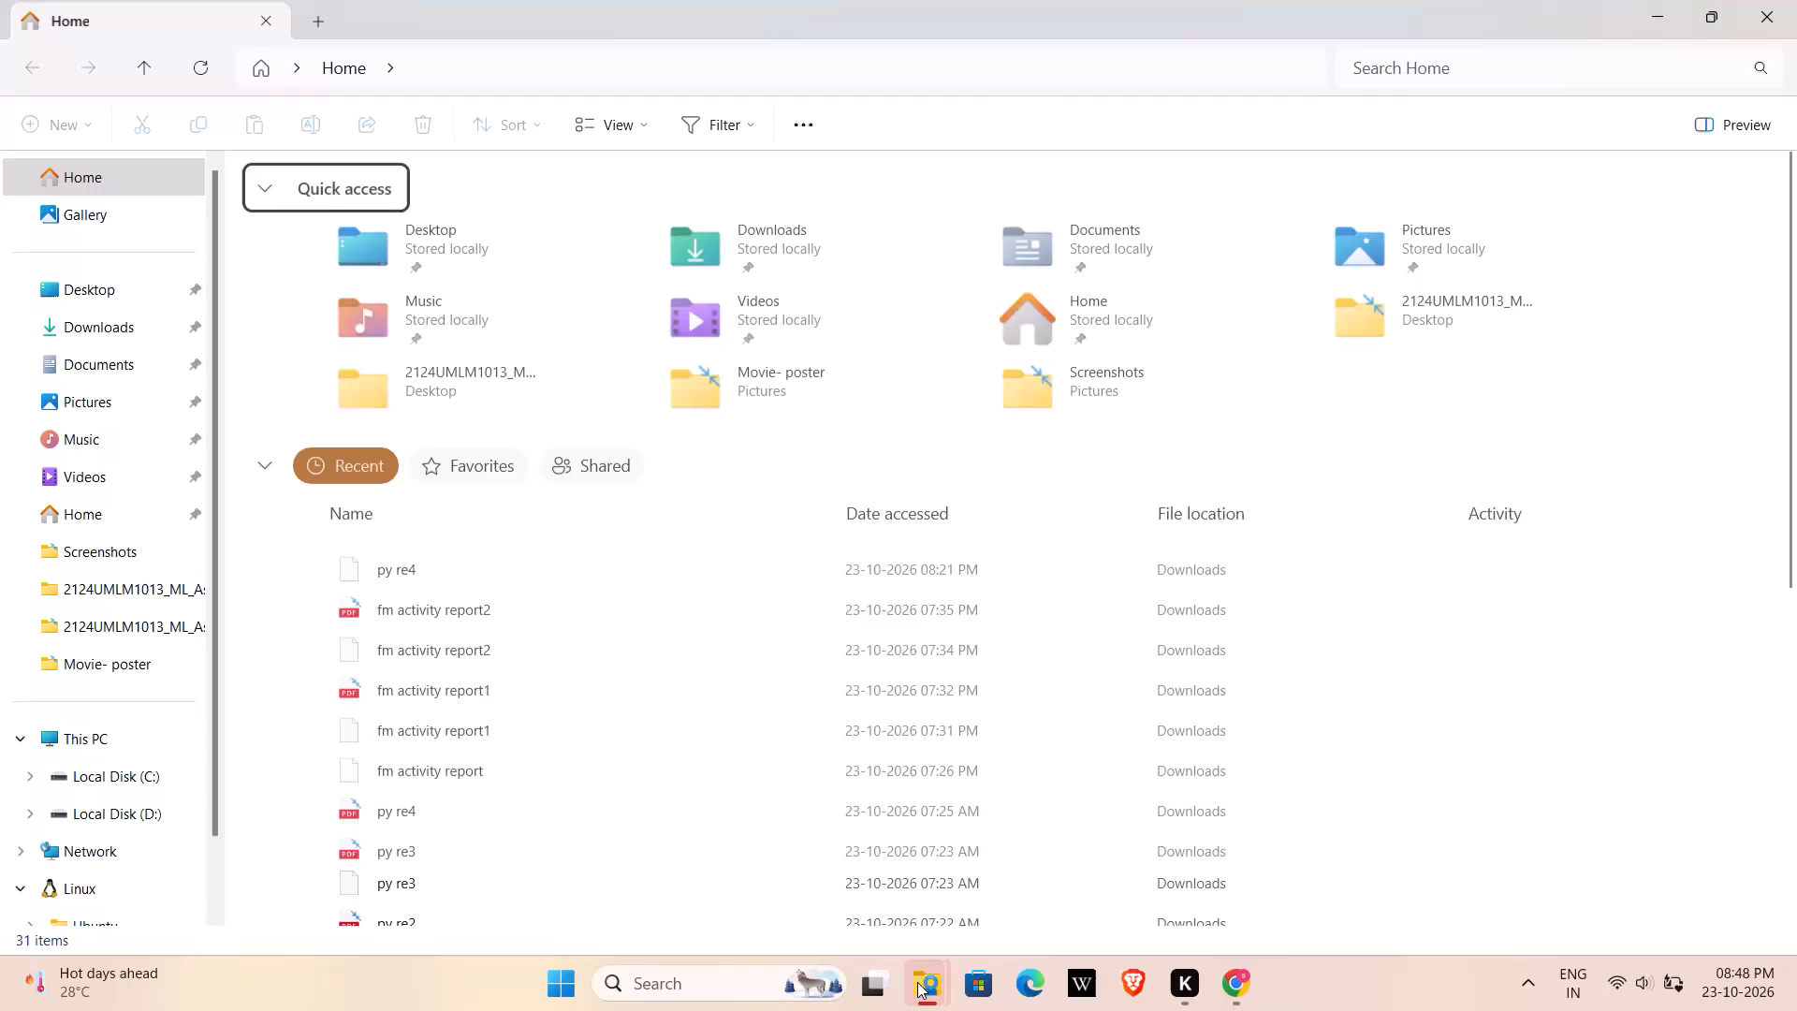
Open the most recent py re4 document from the Recent files list in WPS Office.
click(511, 564)
right_click(511, 564)
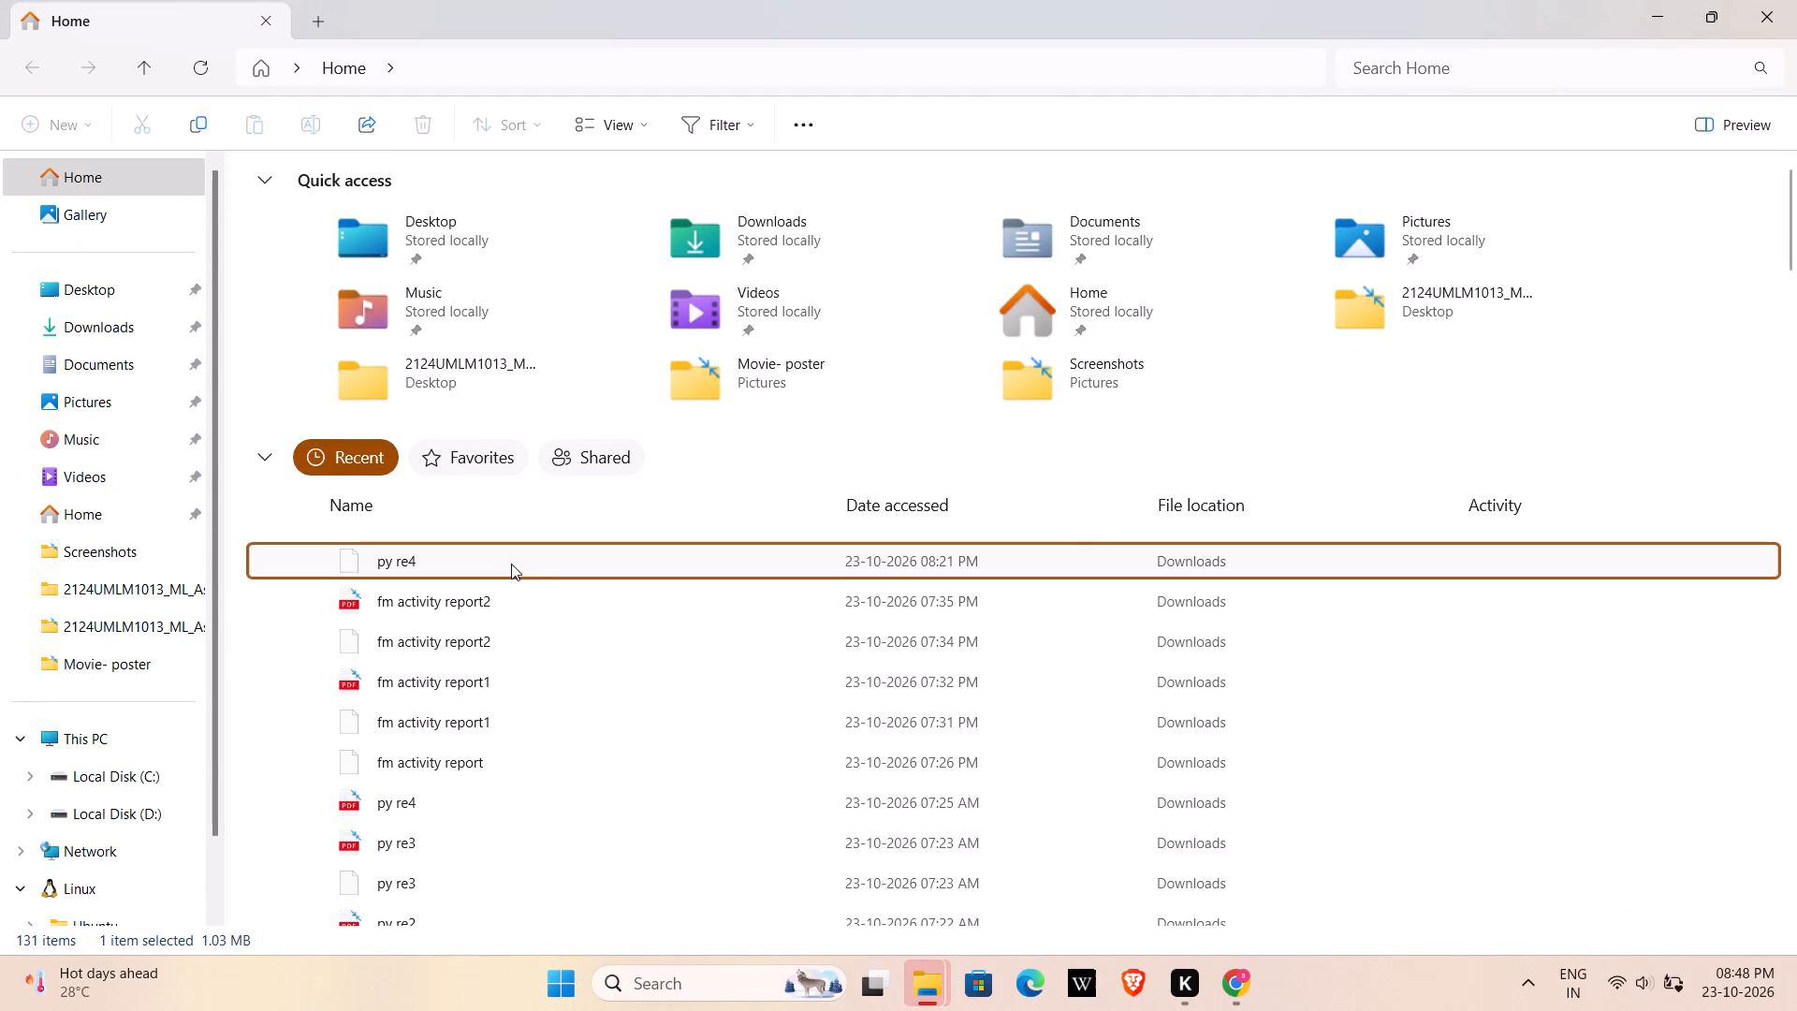
click(532, 810)
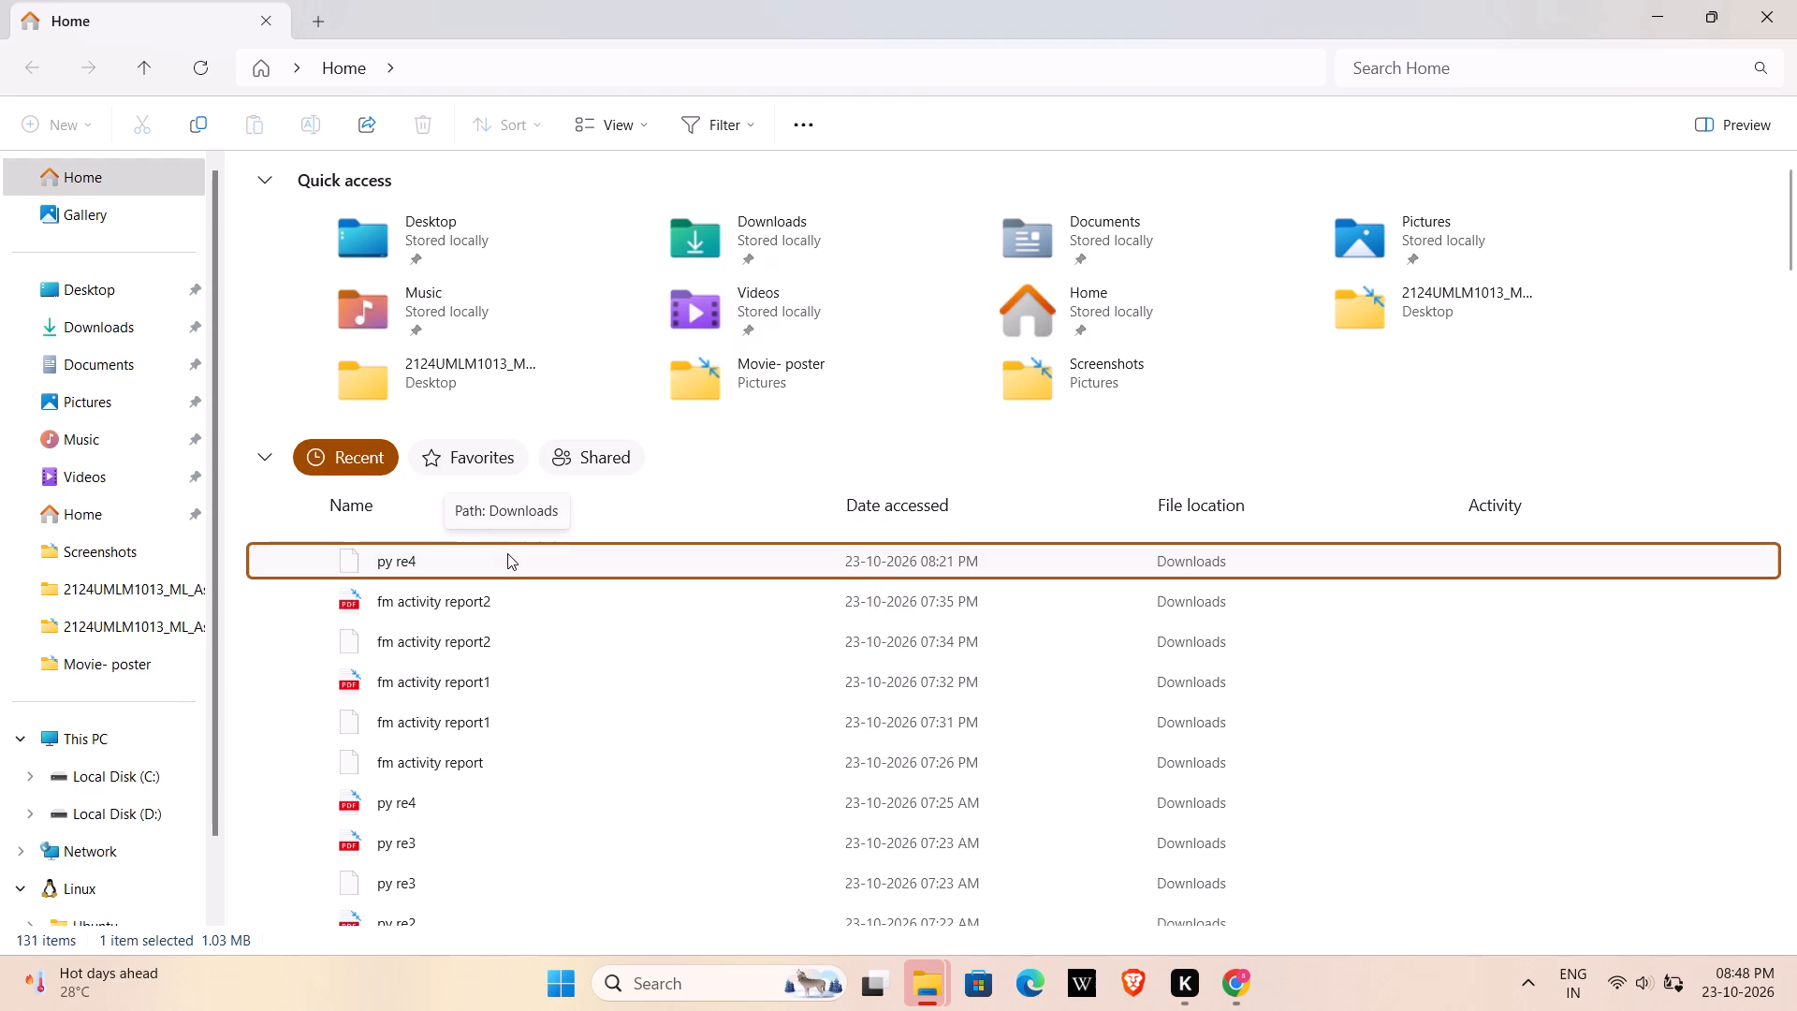
right_click(507, 553)
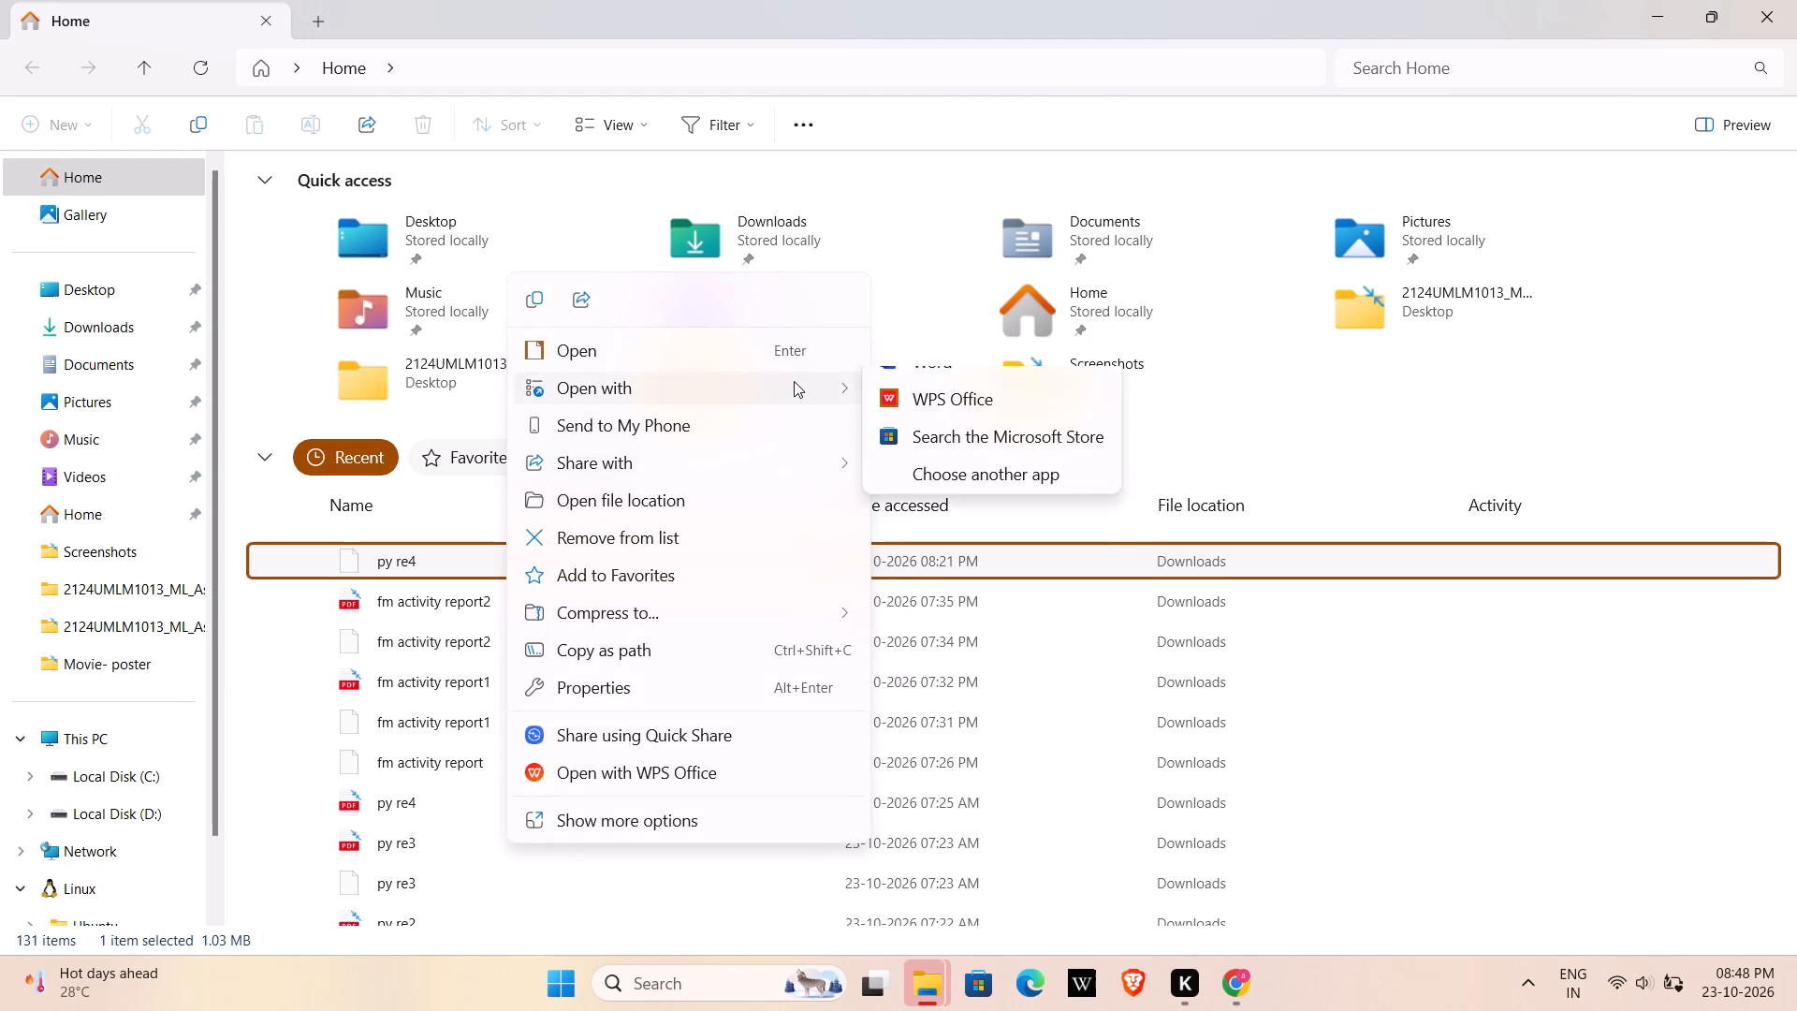
click(928, 431)
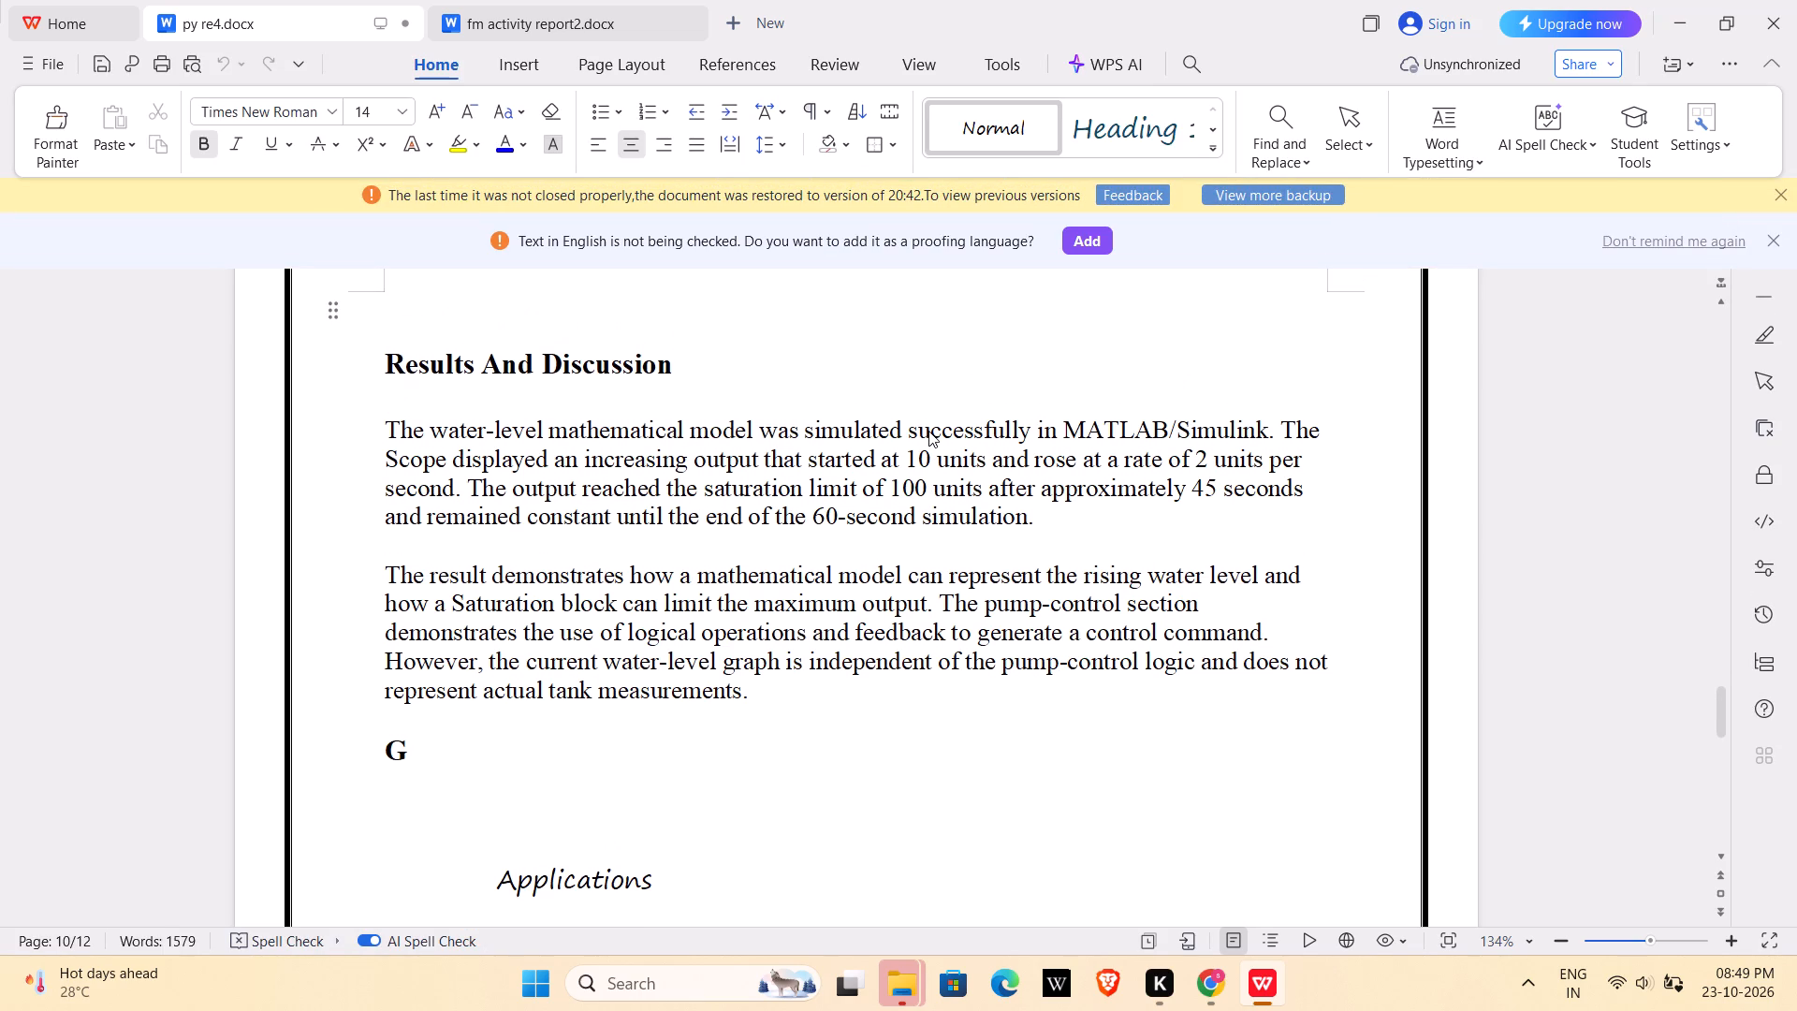
Complete the unfinished heading "G" below the Results And Discussion text so that it reads "Graph".
scroll(928, 431, up, 6)
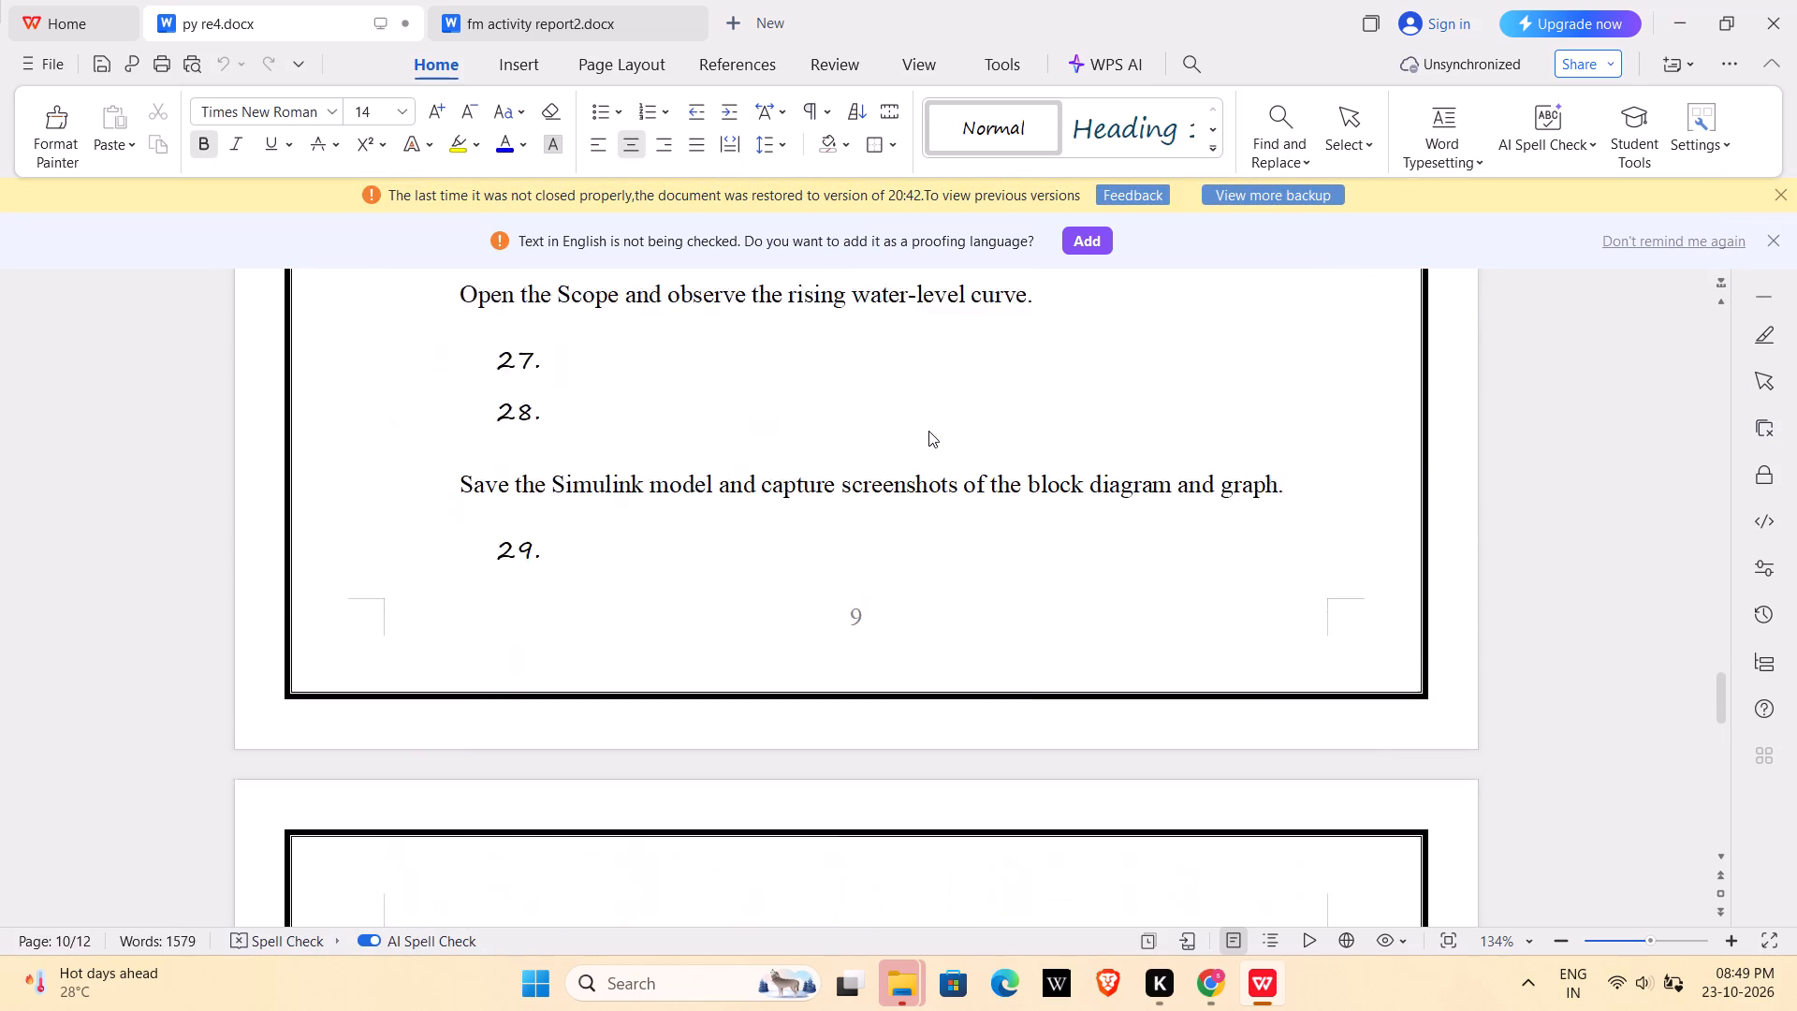
scroll(928, 431, down, 13)
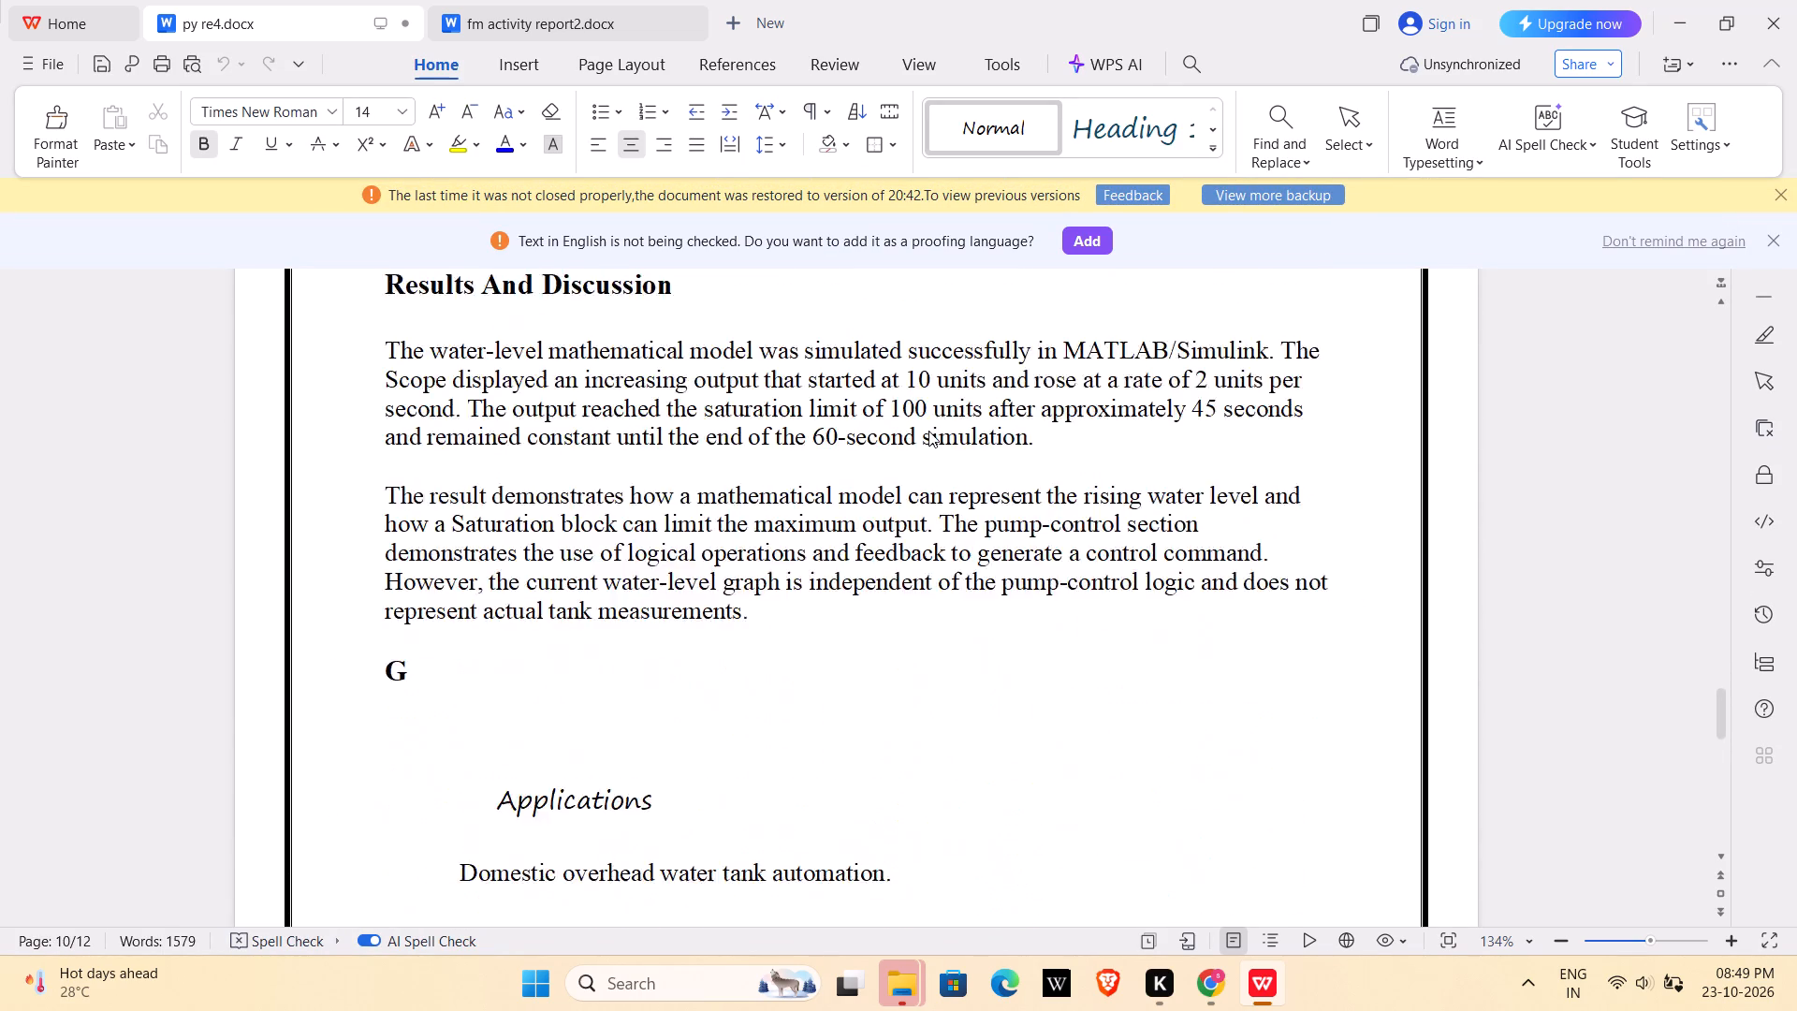
scroll(928, 431, down, 4)
scroll(928, 431, up, 1)
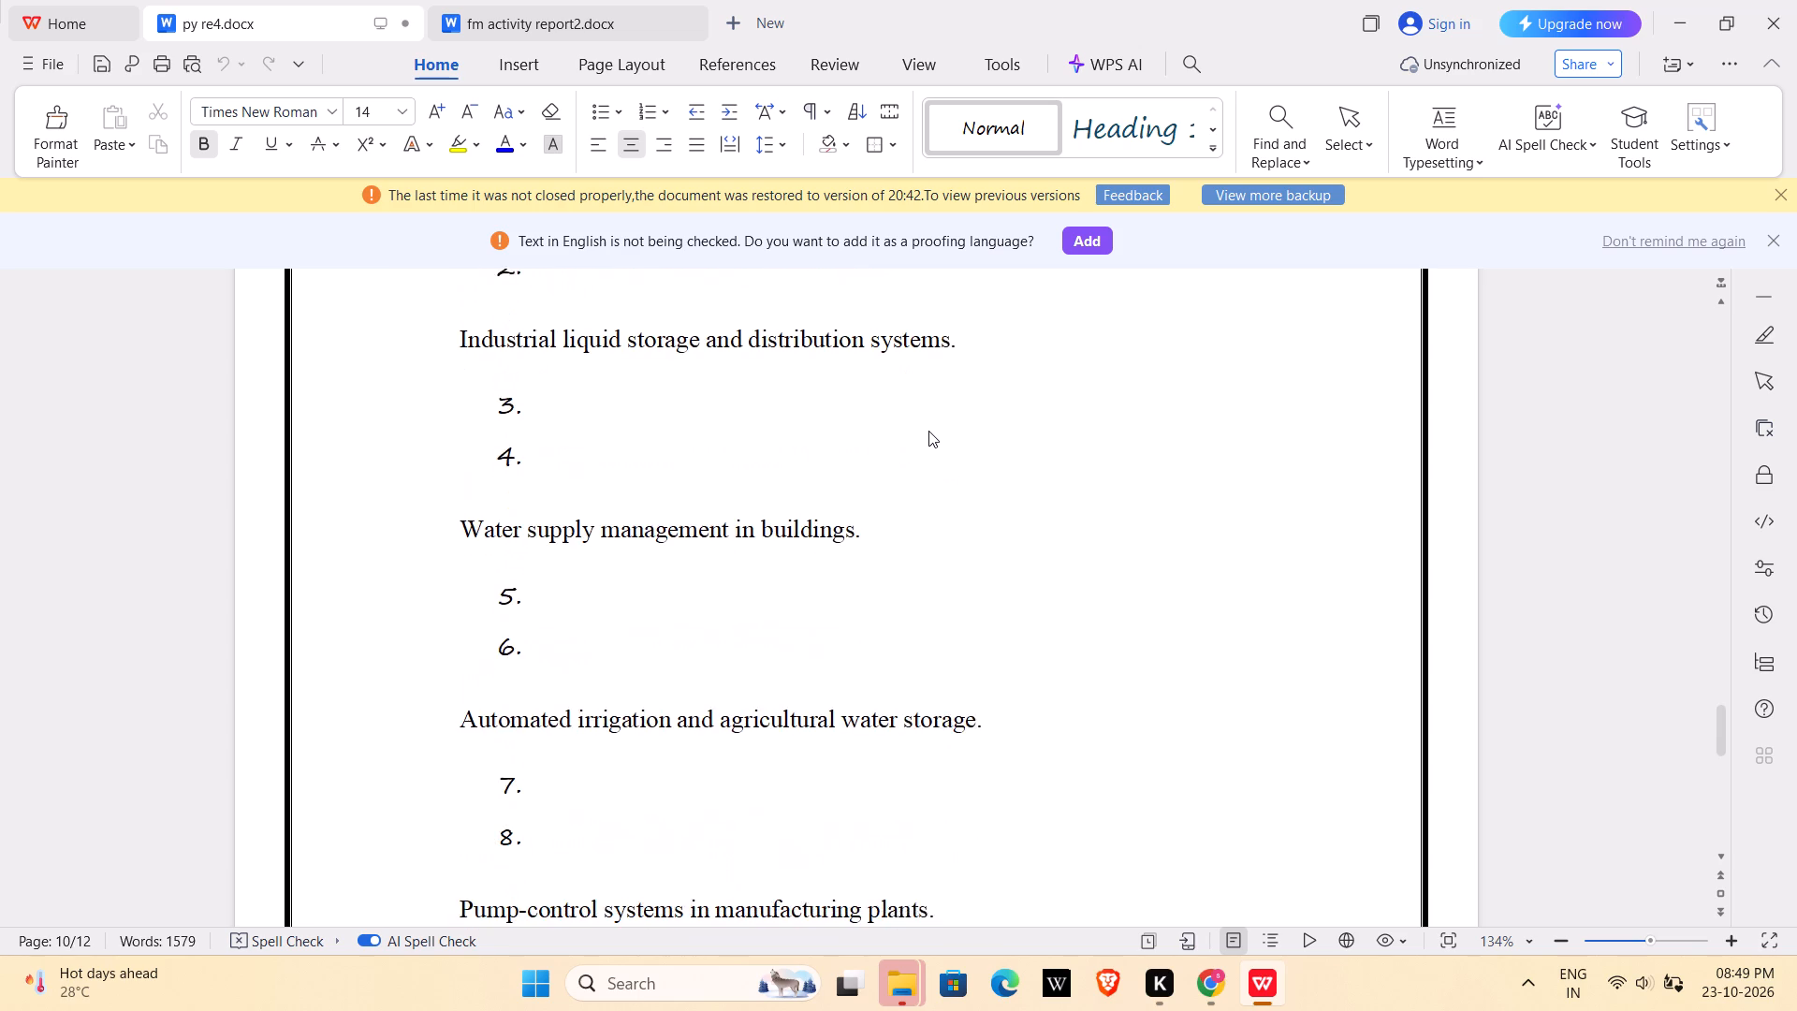
scroll(928, 431, up, 1)
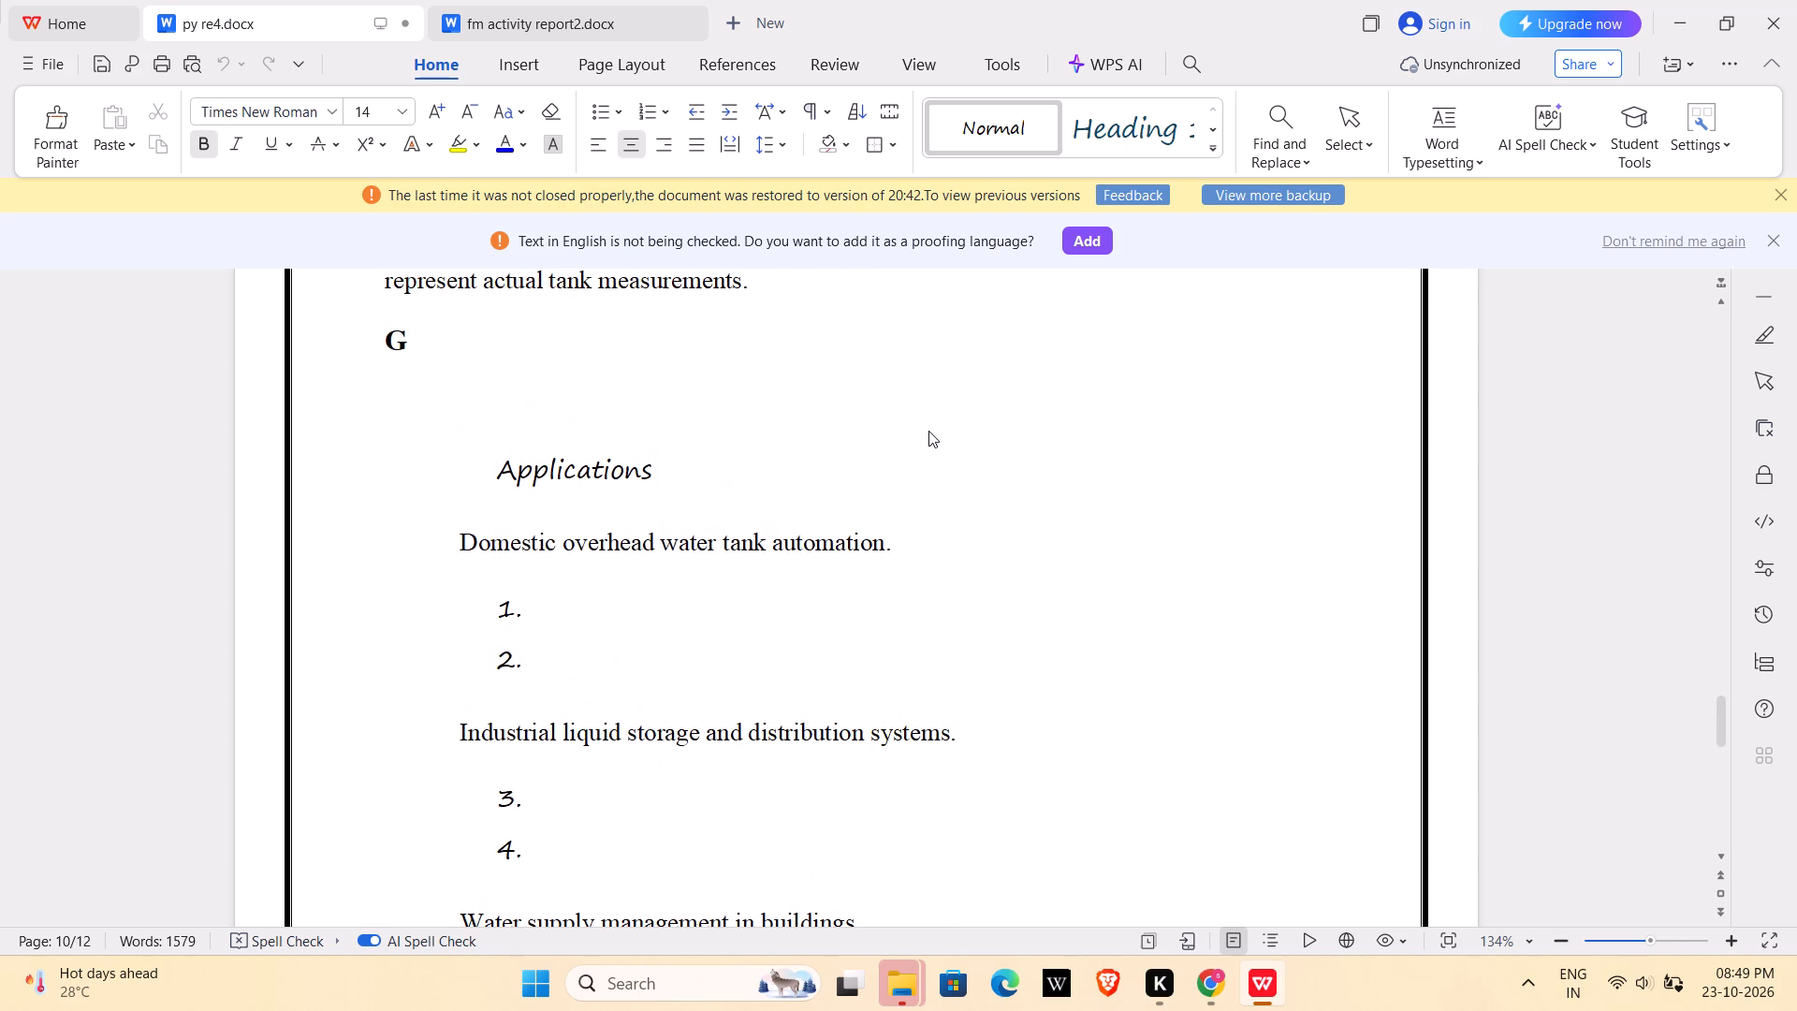
click(428, 344)
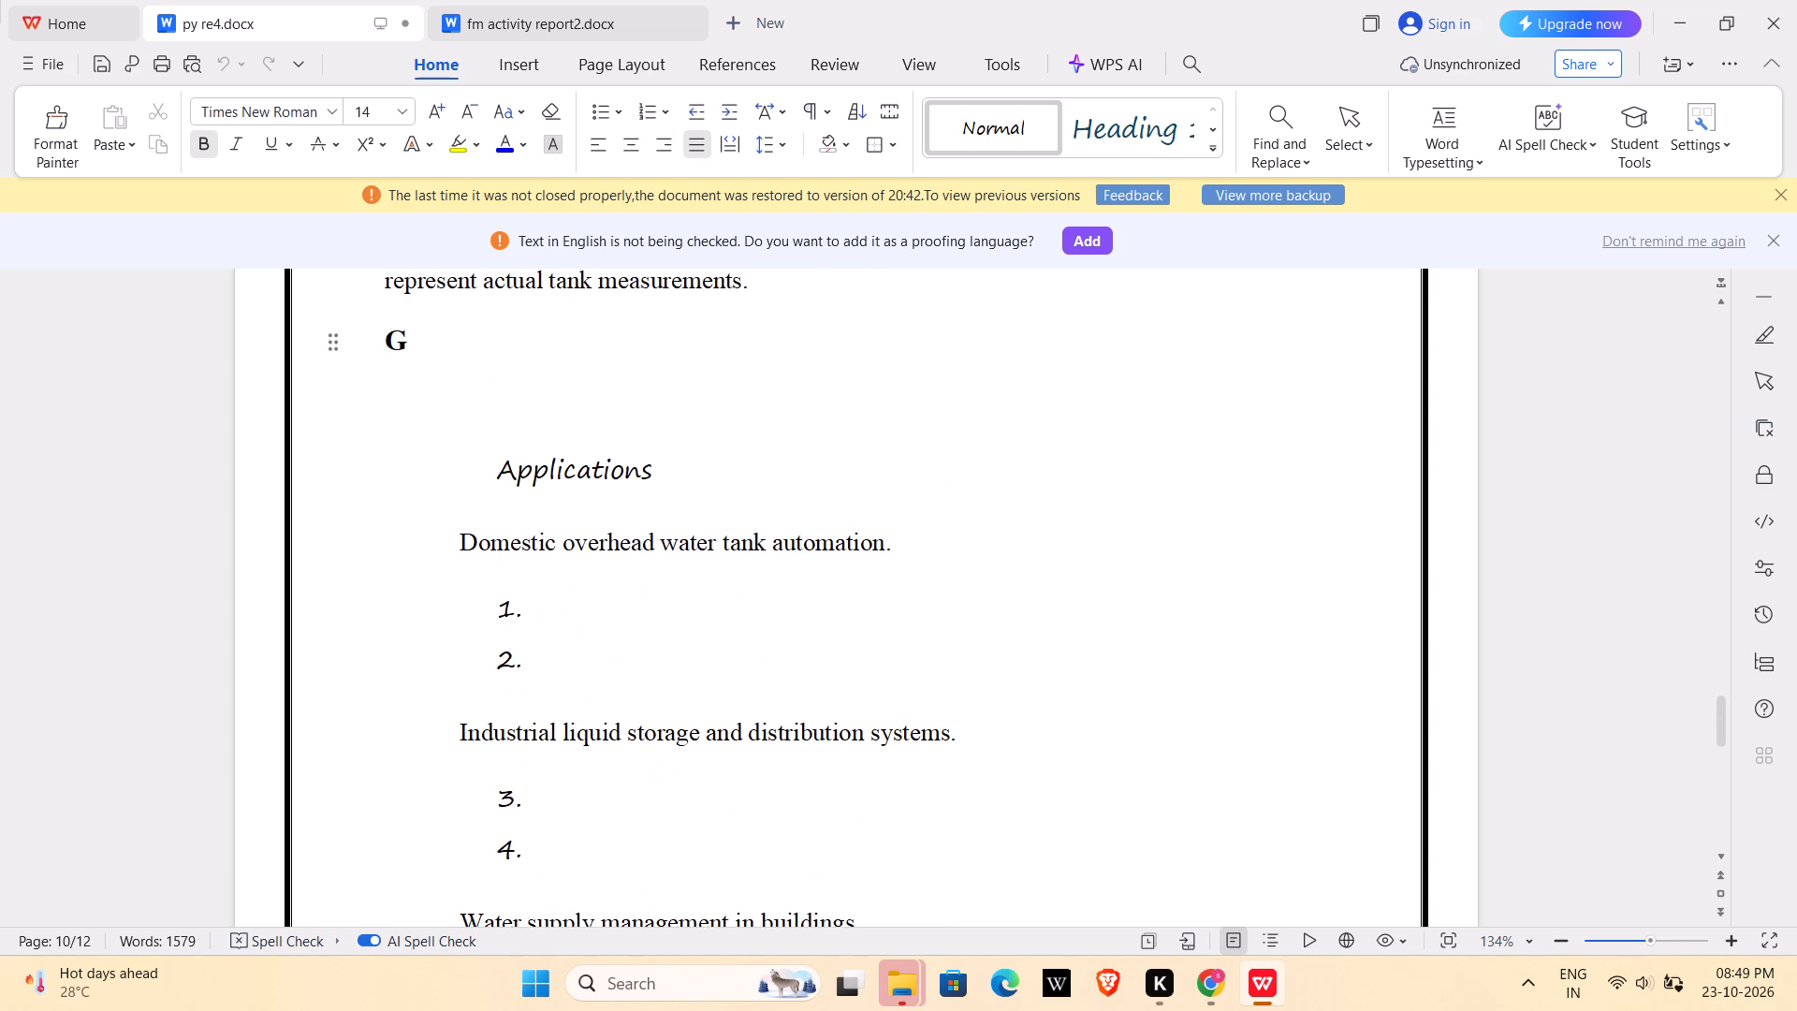
text(ra)
text(ph)
Review the rest of the report from Applications through Advantages and Limitations to the Conclusion, and return to the Graph heading.
scroll(428, 344, down, 16)
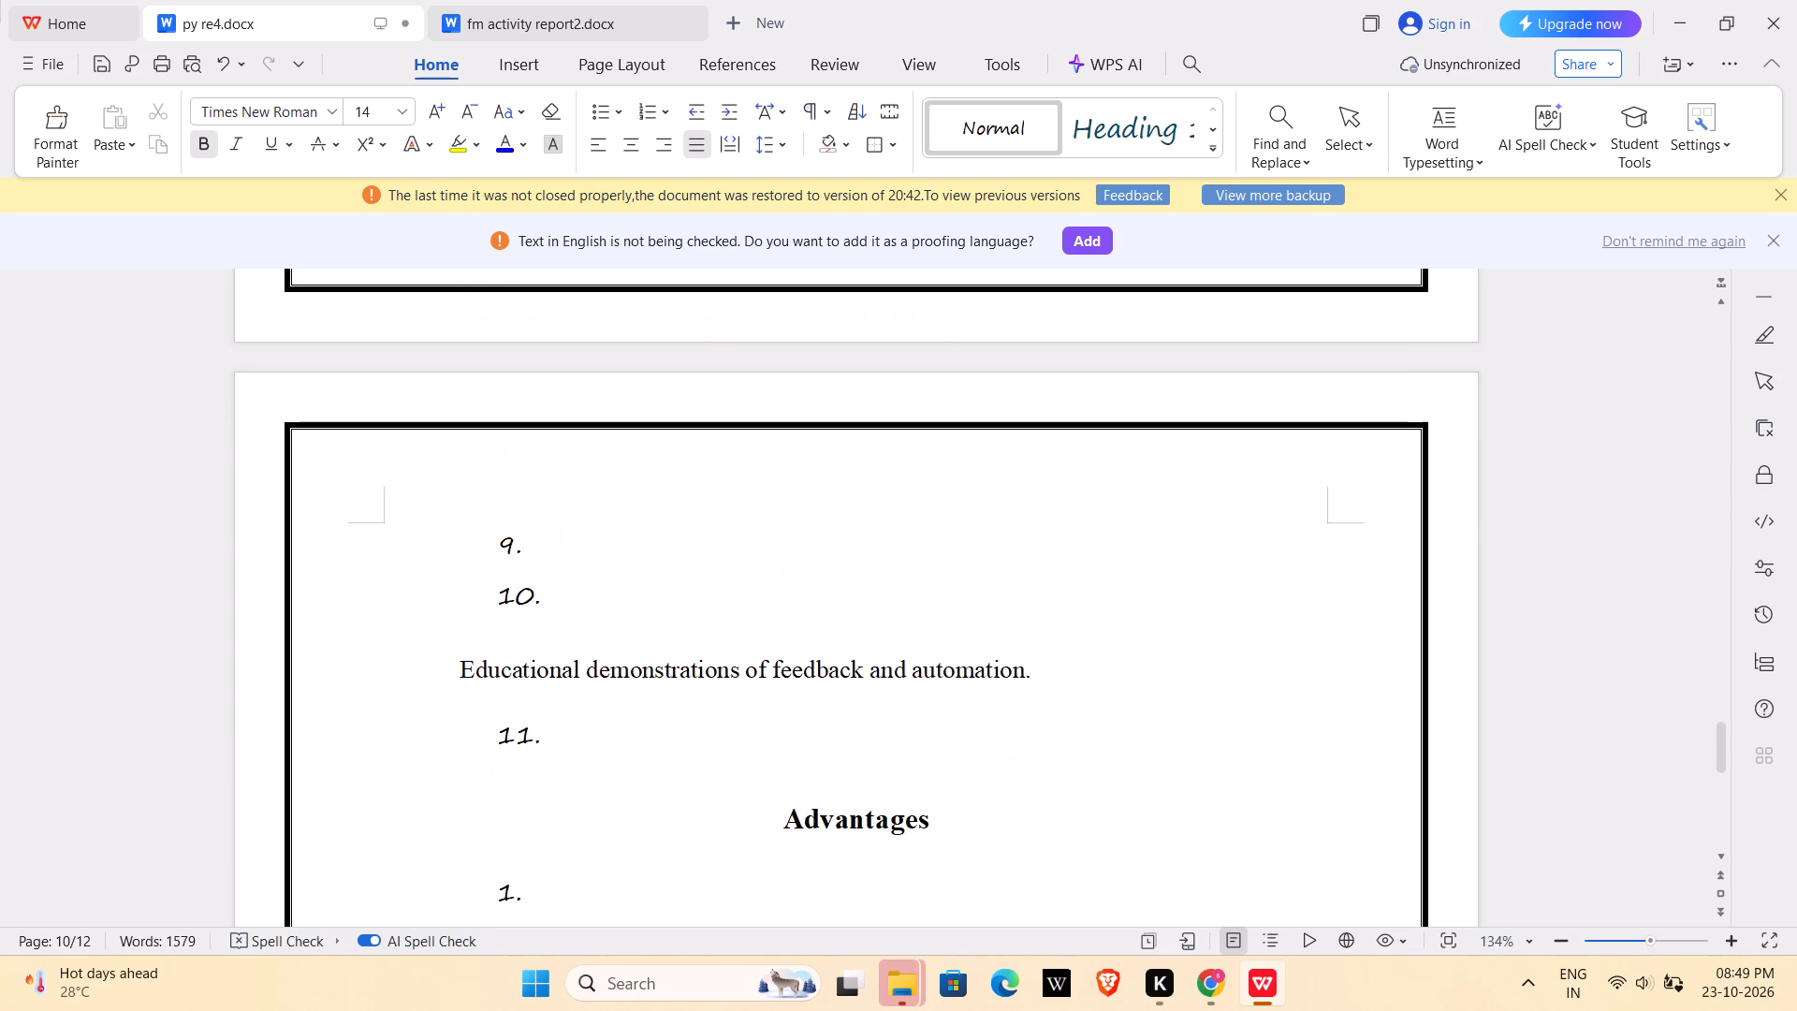
scroll(428, 344, down, 17)
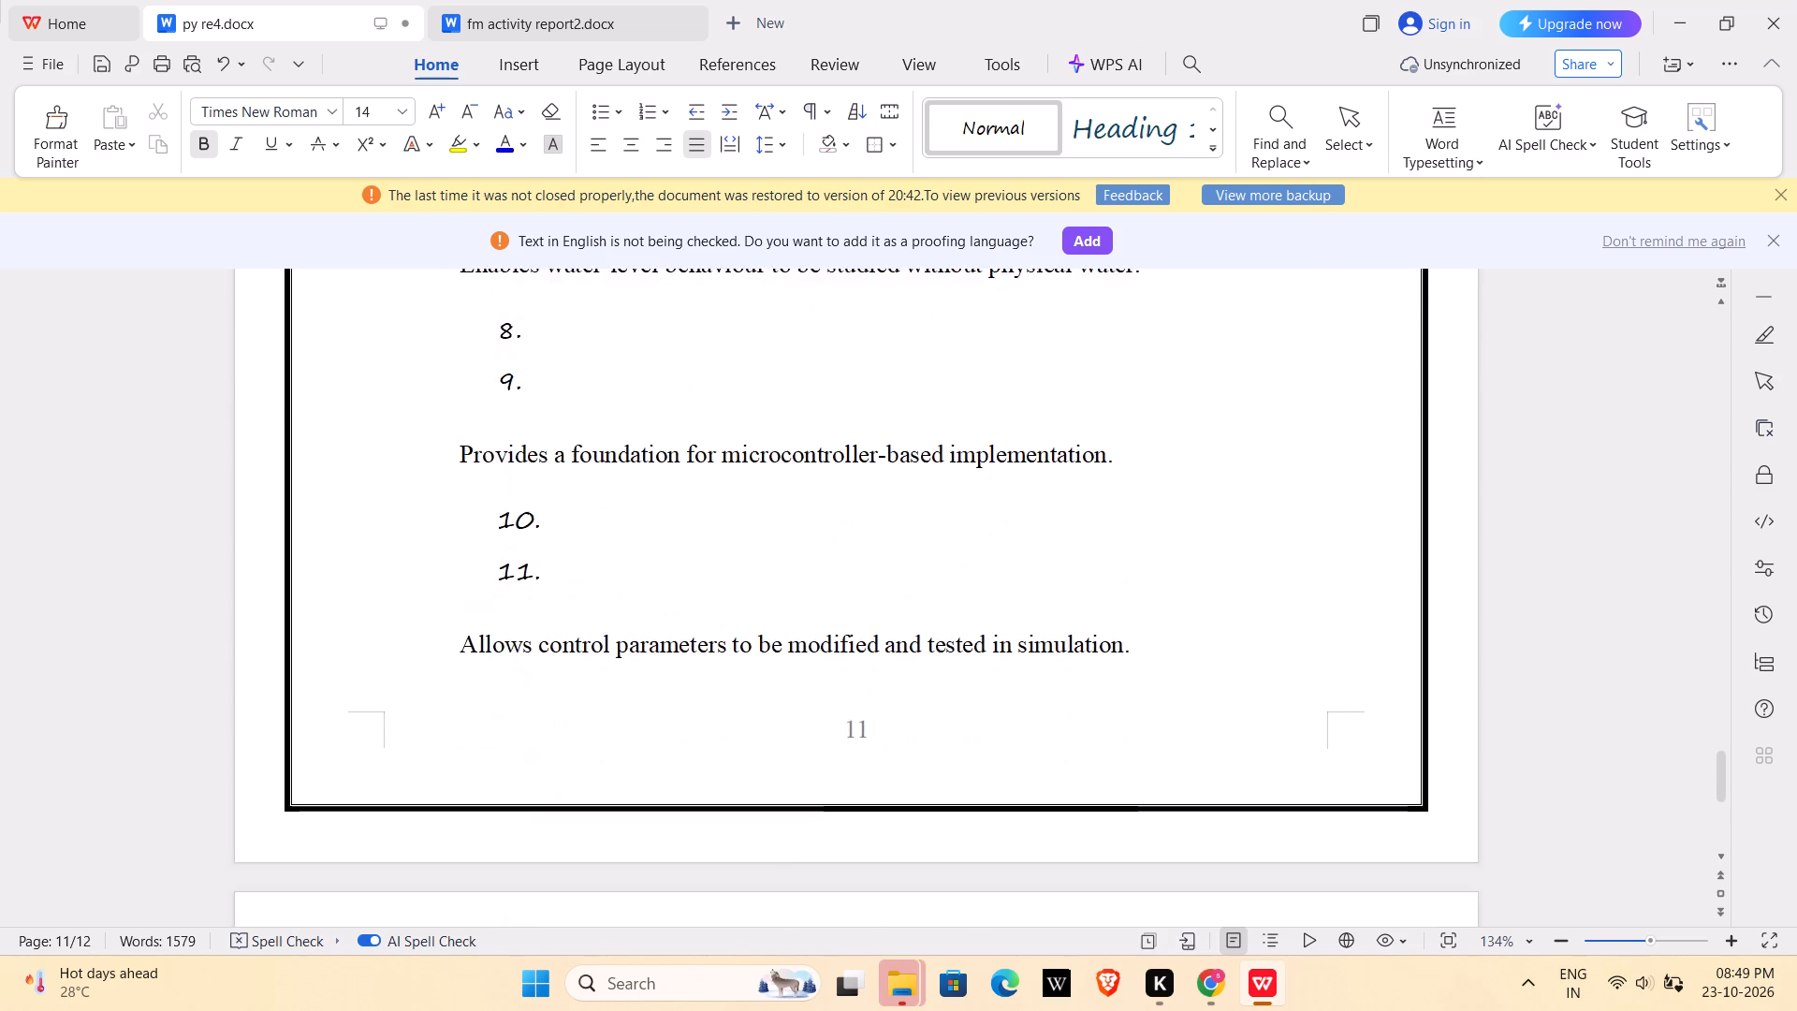
scroll(428, 344, down, 15)
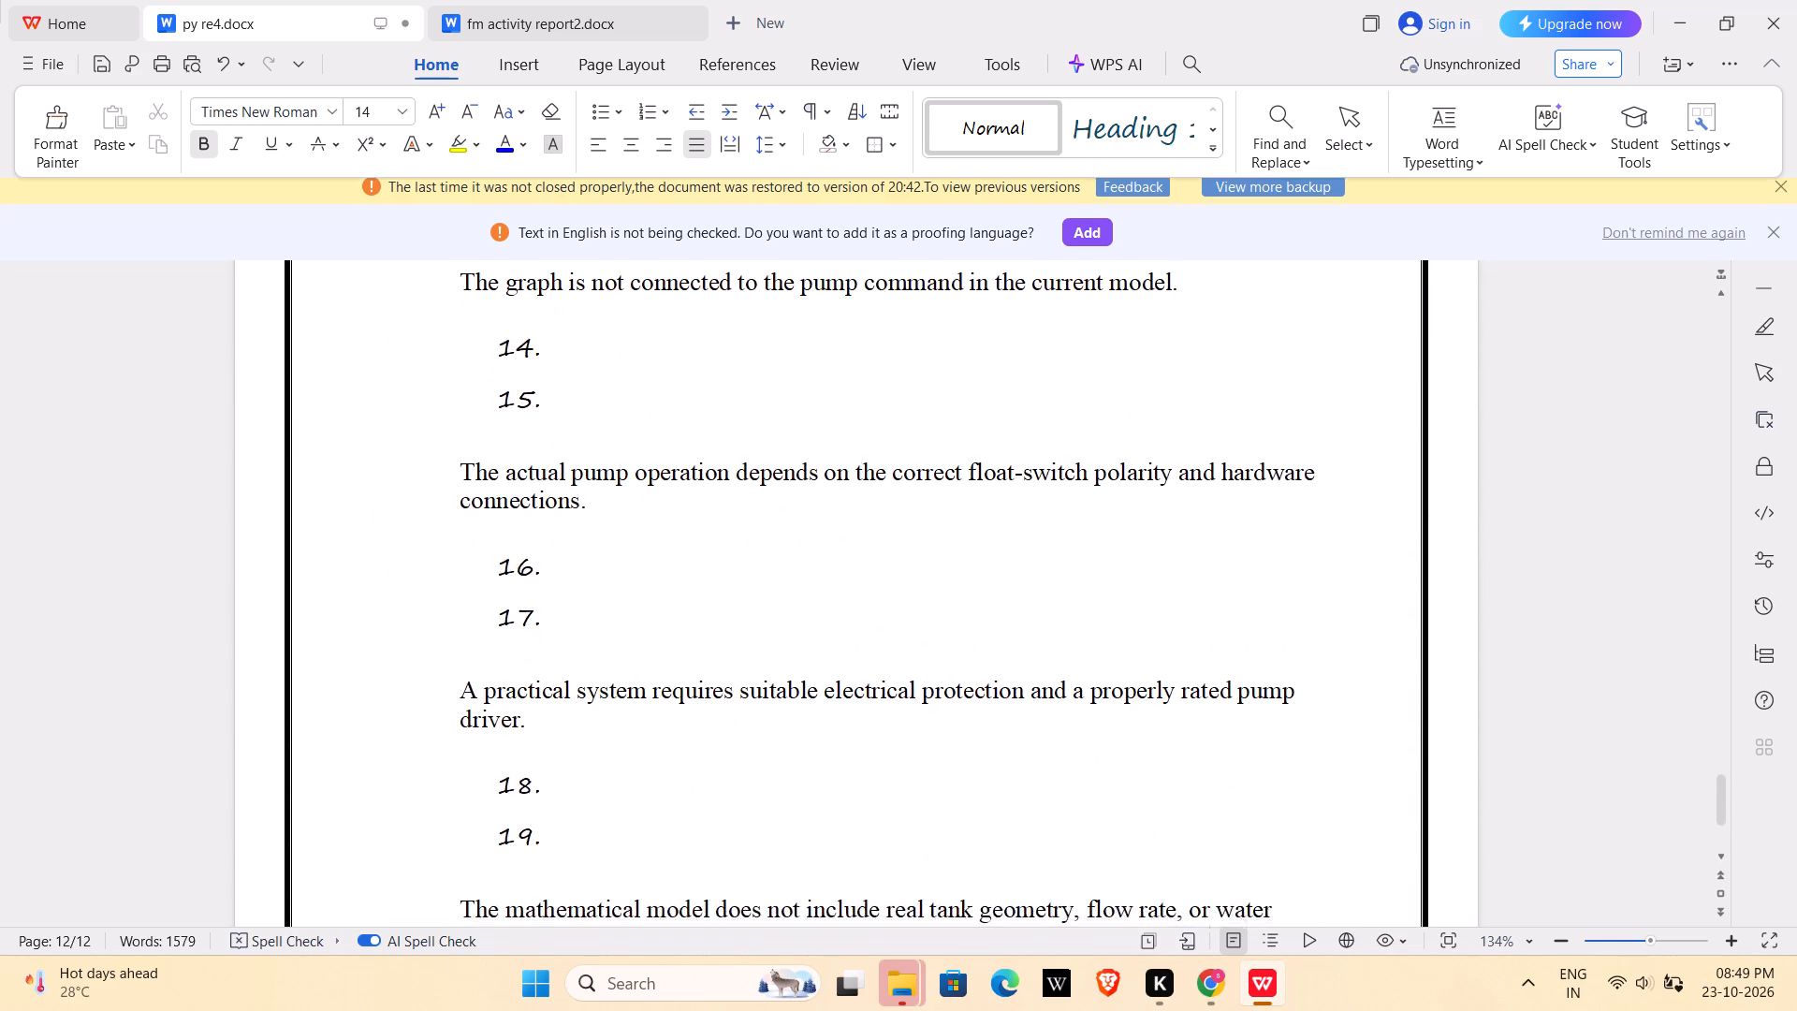
scroll(428, 344, down, 15)
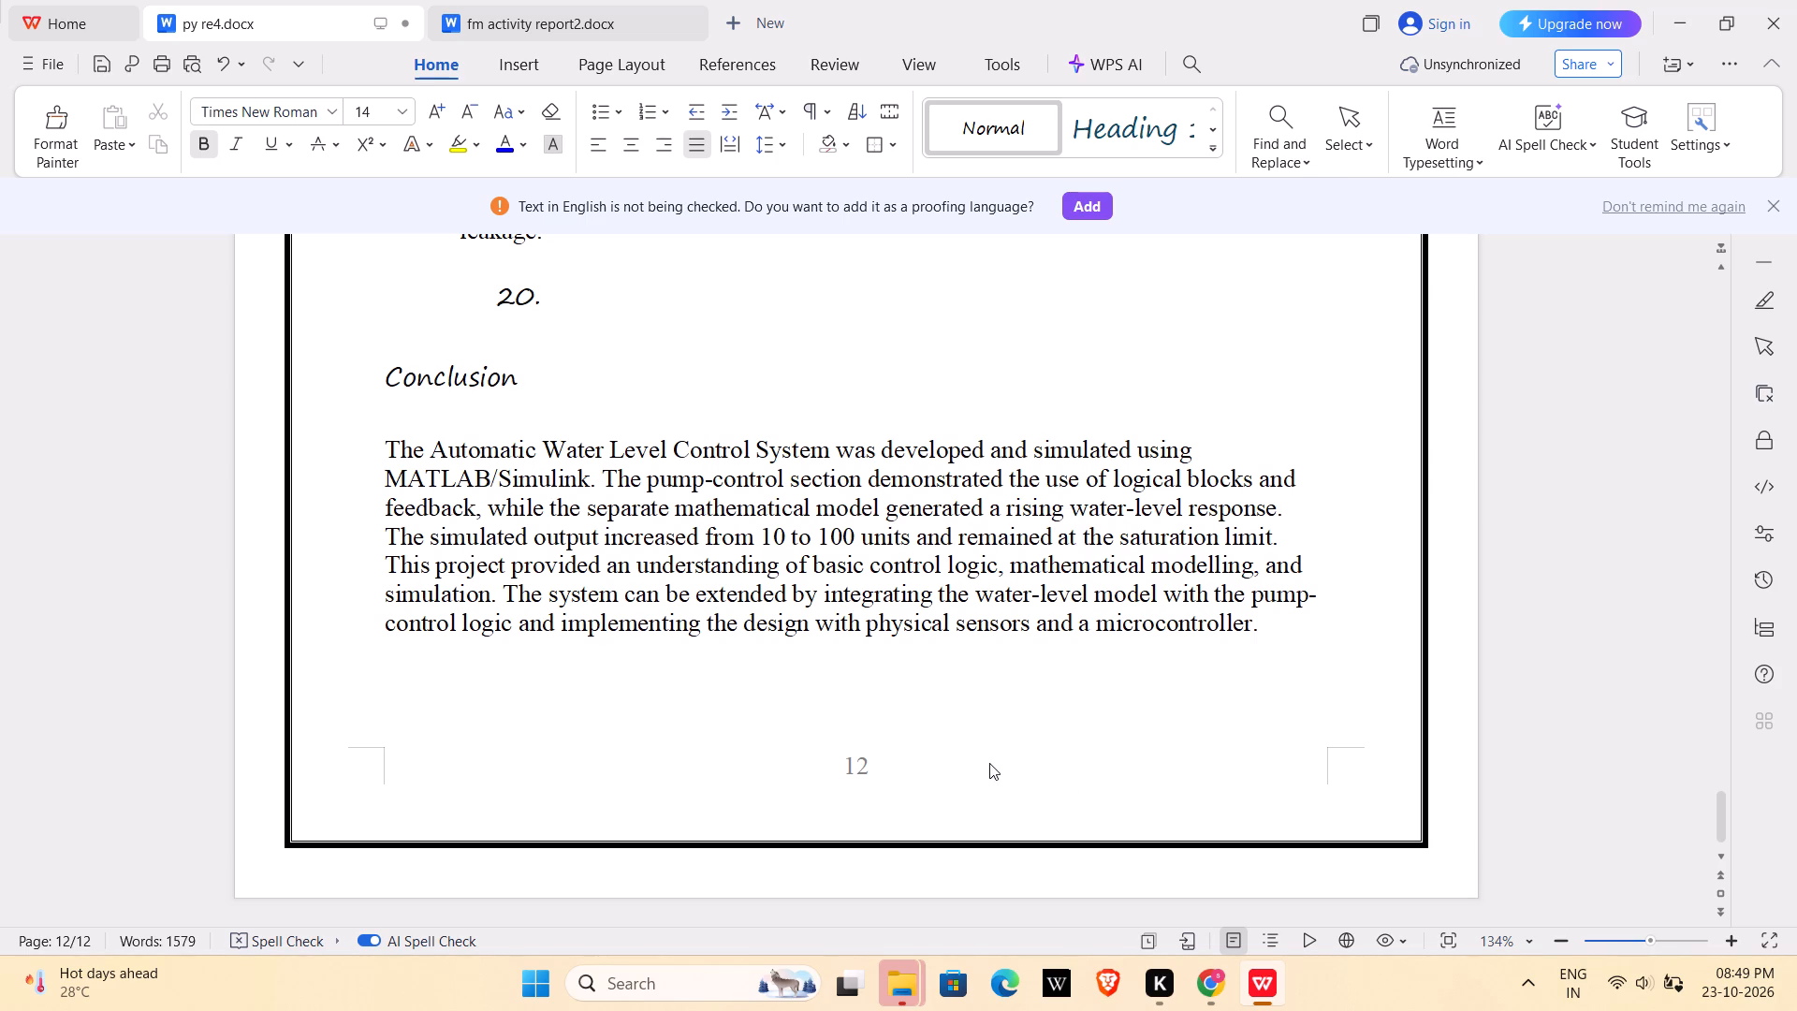
scroll(988, 762, up, 8)
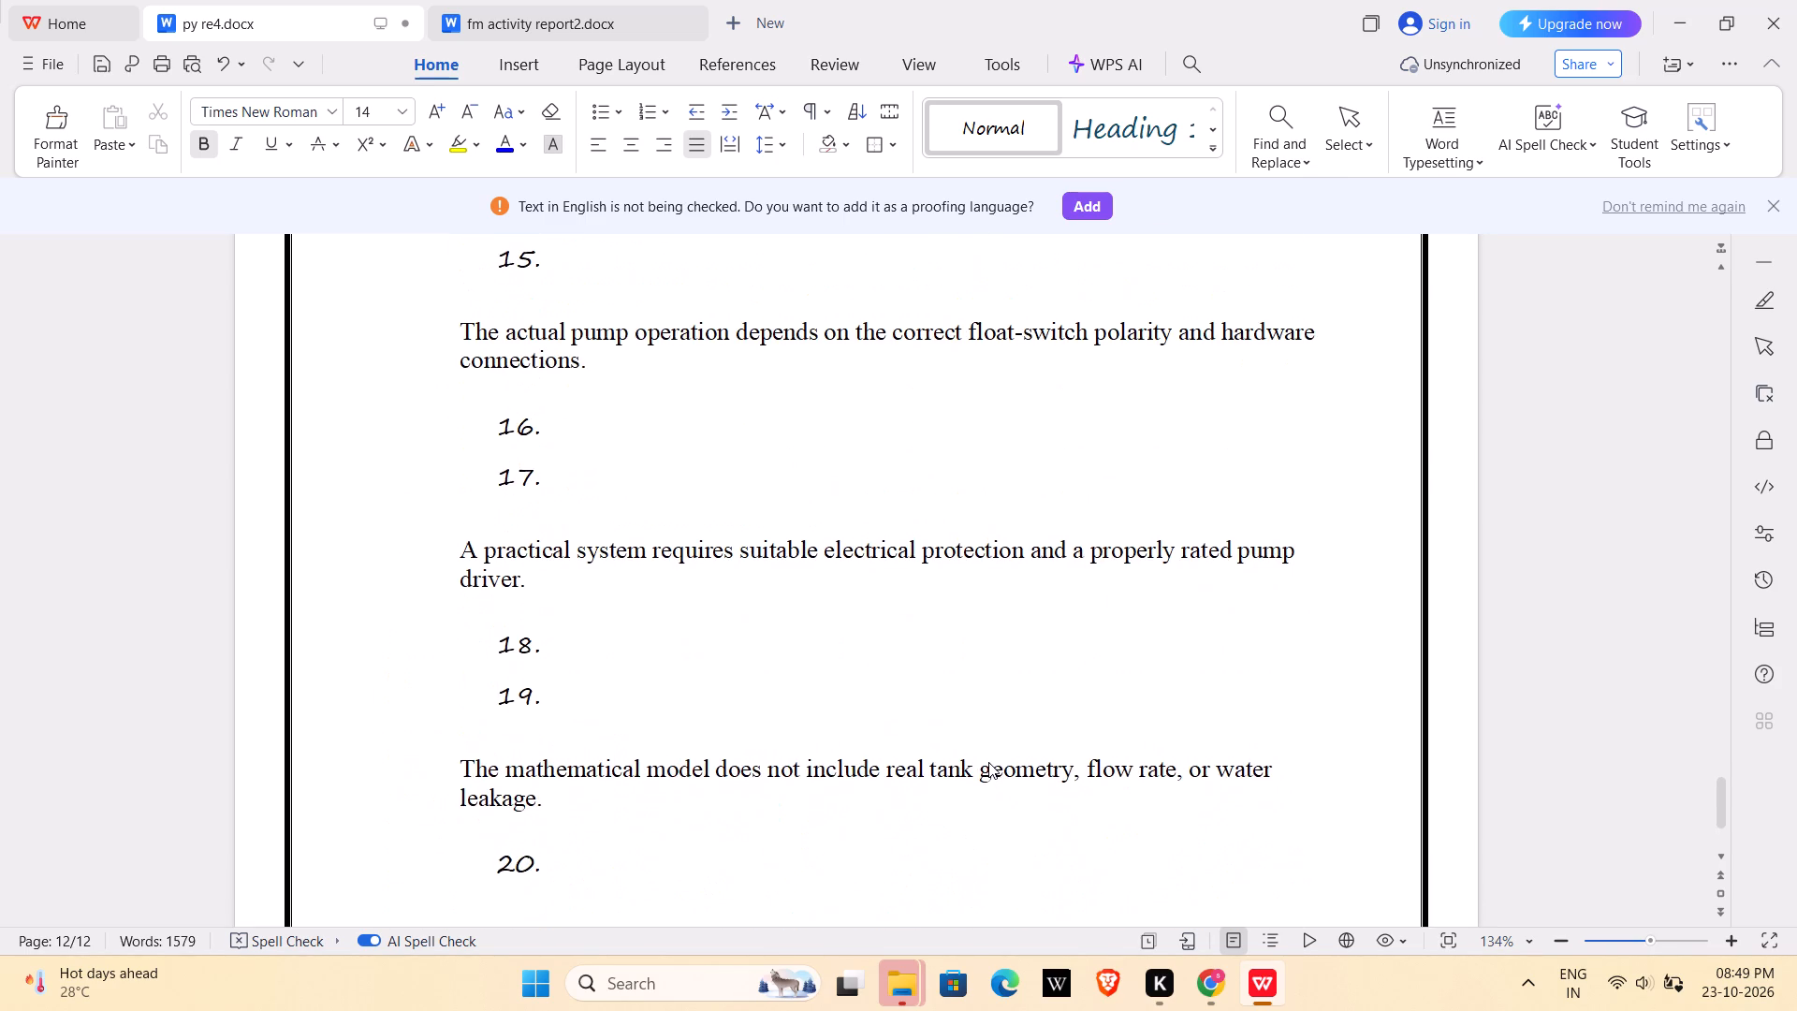
scroll(988, 762, up, 13)
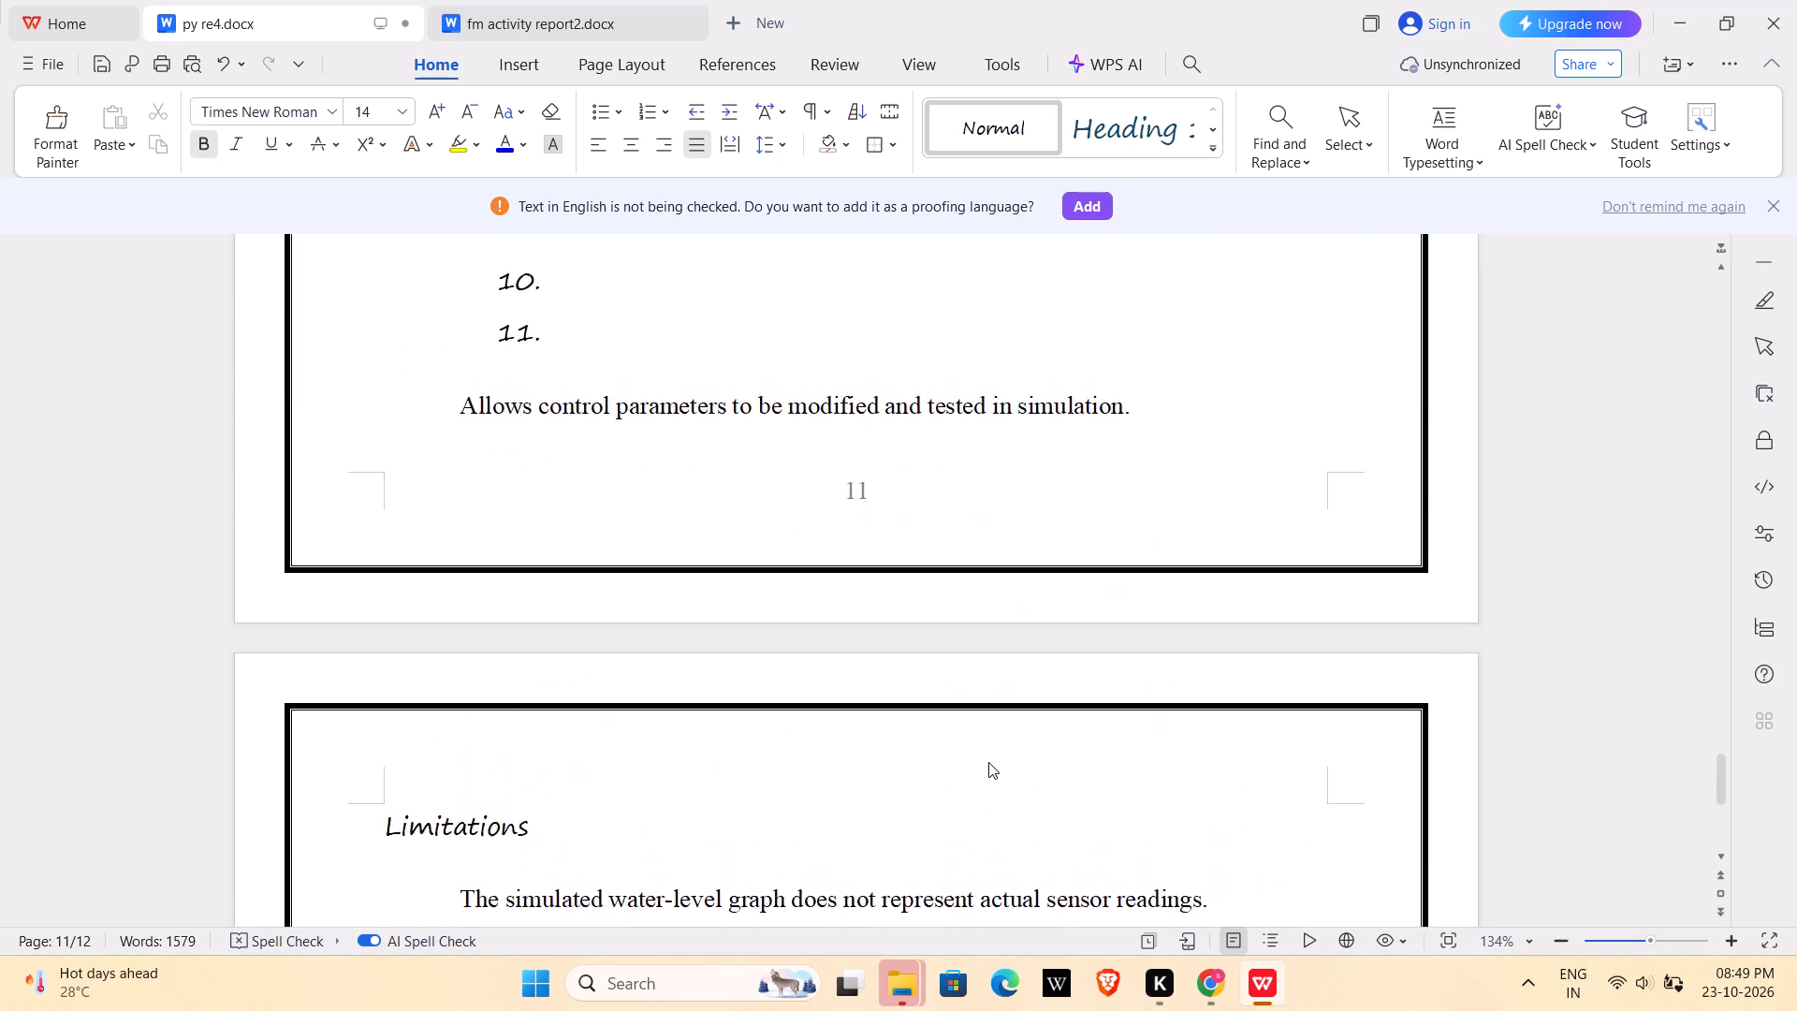
scroll(988, 762, up, 16)
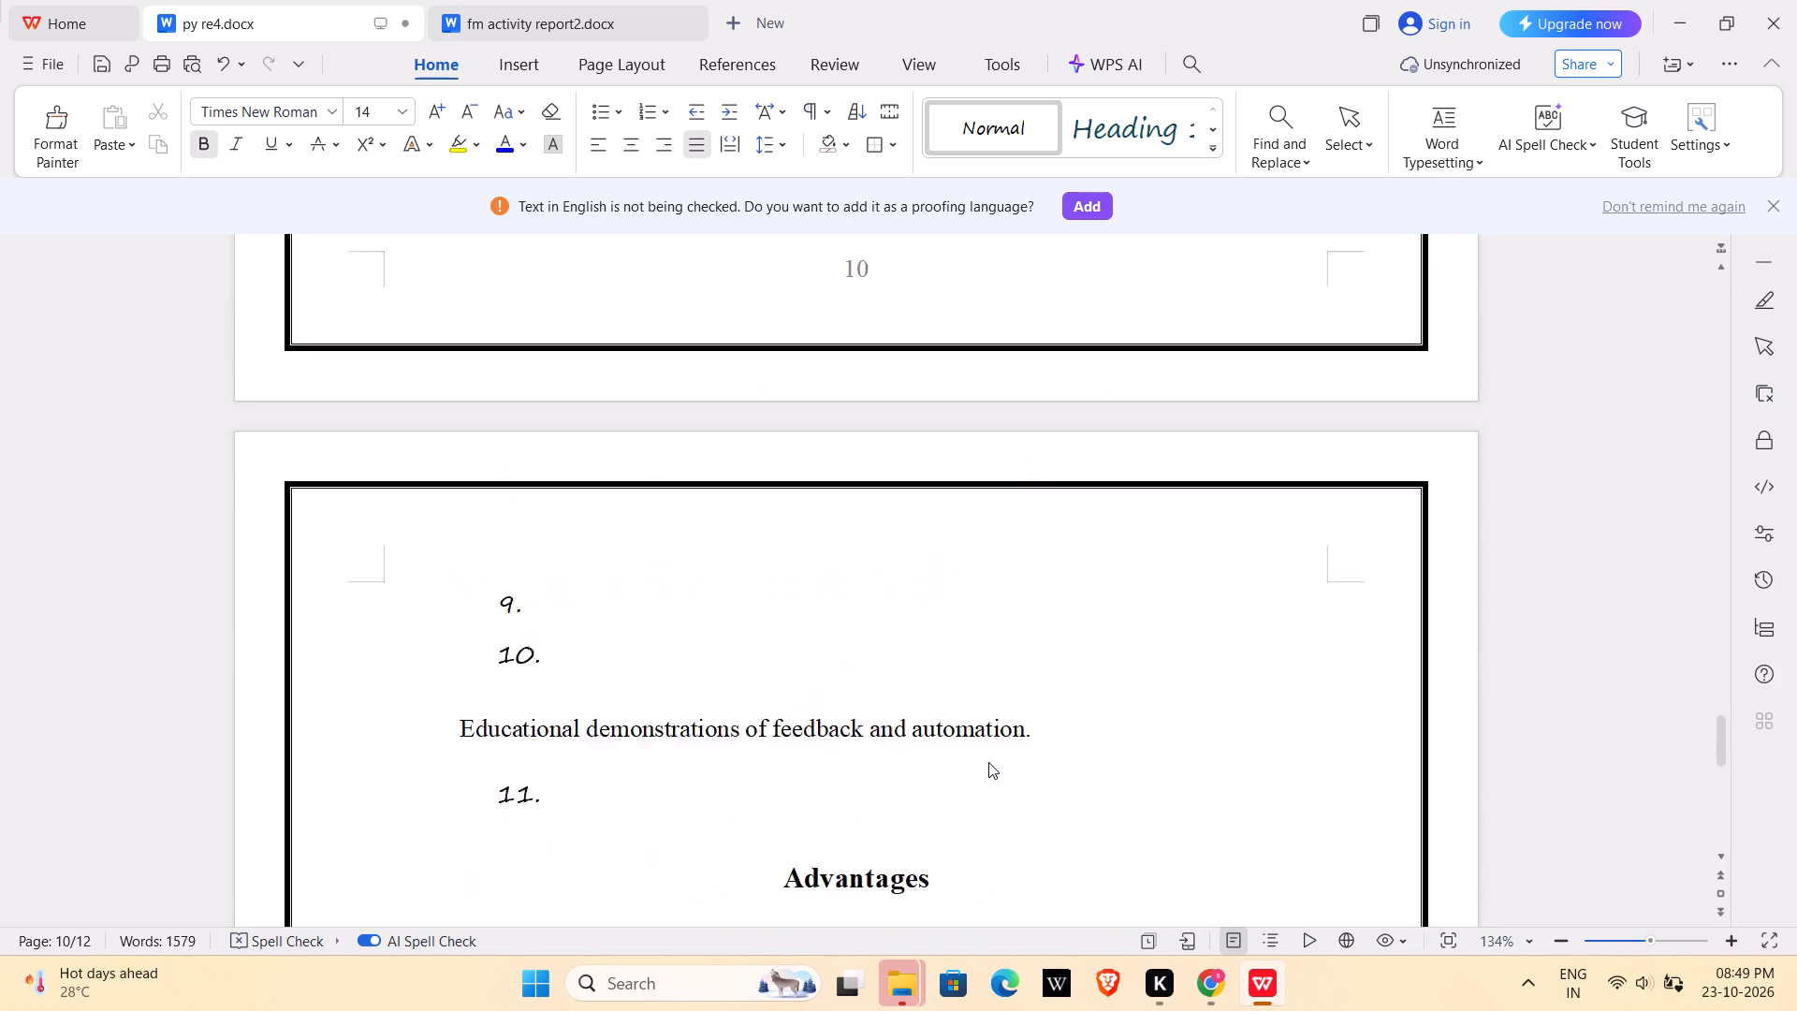
scroll(988, 762, up, 13)
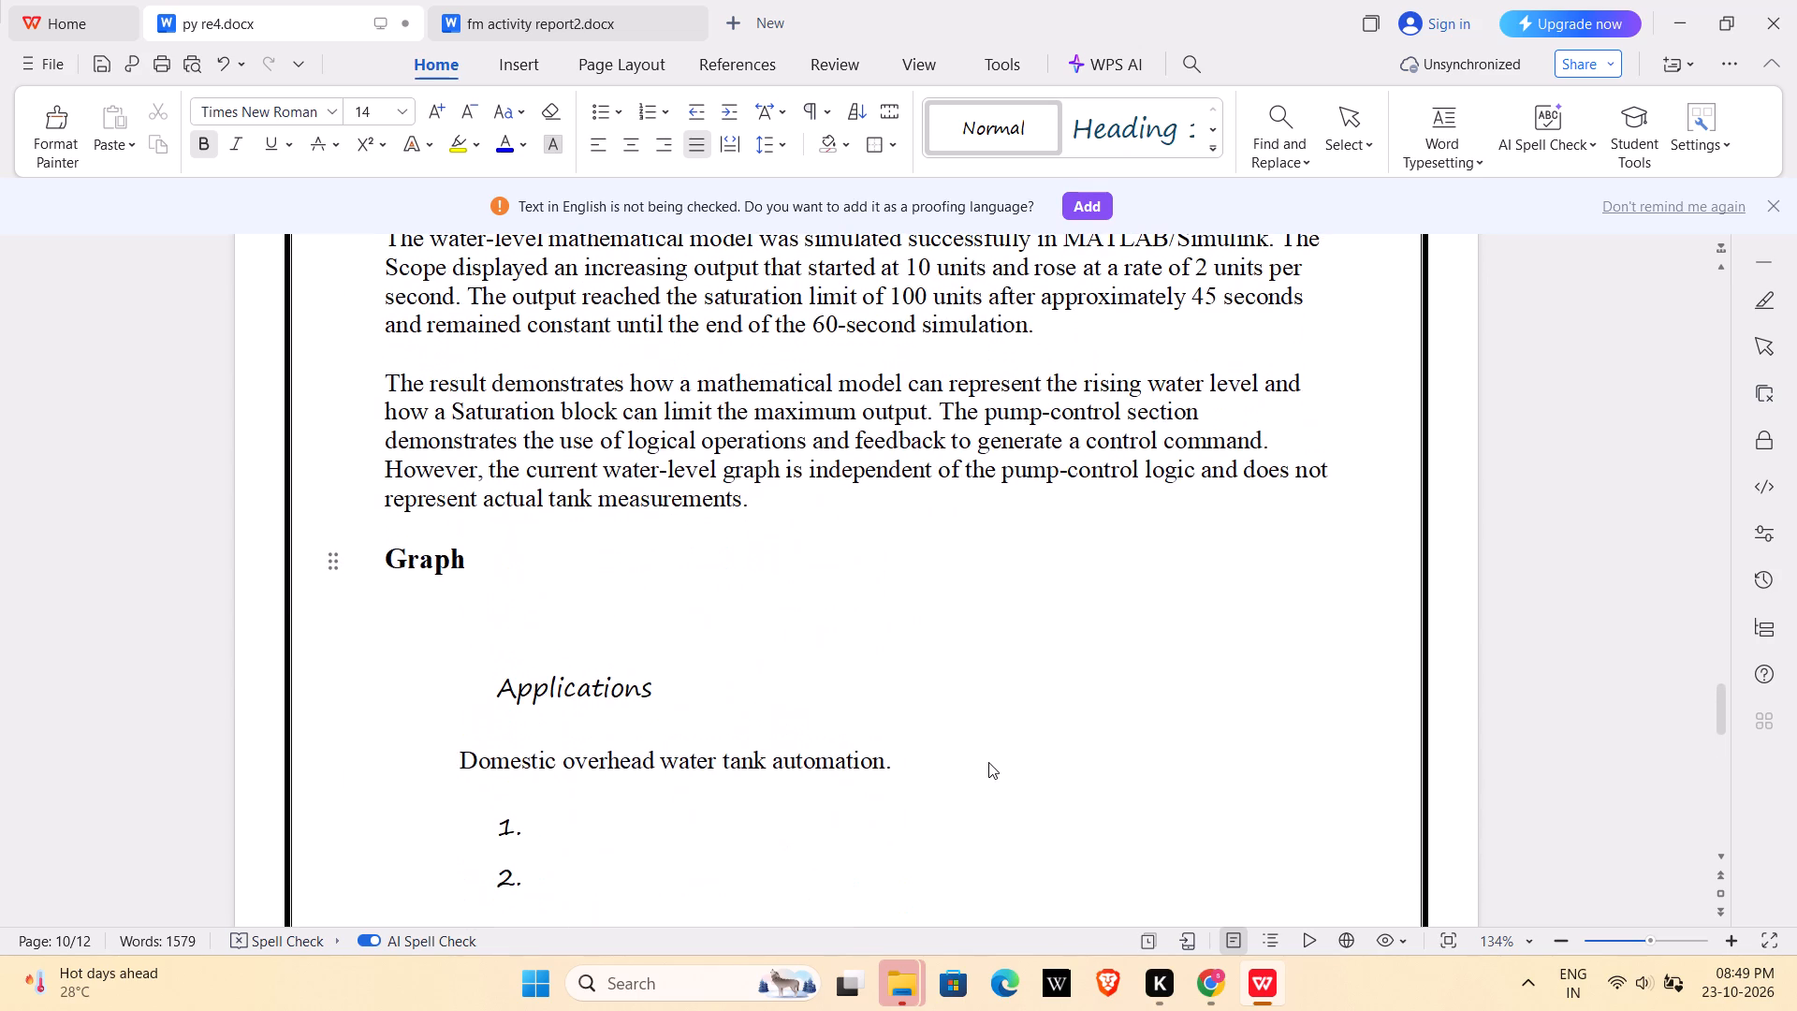
Start inserting a picture from this device on the empty line below the Graph heading, browsing to the Screenshots folder in Pictures.
click(560, 623)
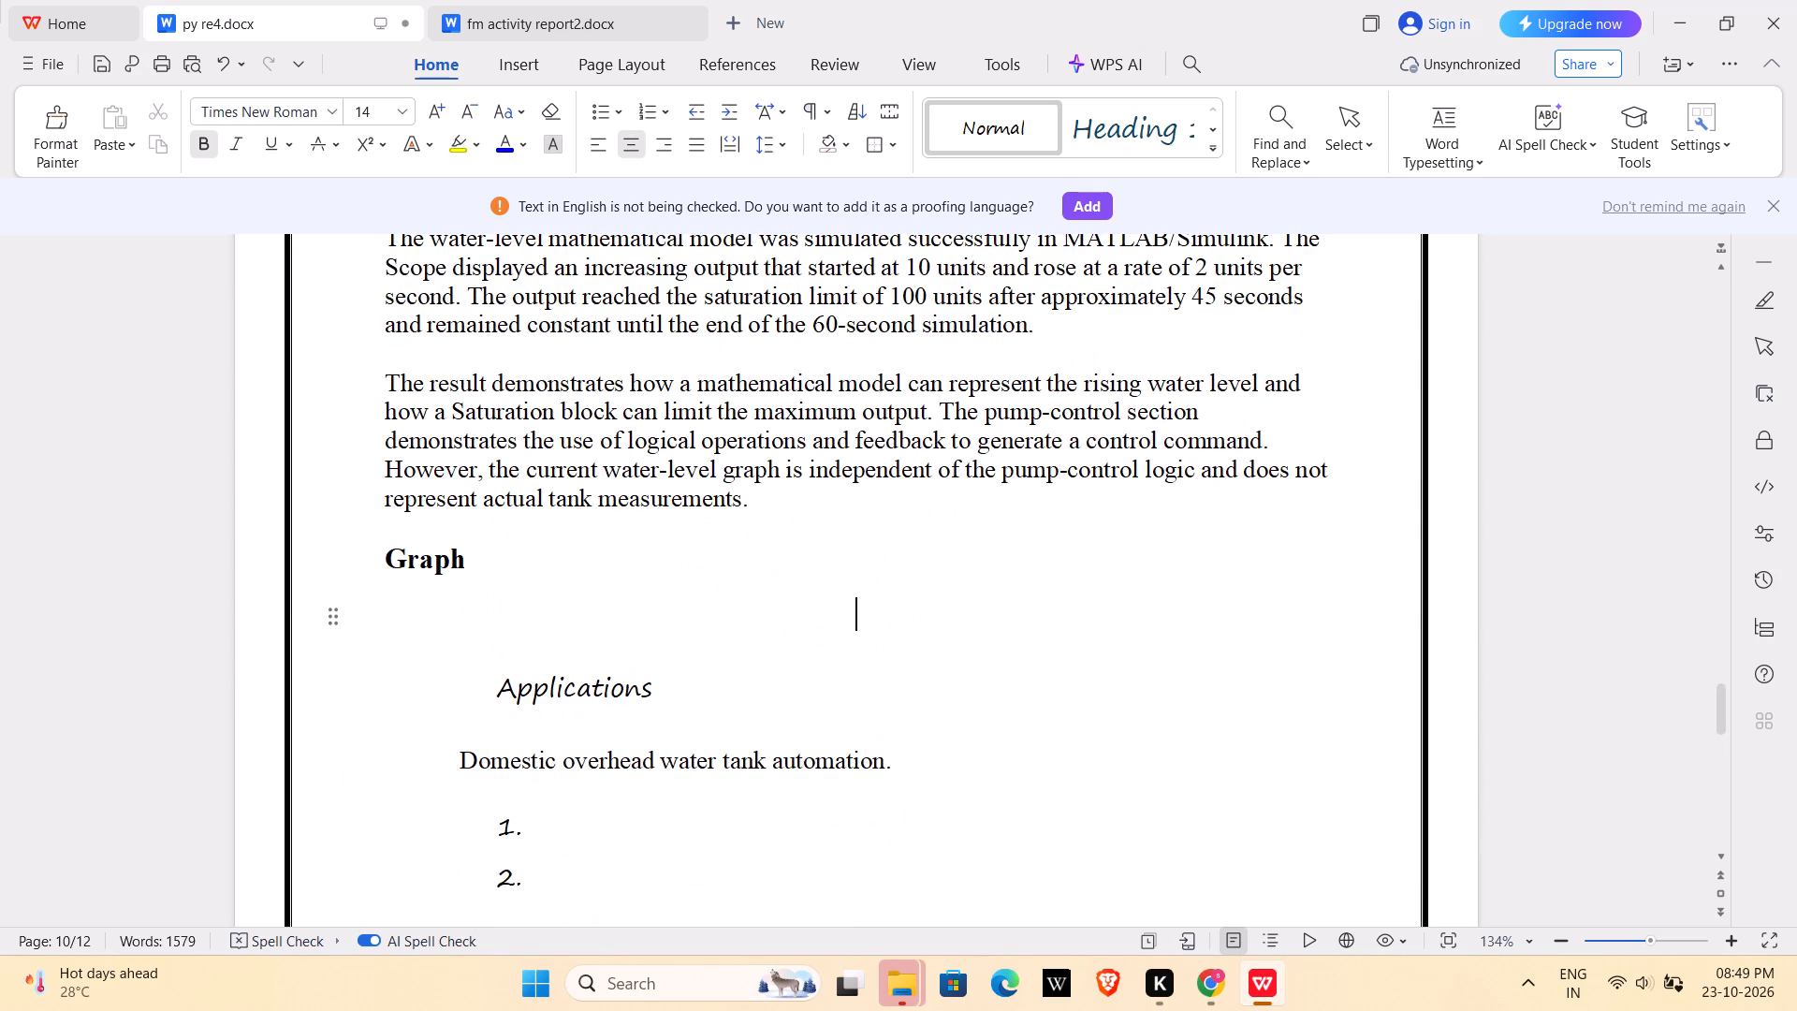
click(511, 61)
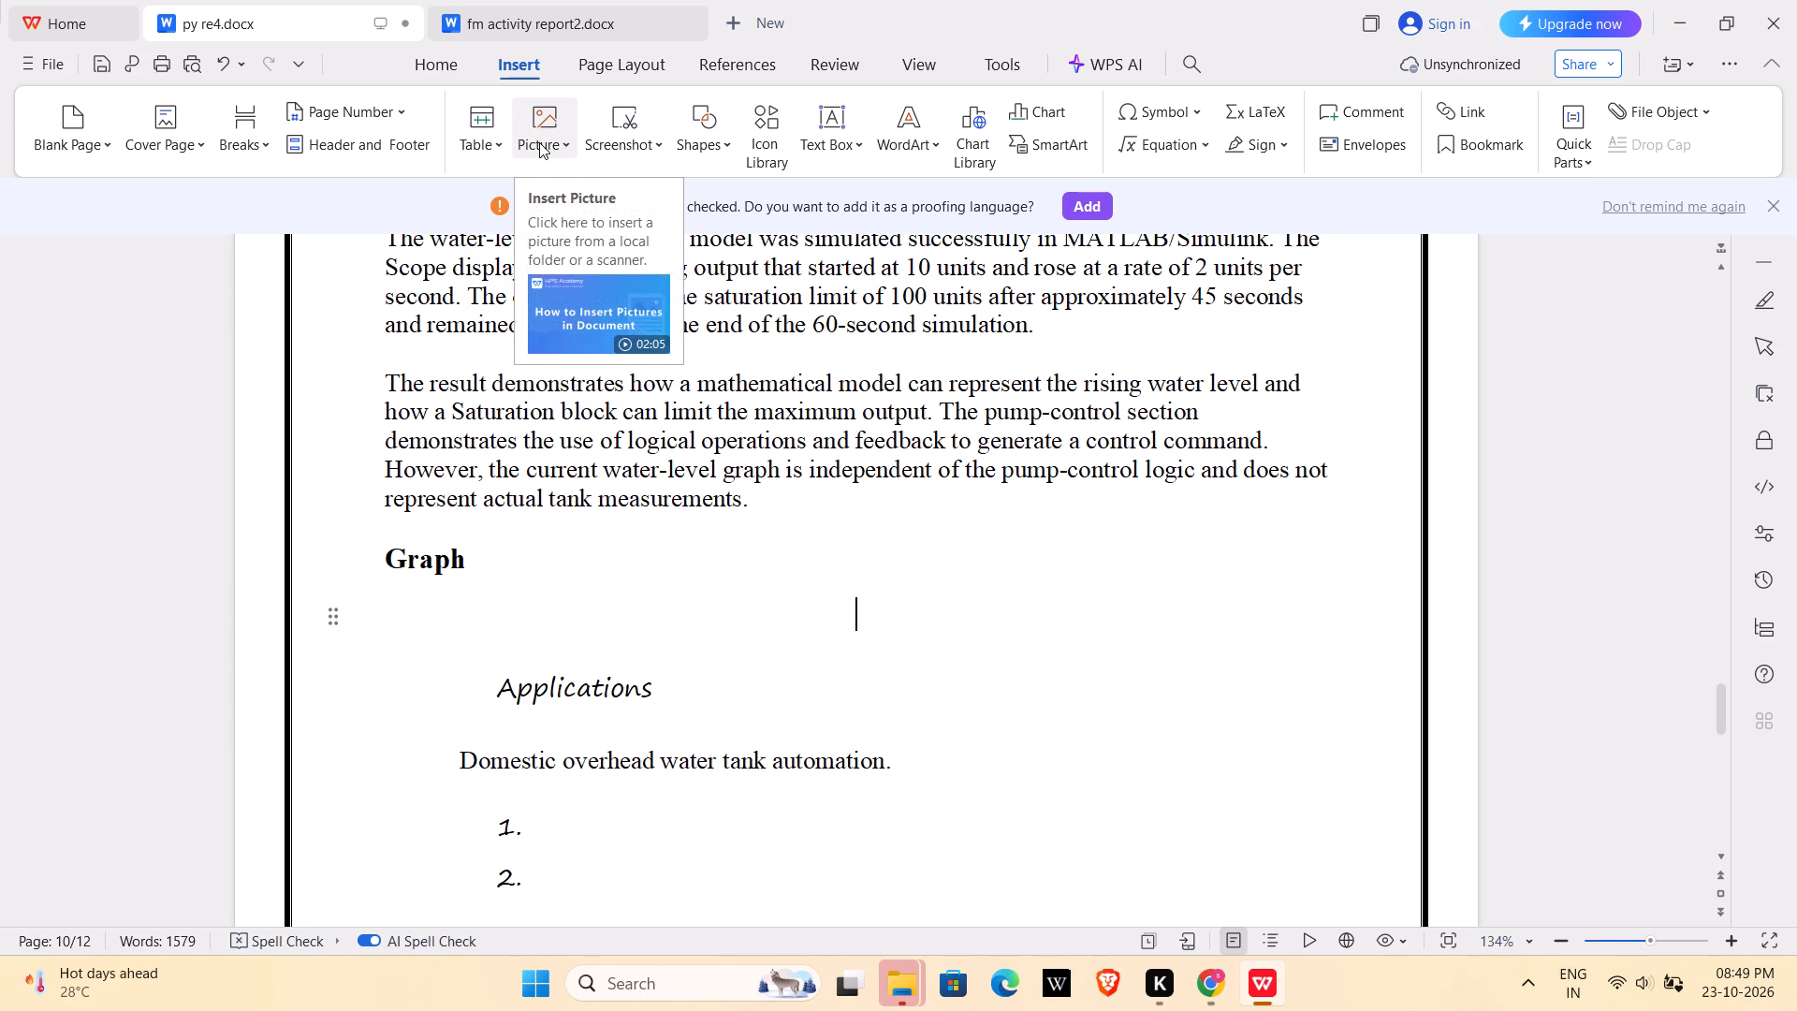
click(545, 142)
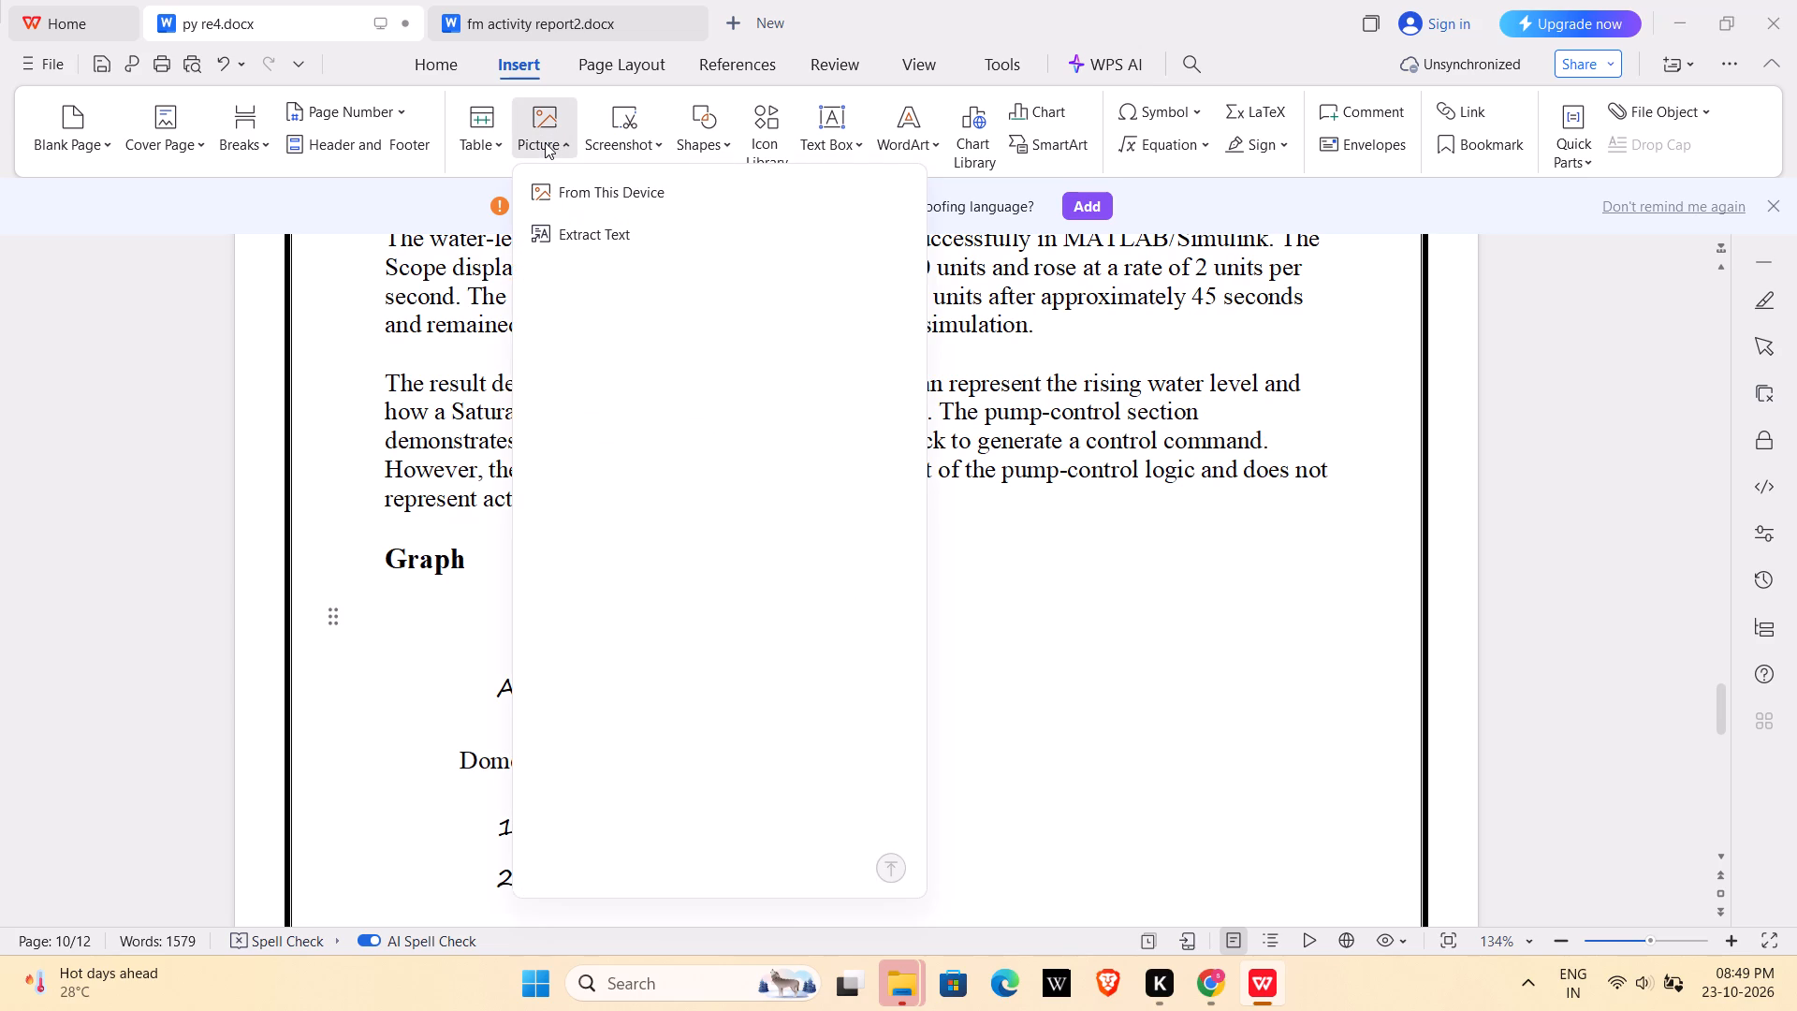
click(594, 179)
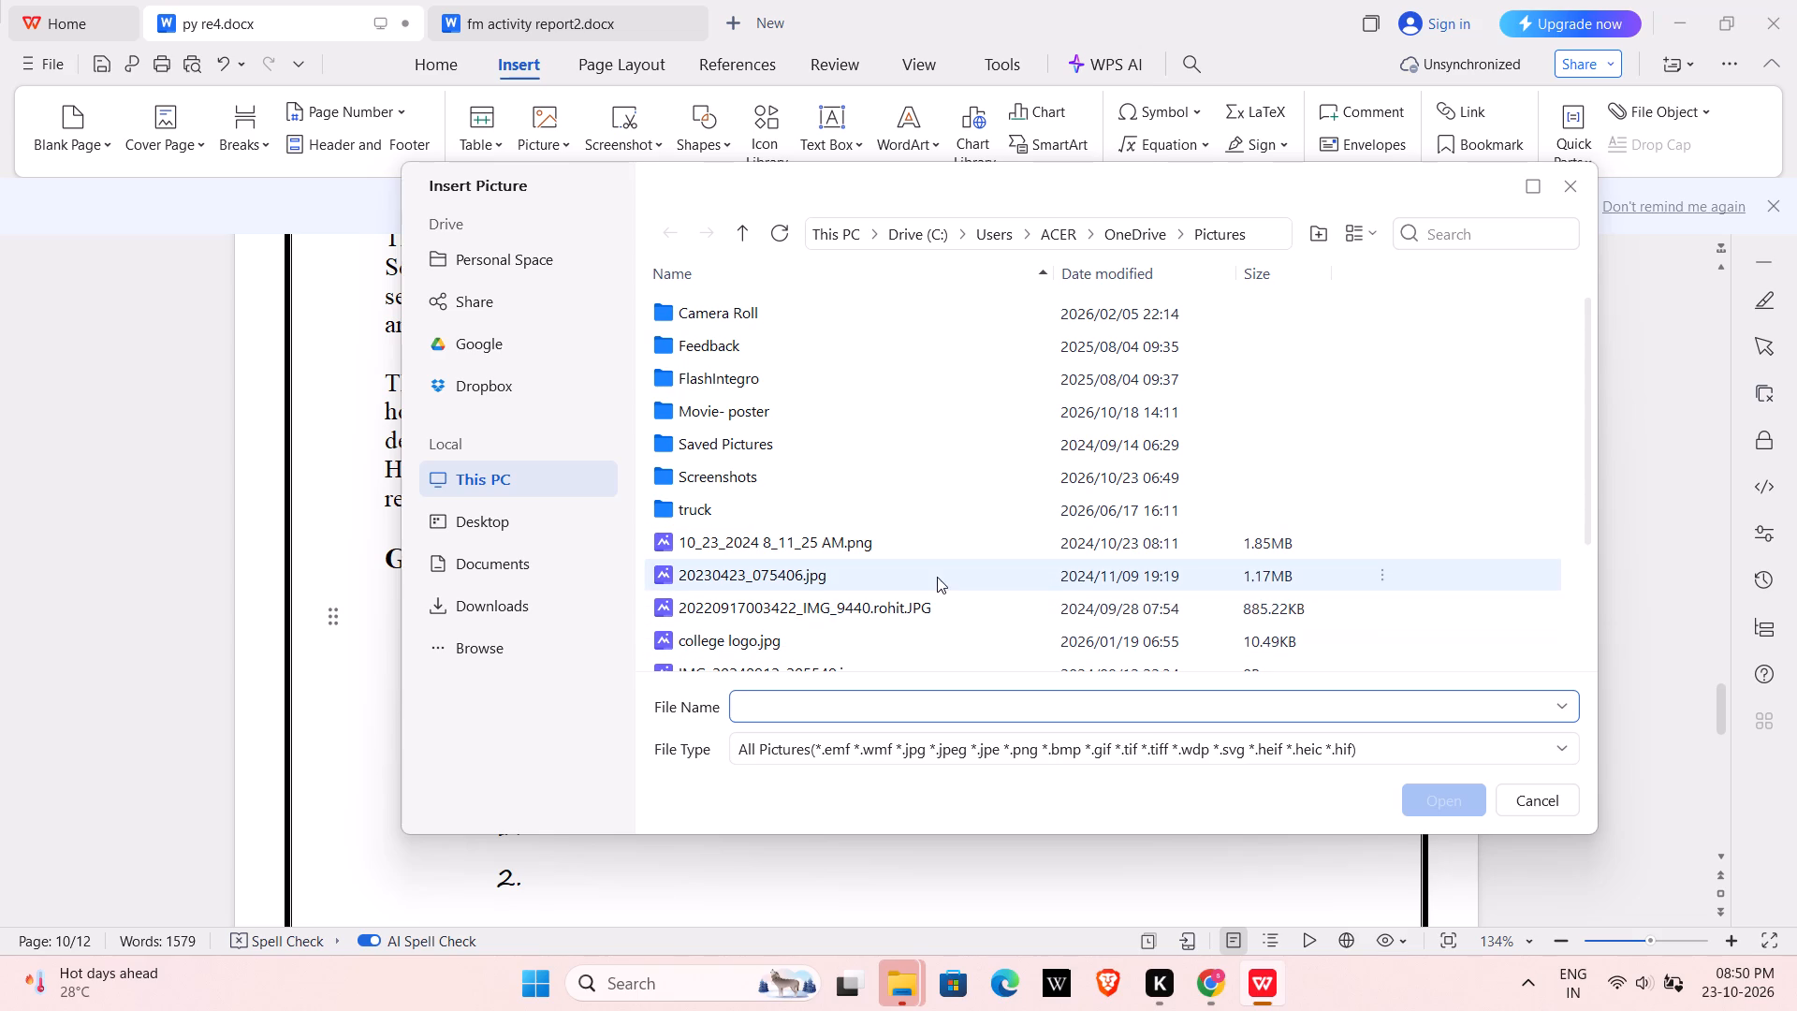
scroll(937, 577, left, 1)
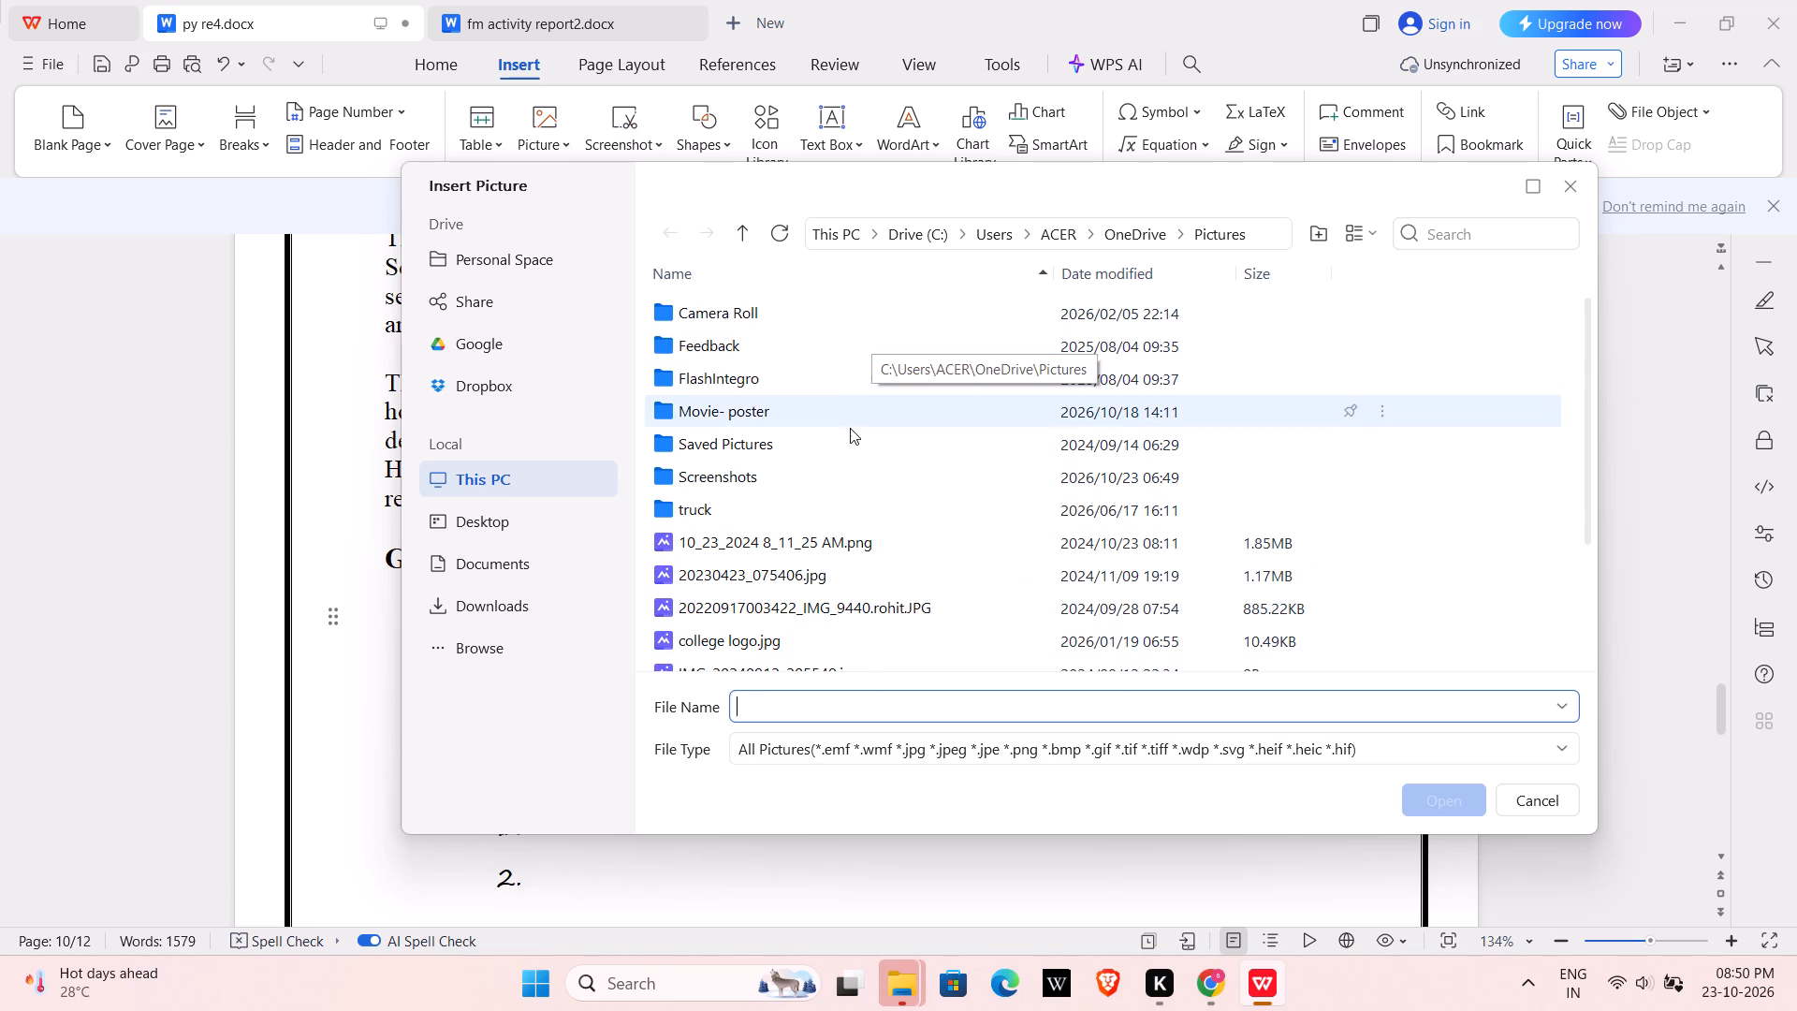
double_click(543, 486)
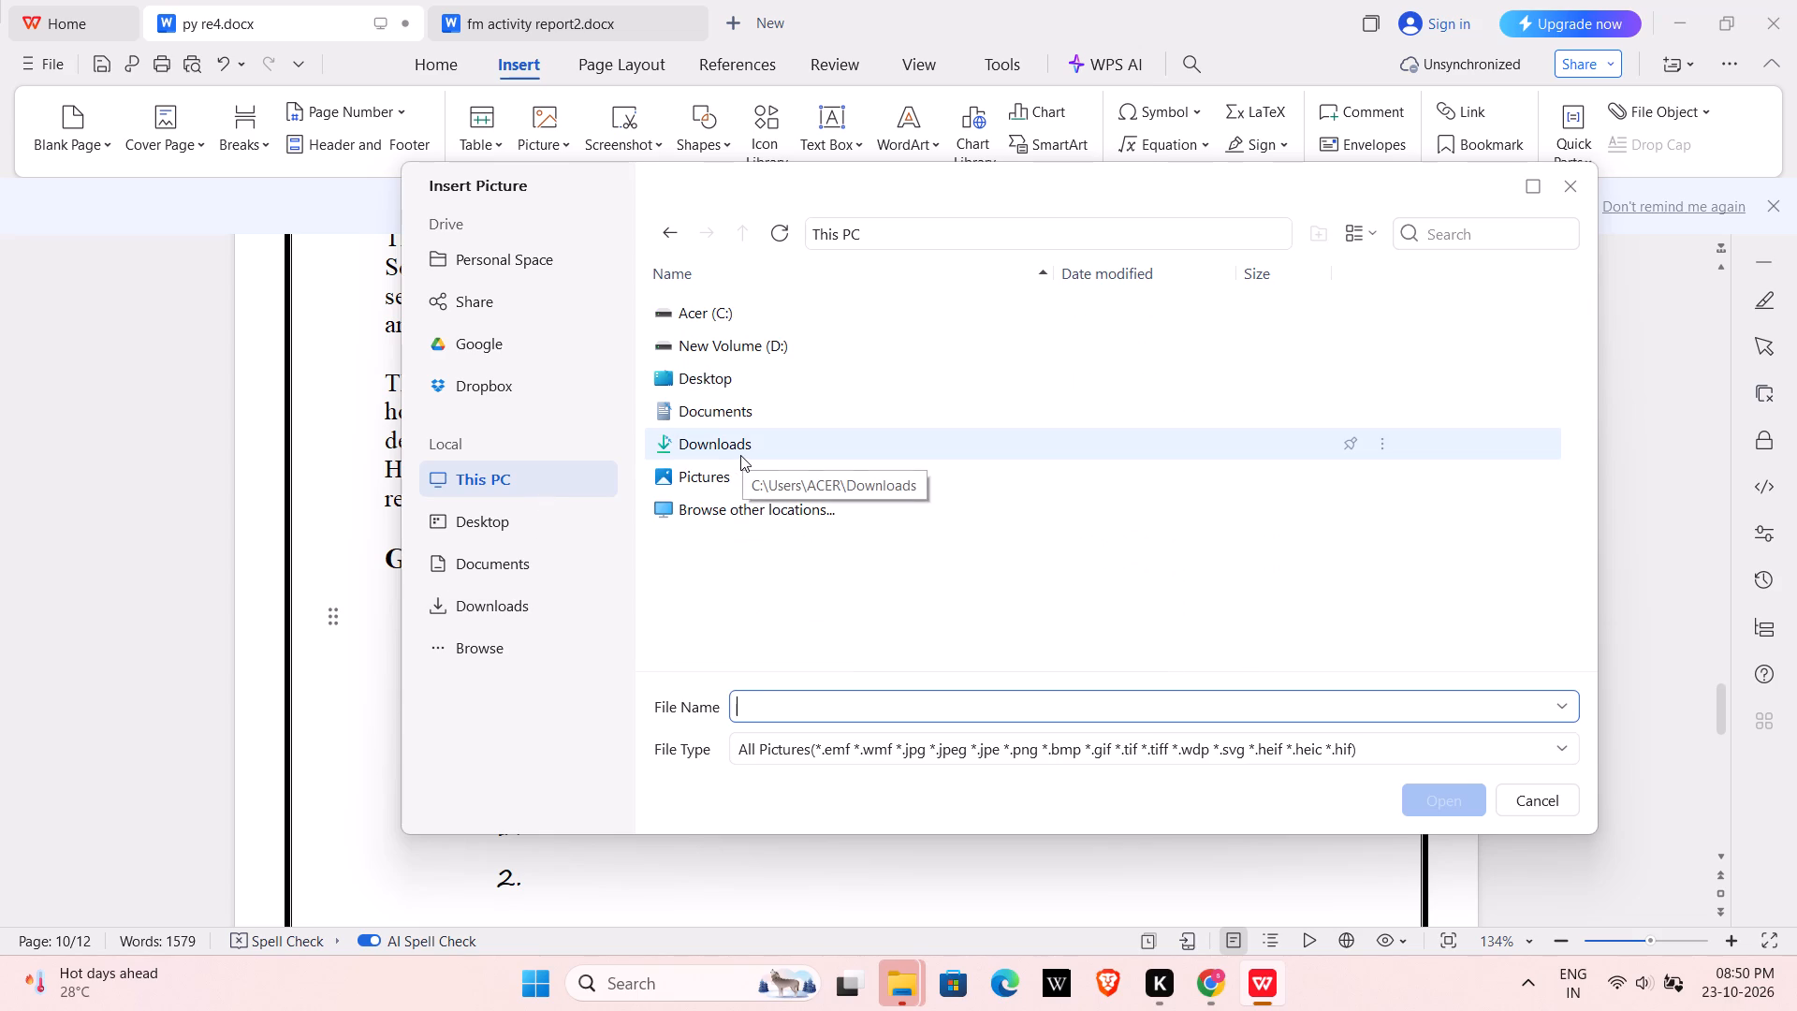
double_click(711, 486)
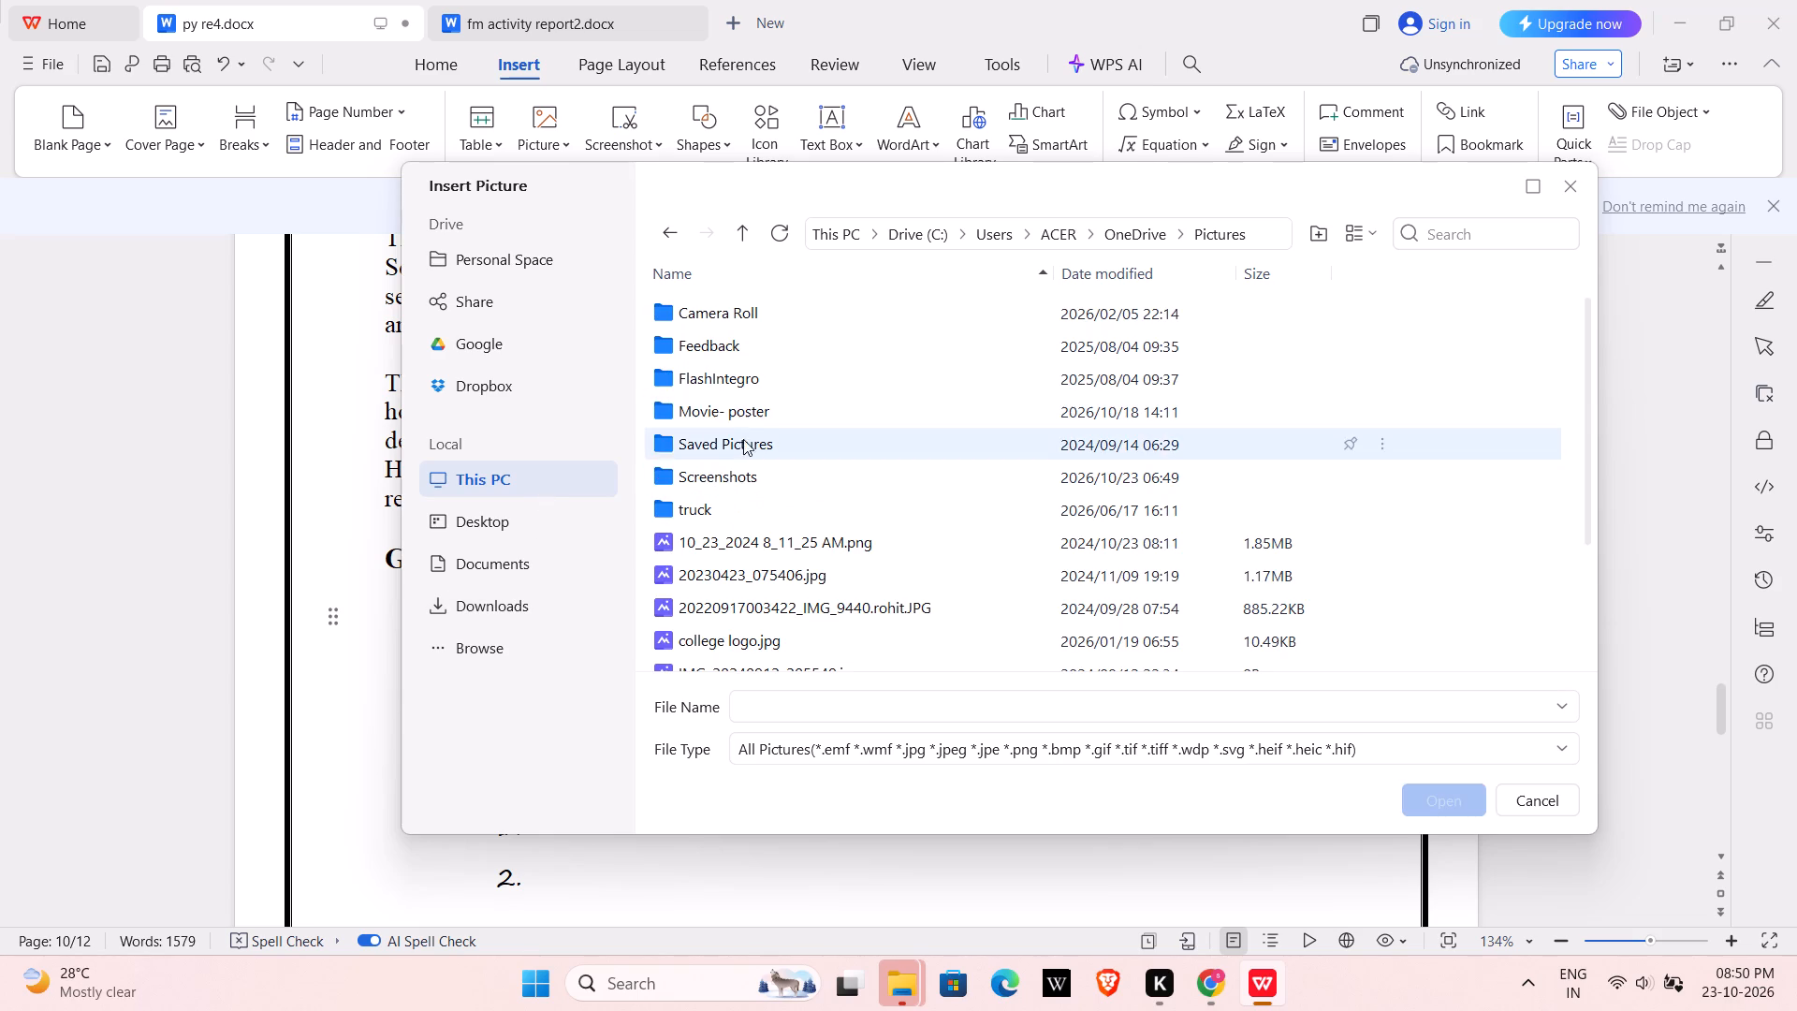
double_click(730, 473)
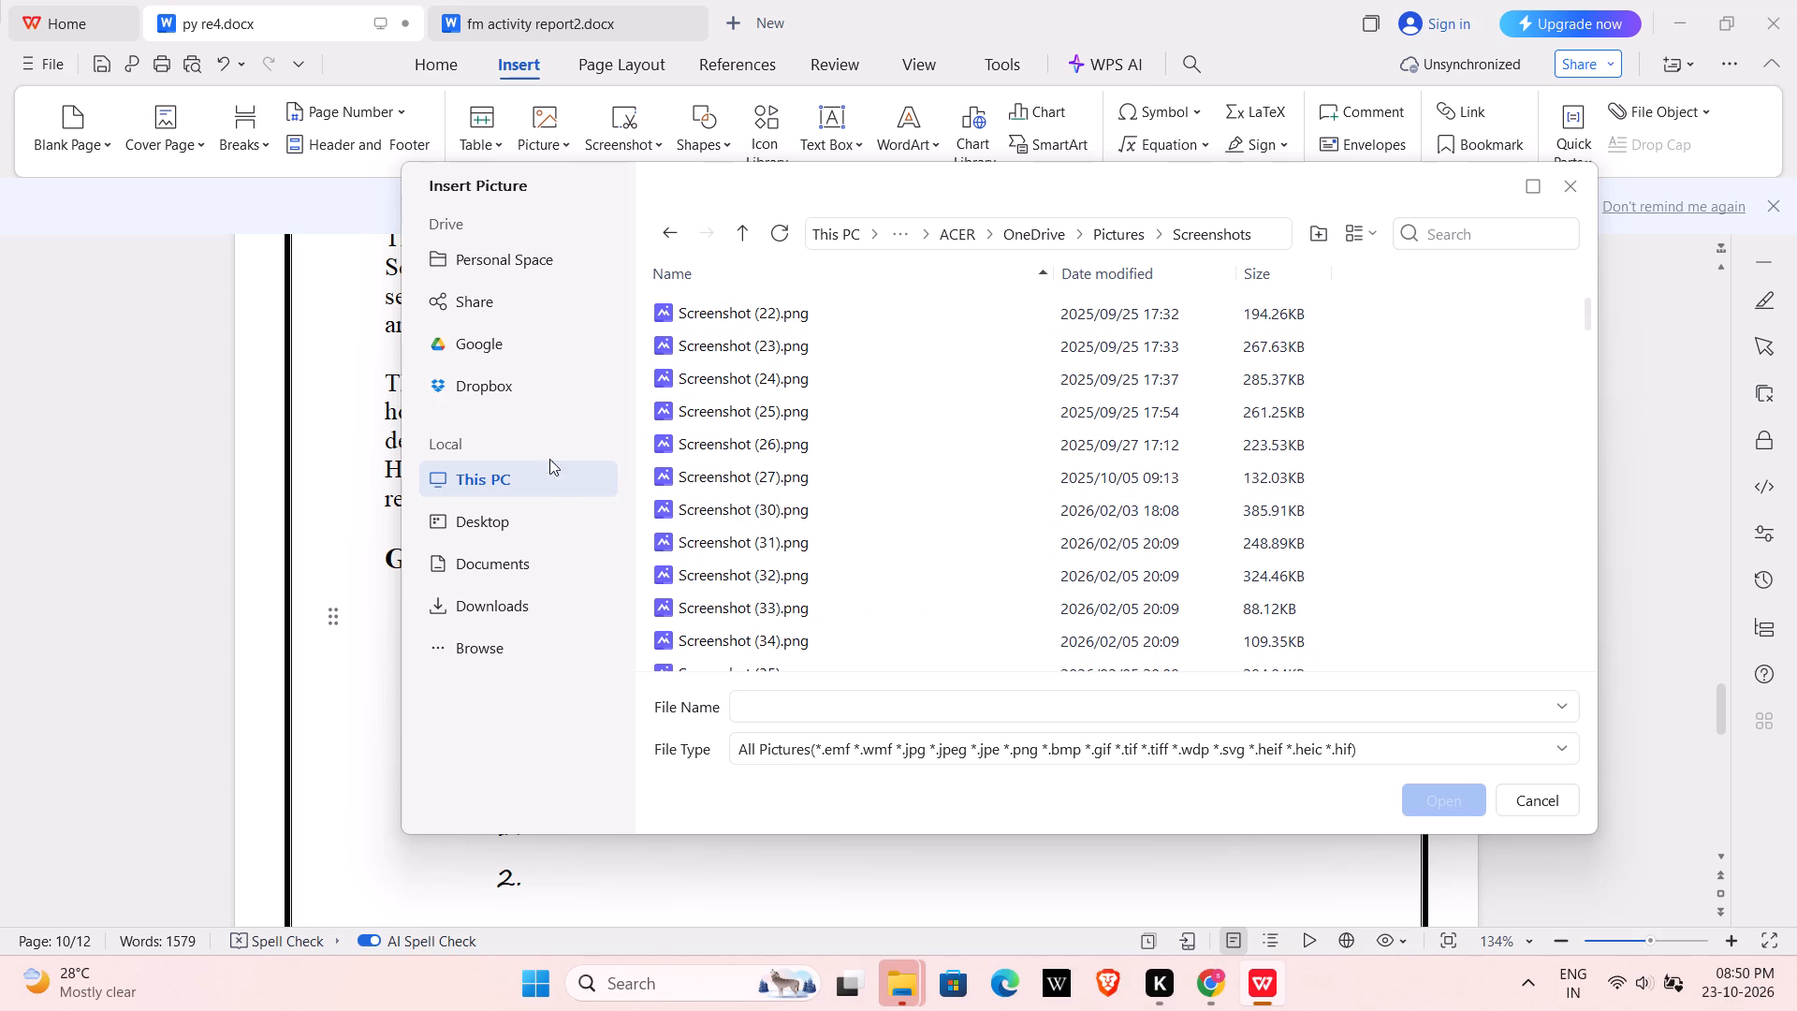
Look through the Desktop folder's contents and then the Downloads folder for the picture to insert under the Graph heading.
double_click(519, 520)
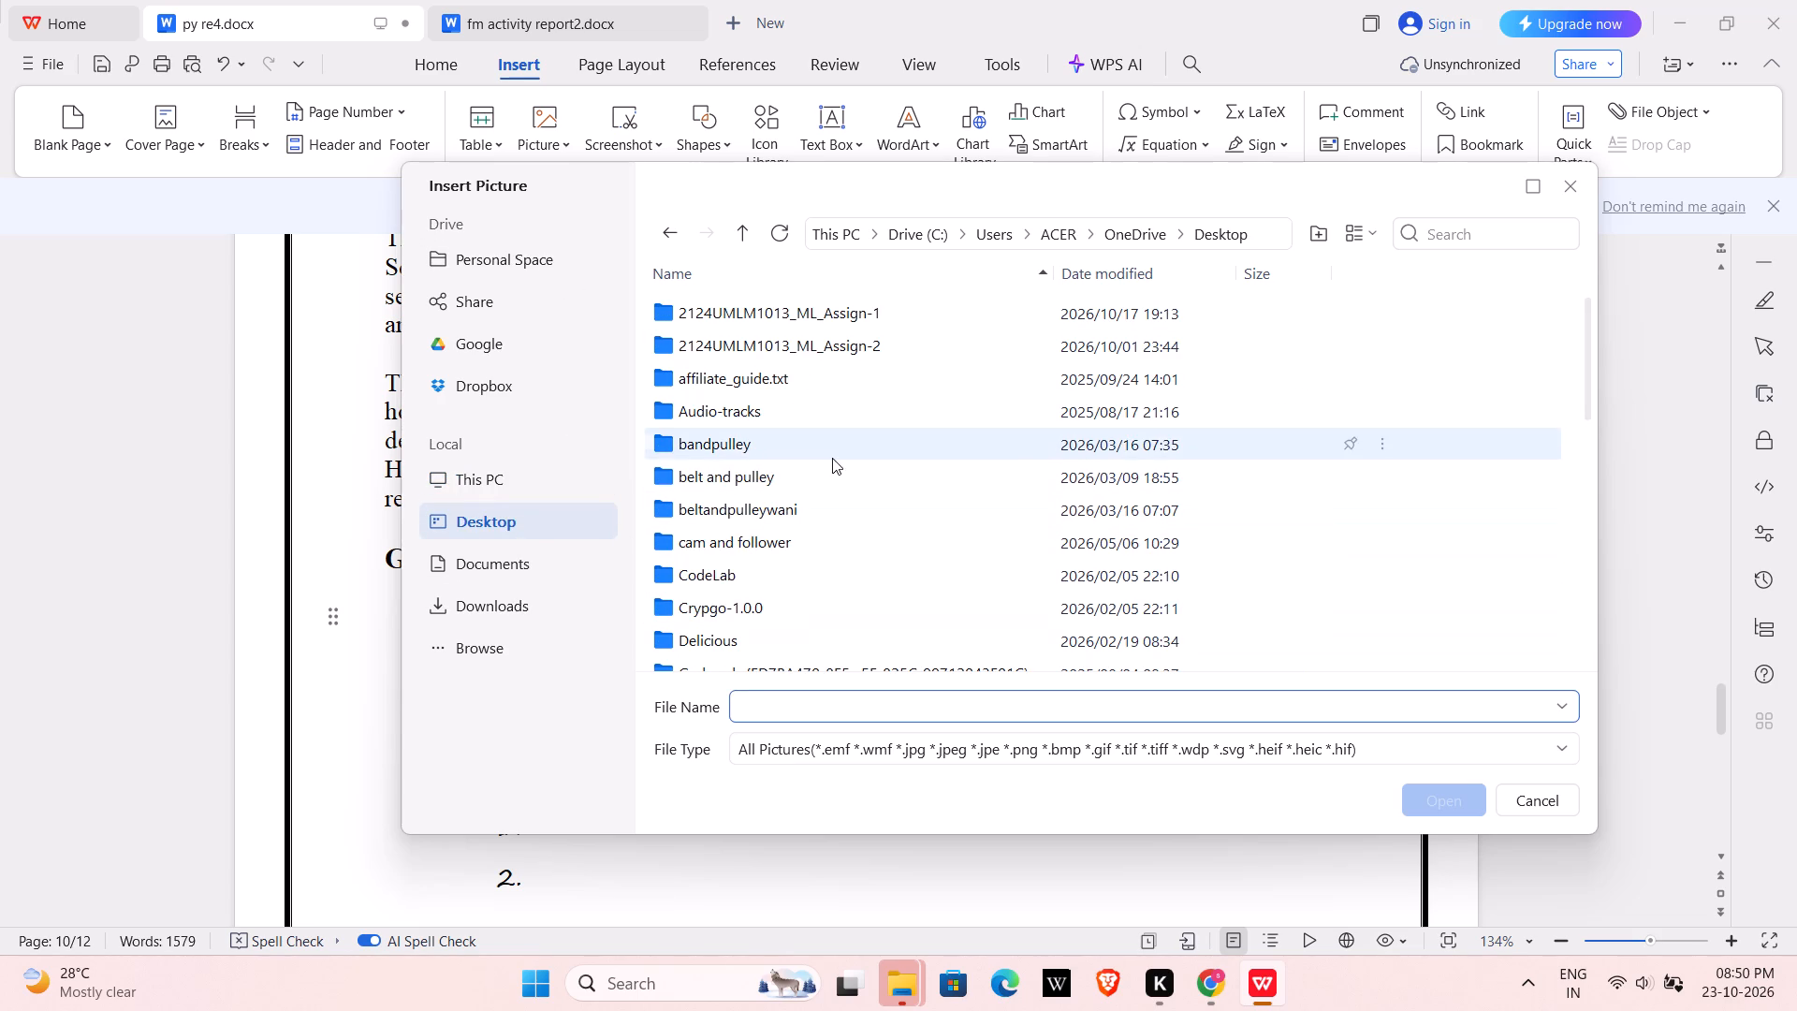
scroll(840, 442, down, 1)
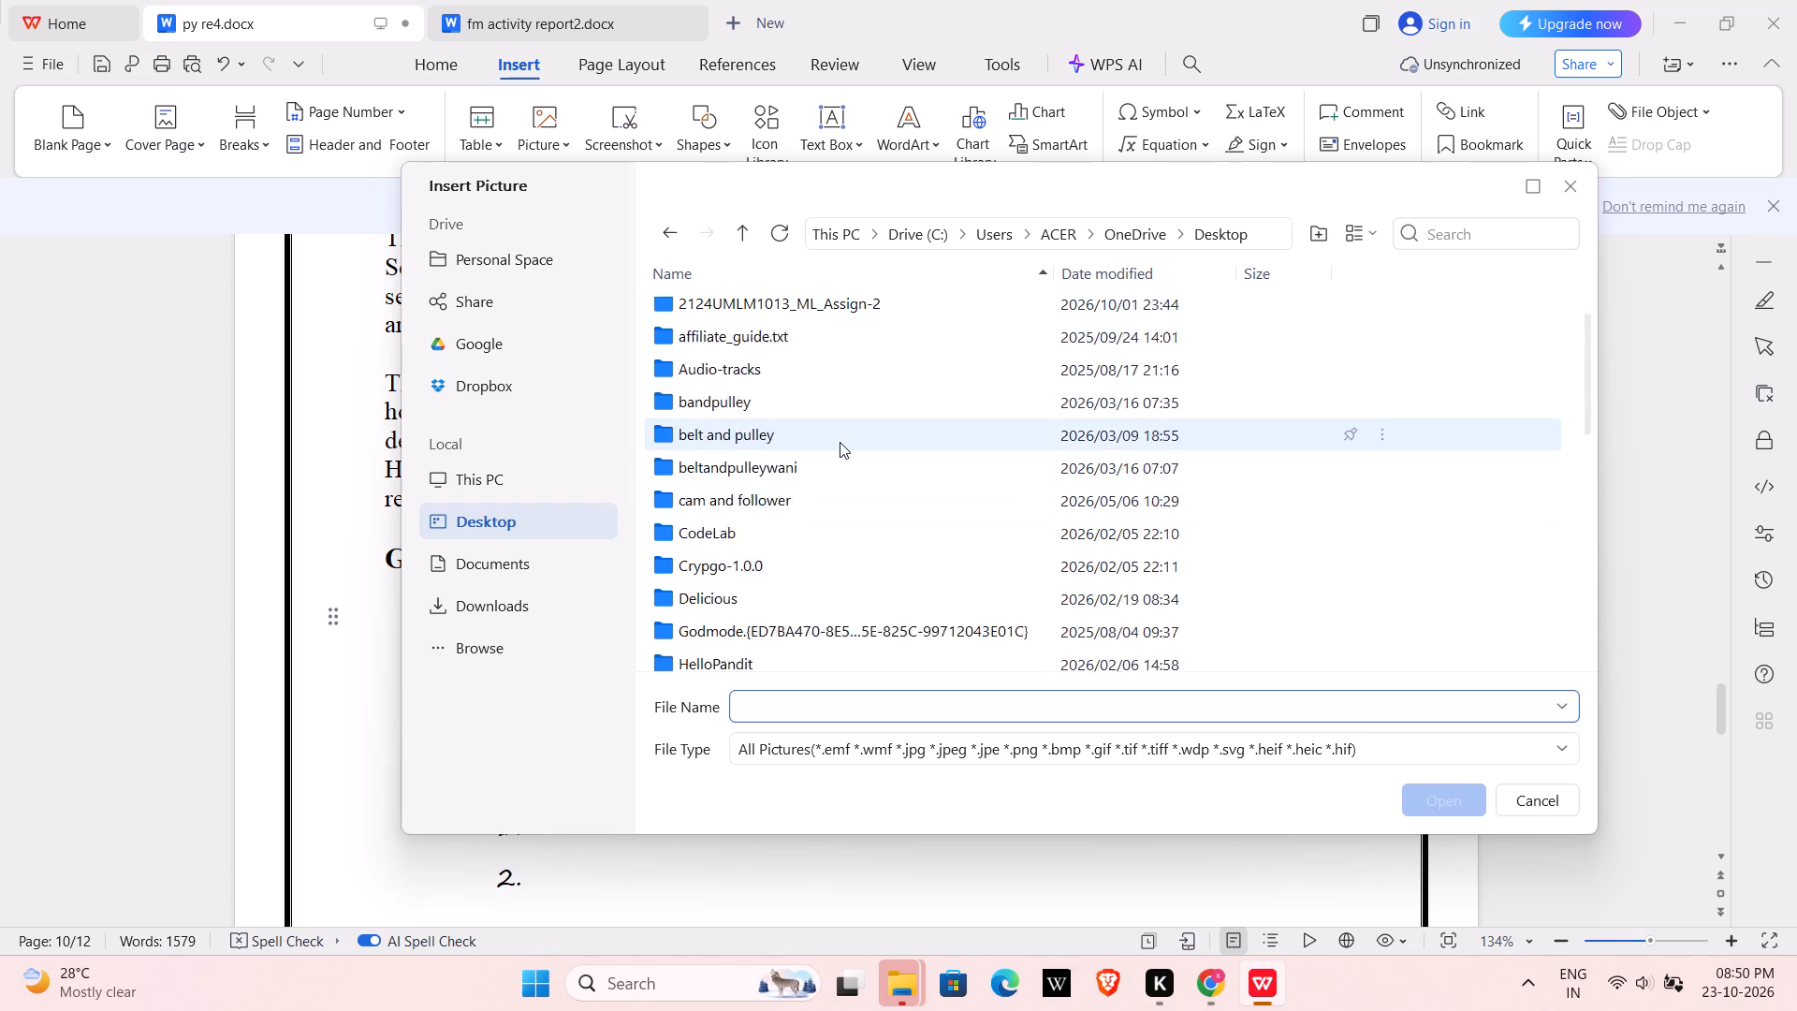
scroll(840, 442, down, 7)
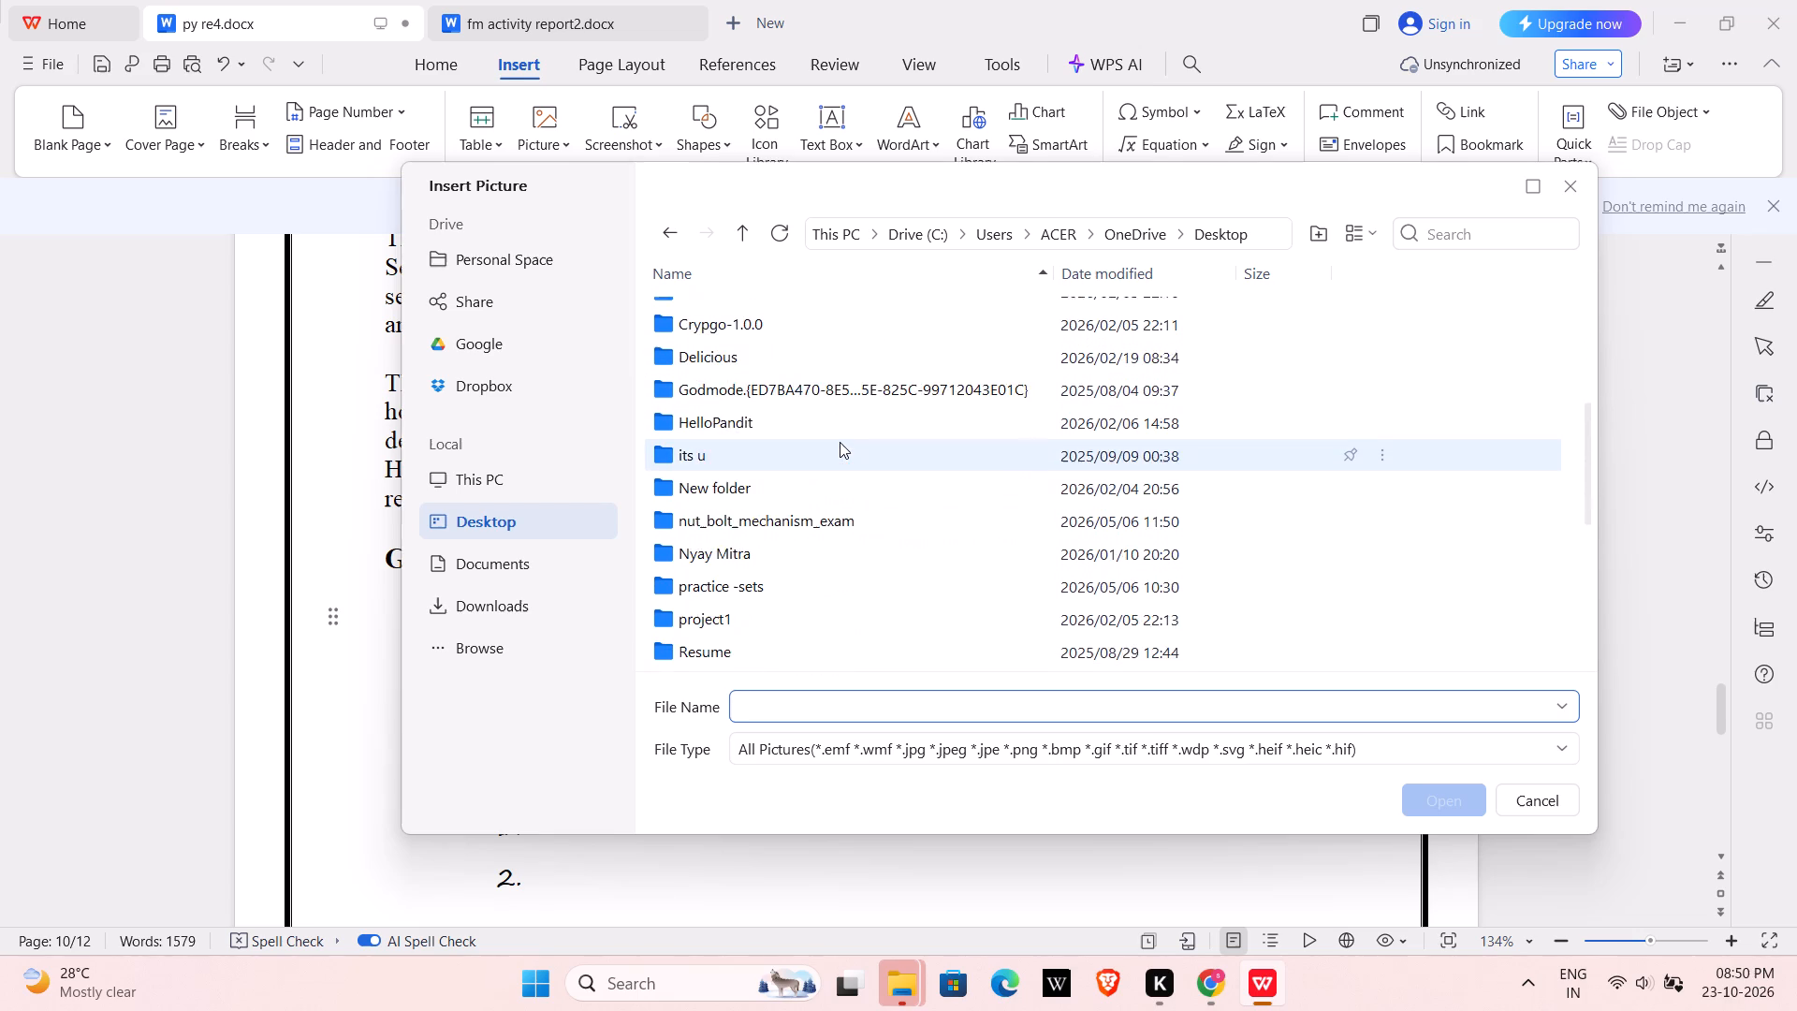
scroll(840, 442, down, 8)
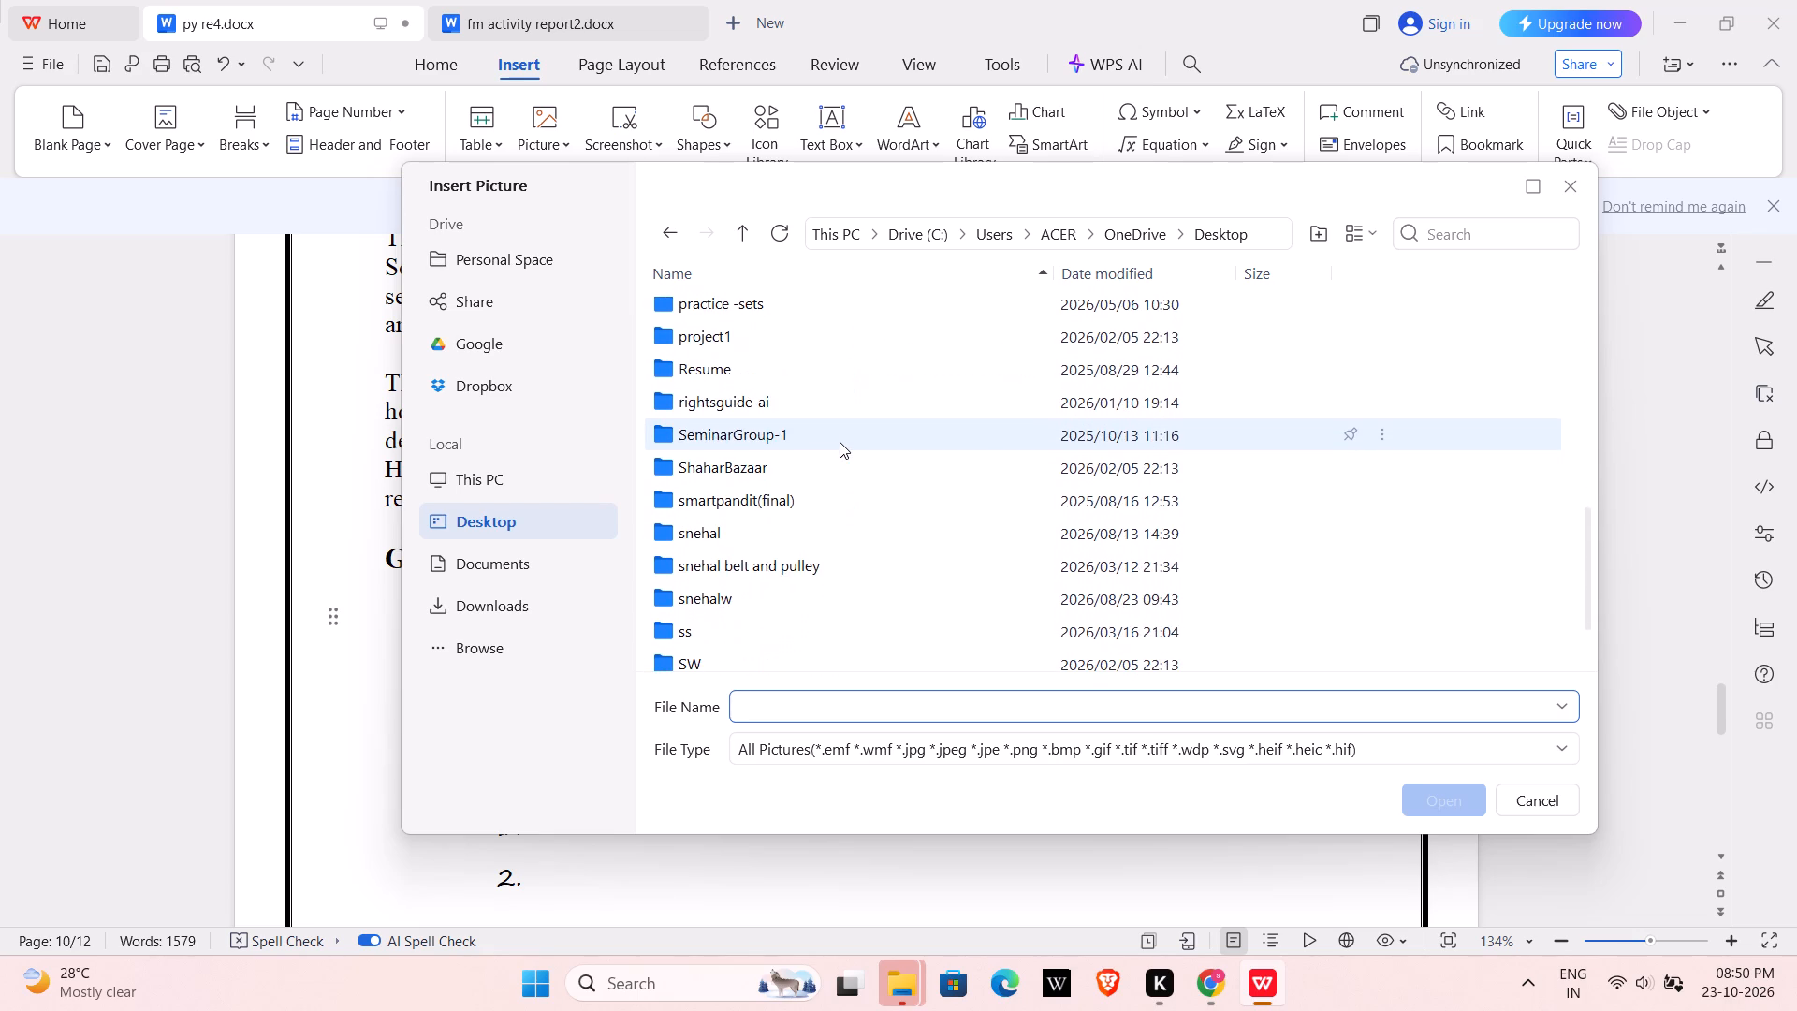
scroll(840, 442, down, 3)
scroll(840, 442, up, 9)
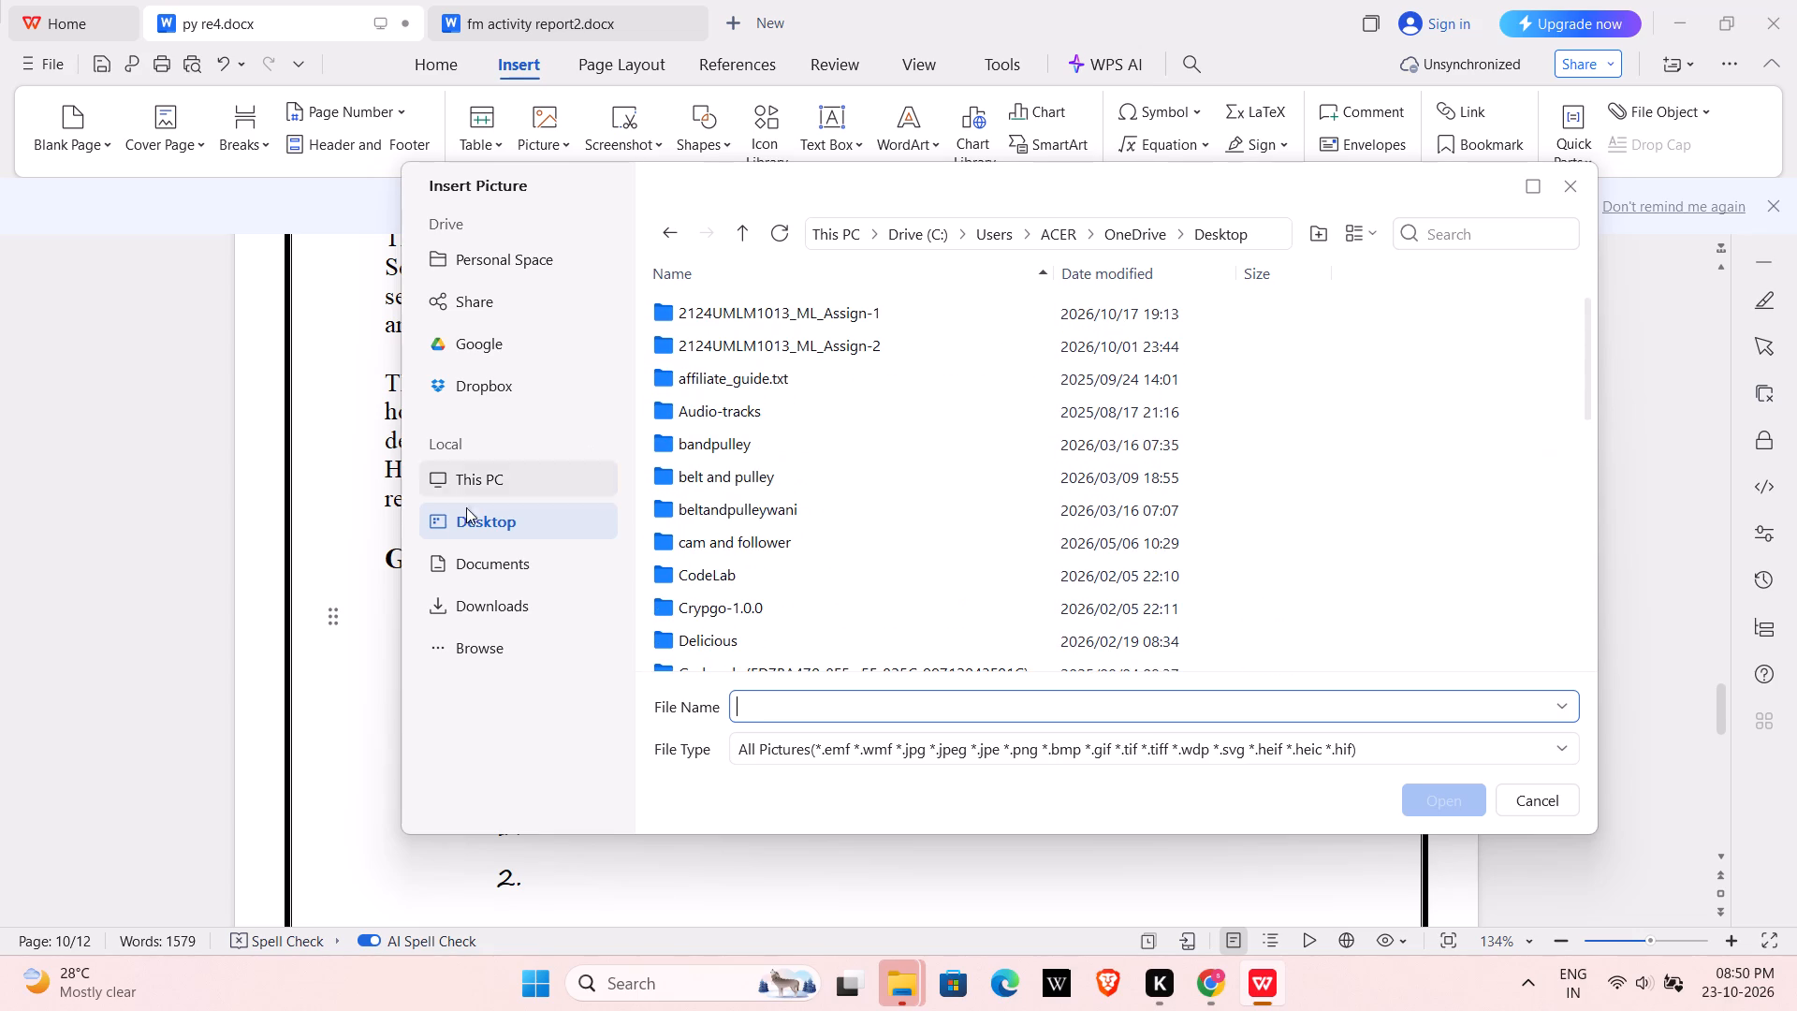
double_click(474, 610)
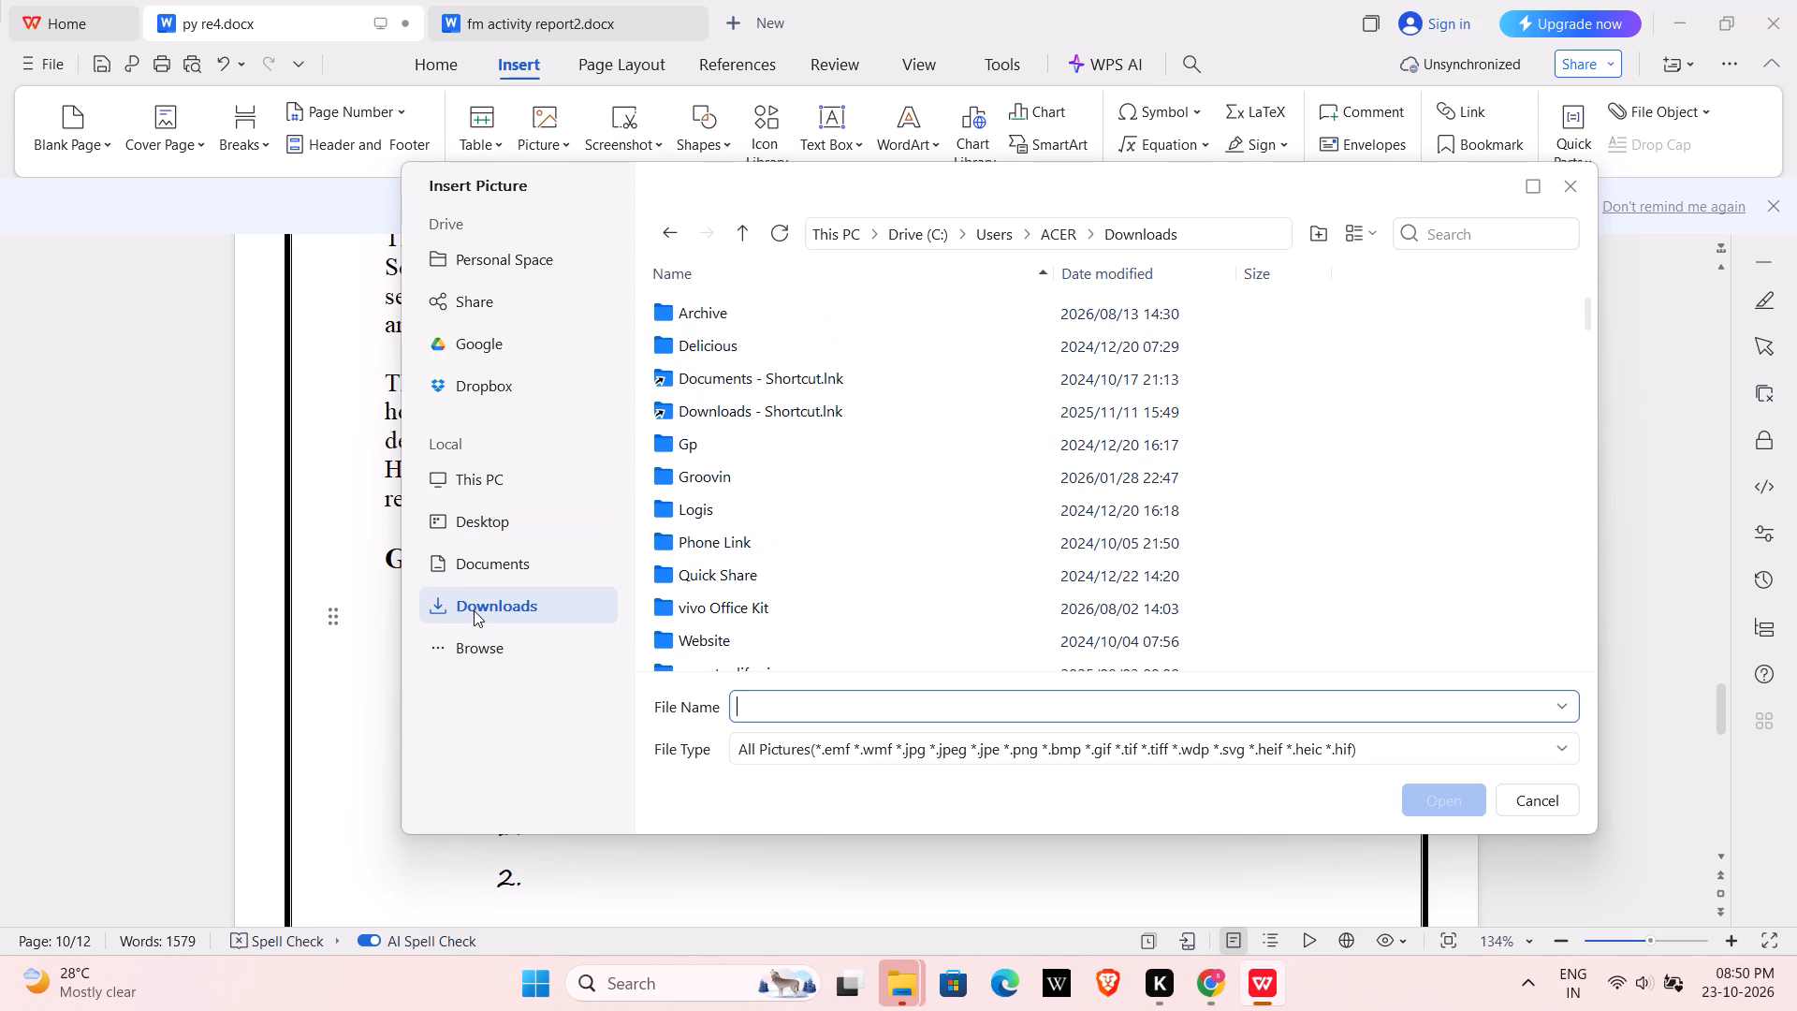
Browse from This PC back to the Pictures folder to find the image for the Graph section.
double_click(489, 473)
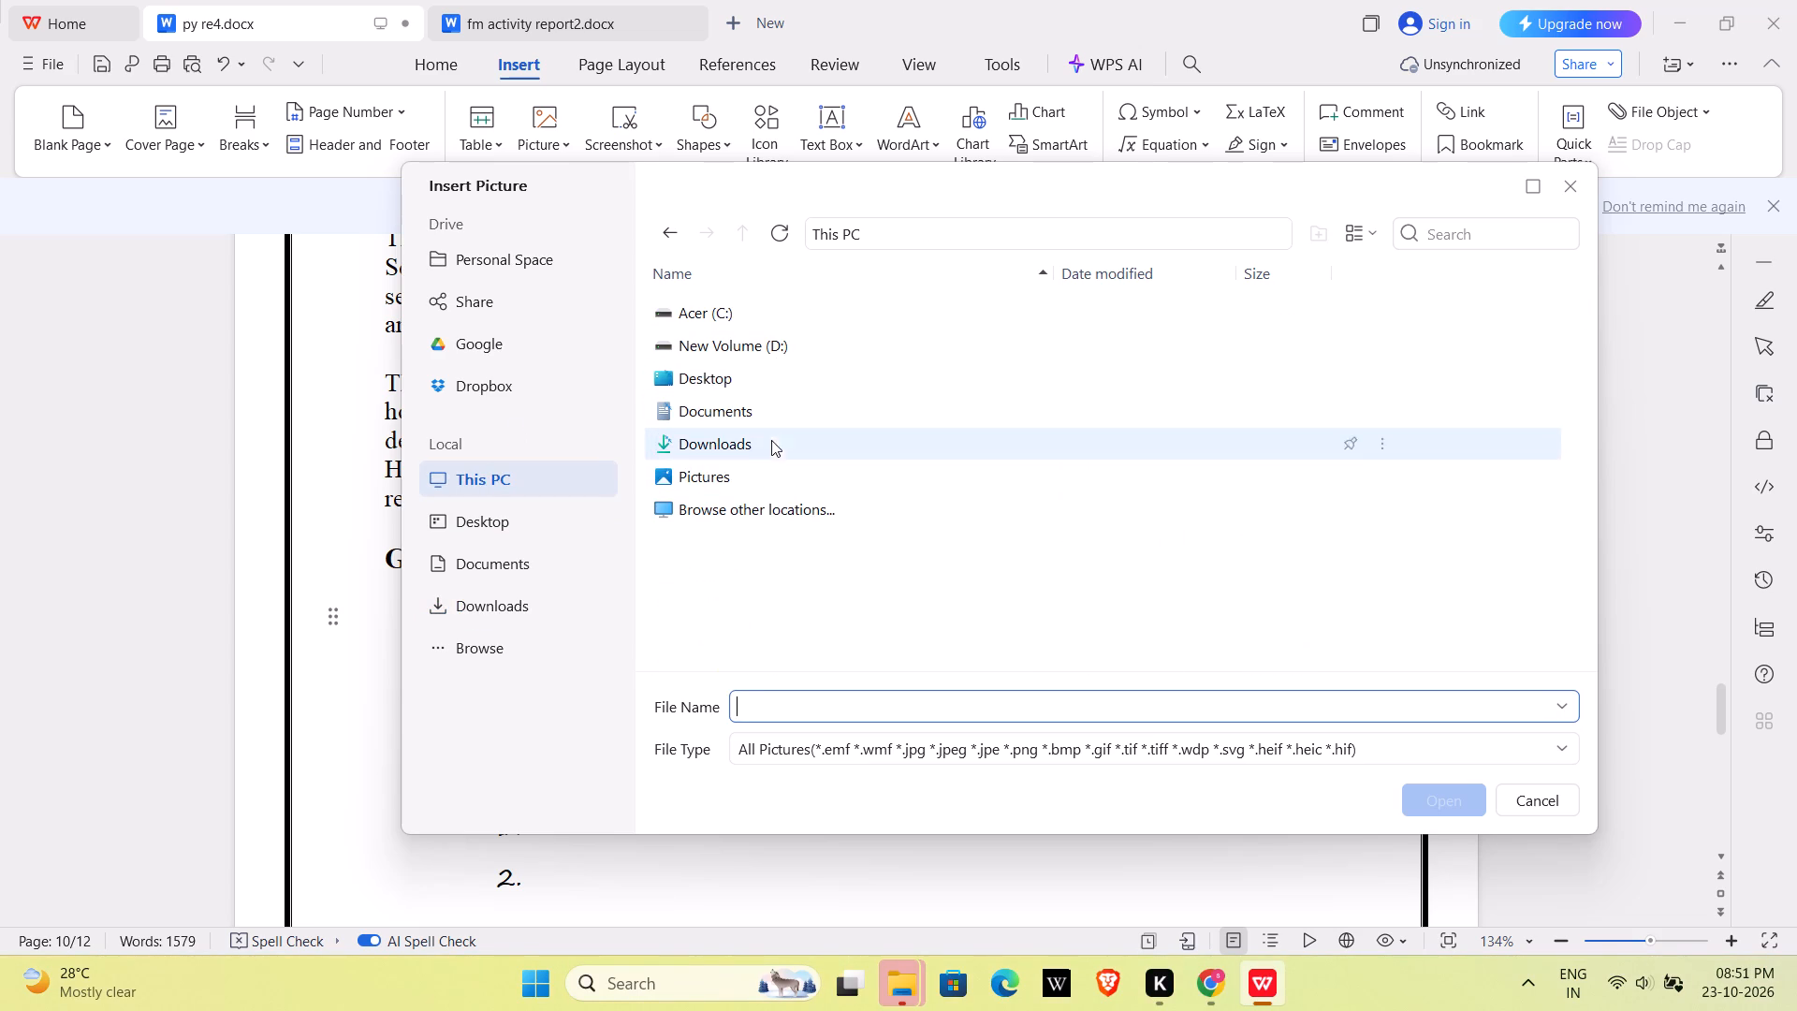
double_click(762, 469)
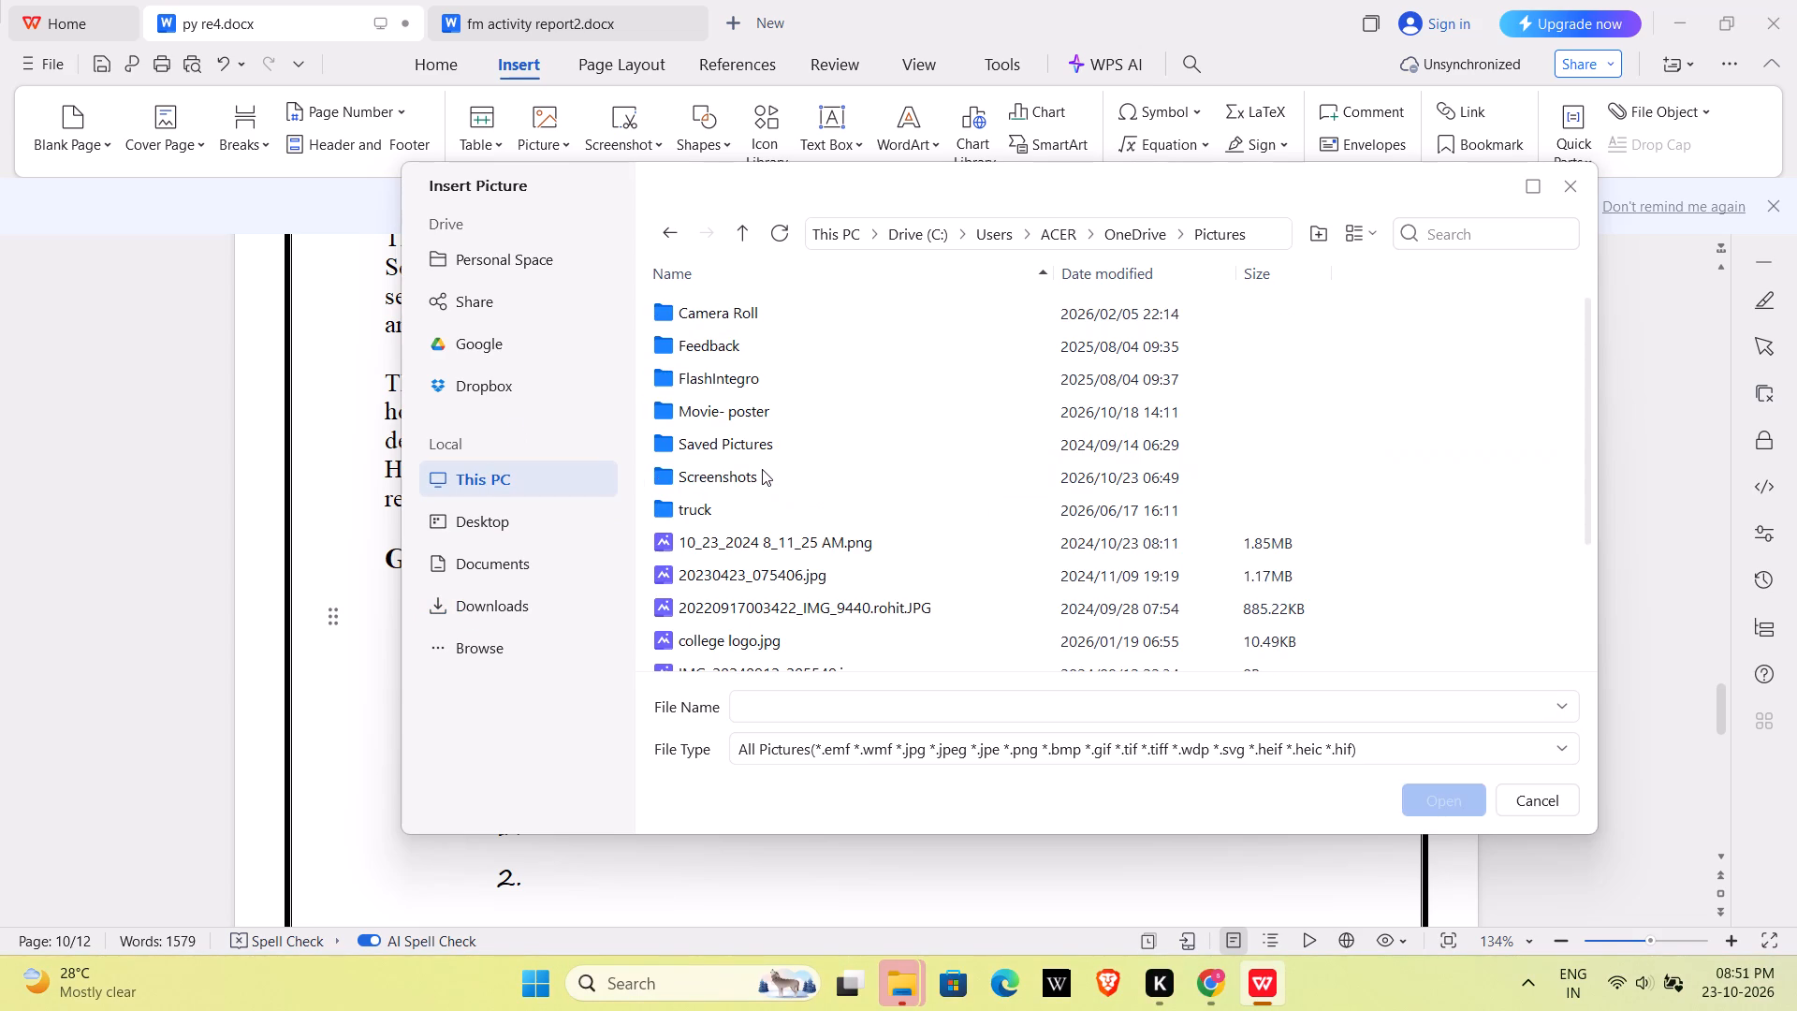
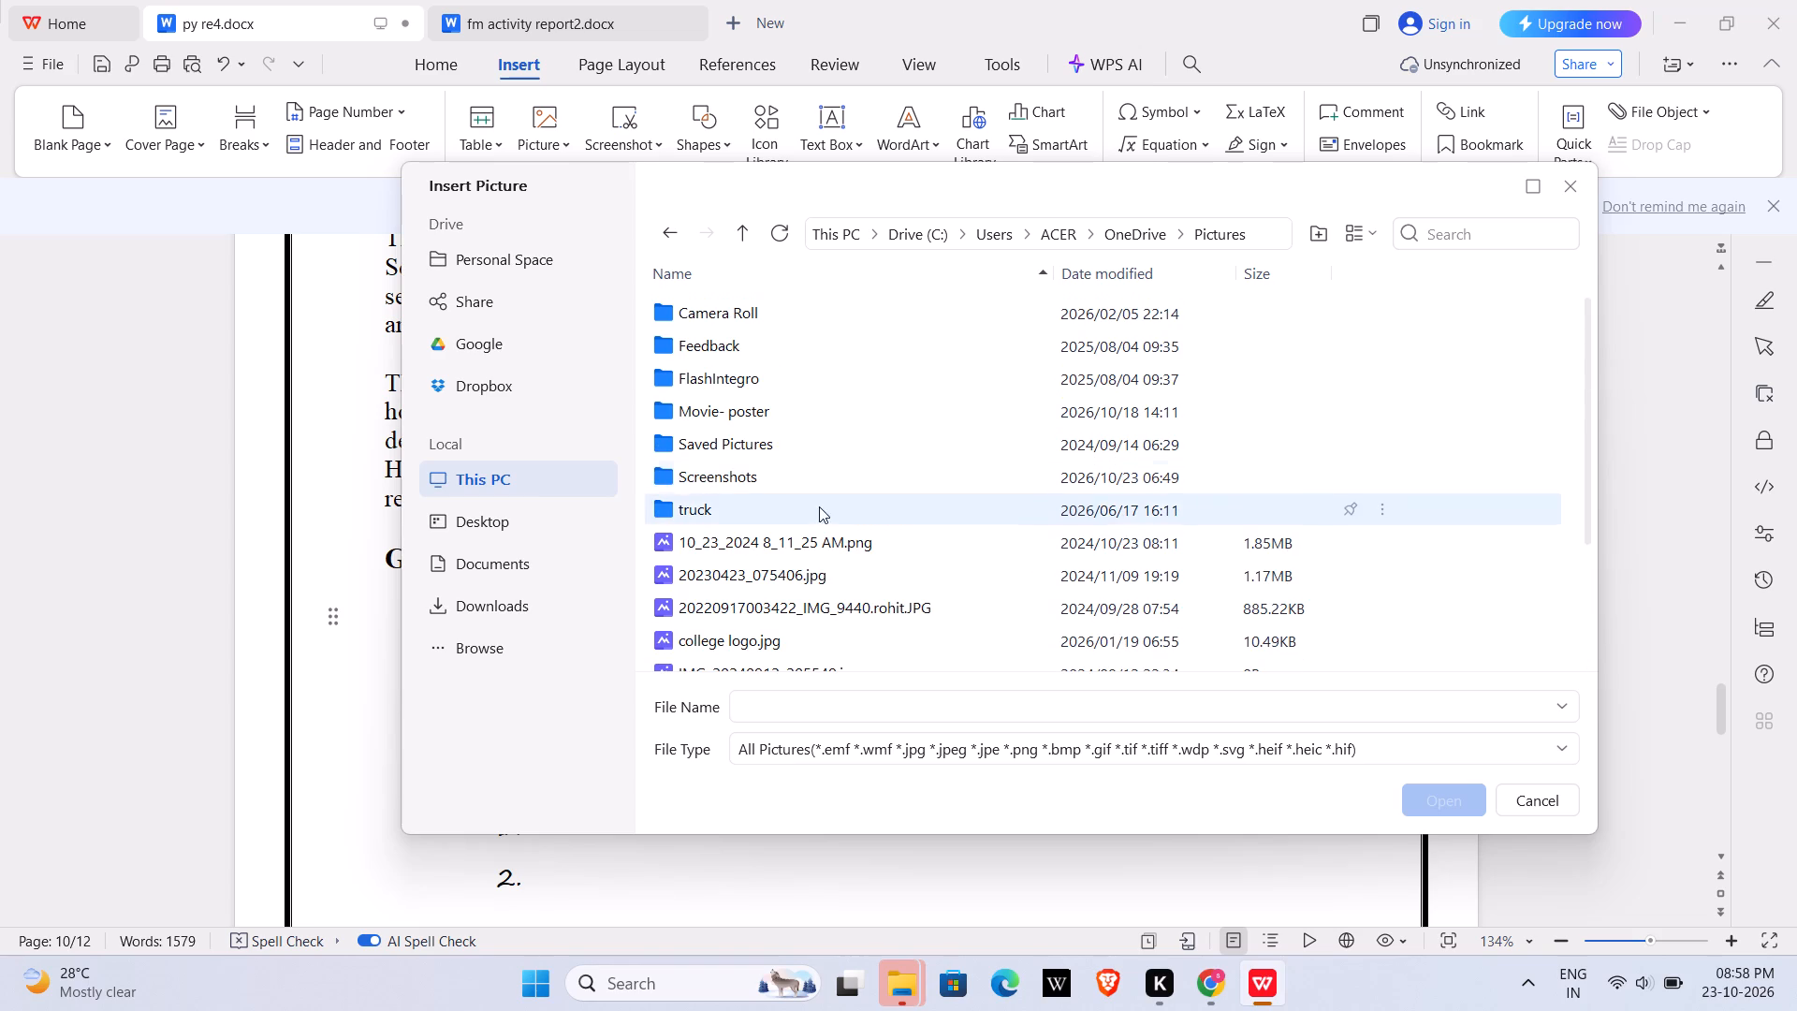
Look for the graph picture to insert in the Desktop and Downloads folders, and return to the This PC locations.
double_click(537, 520)
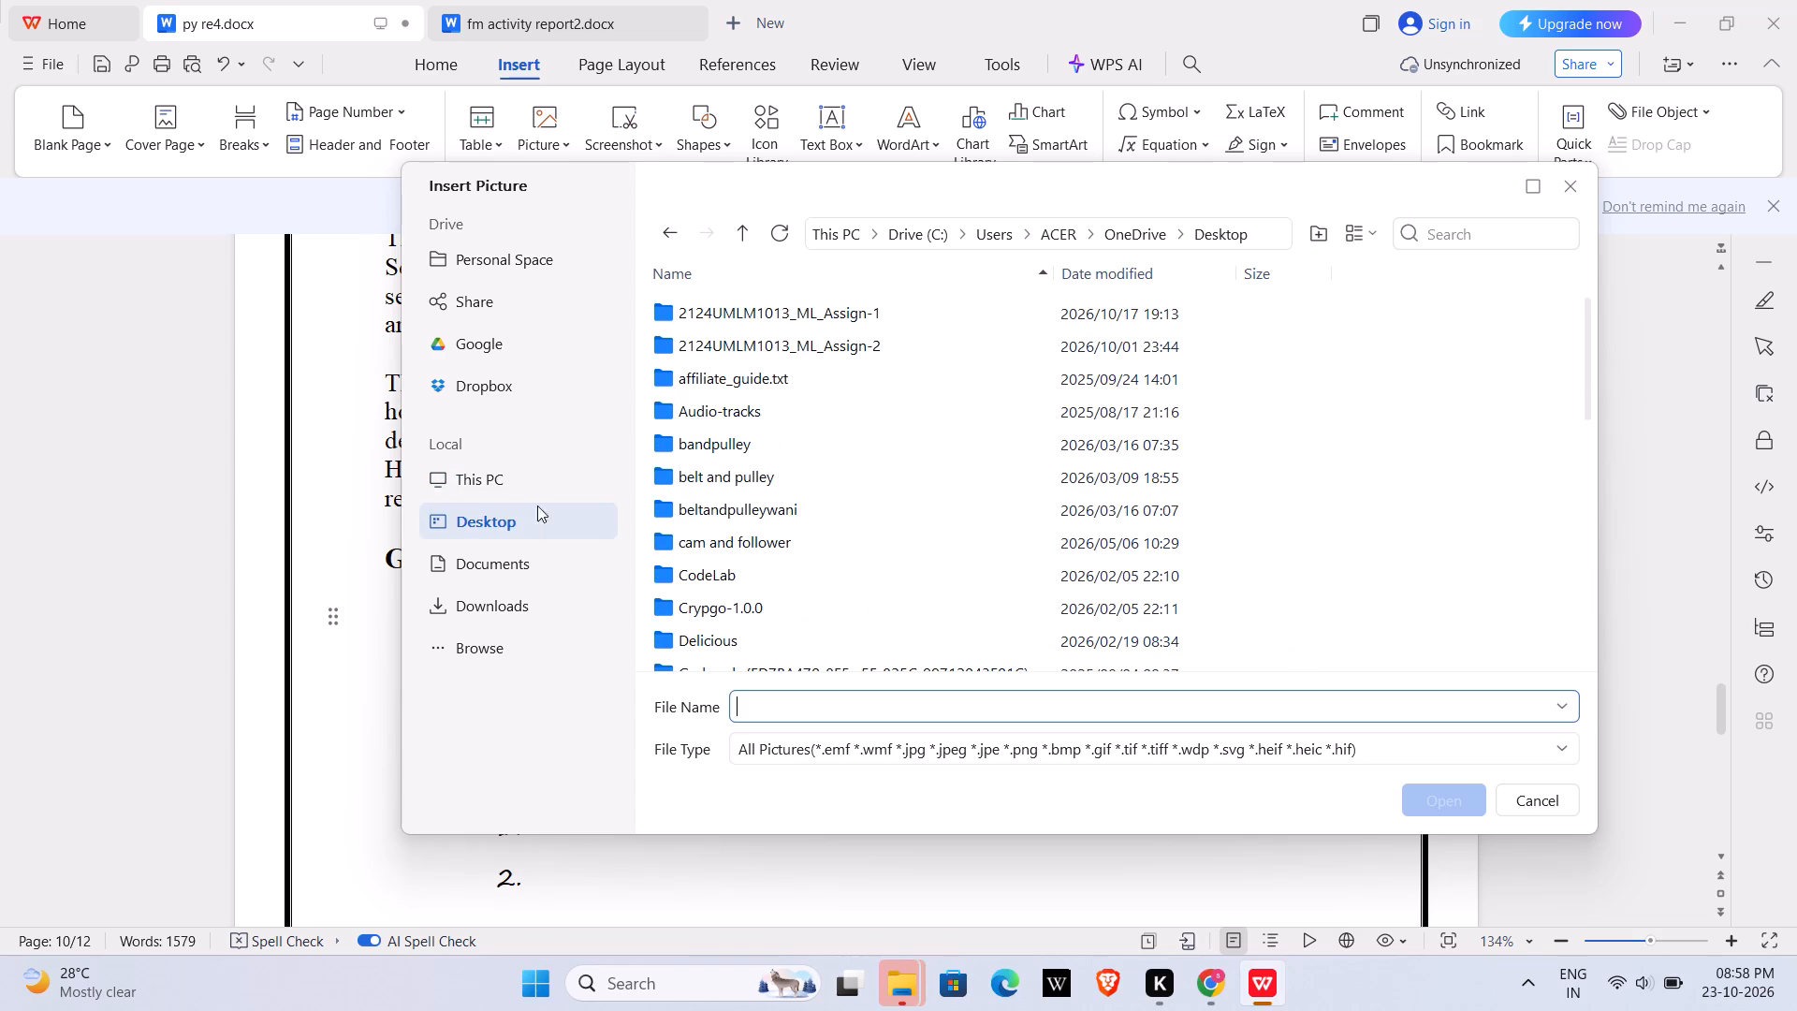
double_click(538, 484)
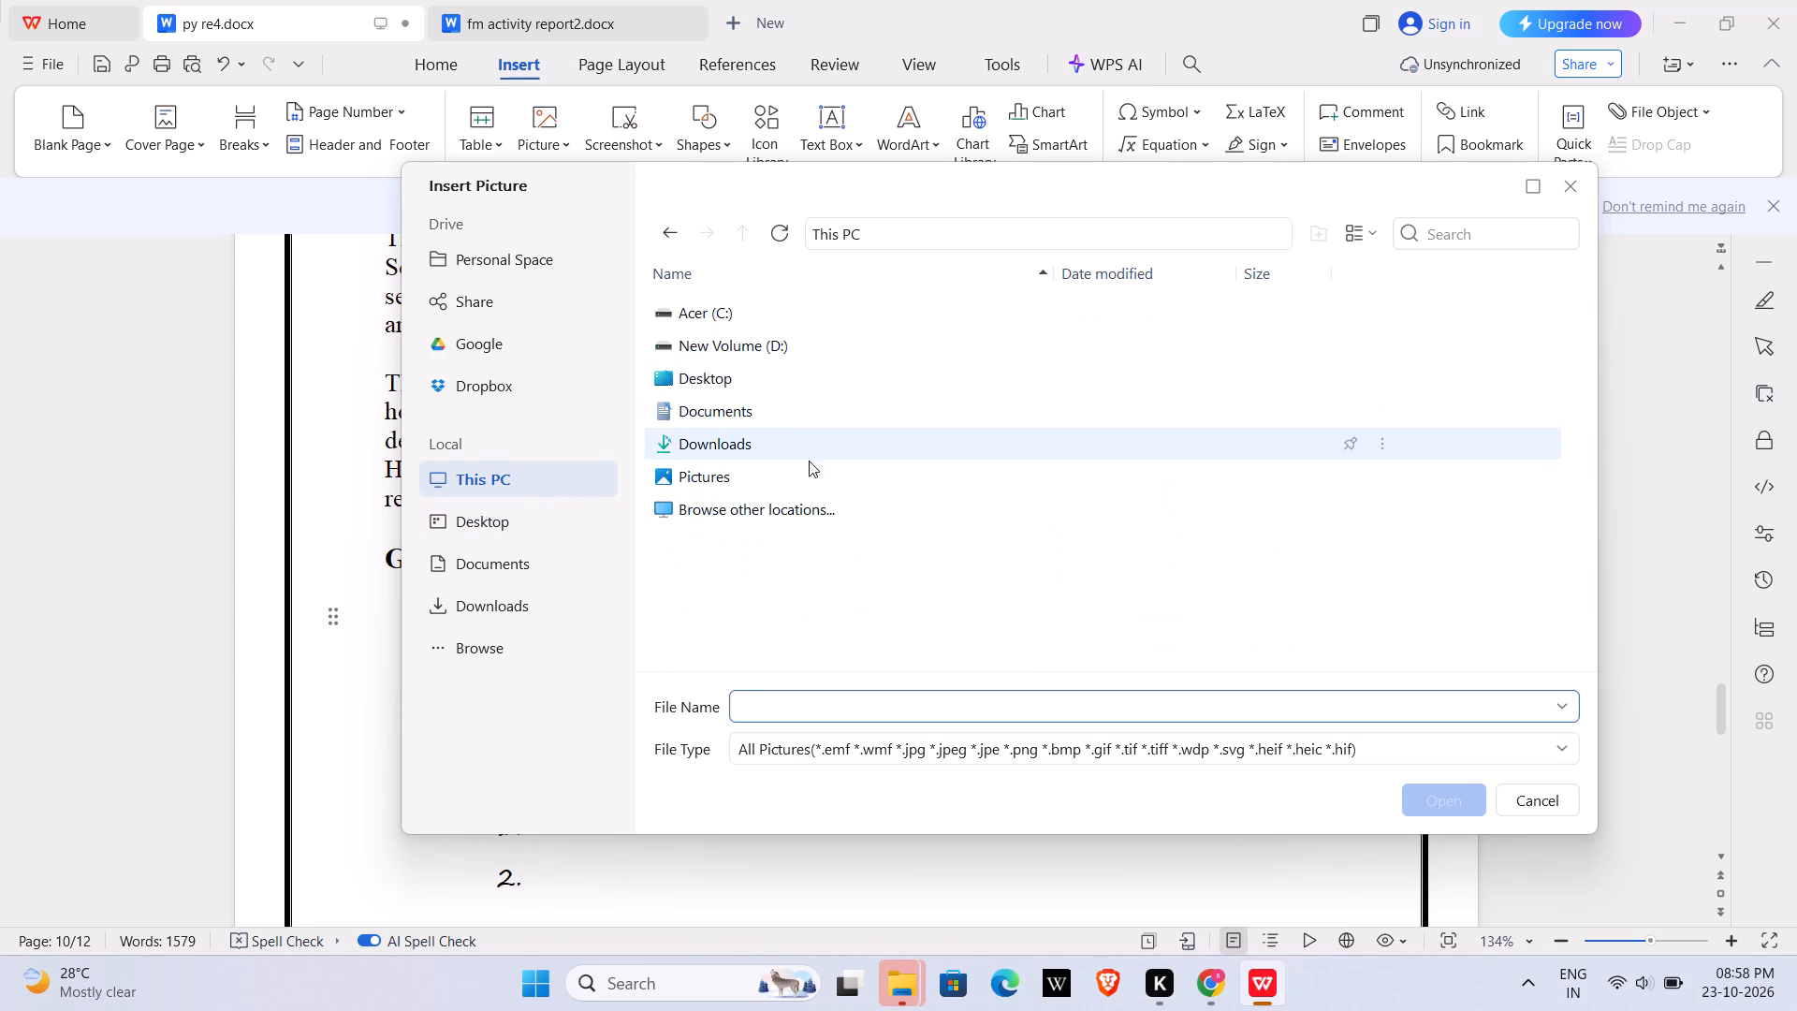
double_click(799, 457)
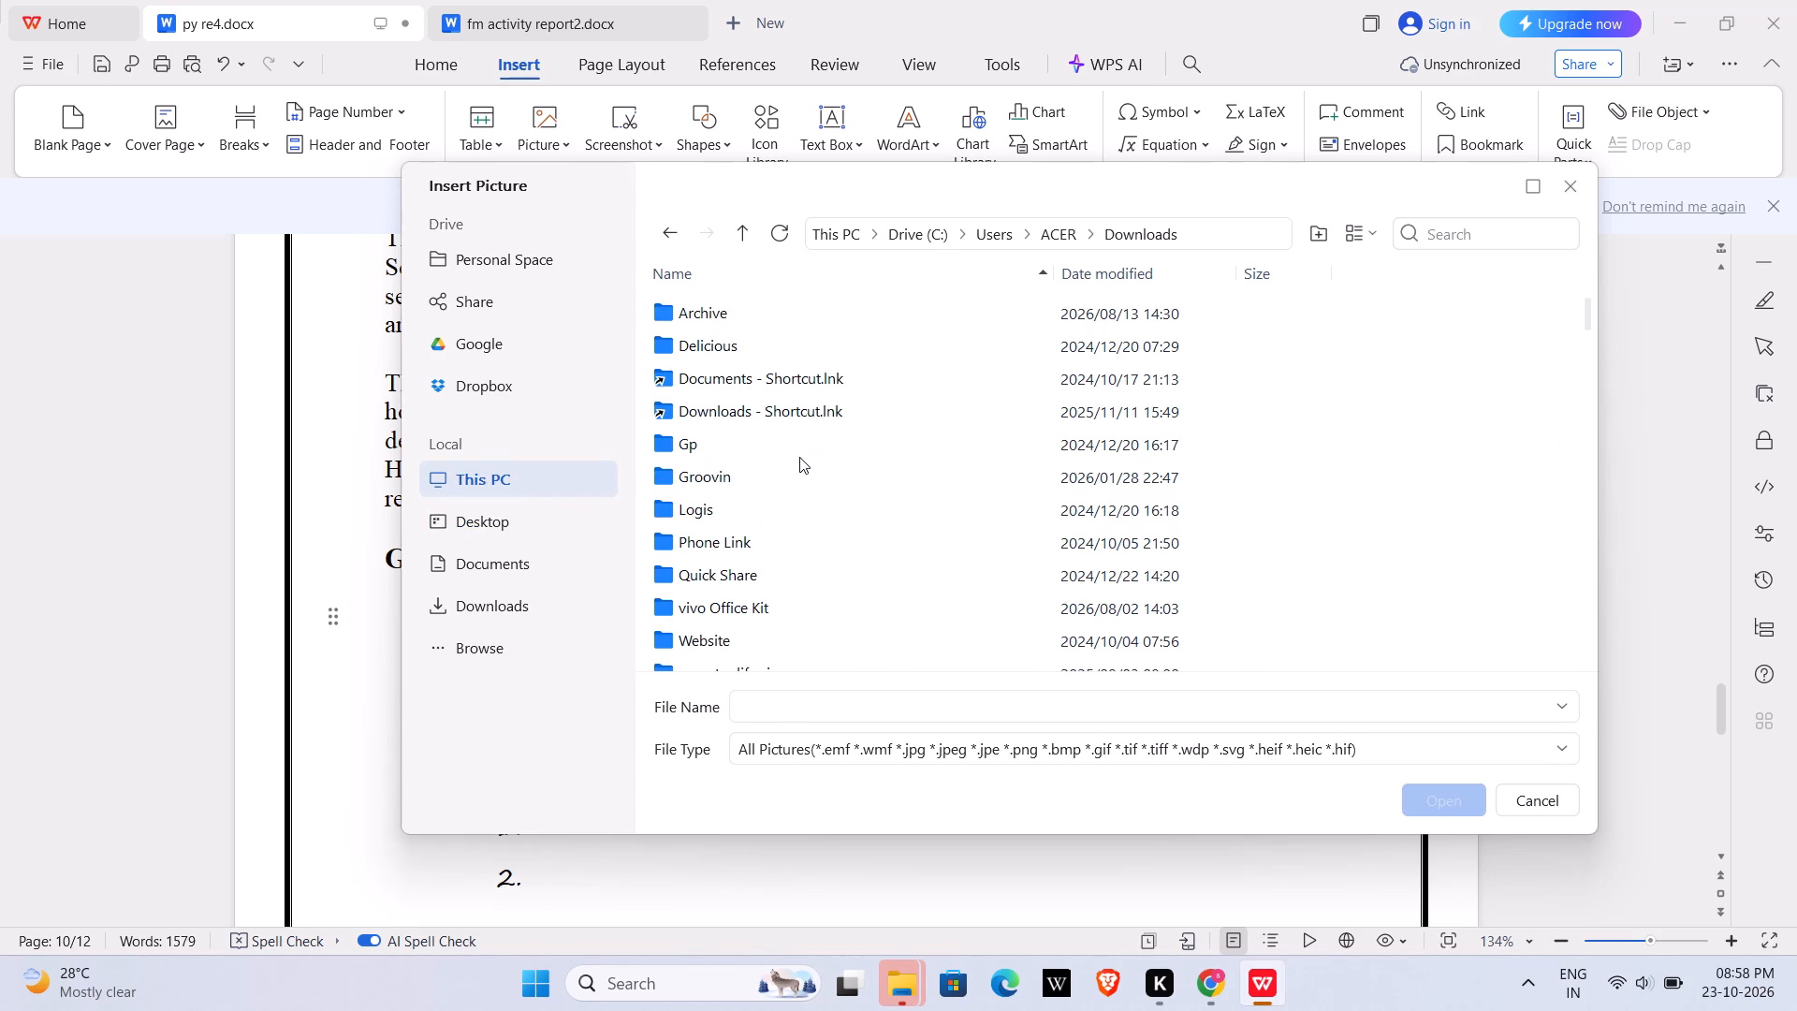
double_click(577, 483)
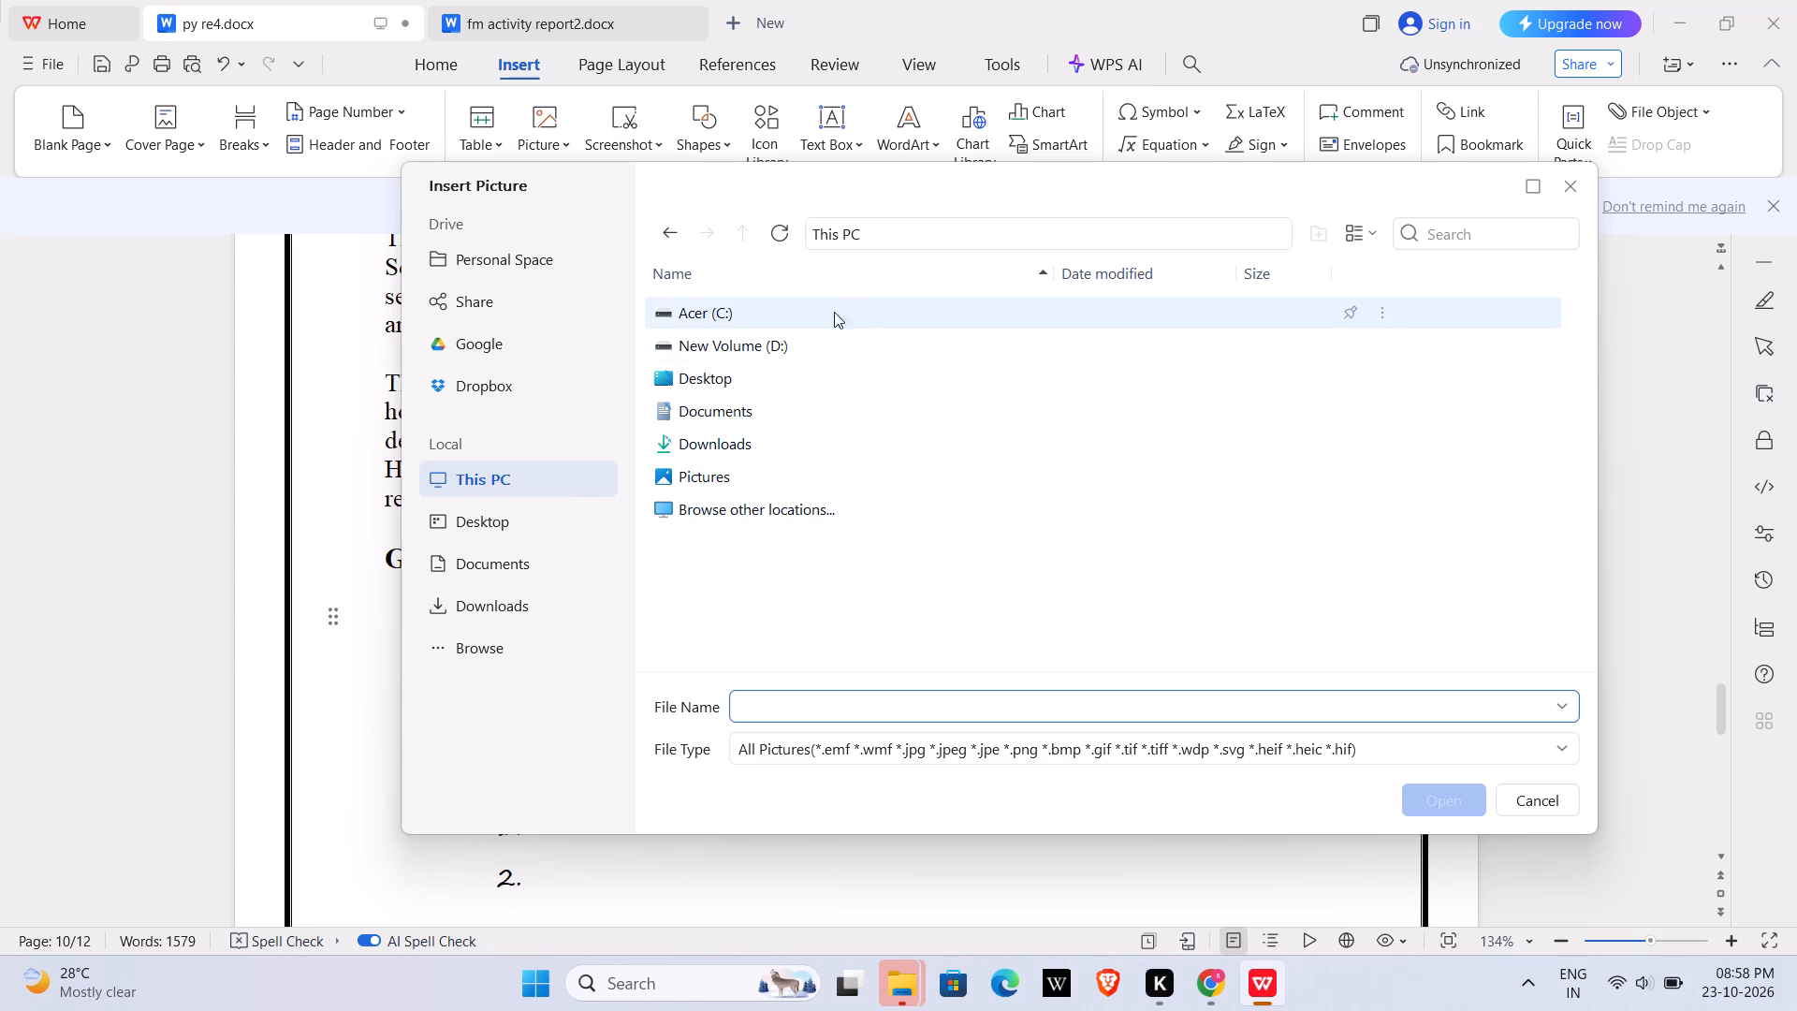
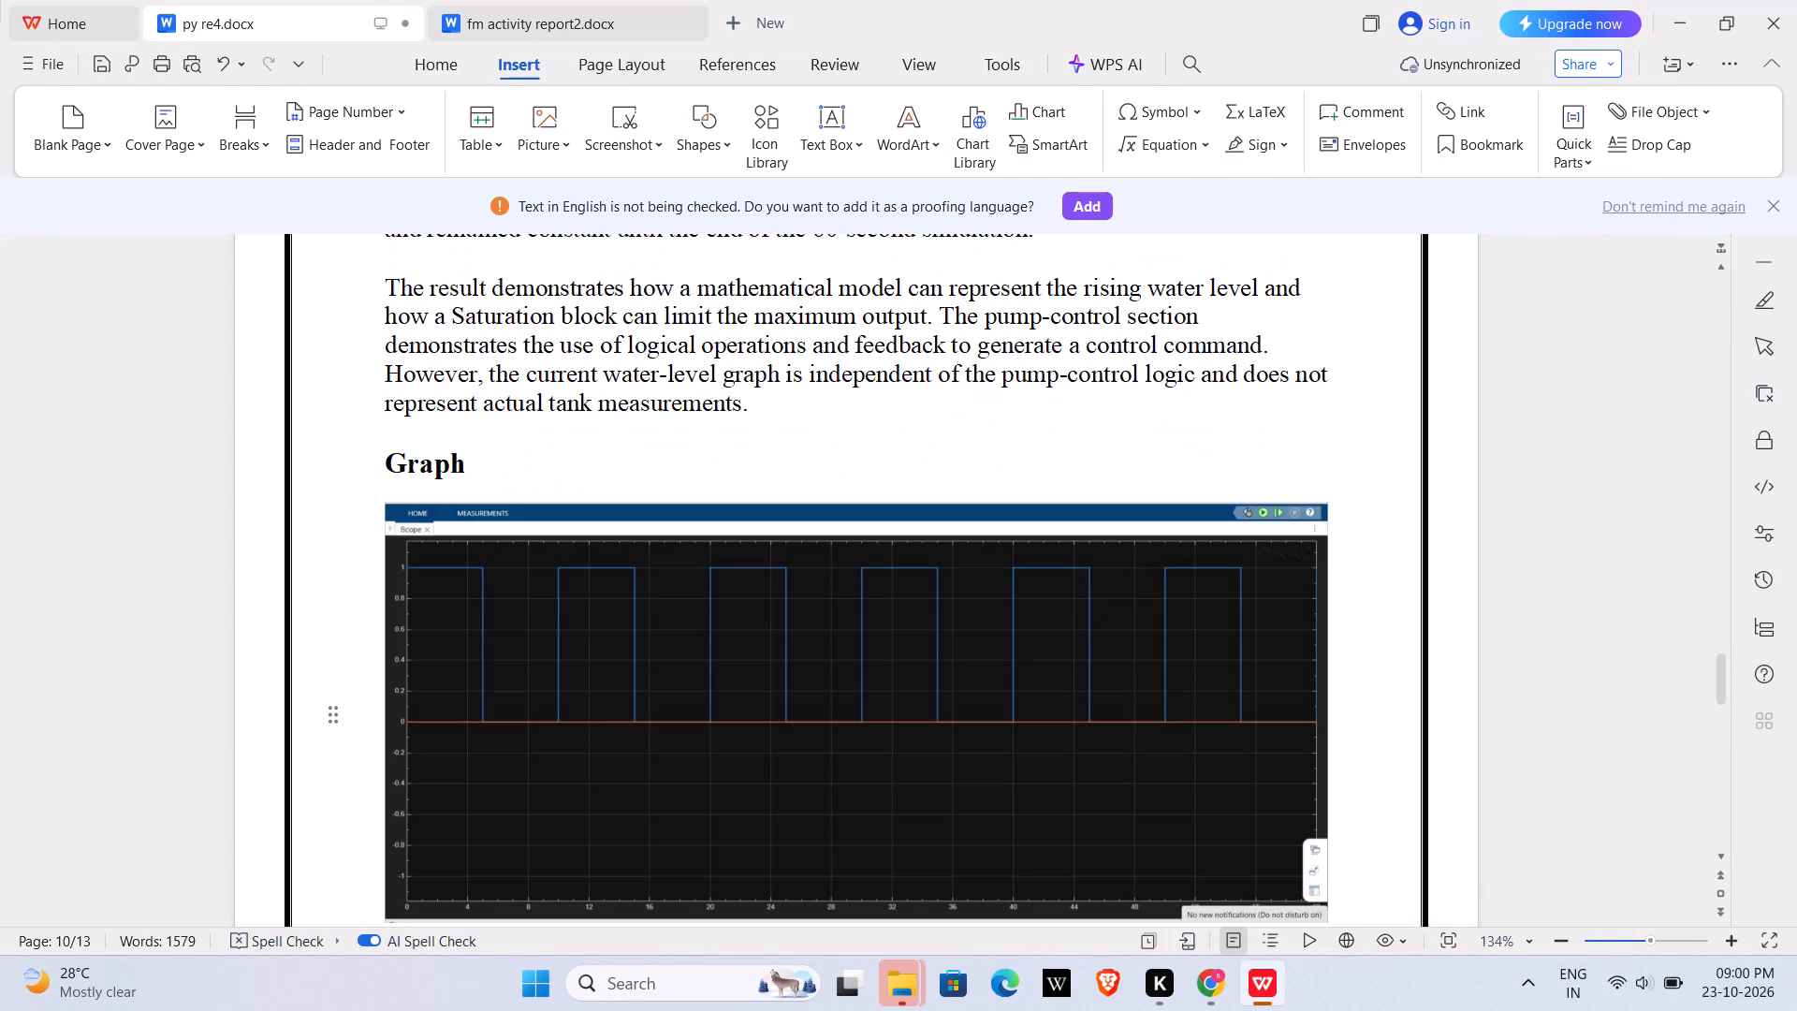
Delete the empty numbered item 29 below the "Save the Simulink model and capture screenshots" line of the Simulation Procedure.
scroll(865, 535, down, 1)
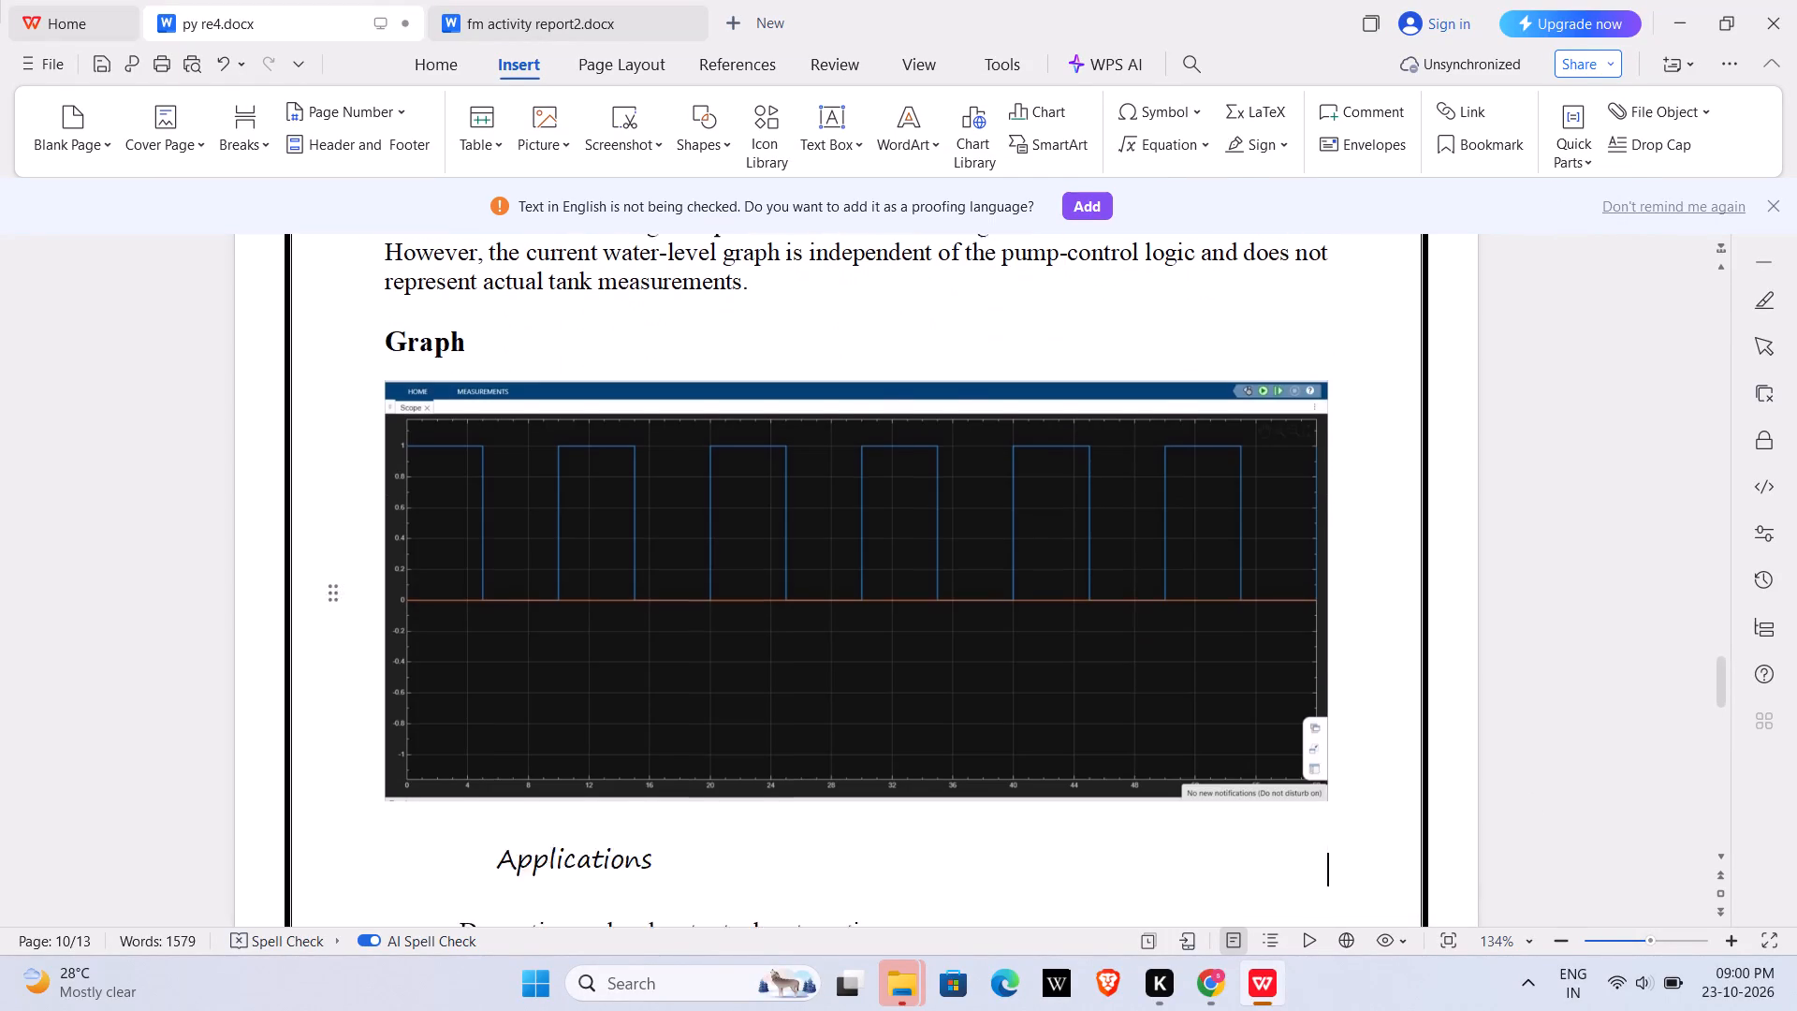
scroll(865, 535, down, 1)
scroll(865, 535, up, 1)
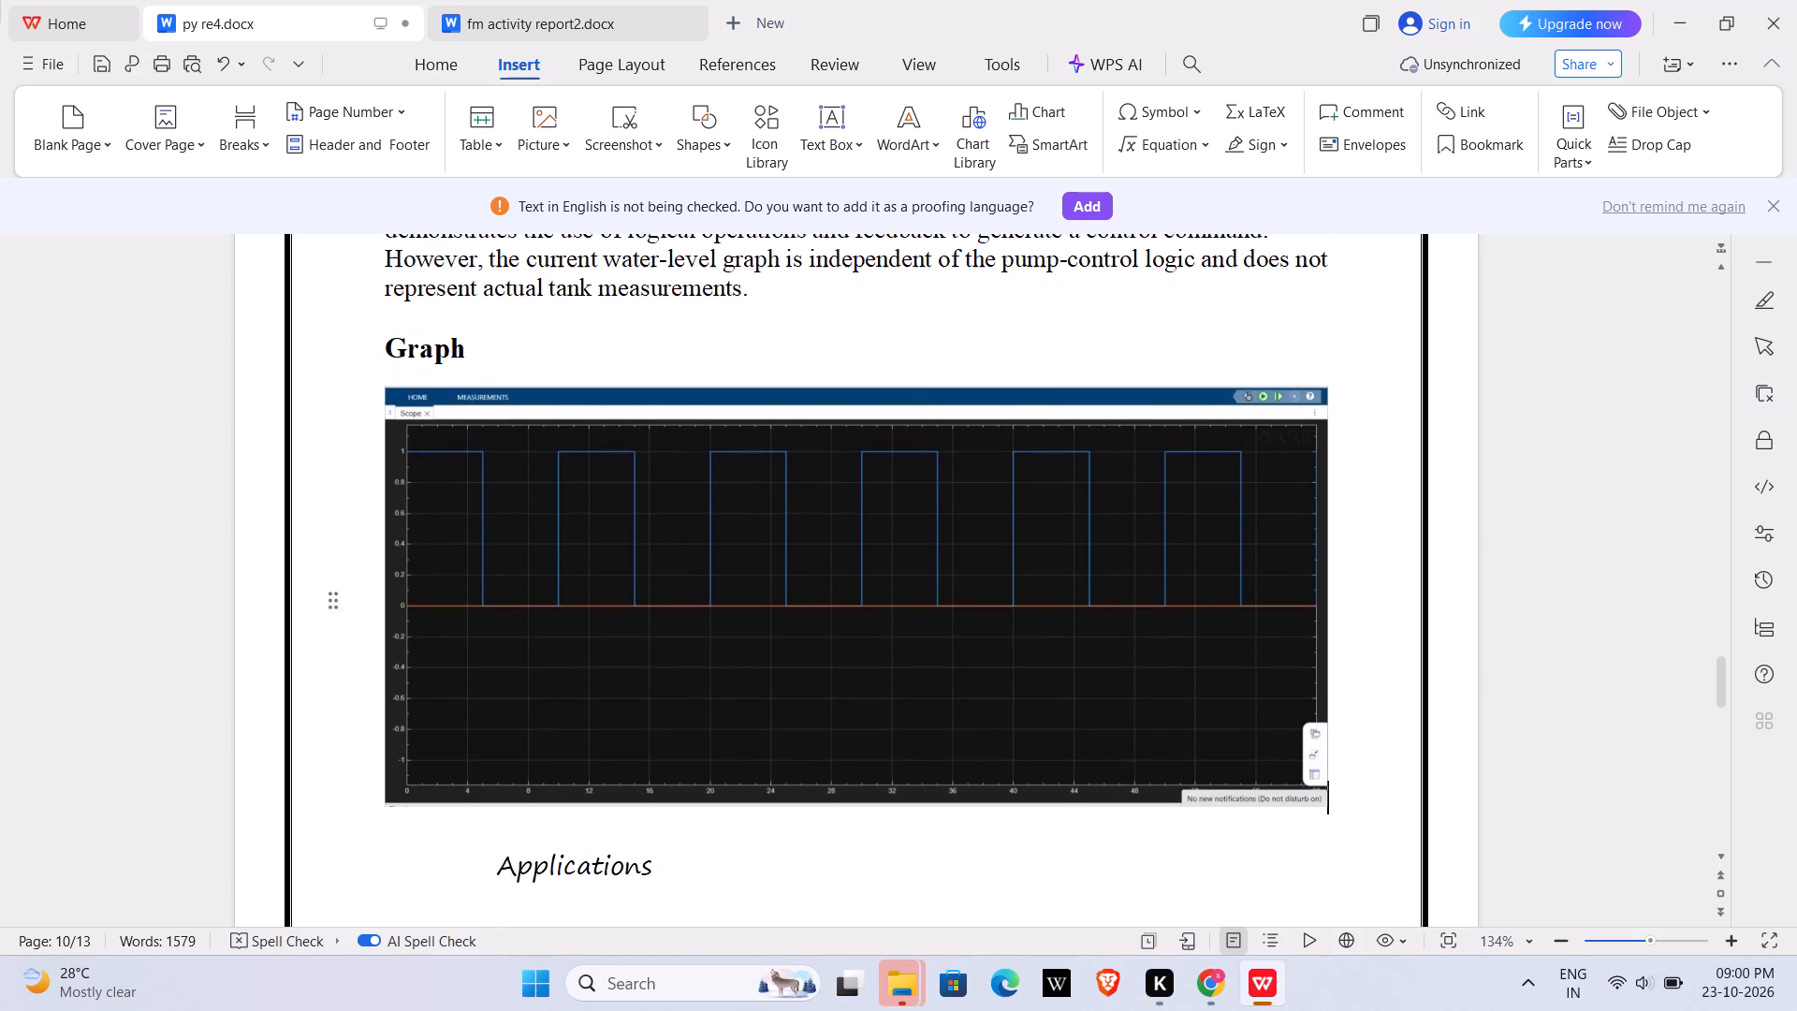
scroll(865, 535, up, 10)
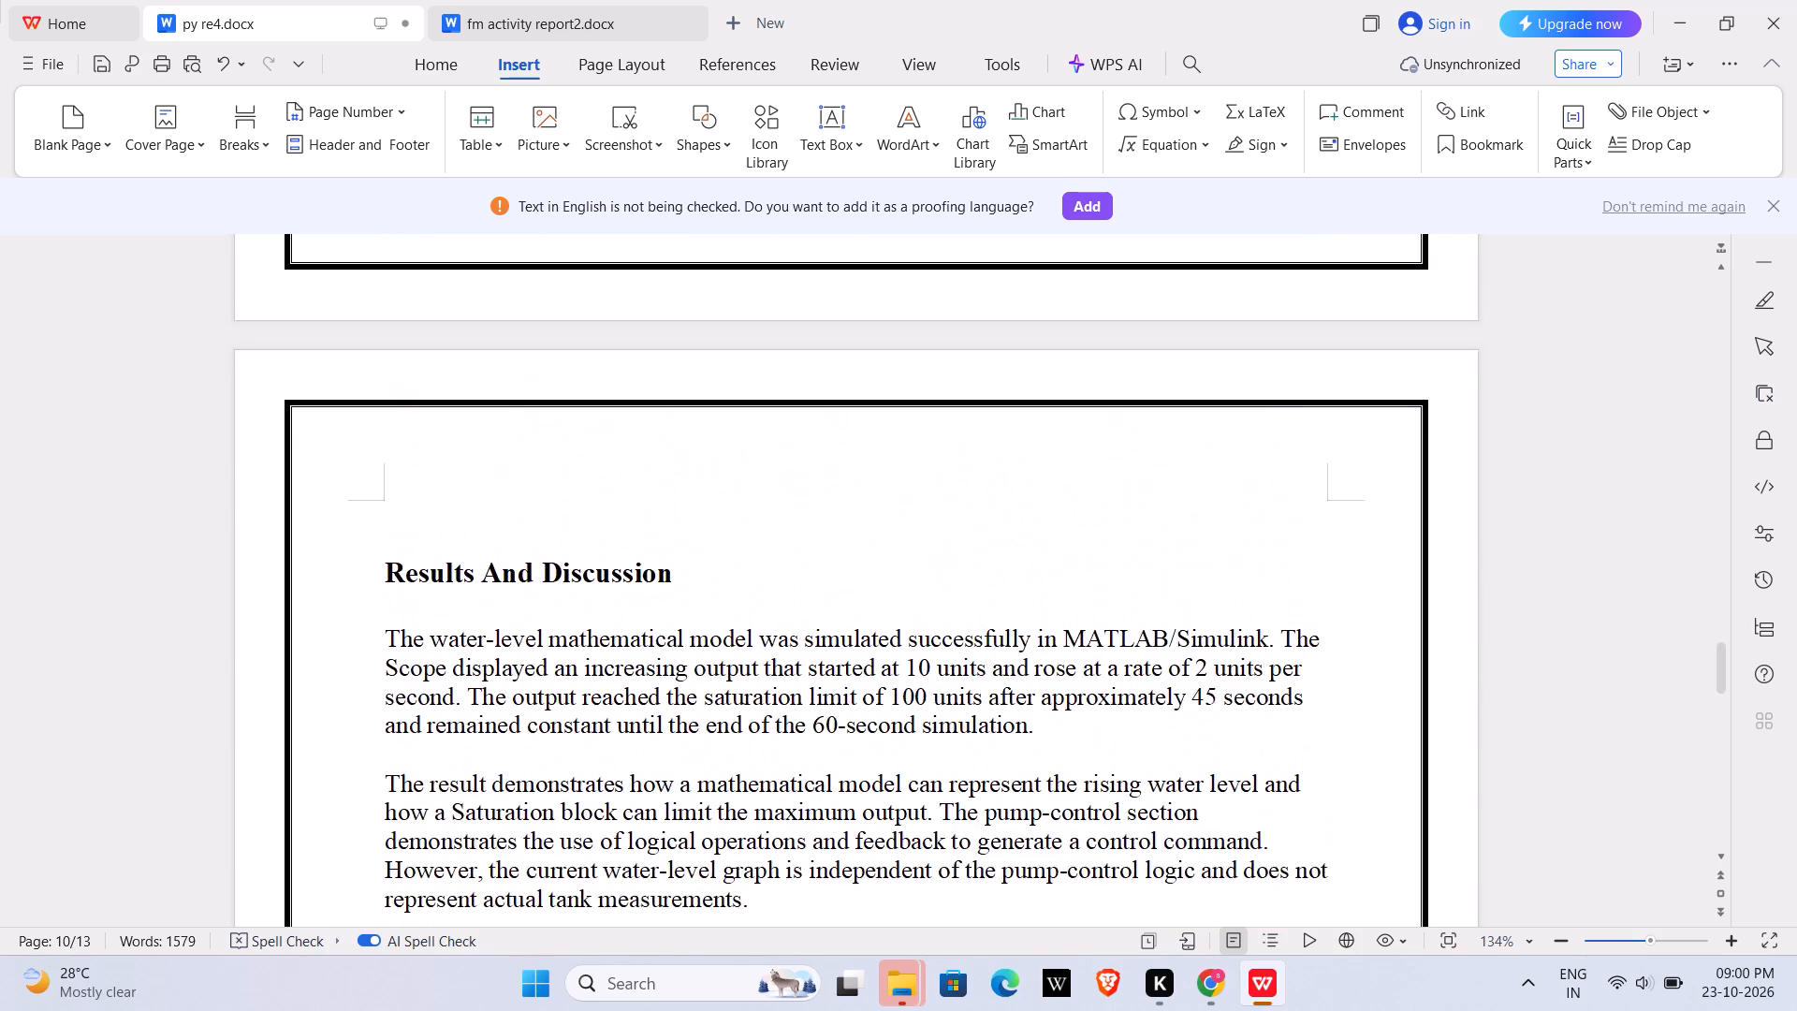
scroll(865, 535, up, 10)
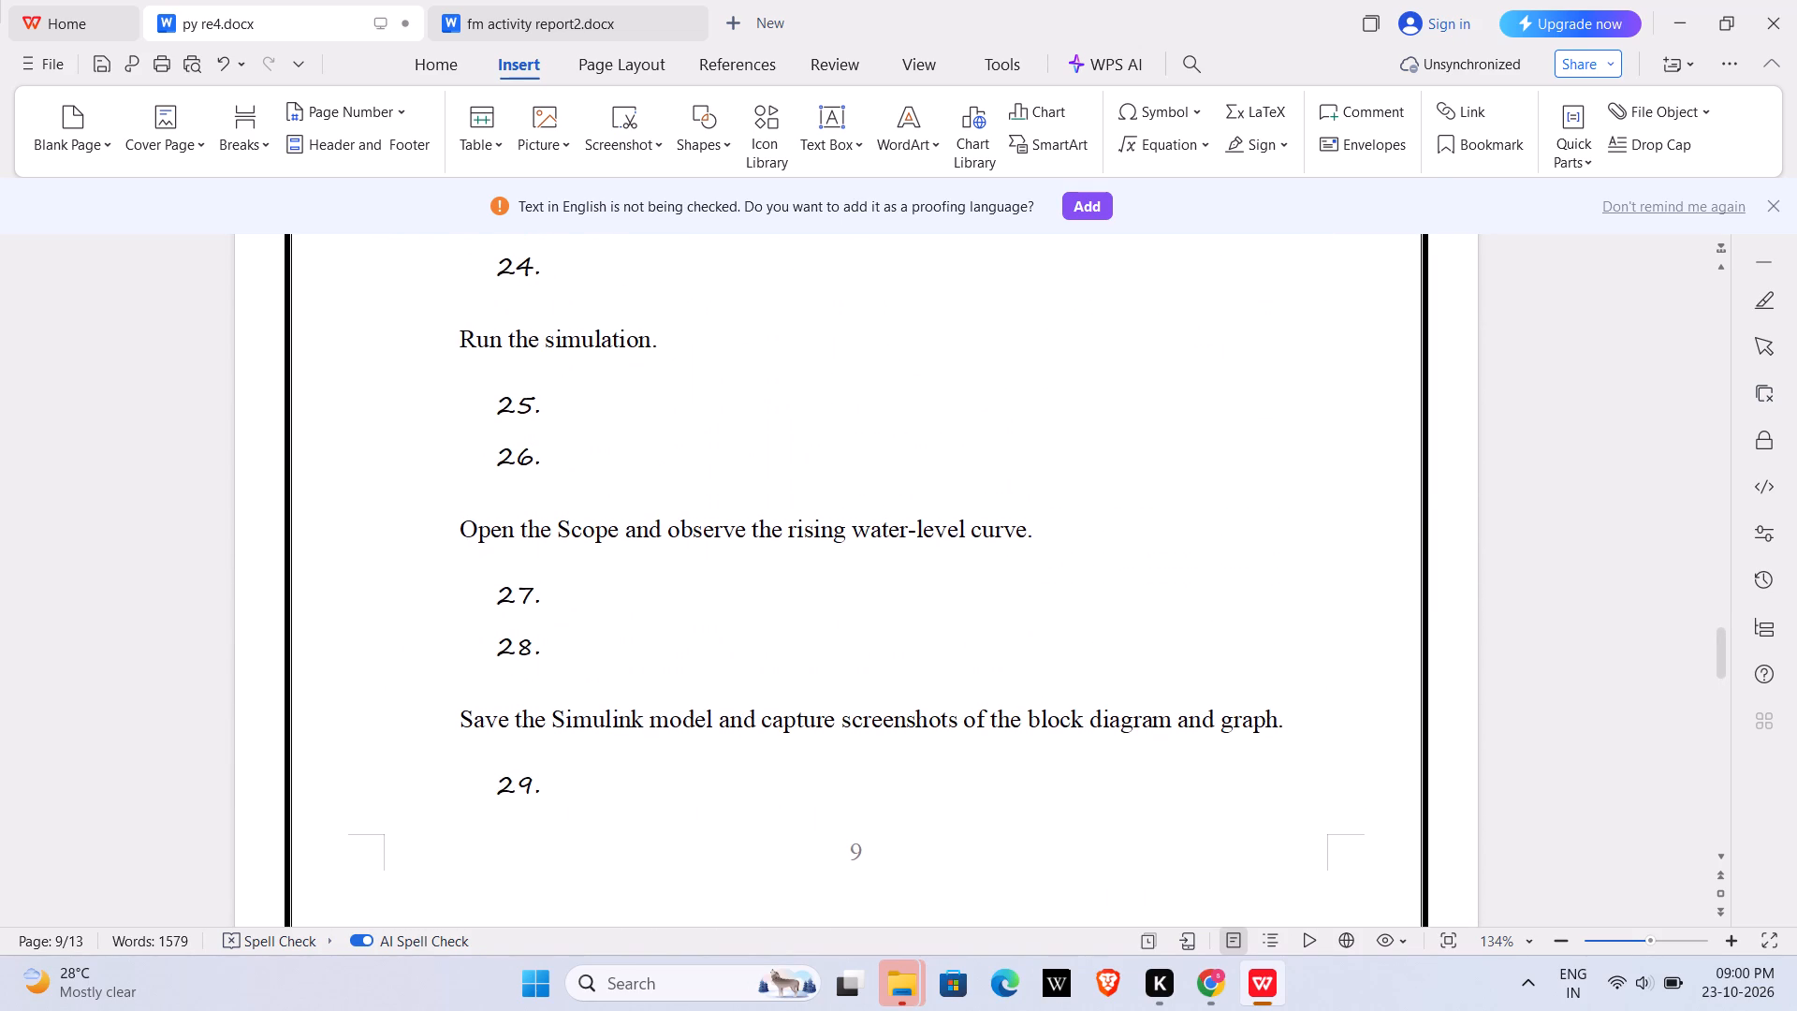
scroll(865, 535, down, 4)
scroll(865, 535, up, 1)
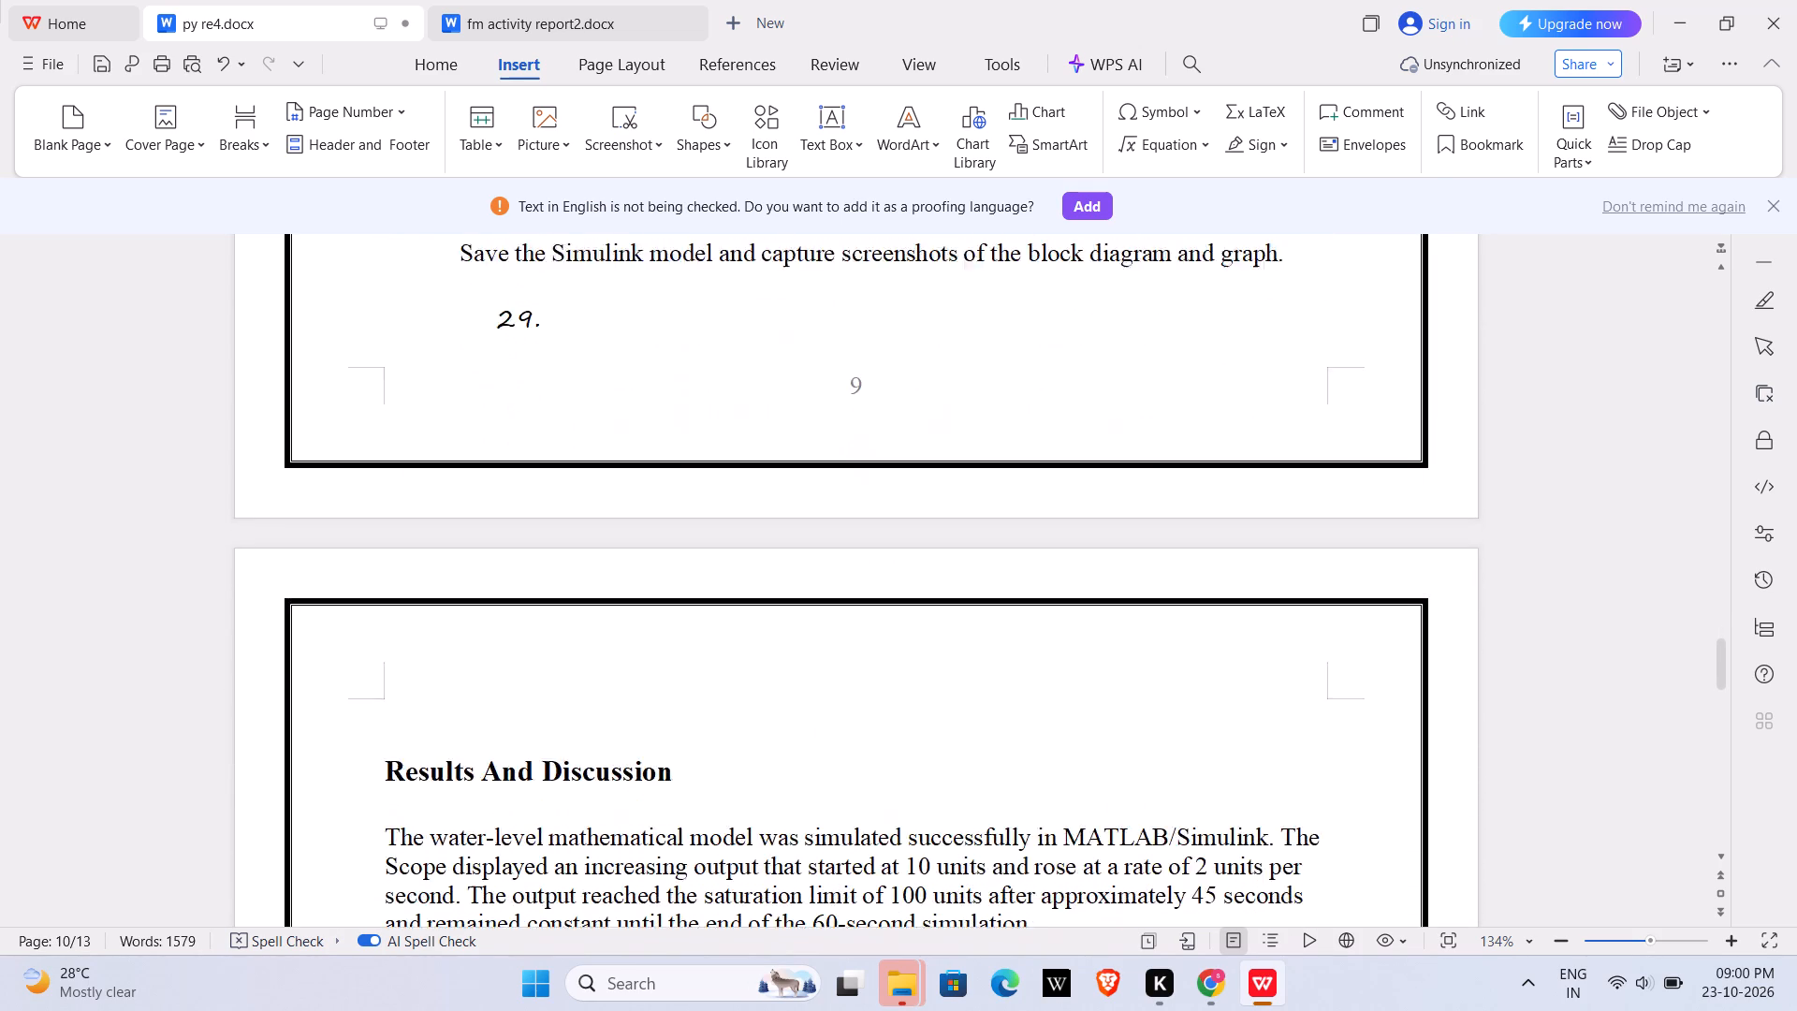
scroll(865, 535, up, 1)
click(617, 519)
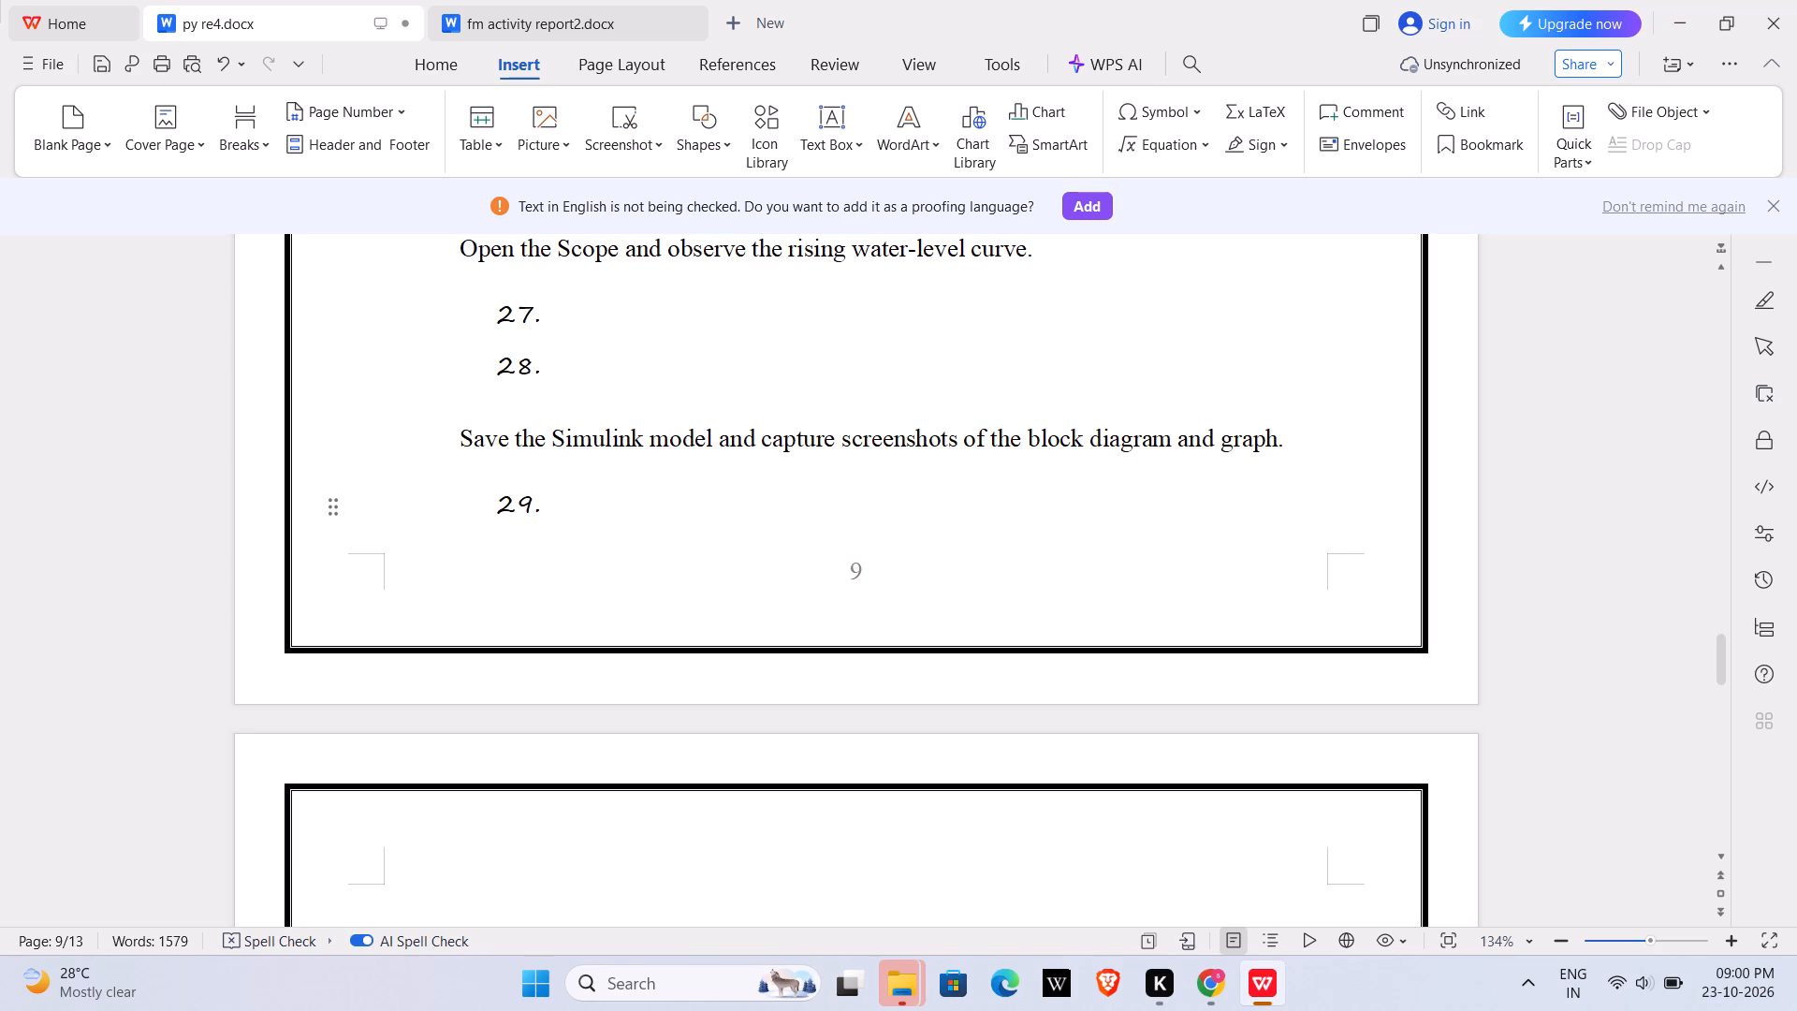
key(BackSpace)
key(BackSpace)
key(BackSpace)
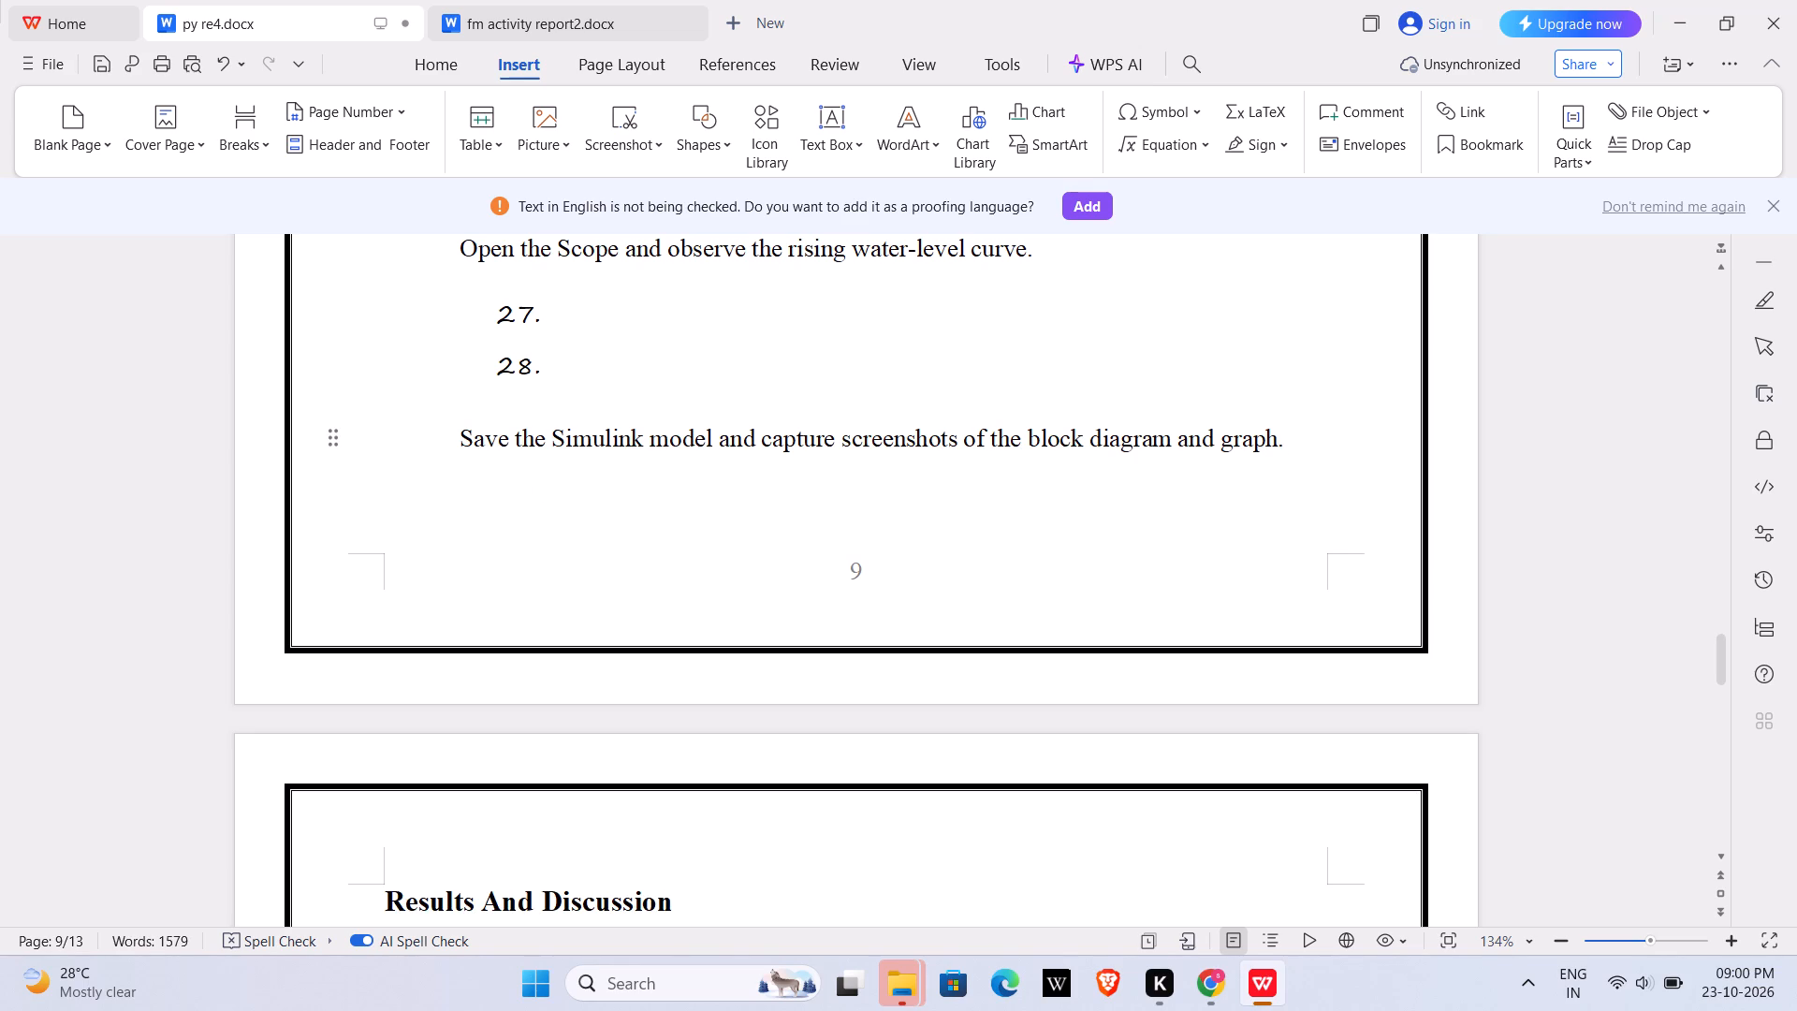
Remove the empty numbered items 28 to 25 between the "Run the simulation", "Open the Scope" and "Save the Simulink model" lines.
click(592, 370)
key(BackSpace)
key(BackSpace)
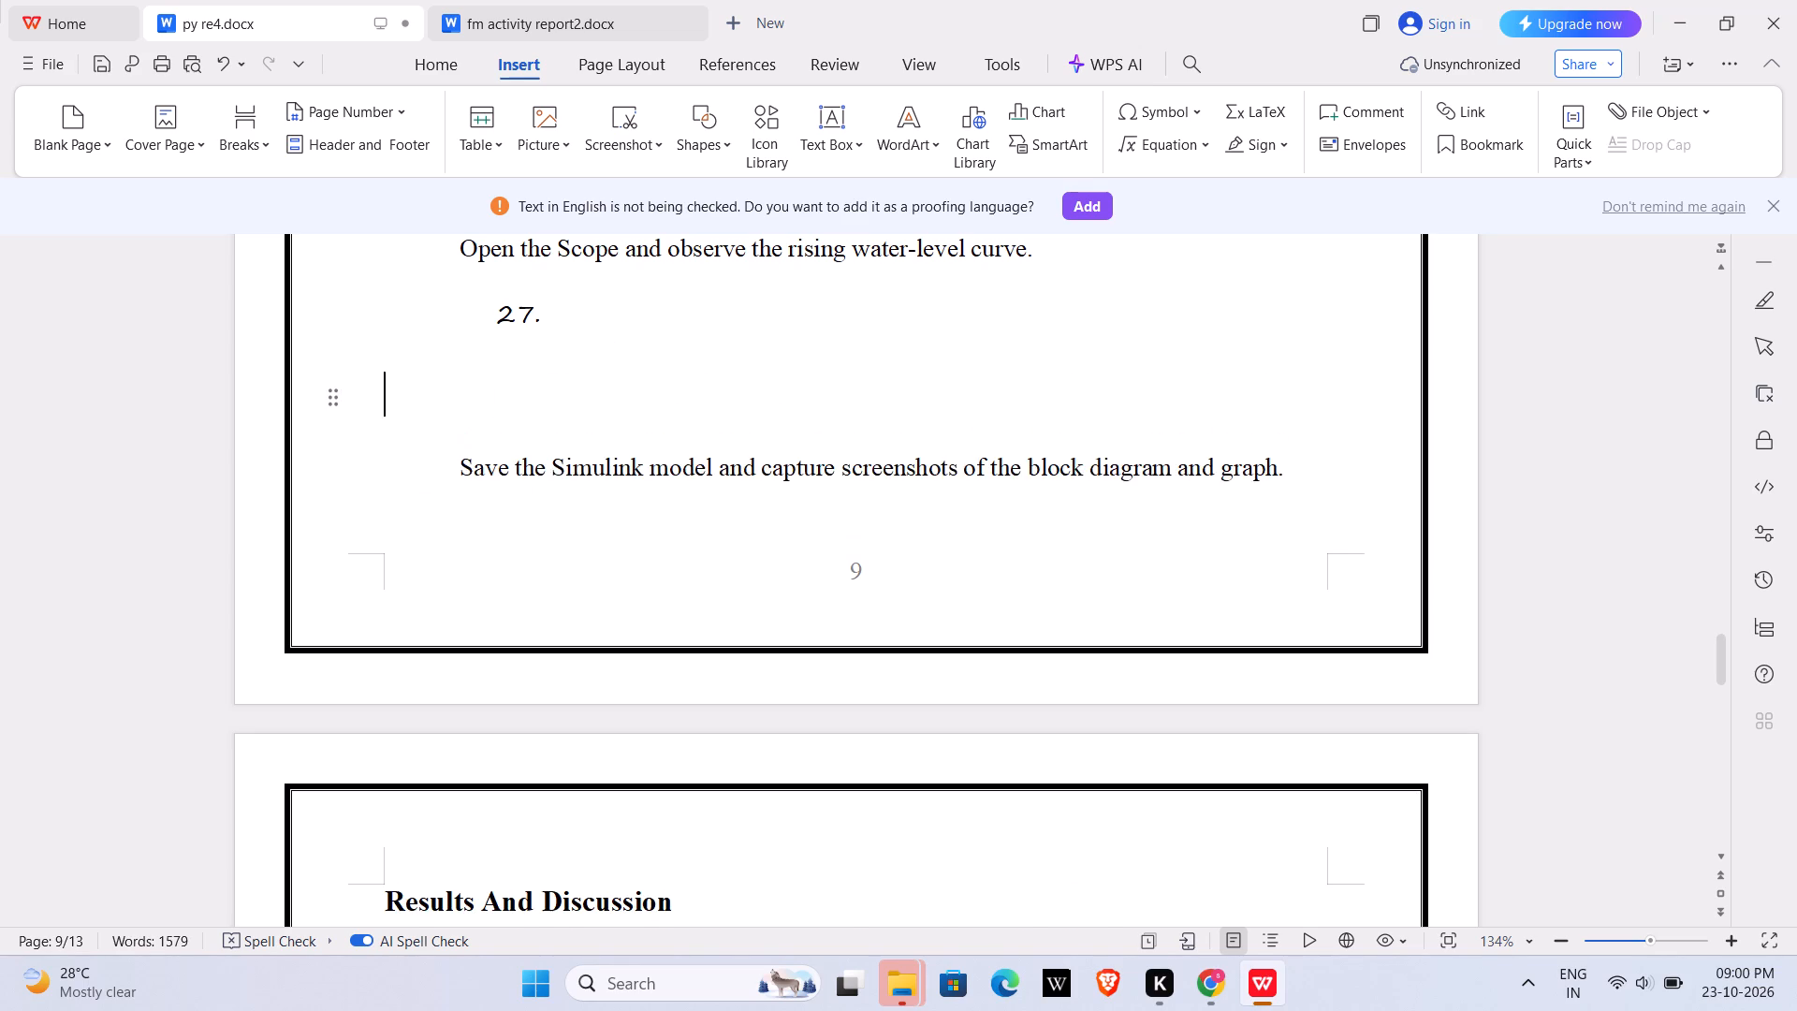
key(BackSpace)
key(BackSpace)
scroll(592, 370, up, 3)
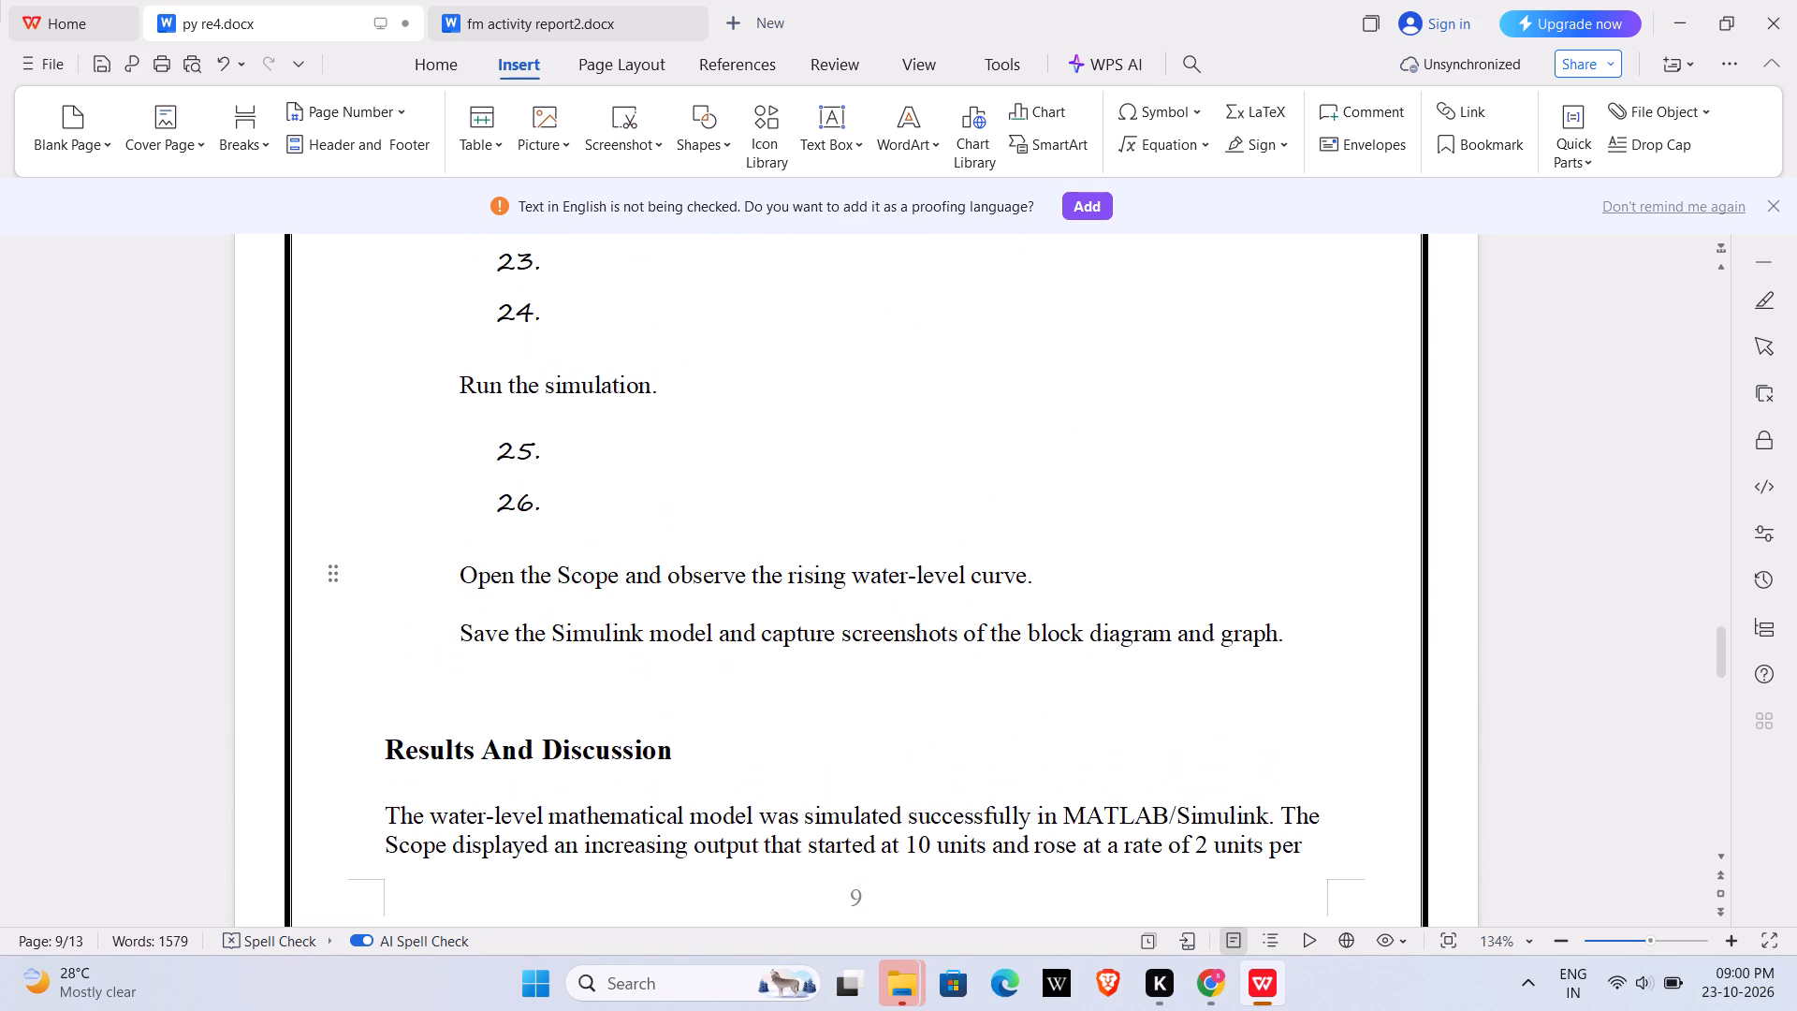
click(572, 520)
key(BackSpace)
key(BackSpace)
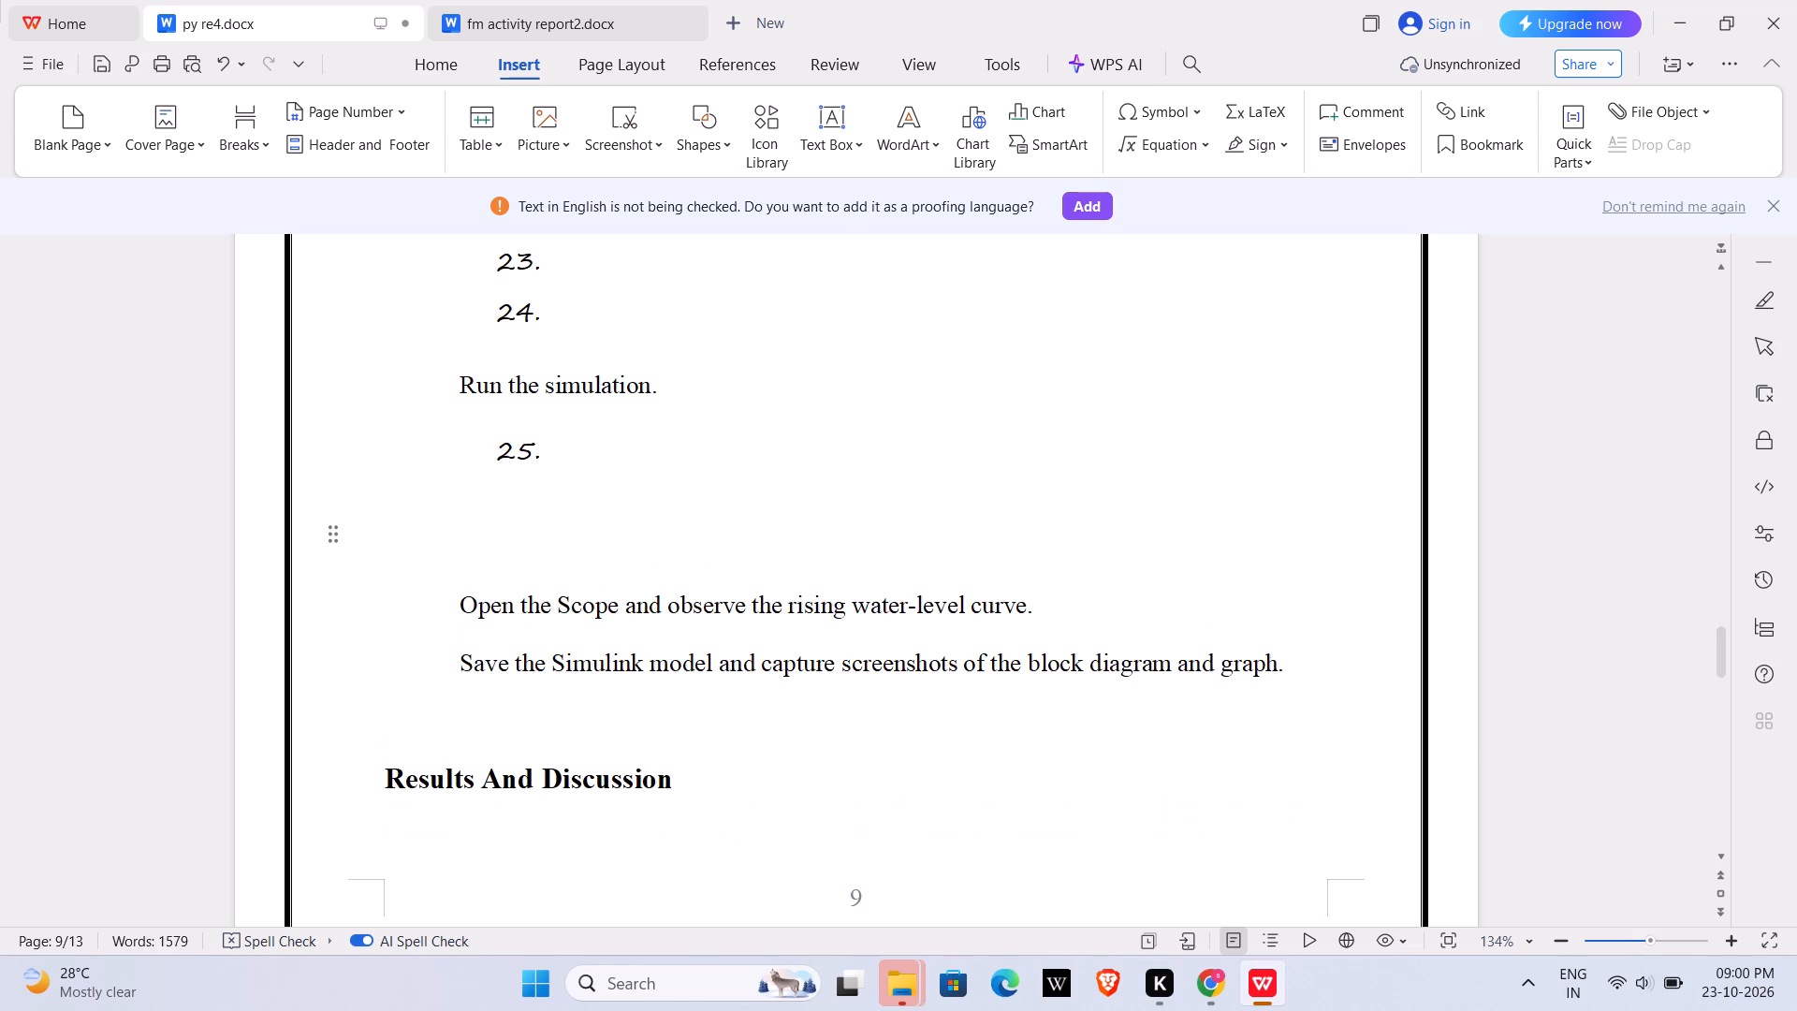
key(BackSpace)
key(BackSpace)
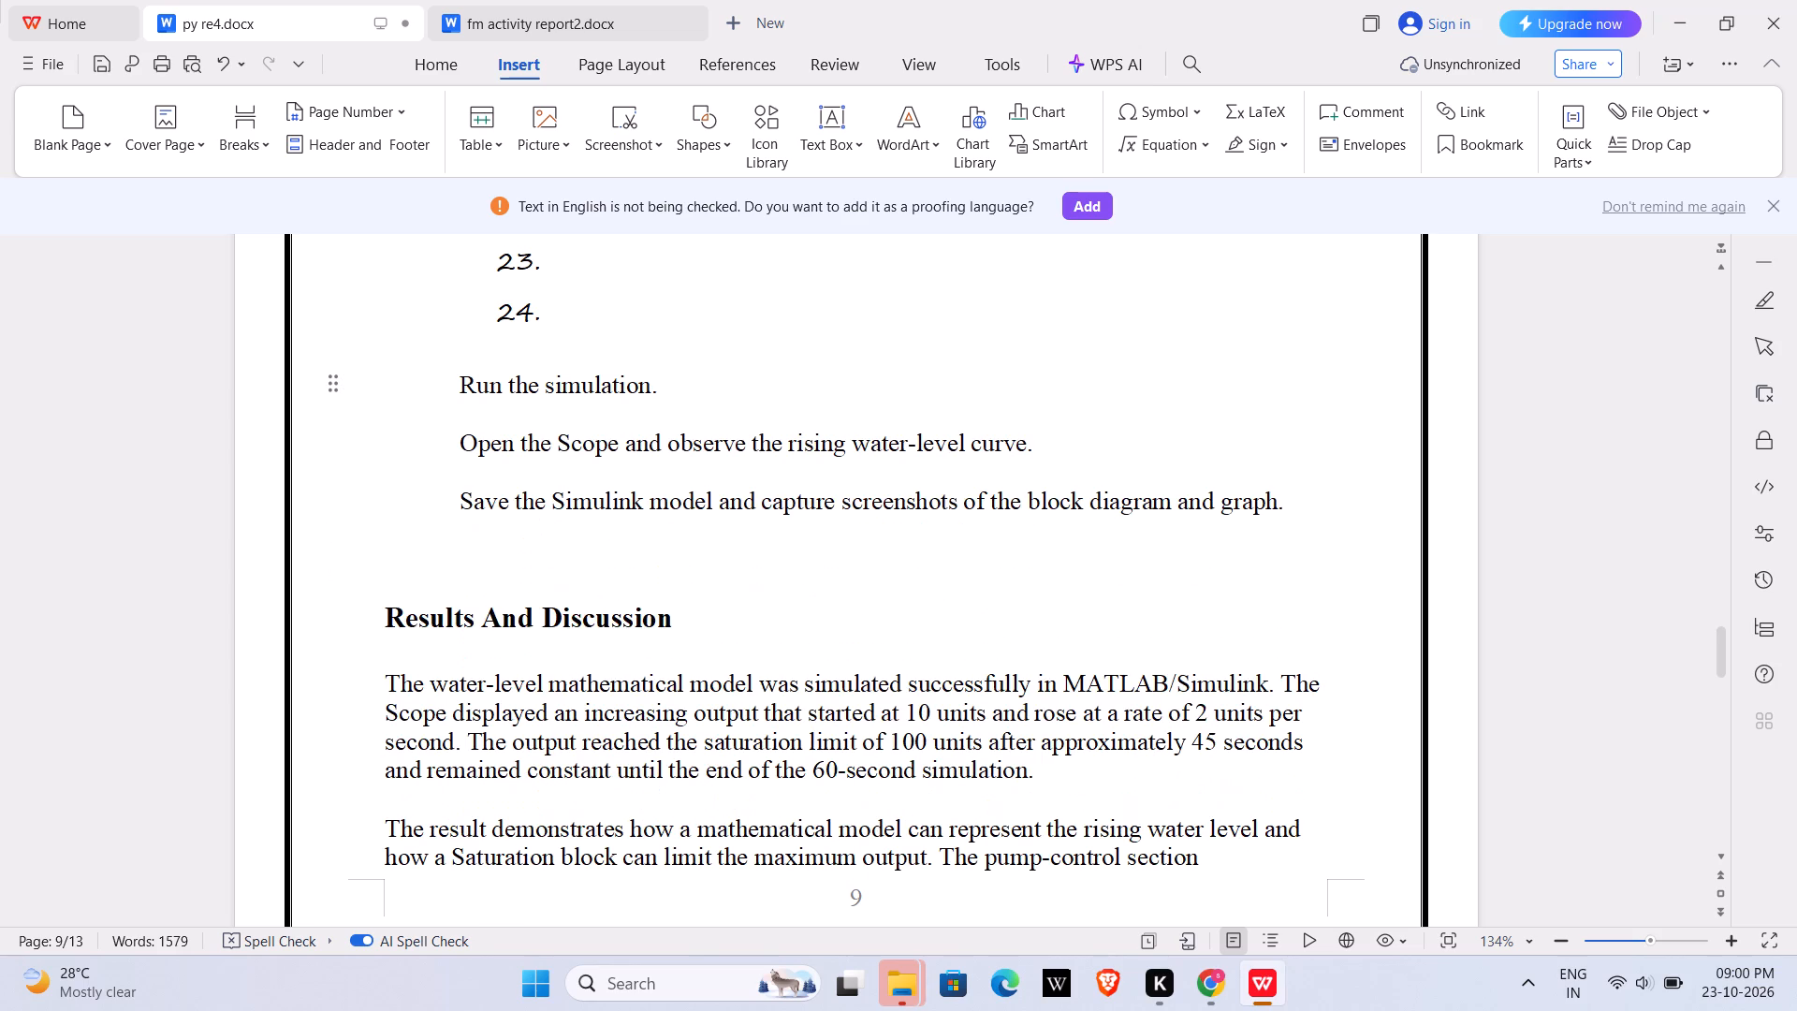
Remove the empty numbered items 24 to 21 around the "Set the simulation Stop Time to 60 seconds" line.
scroll(572, 520, up, 3)
click(569, 536)
key(BackSpace)
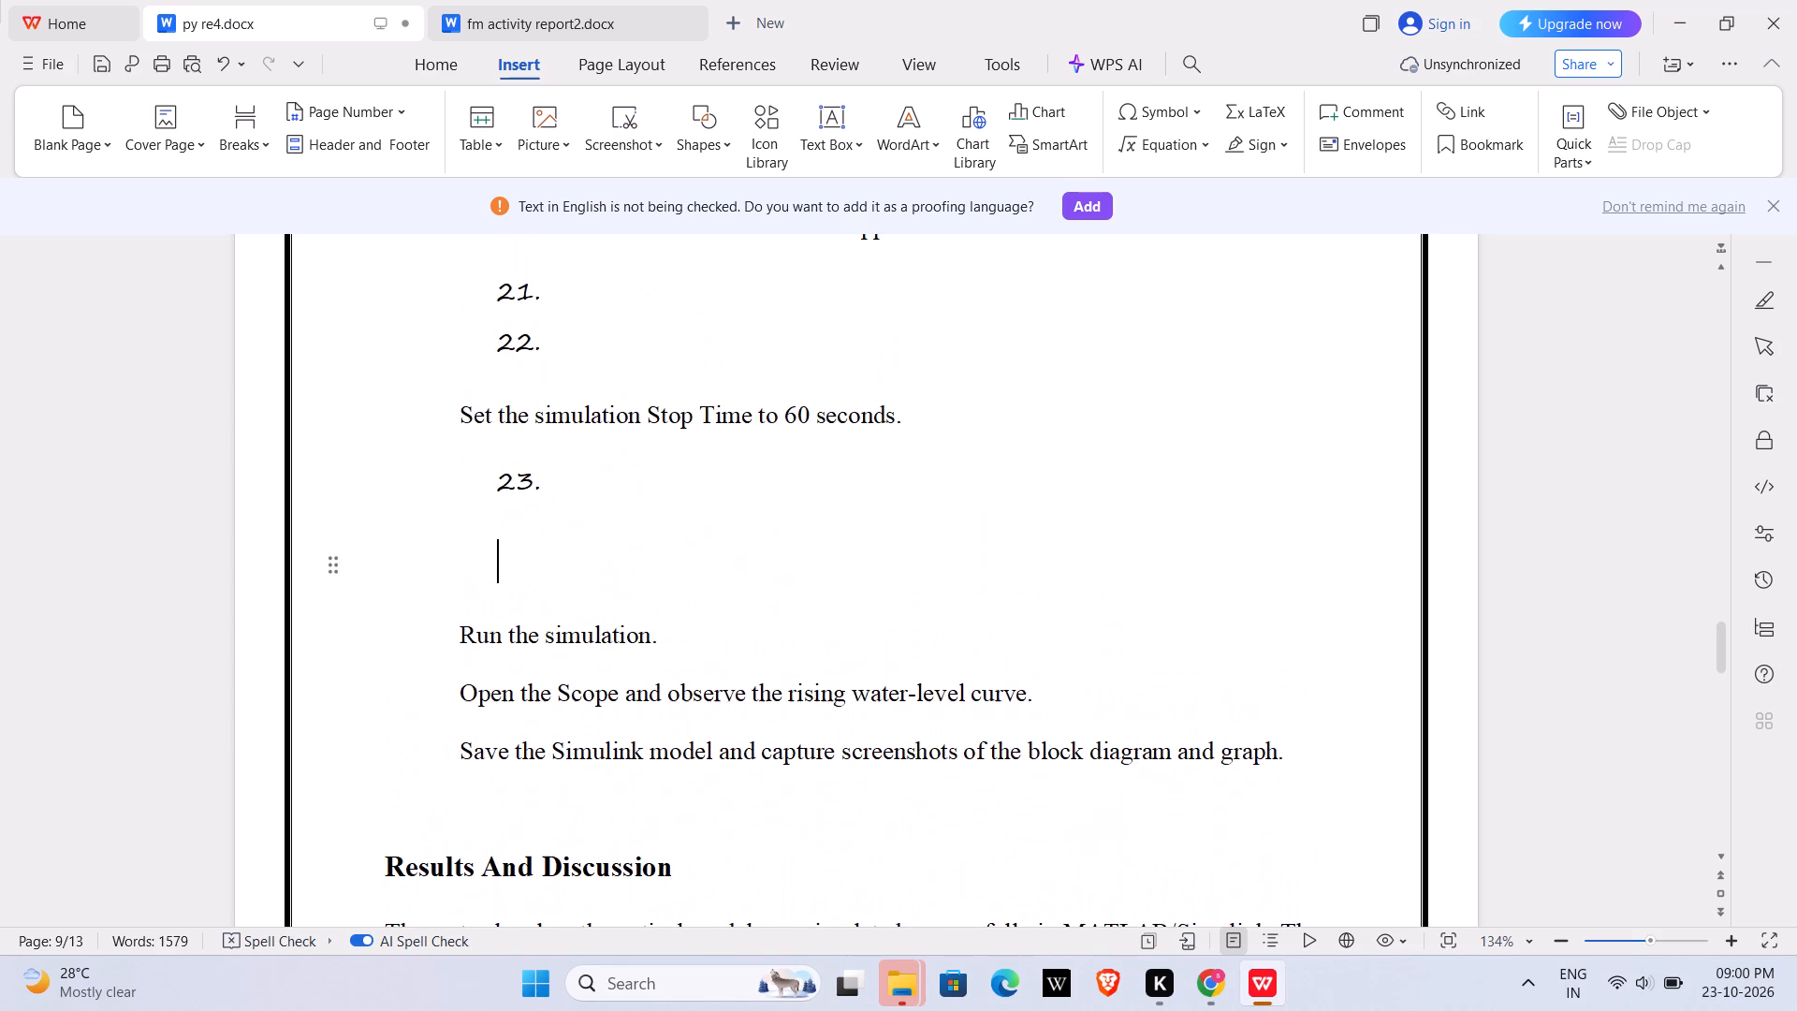
key(BackSpace)
key(BackSpace)
key(BackSpace)
scroll(569, 536, up, 4)
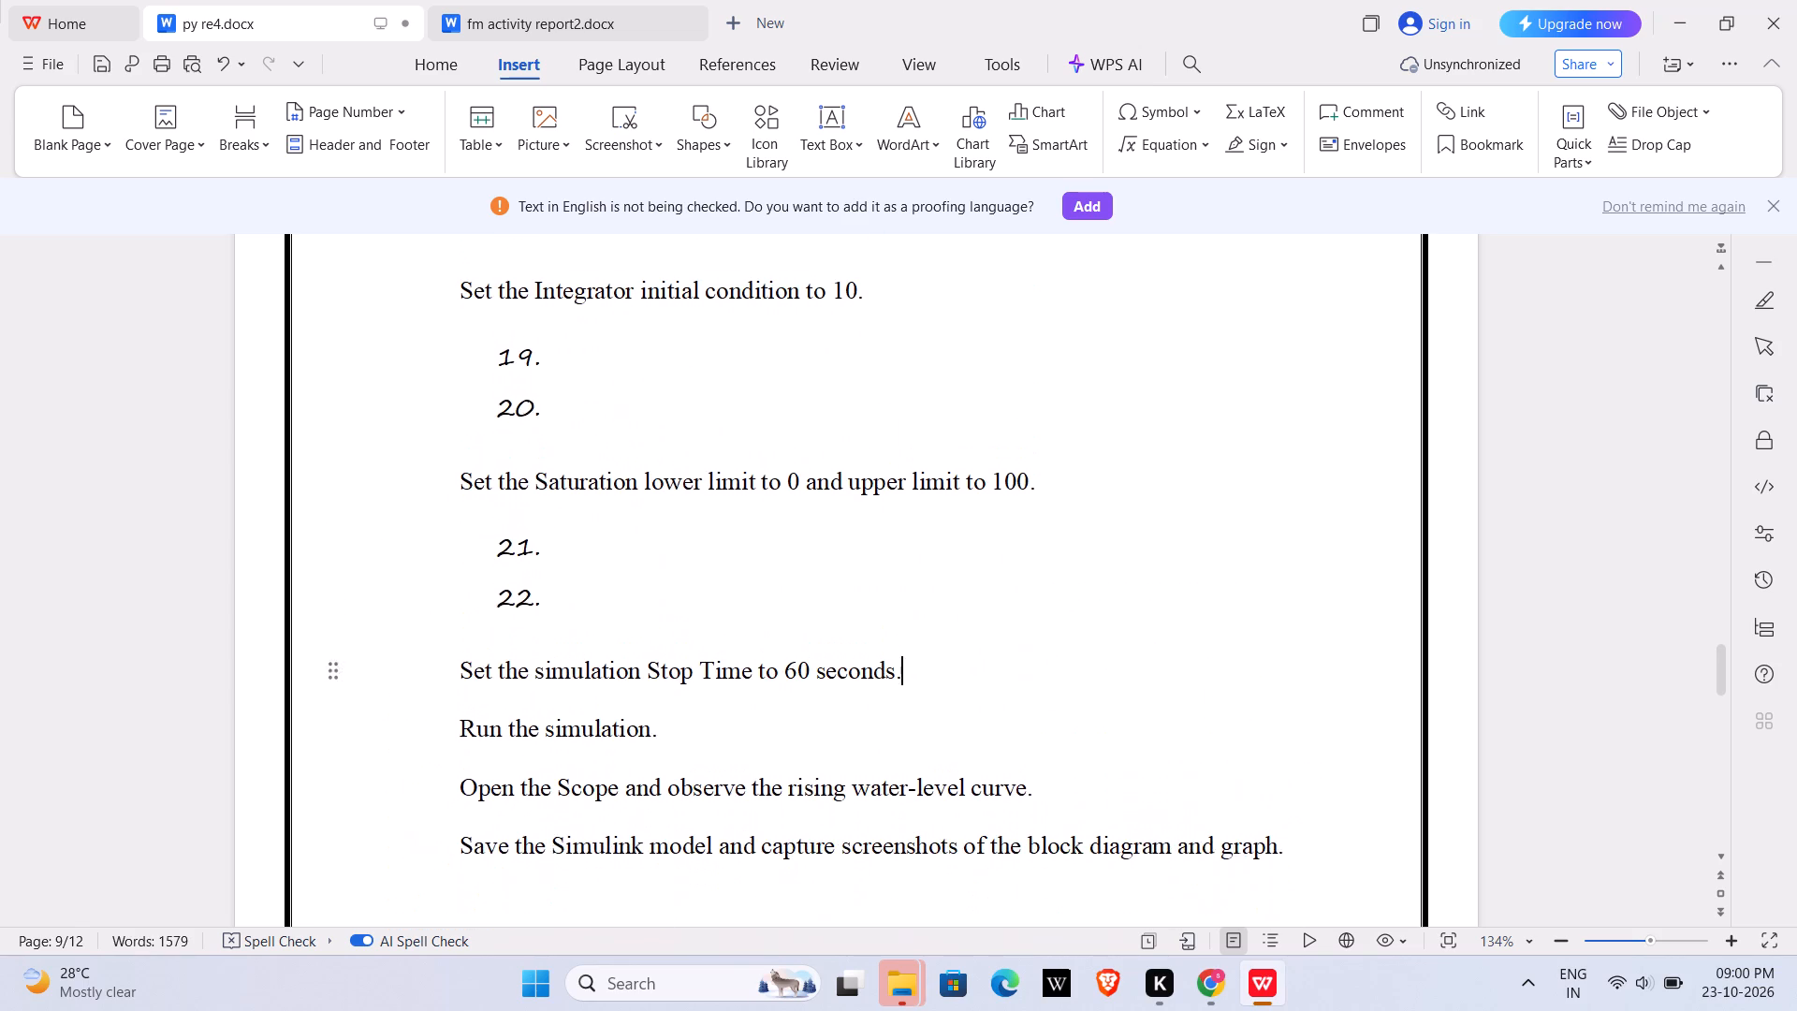
click(570, 623)
key(BackSpace)
key(BackSpace)
key(BackSpace)
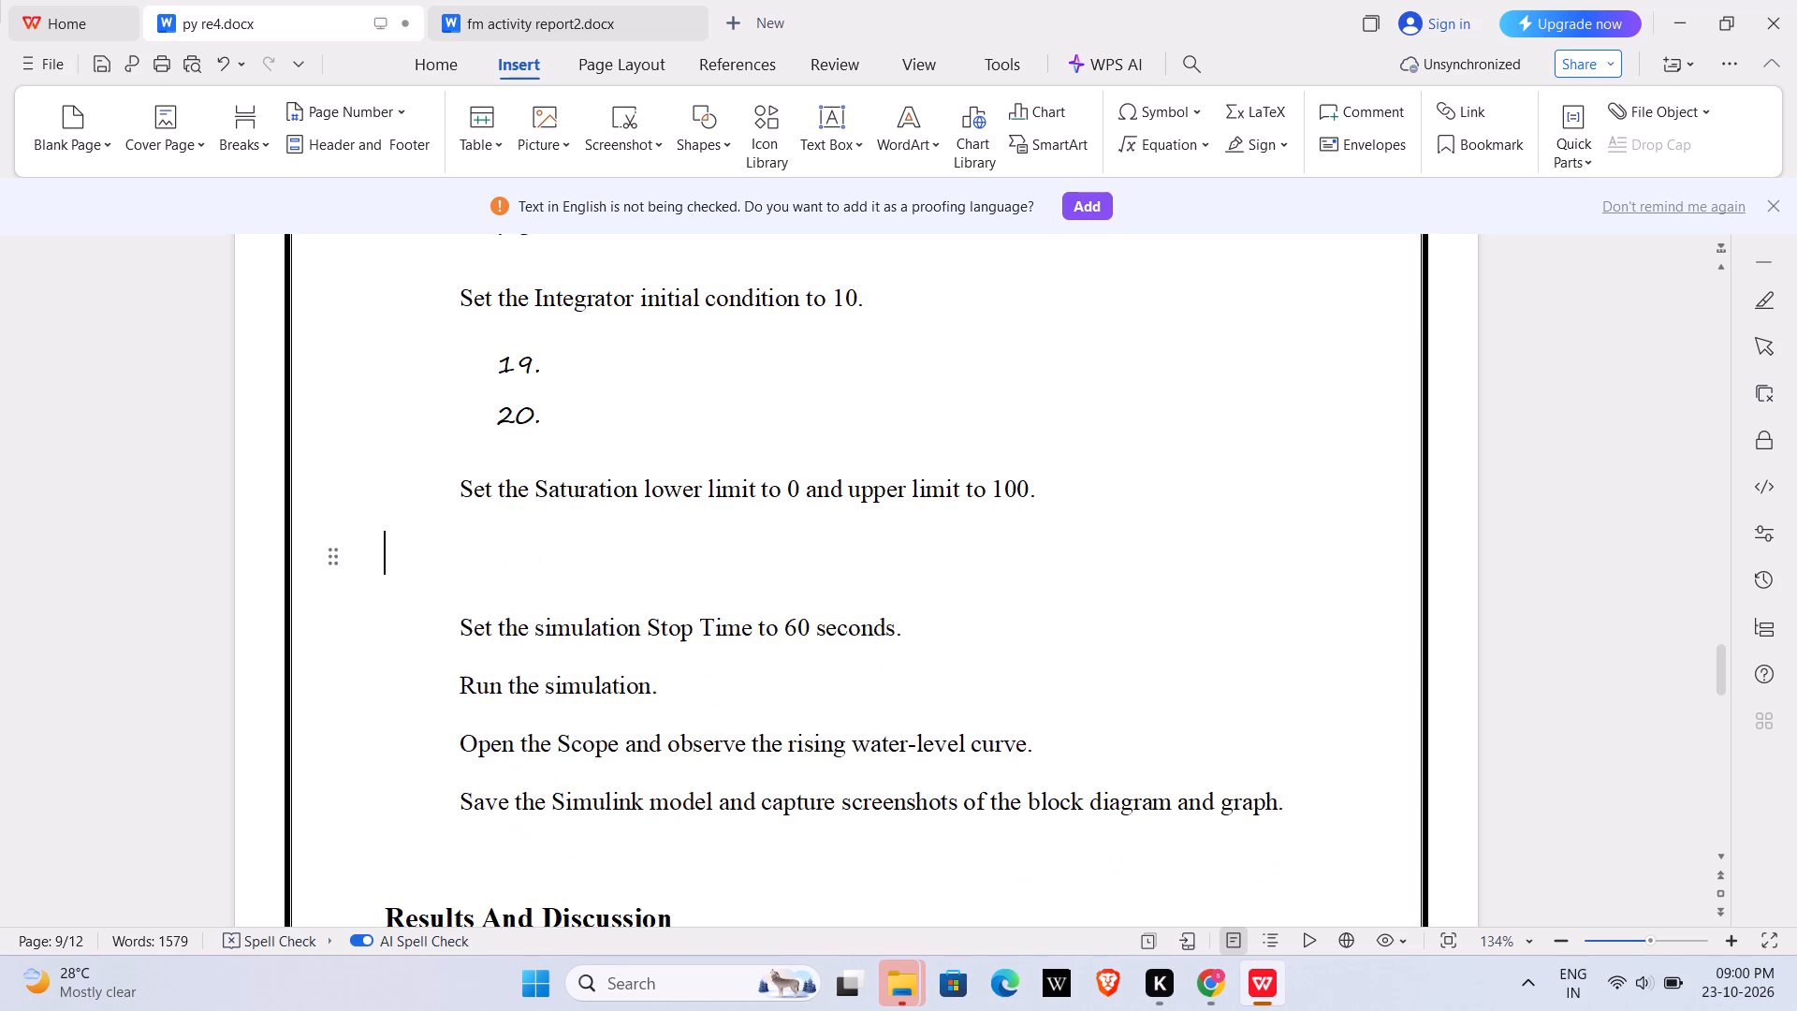
key(BackSpace)
Remove the empty numbered items 20 to 17 around the "Set the Integrator initial condition to 10" line.
scroll(570, 623, up, 2)
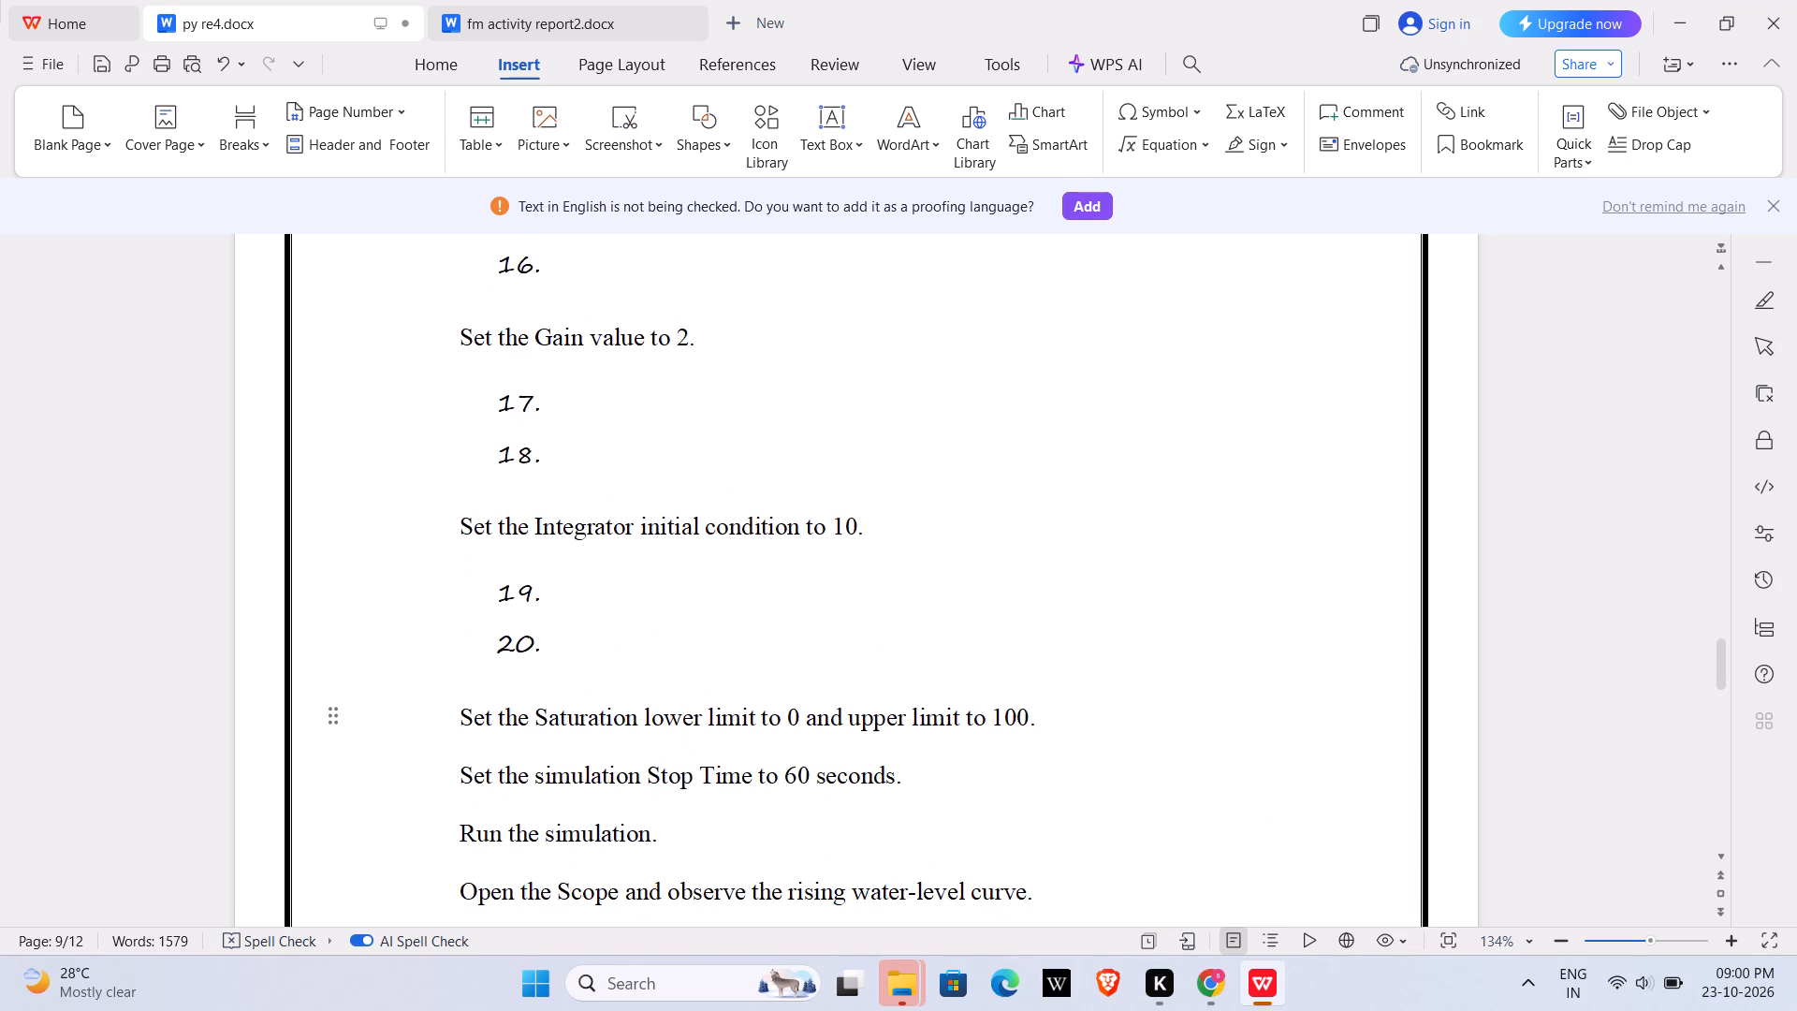
click(588, 663)
key(BackSpace)
key(BackSpace)
key(BackSpace)
key(BackSpace)
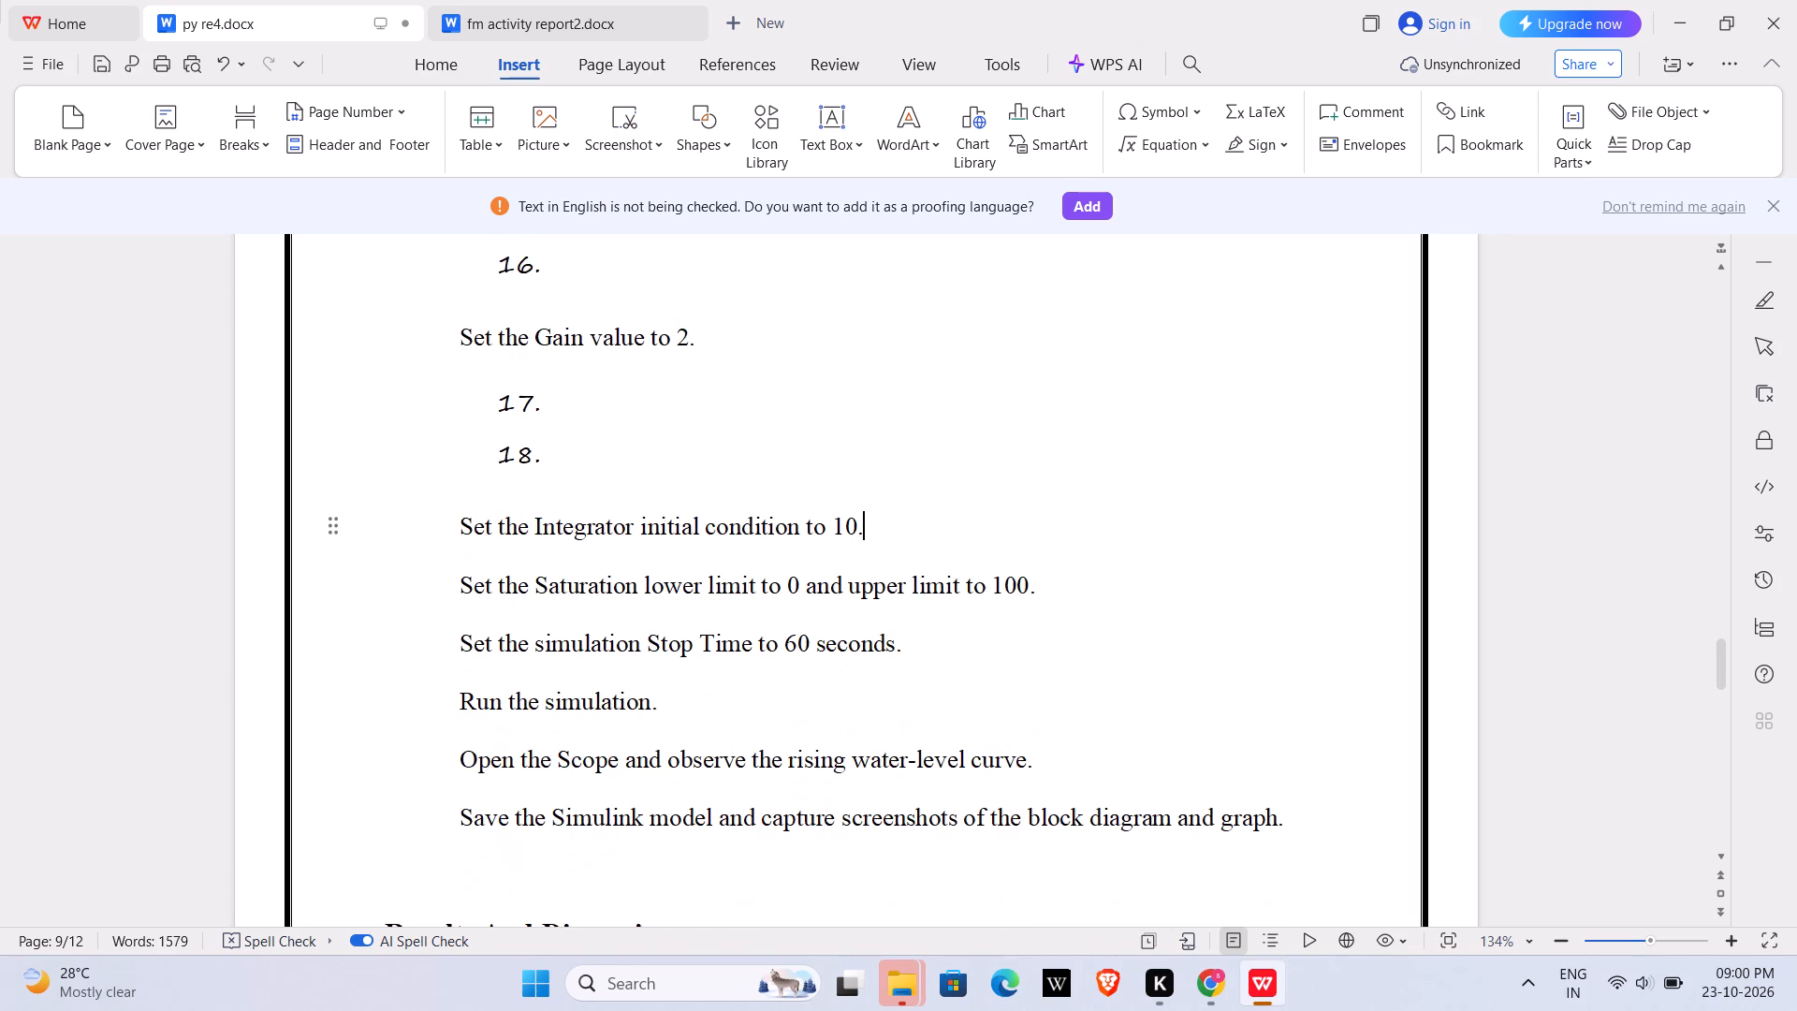
scroll(588, 663, up, 3)
click(579, 662)
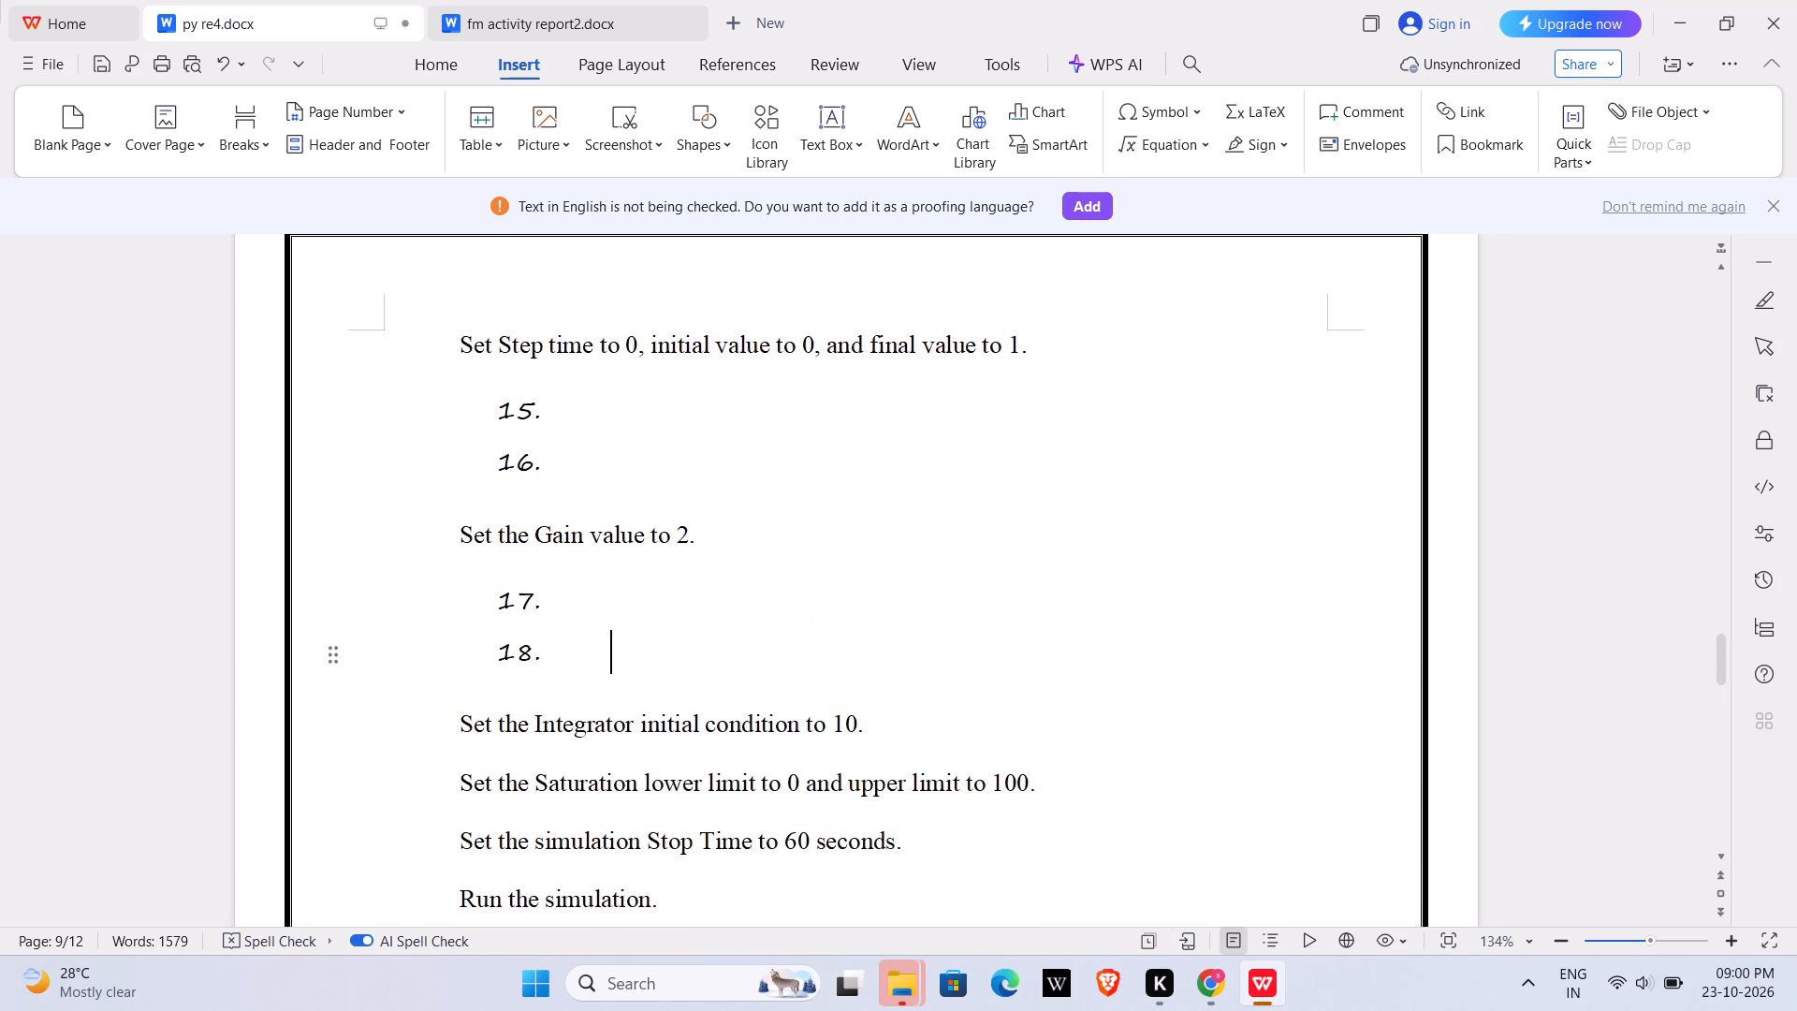
key(BackSpace)
key(BackSpace)
key(BackSpace)
key(BackSpace)
Remove the empty numbered items 16 to 13 around the "Set Step time to 0, initial value to 0" line.
scroll(579, 662, up, 1)
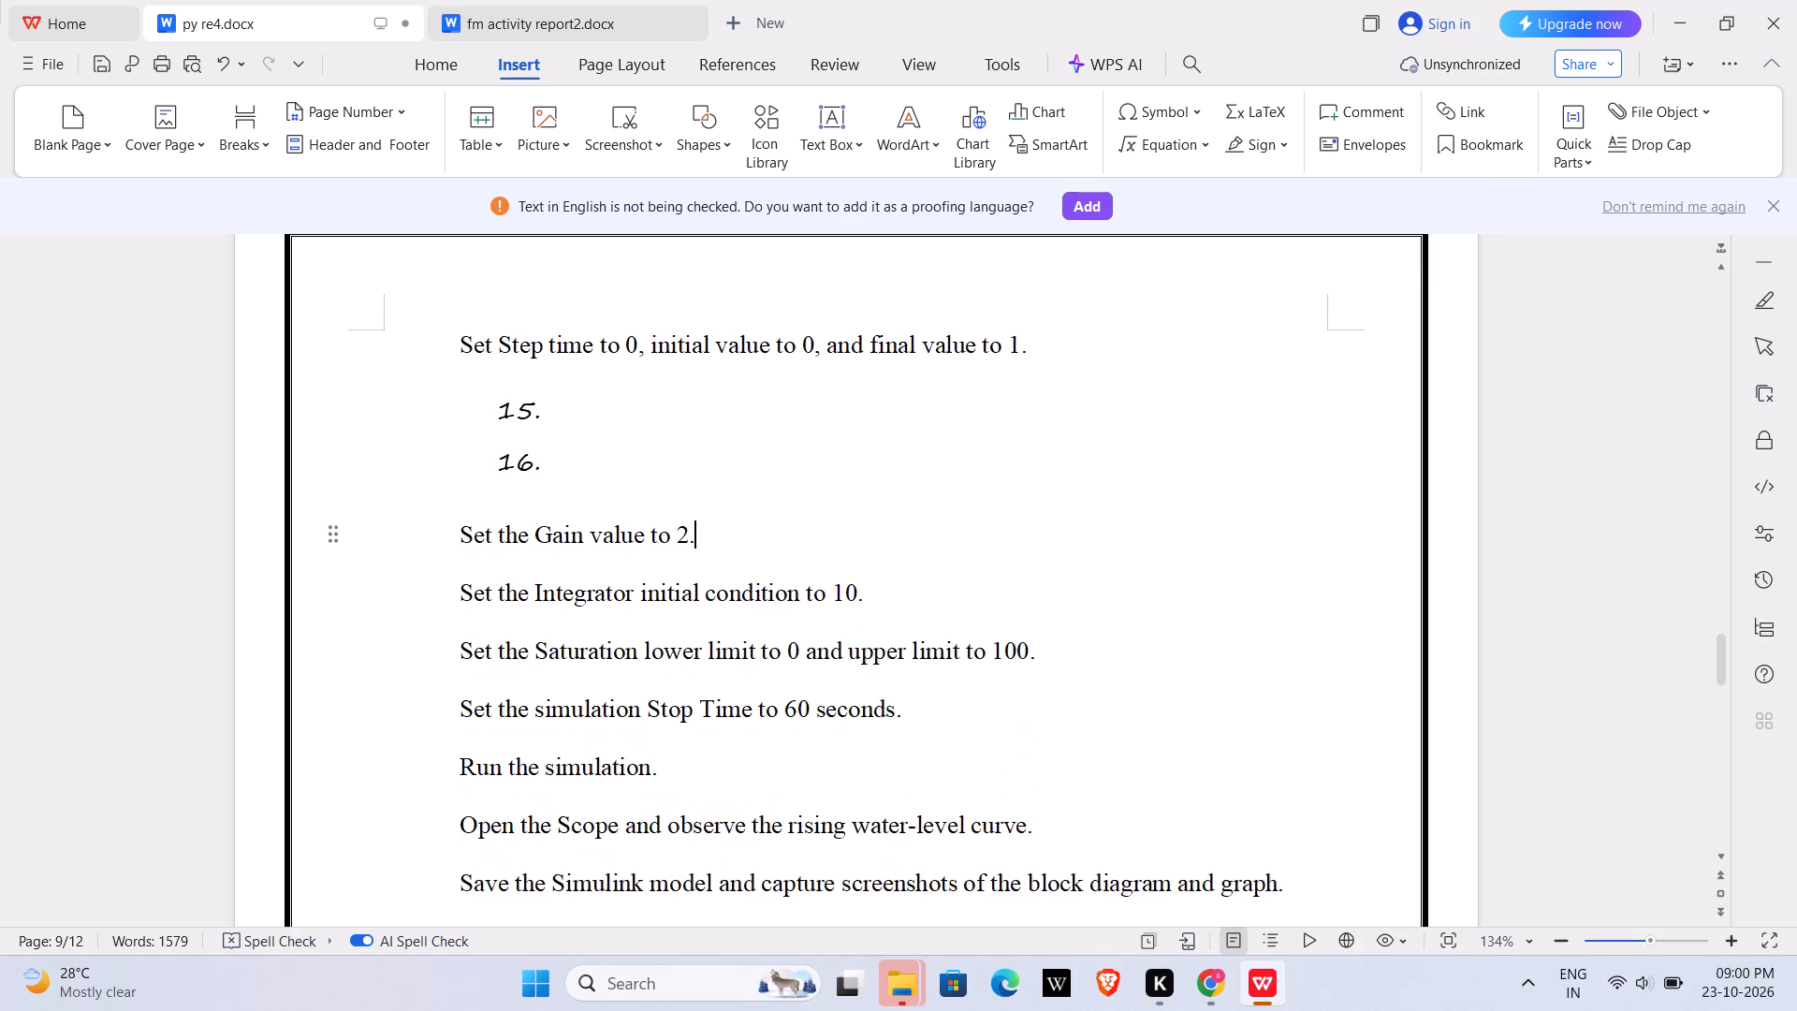
scroll(579, 662, up, 1)
click(587, 604)
key(BackSpace)
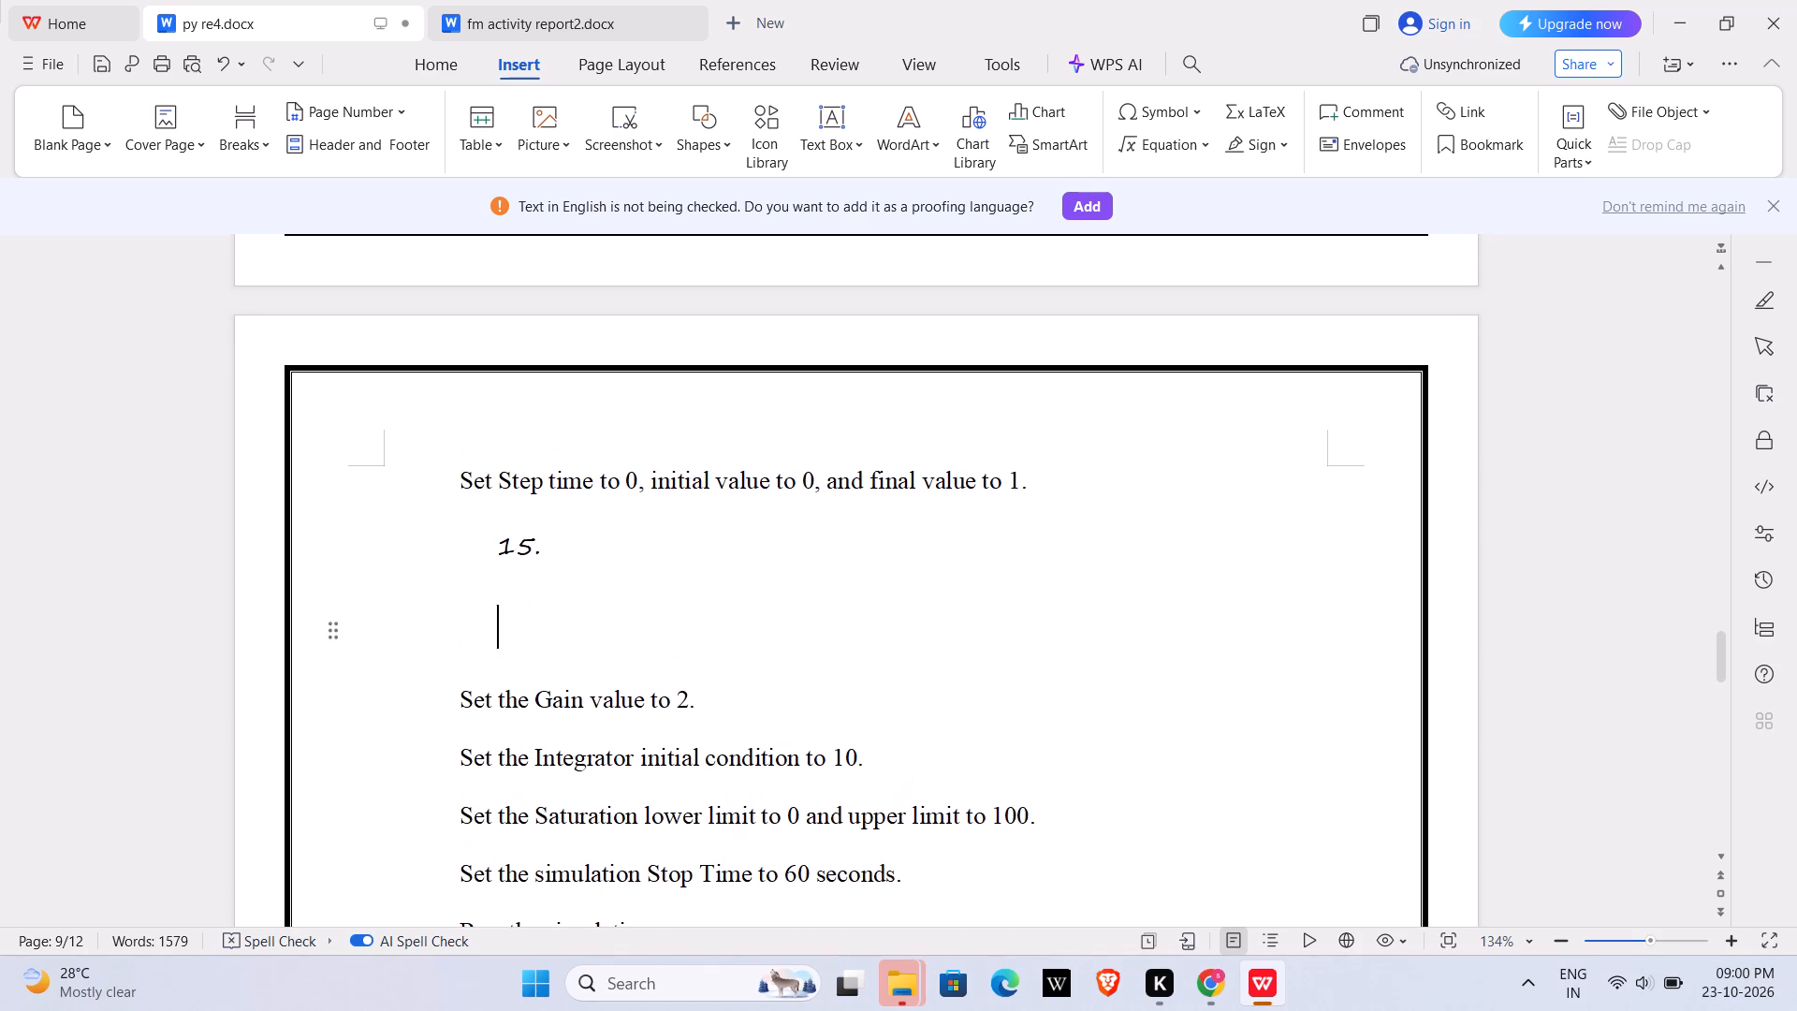
key(BackSpace)
key(BackSpace)
key(BackSpace)
scroll(587, 604, up, 4)
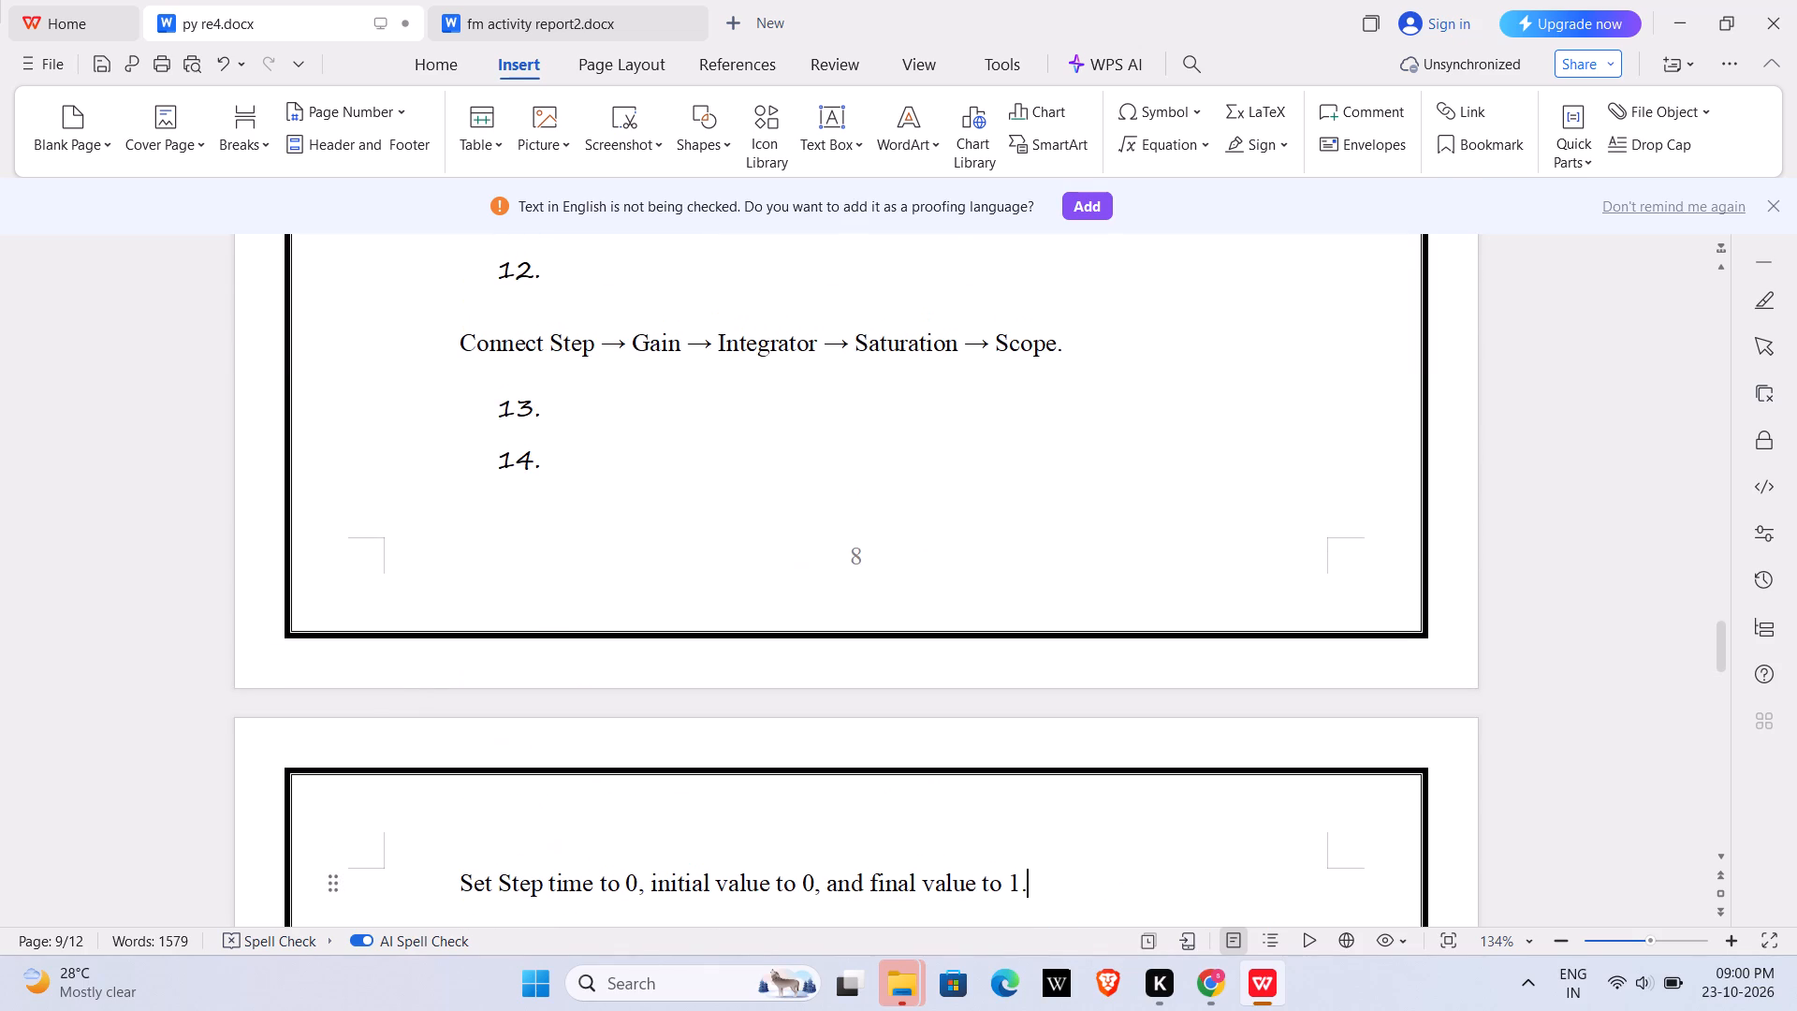
click(621, 488)
key(BackSpace)
key(BackSpace)
key(BackSpace)
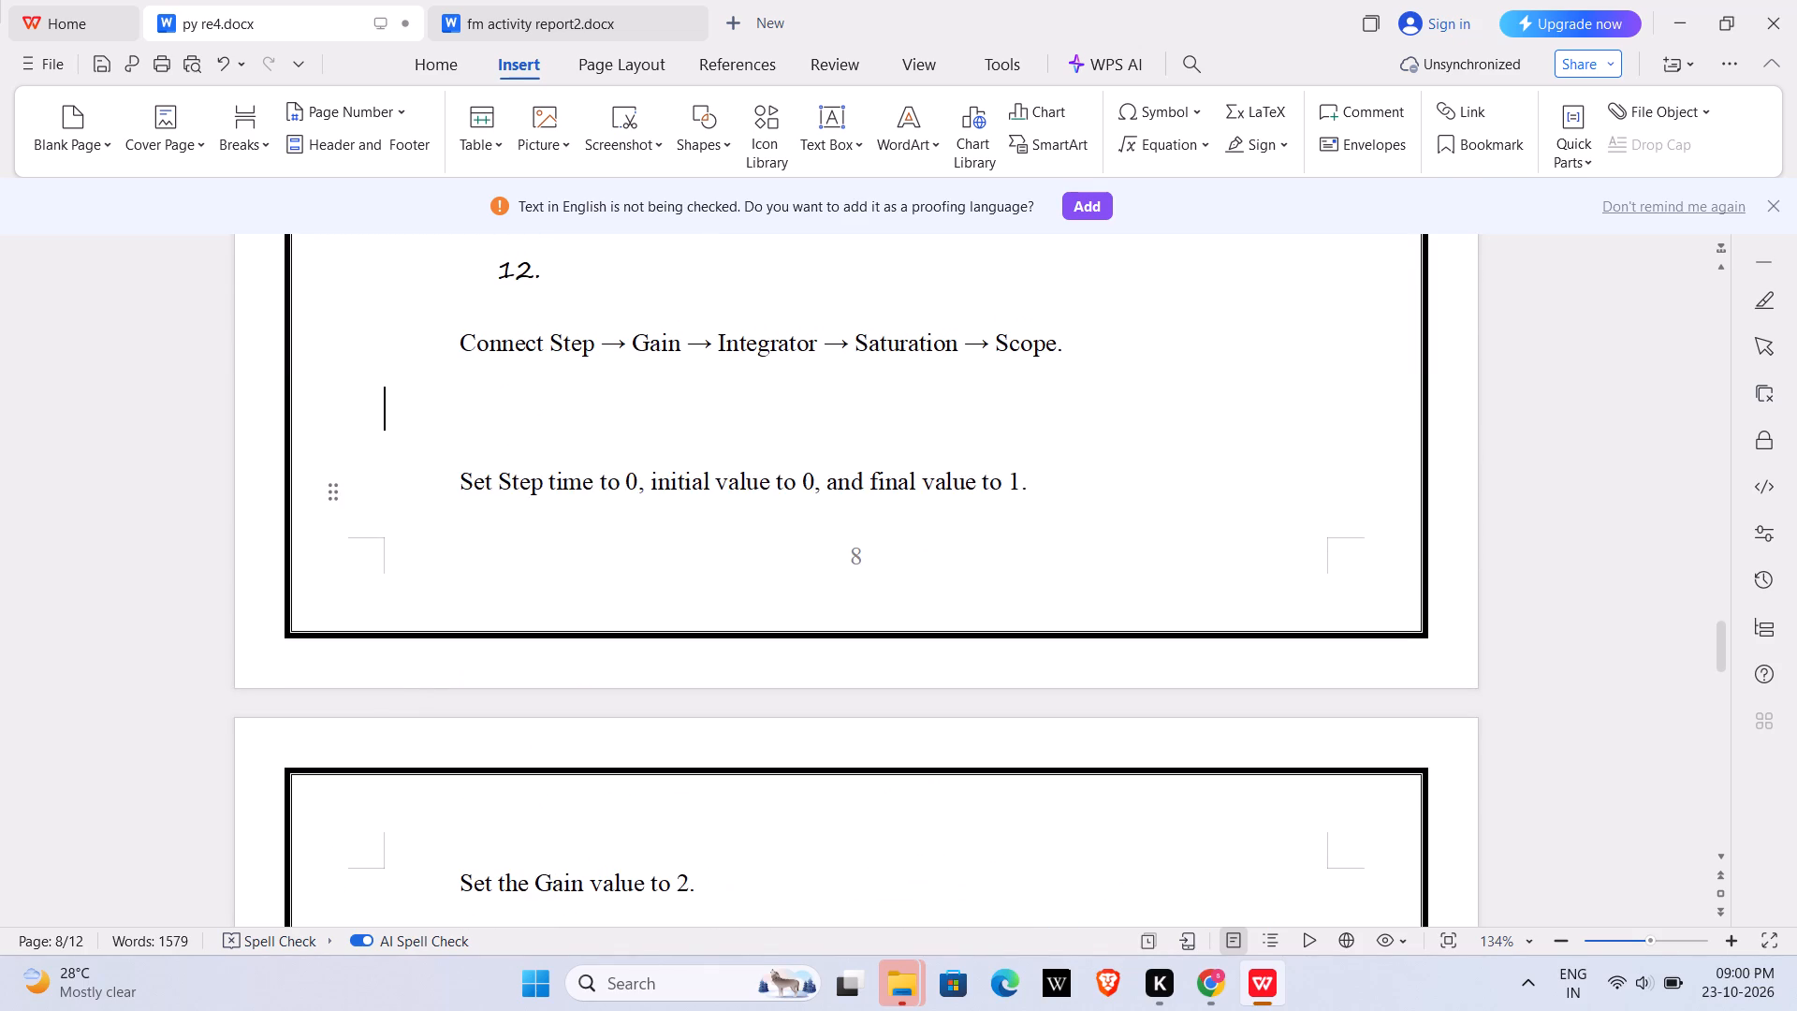
key(BackSpace)
Remove the empty numbered items 12 to 9 around the "Add Step, Gain, Integrator, Saturation, and Scope blocks" line.
scroll(621, 488, up, 4)
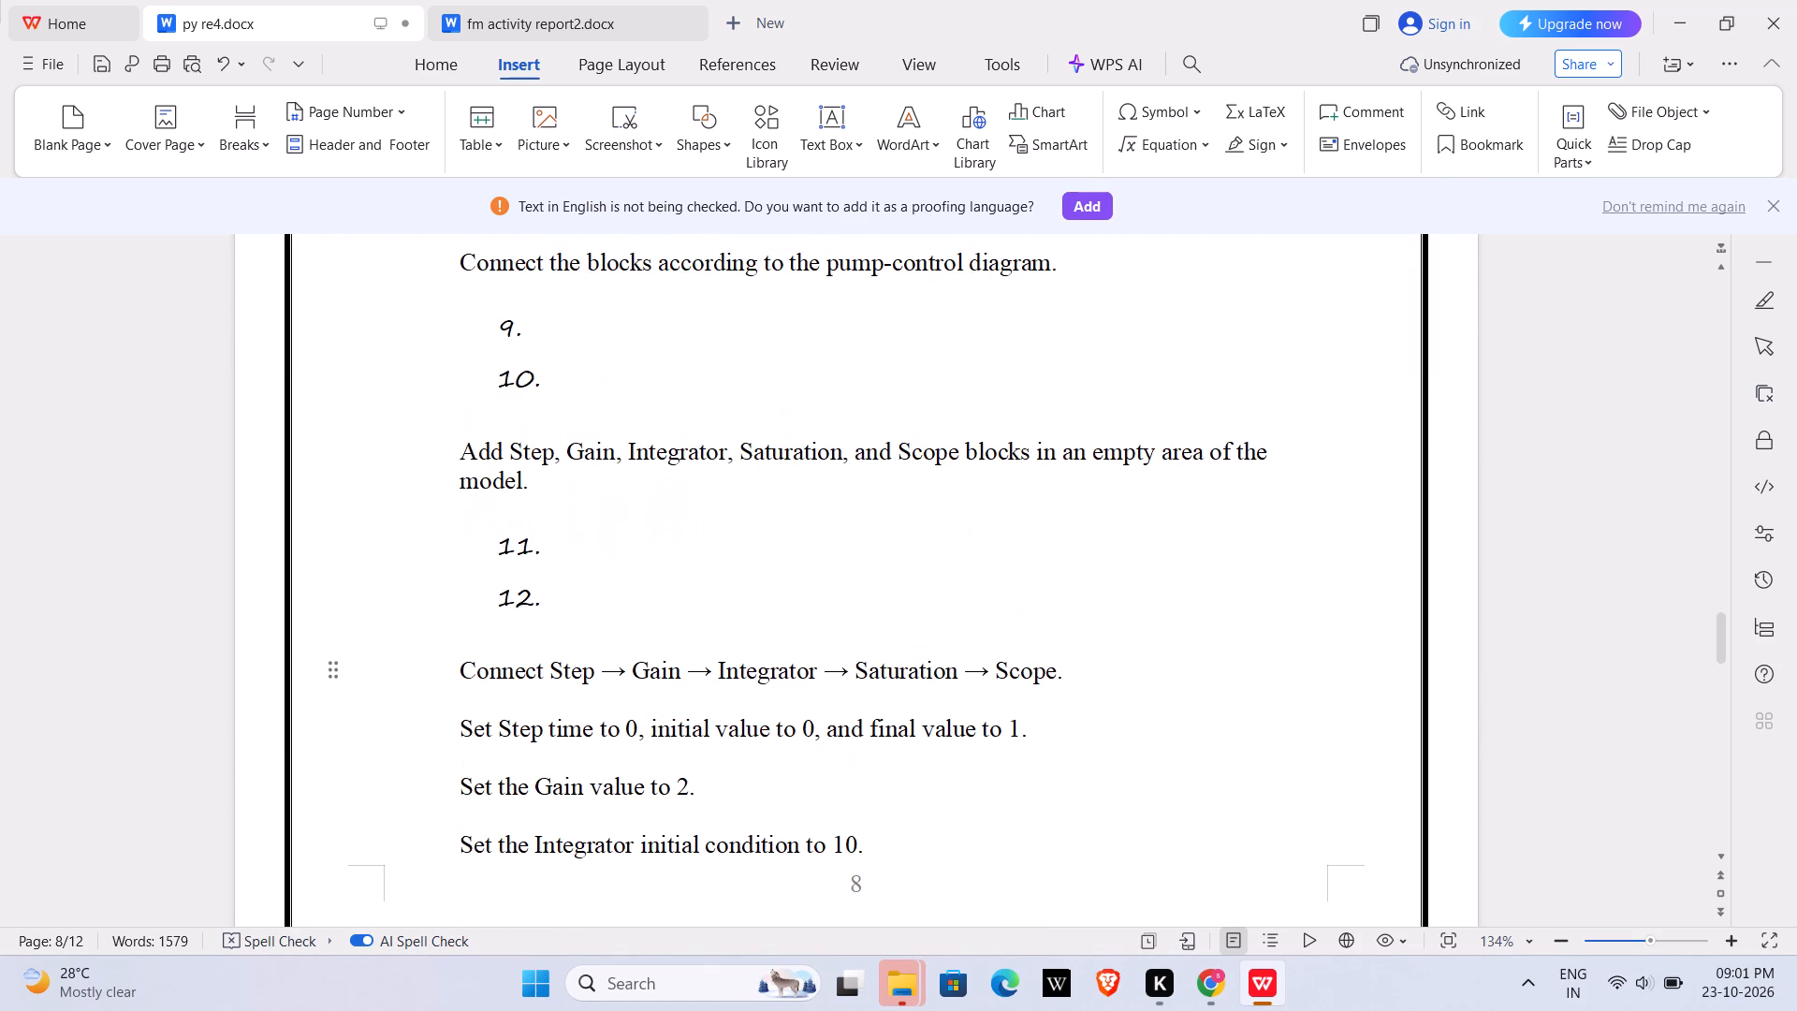
click(596, 592)
key(BackSpace)
key(BackSpace)
key(BackSpace)
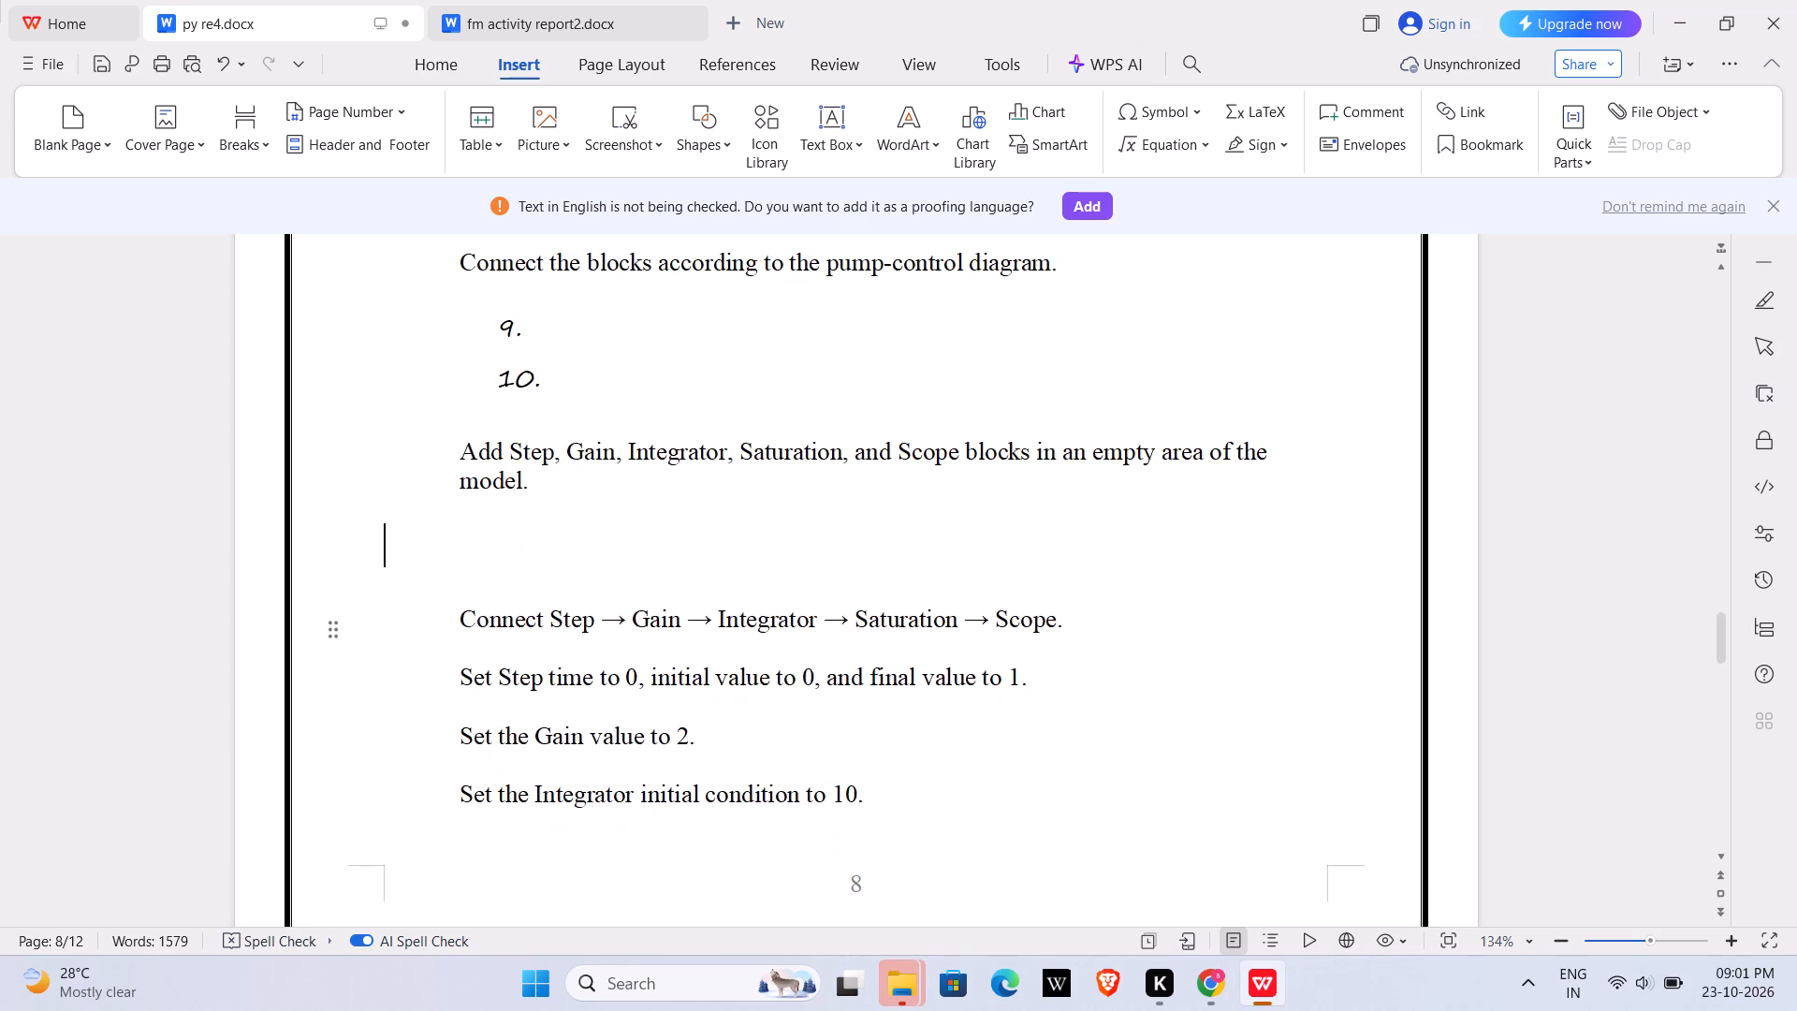
key(BackSpace)
scroll(596, 592, up, 3)
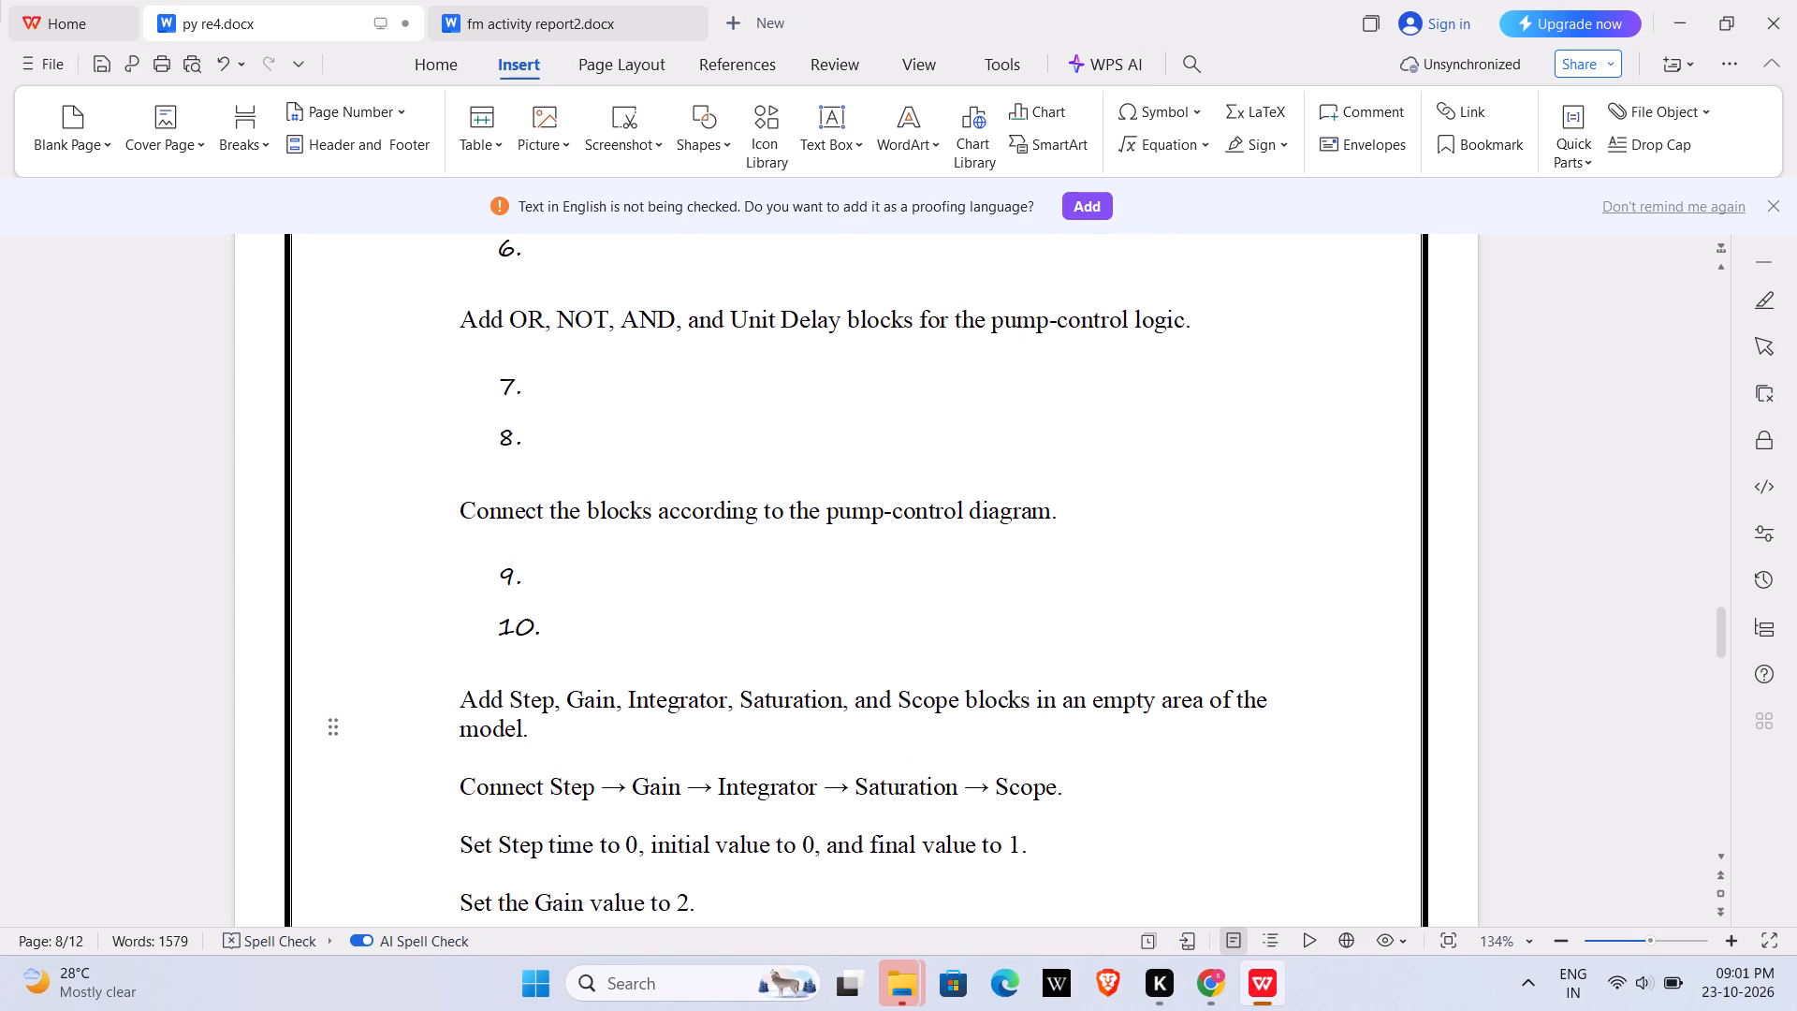
click(583, 637)
key(BackSpace)
key(BackSpace)
key(BackSpace)
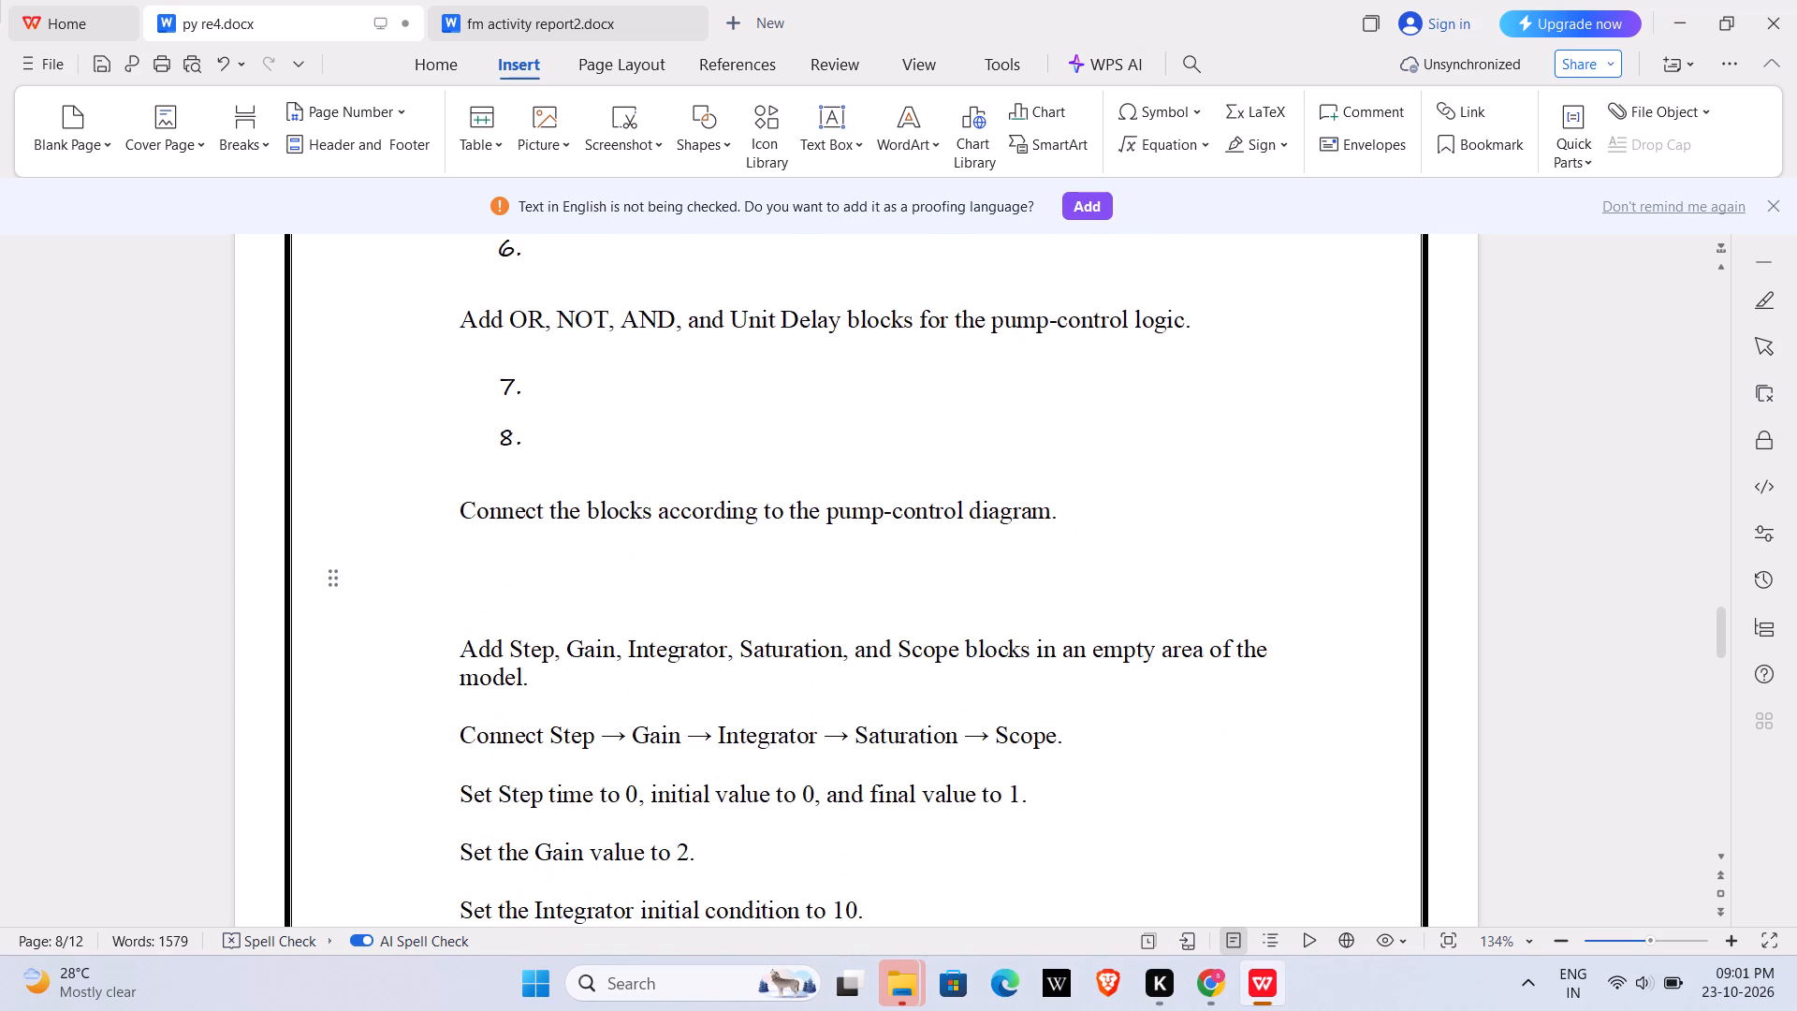
key(BackSpace)
Remove the empty numbered items 8 to 5 around the "Add OR, NOT, AND, and Unit Delay blocks" line.
scroll(583, 637, up, 3)
click(565, 637)
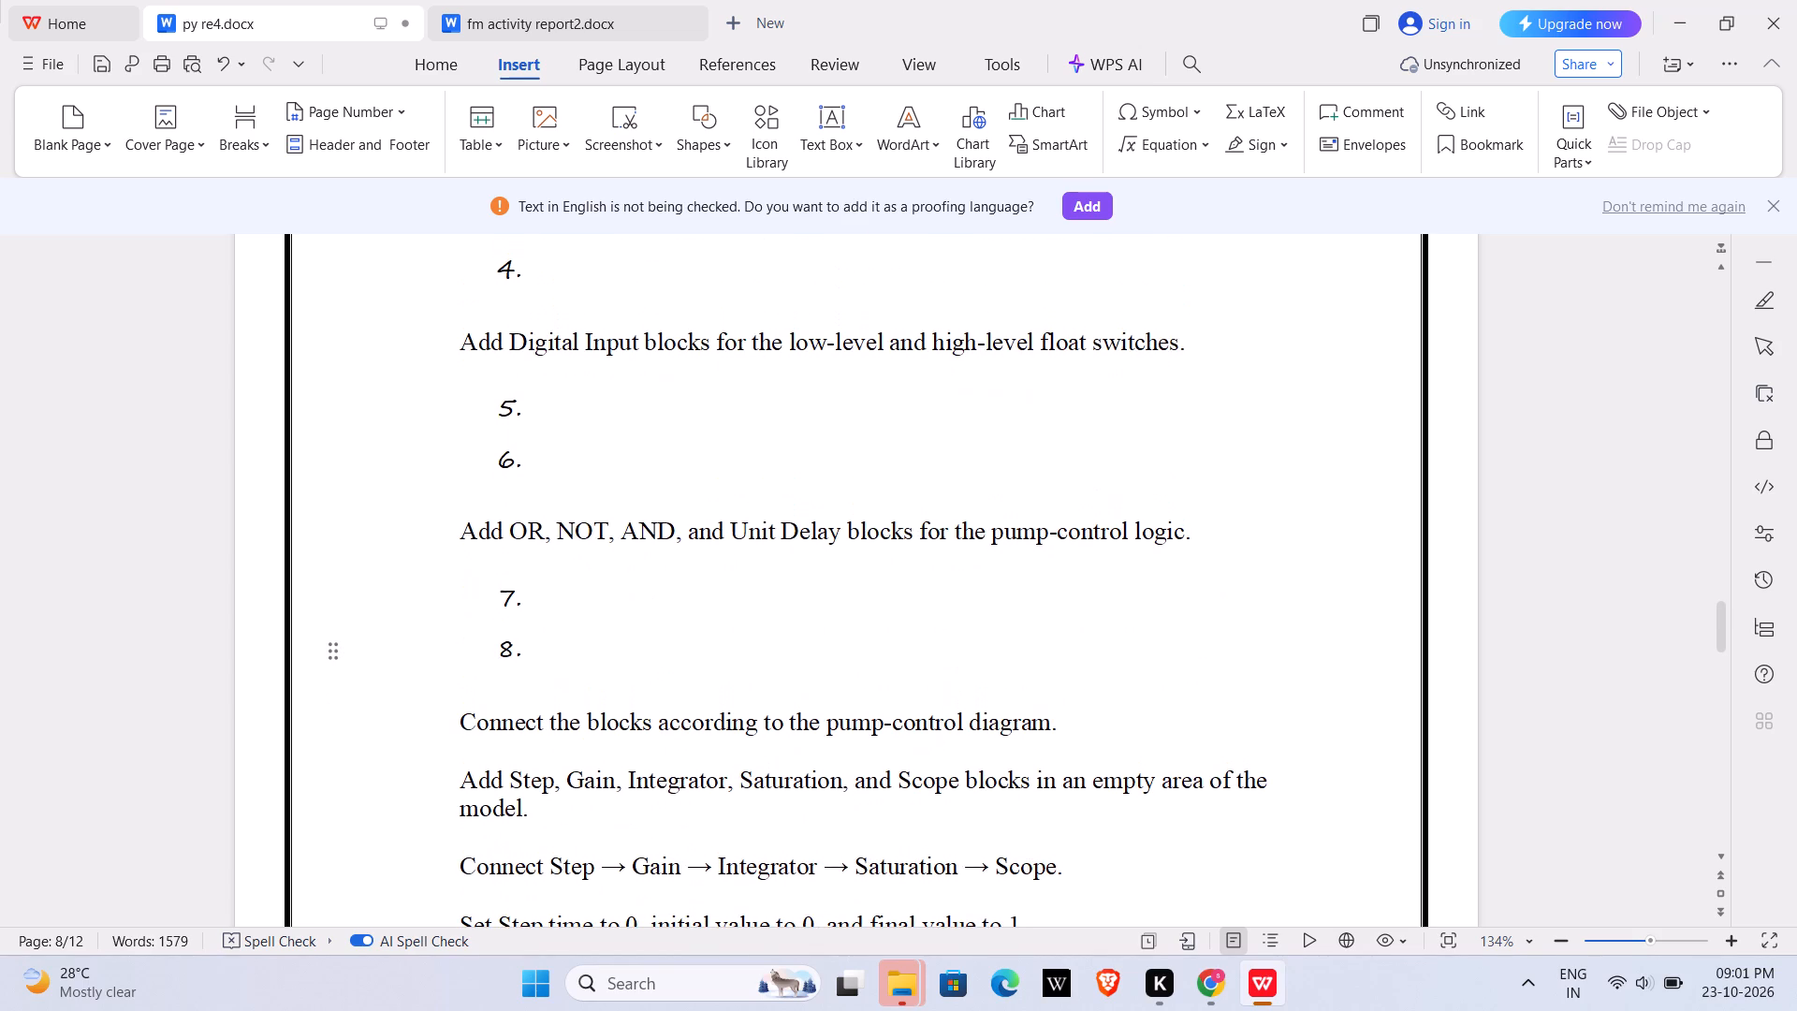
key(BackSpace)
key(BackSpace)
key(BackSpace)
key(BackSpace)
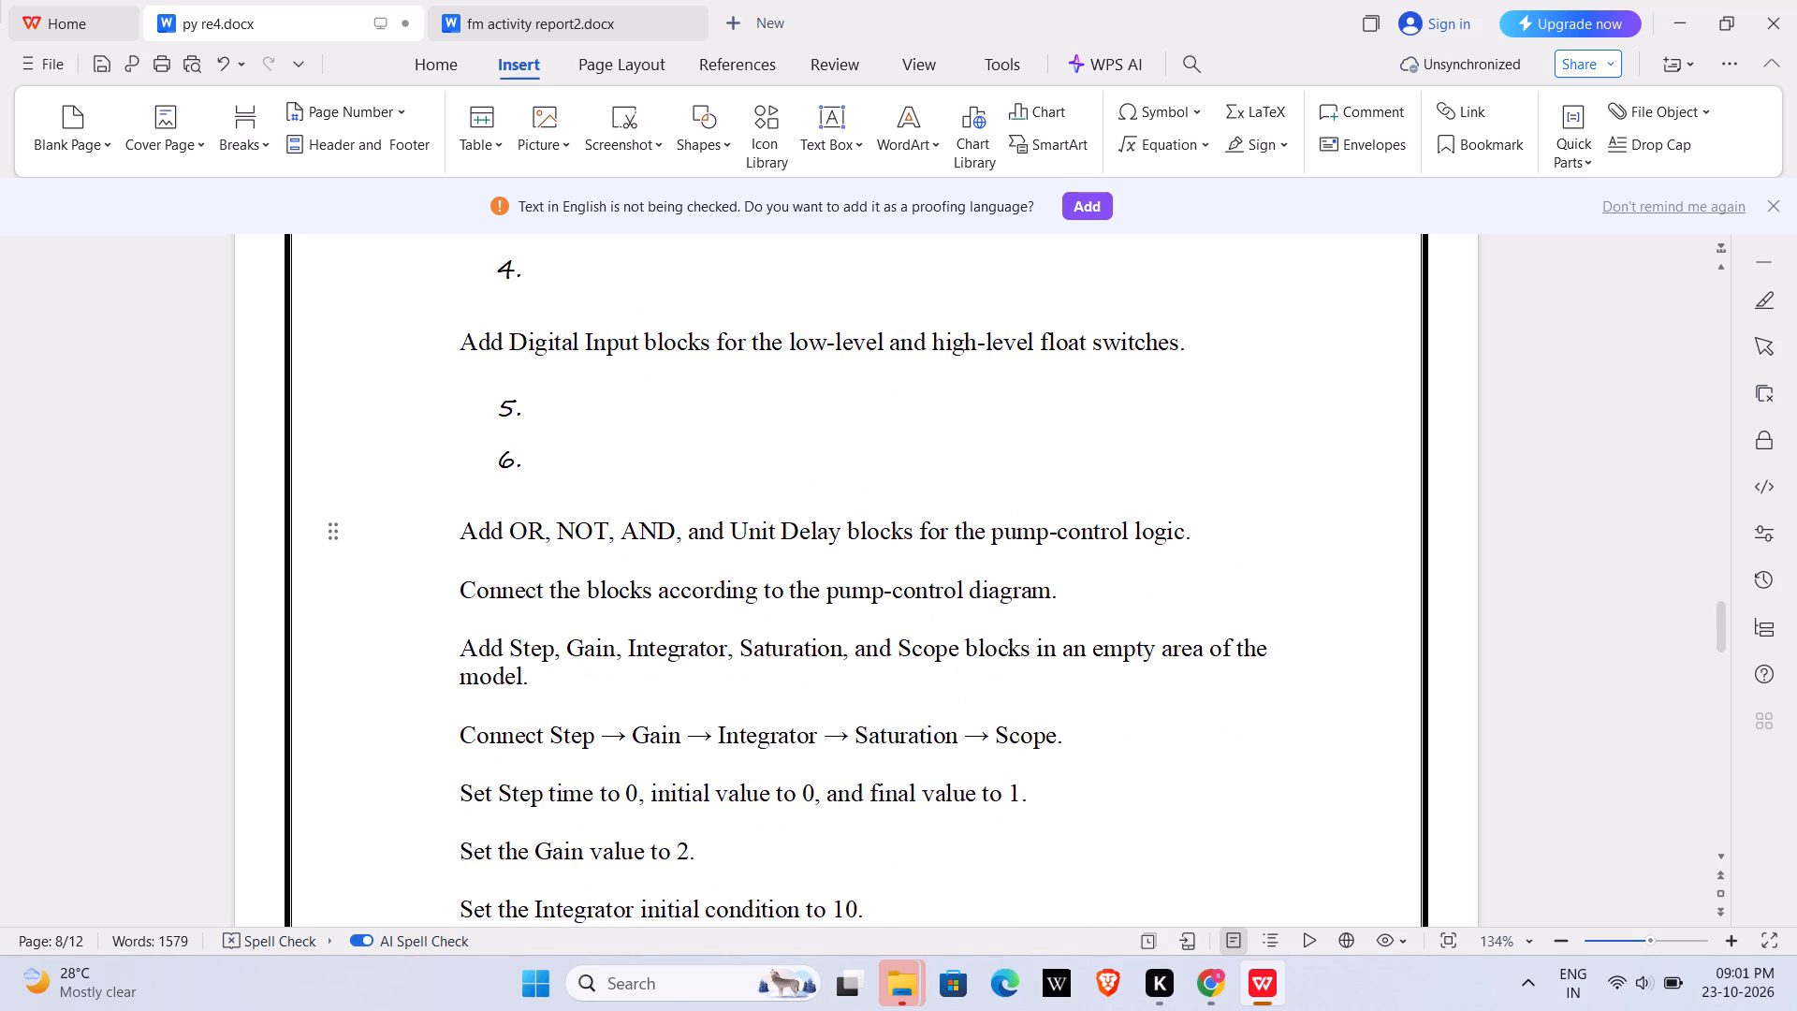
scroll(565, 637, up, 3)
click(552, 749)
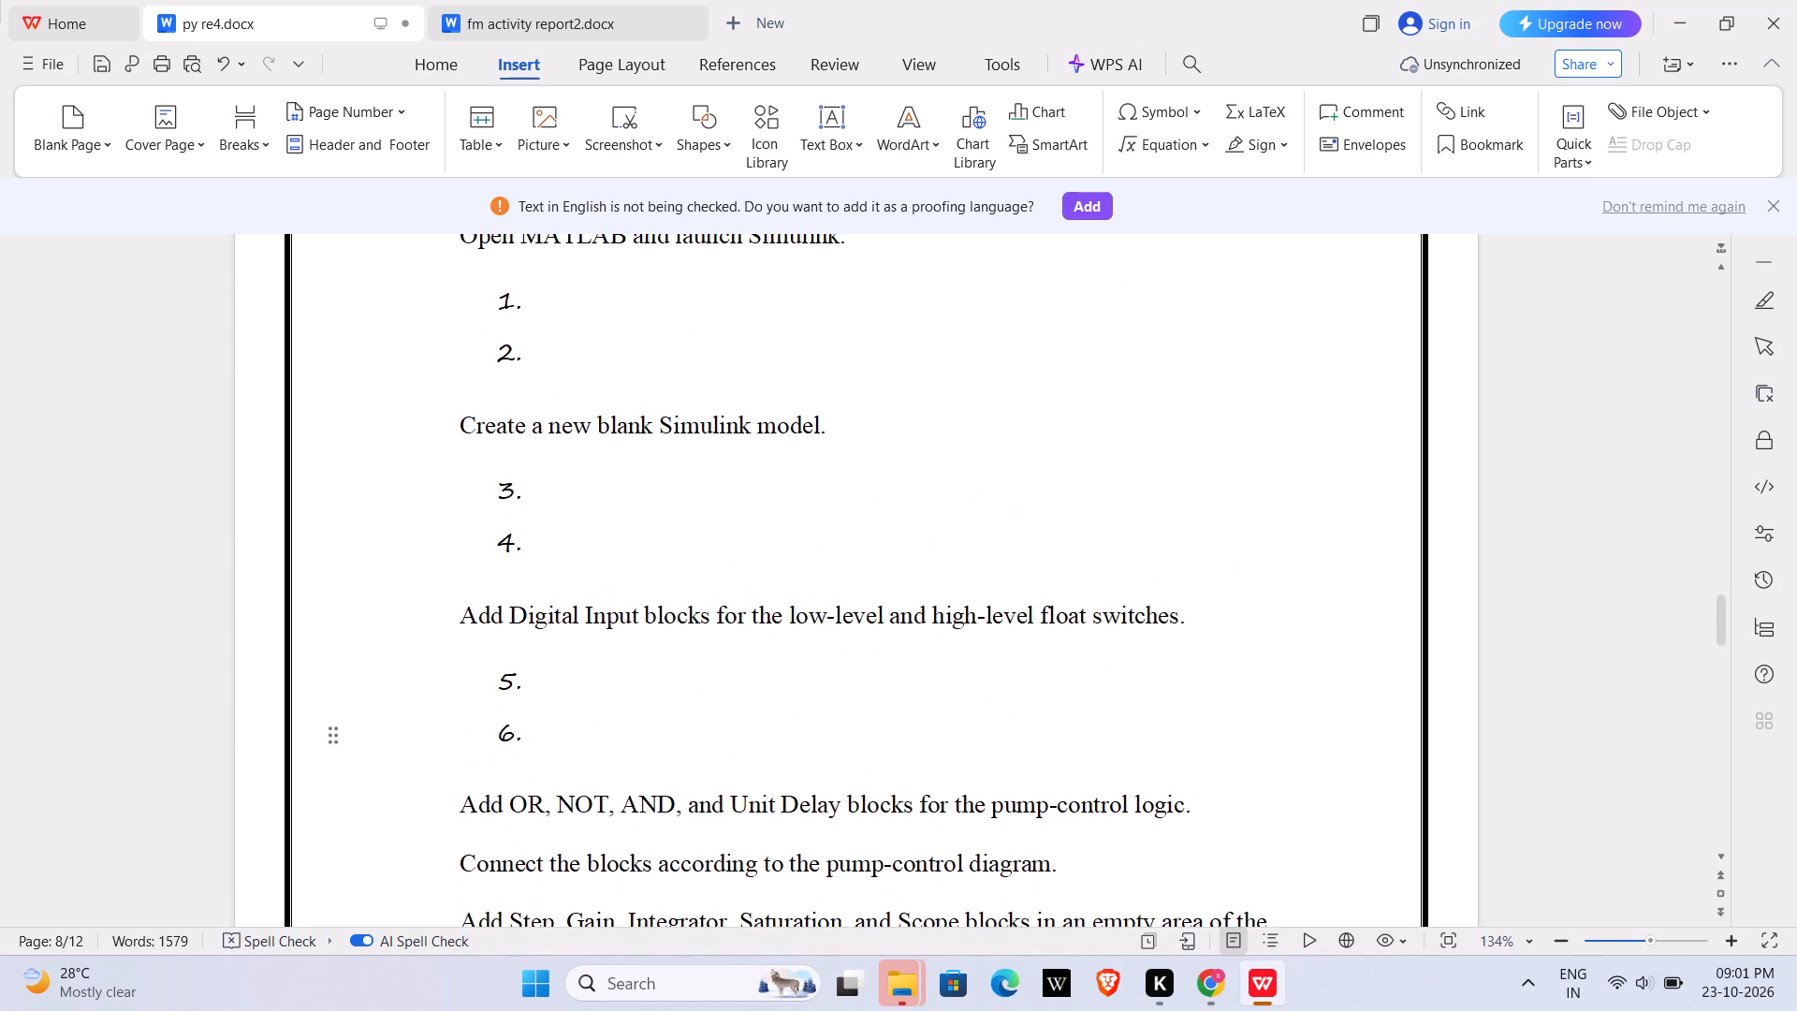
key(BackSpace)
key(BackSpace)
key(BackSpace)
key(BackSpace)
Remove the empty numbered items 4 to 1 around the "Create a new blank Simulink model" line.
scroll(552, 749, up, 1)
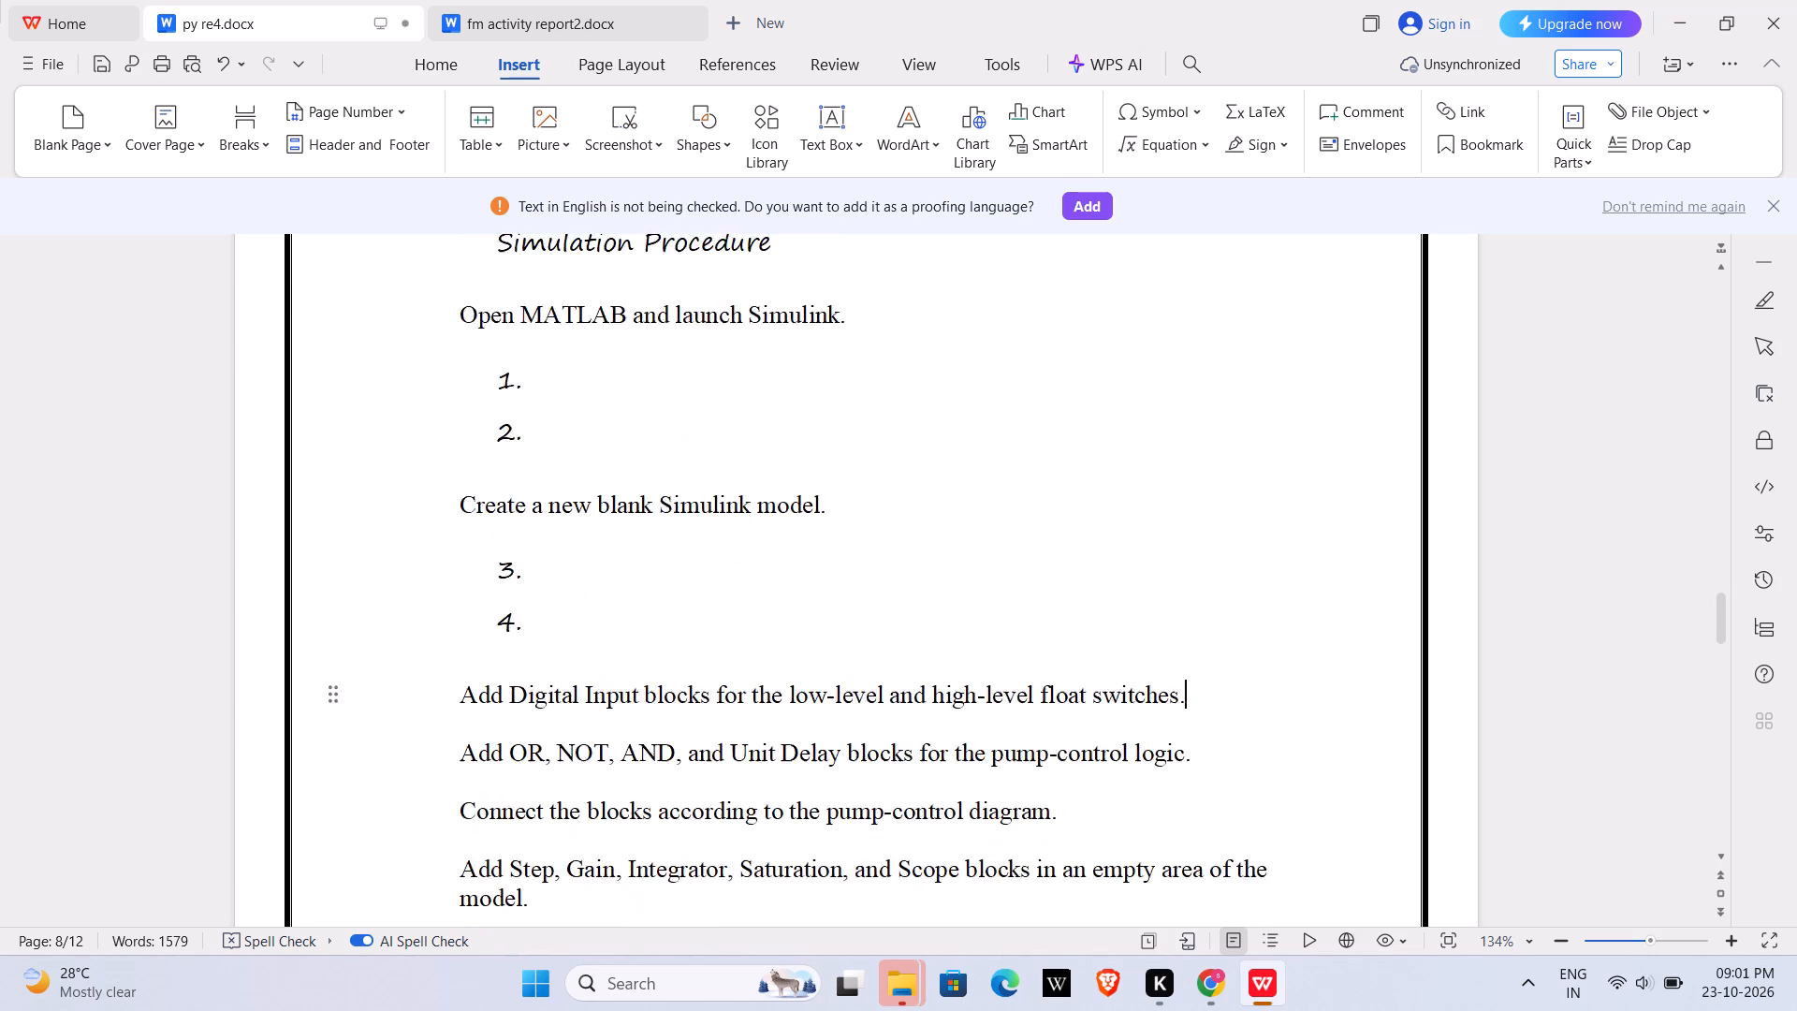
scroll(552, 749, up, 2)
click(554, 793)
key(BackSpace)
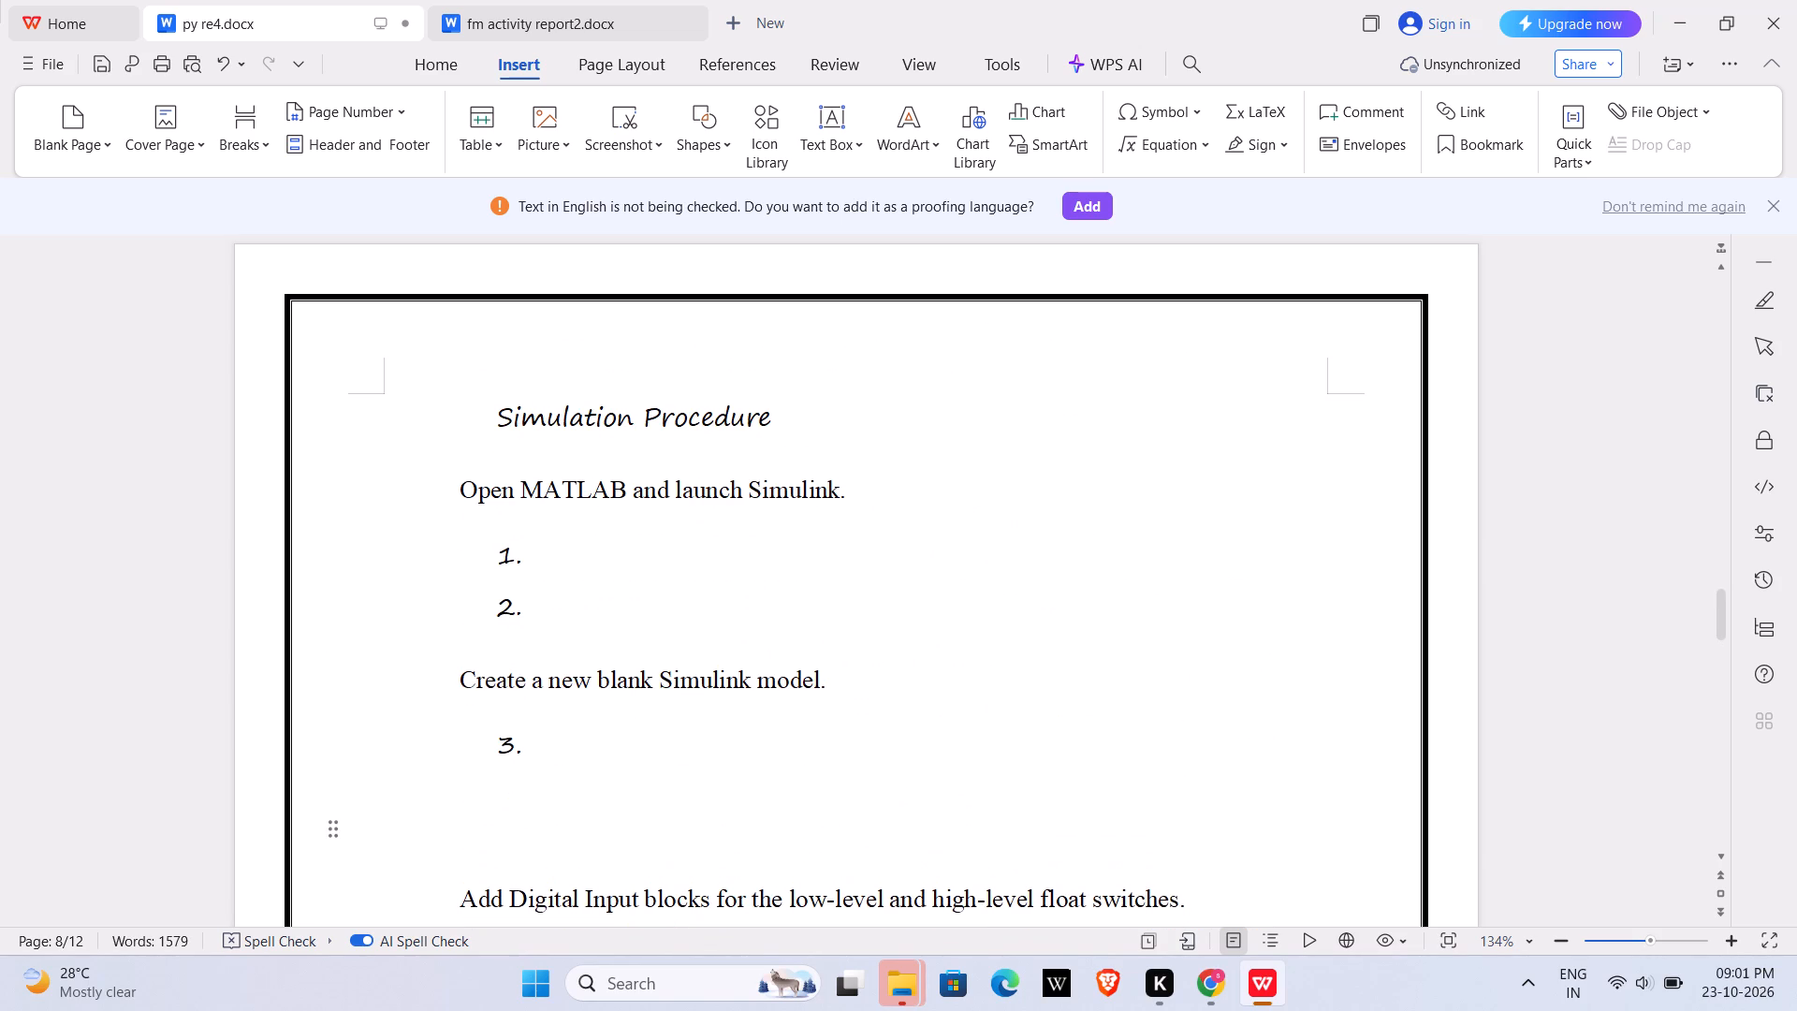
key(BackSpace)
key(BackSpace)
key(BackSpace)
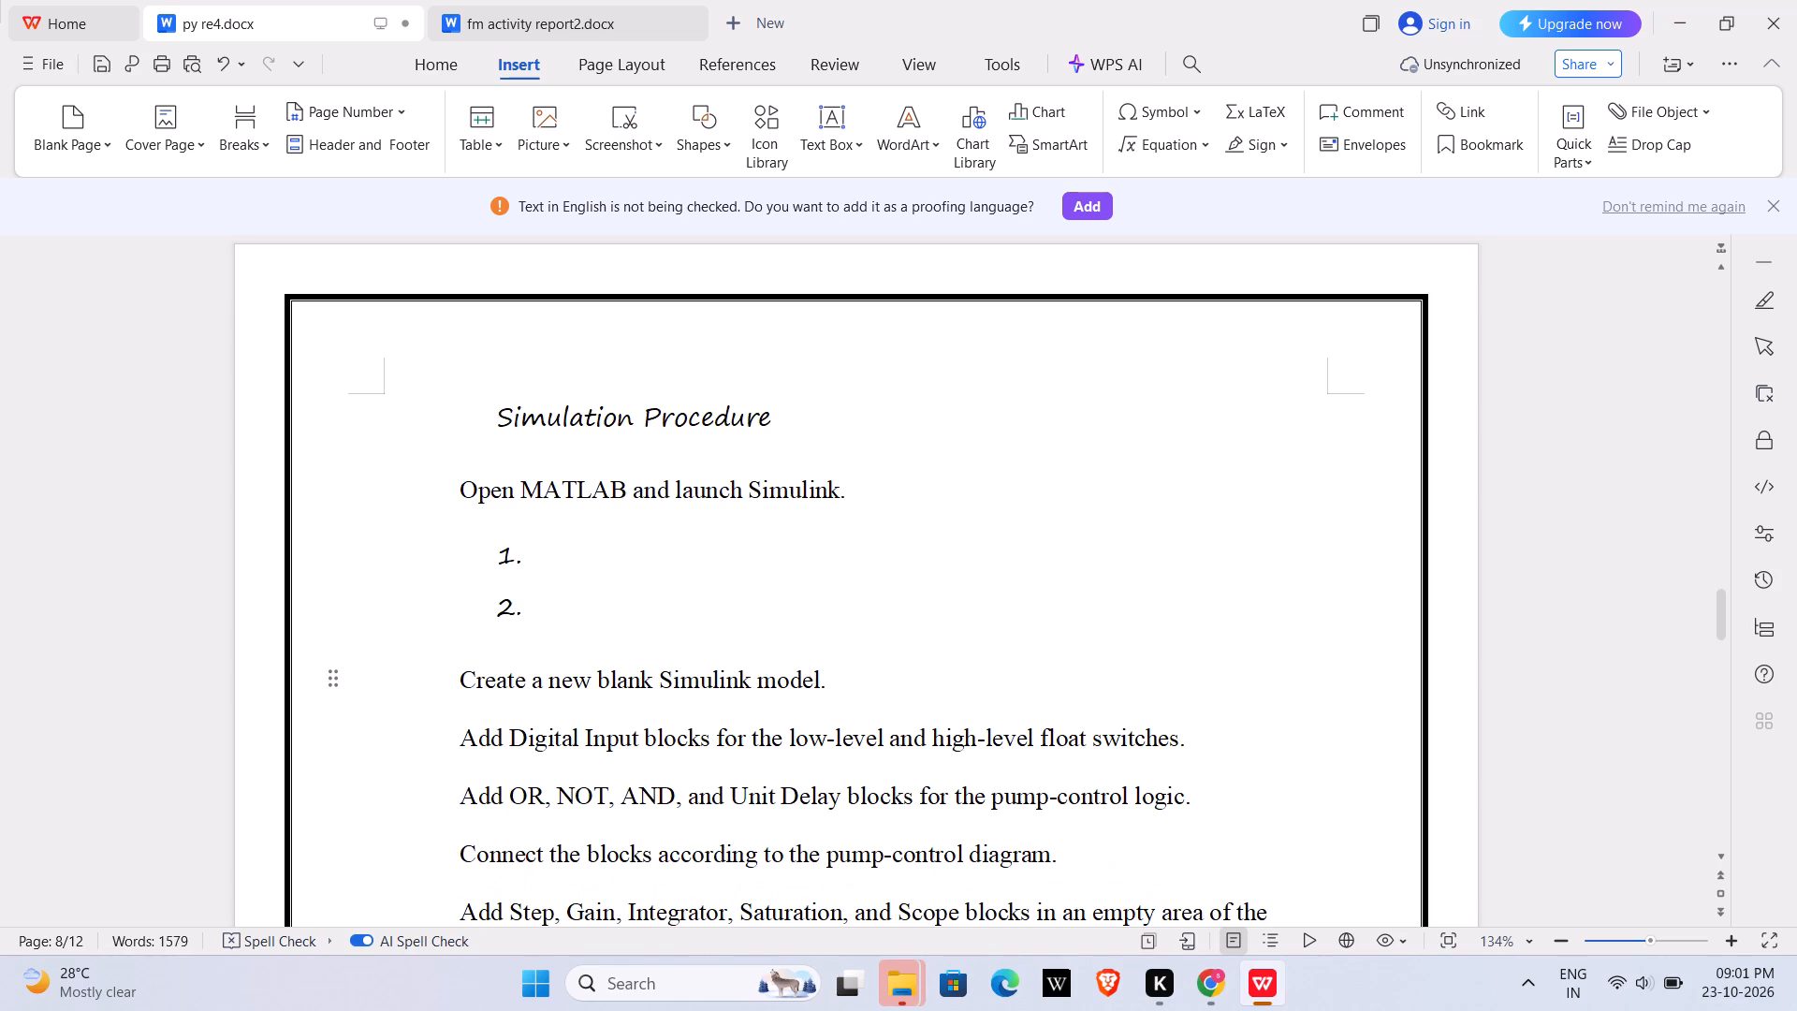
click(566, 620)
key(BackSpace)
key(BackSpace)
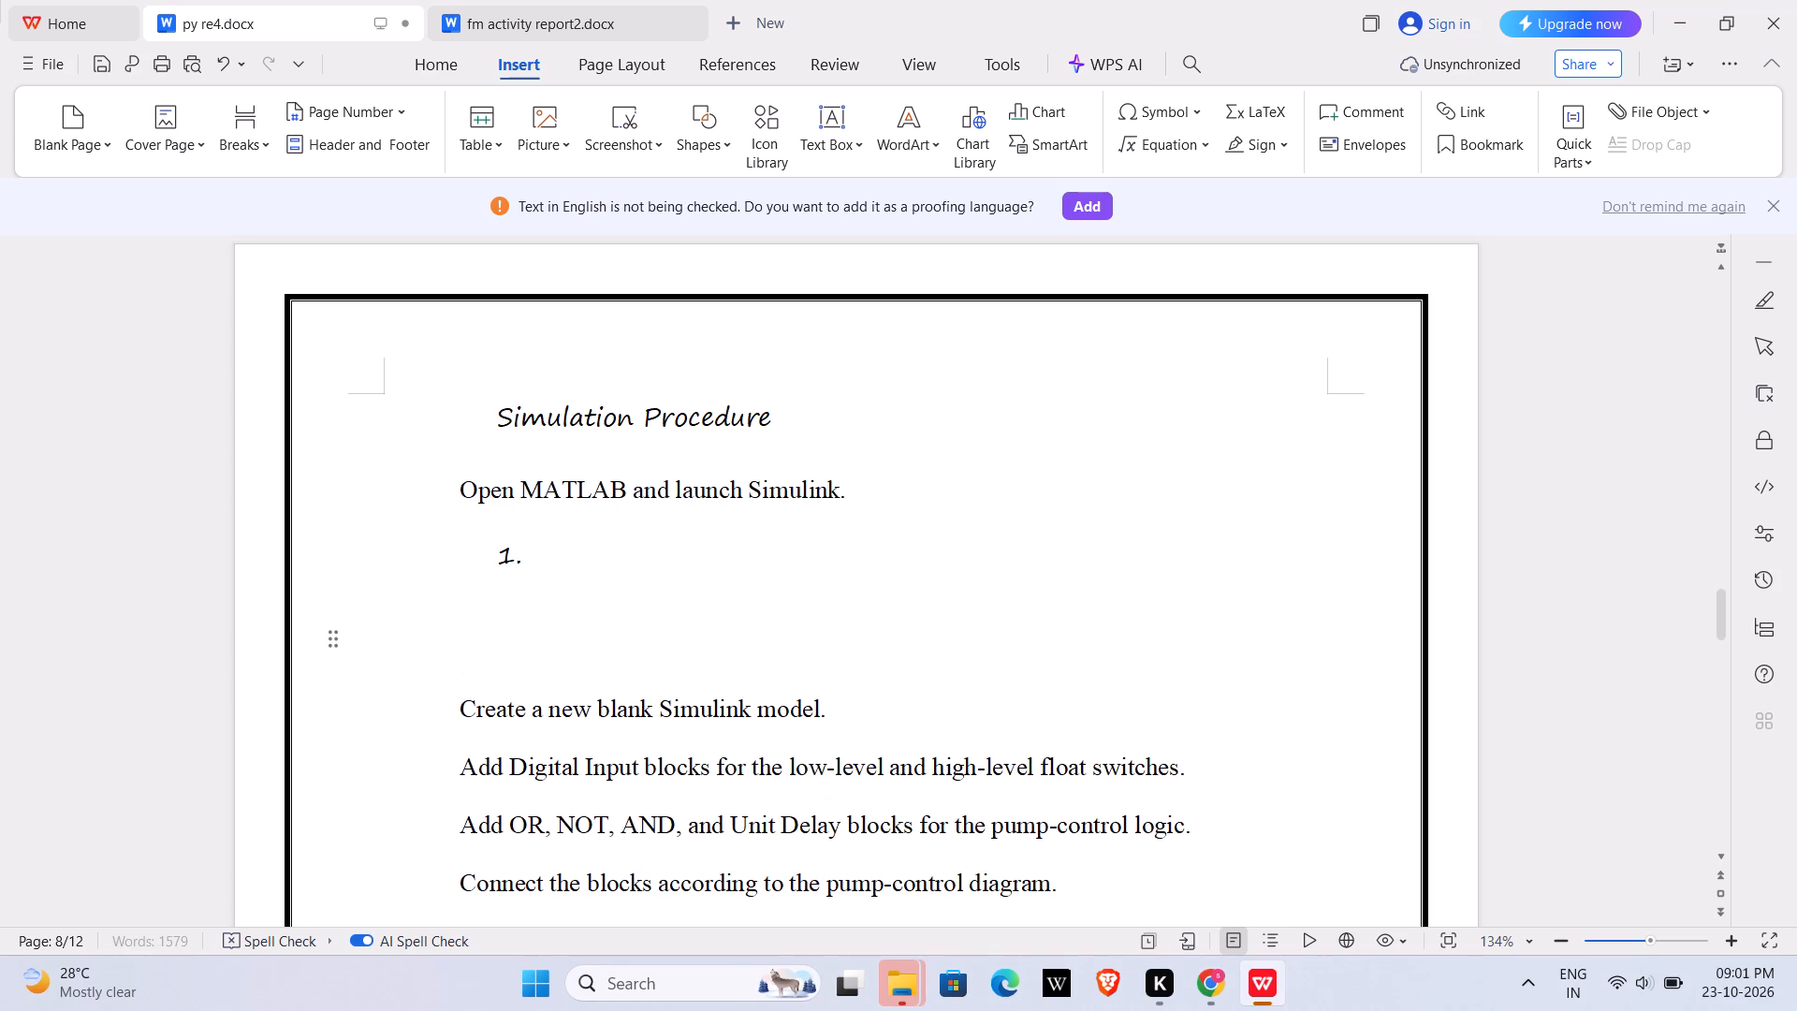
key(BackSpace)
key(BackSpace)
Remove the empty bullets directly above and below the "u(t) represents the Step input" line in the Mathematical Model section.
scroll(566, 620, up, 6)
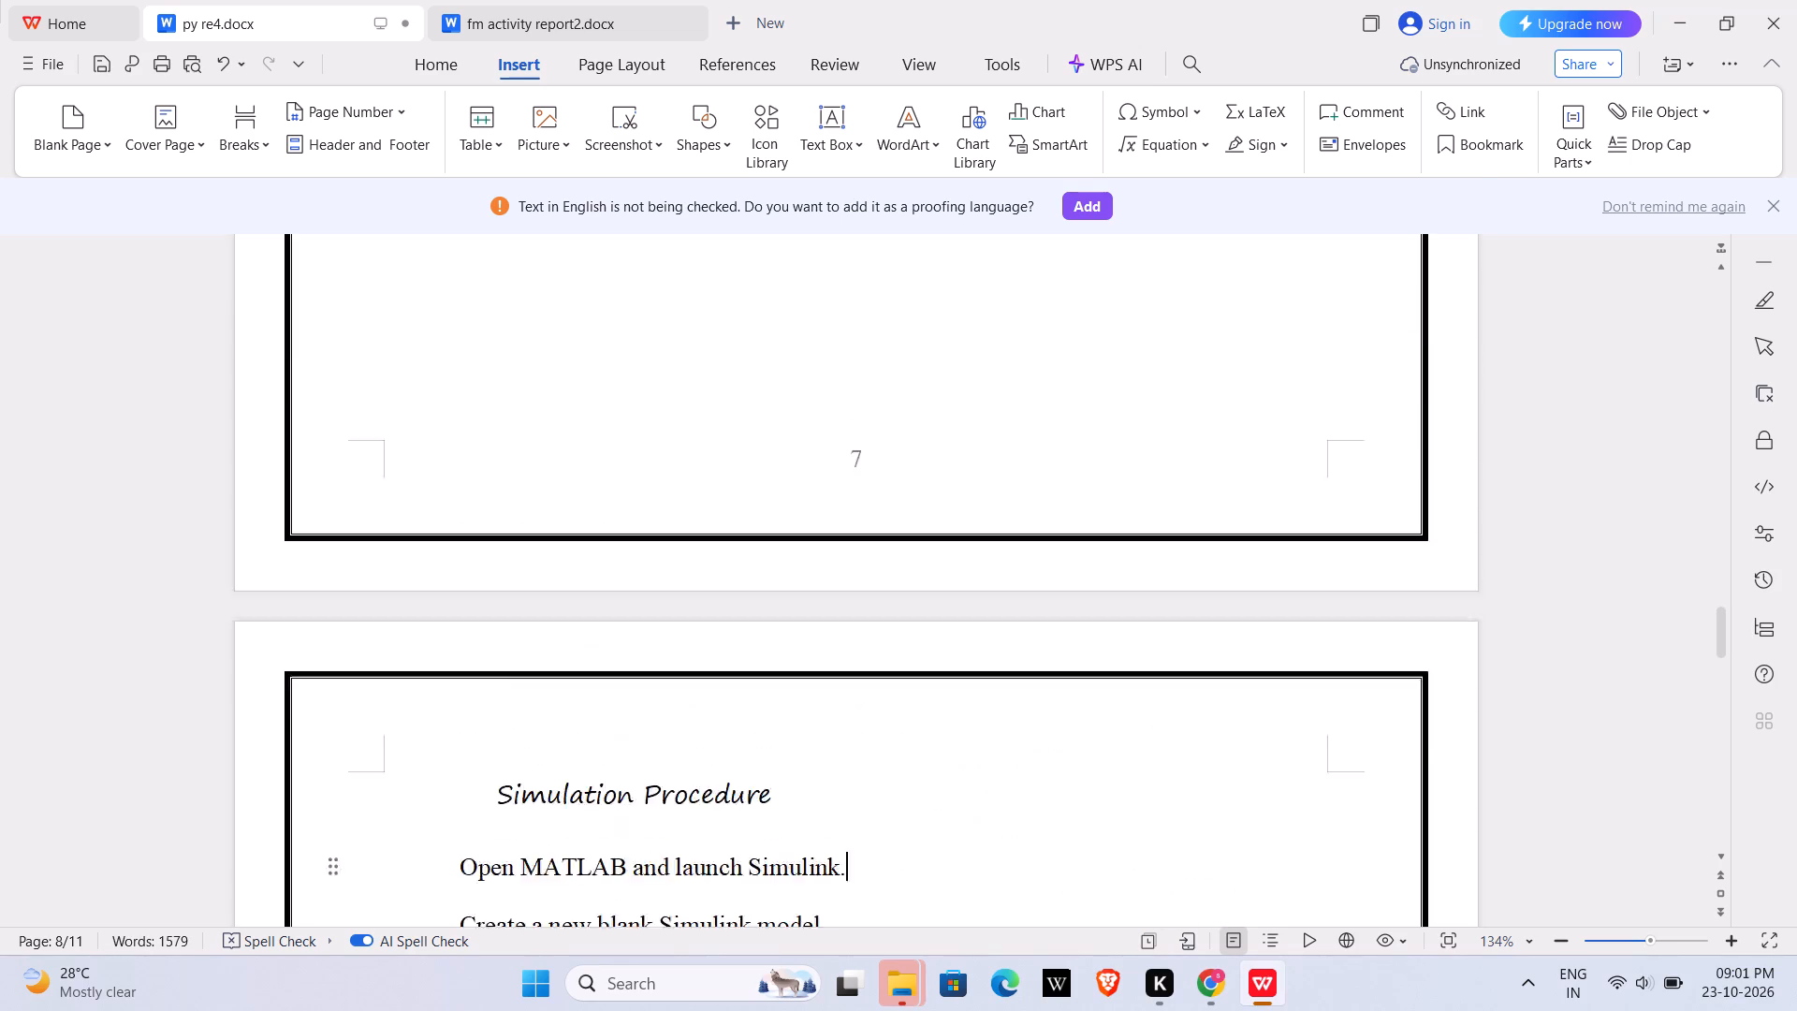
scroll(566, 620, up, 10)
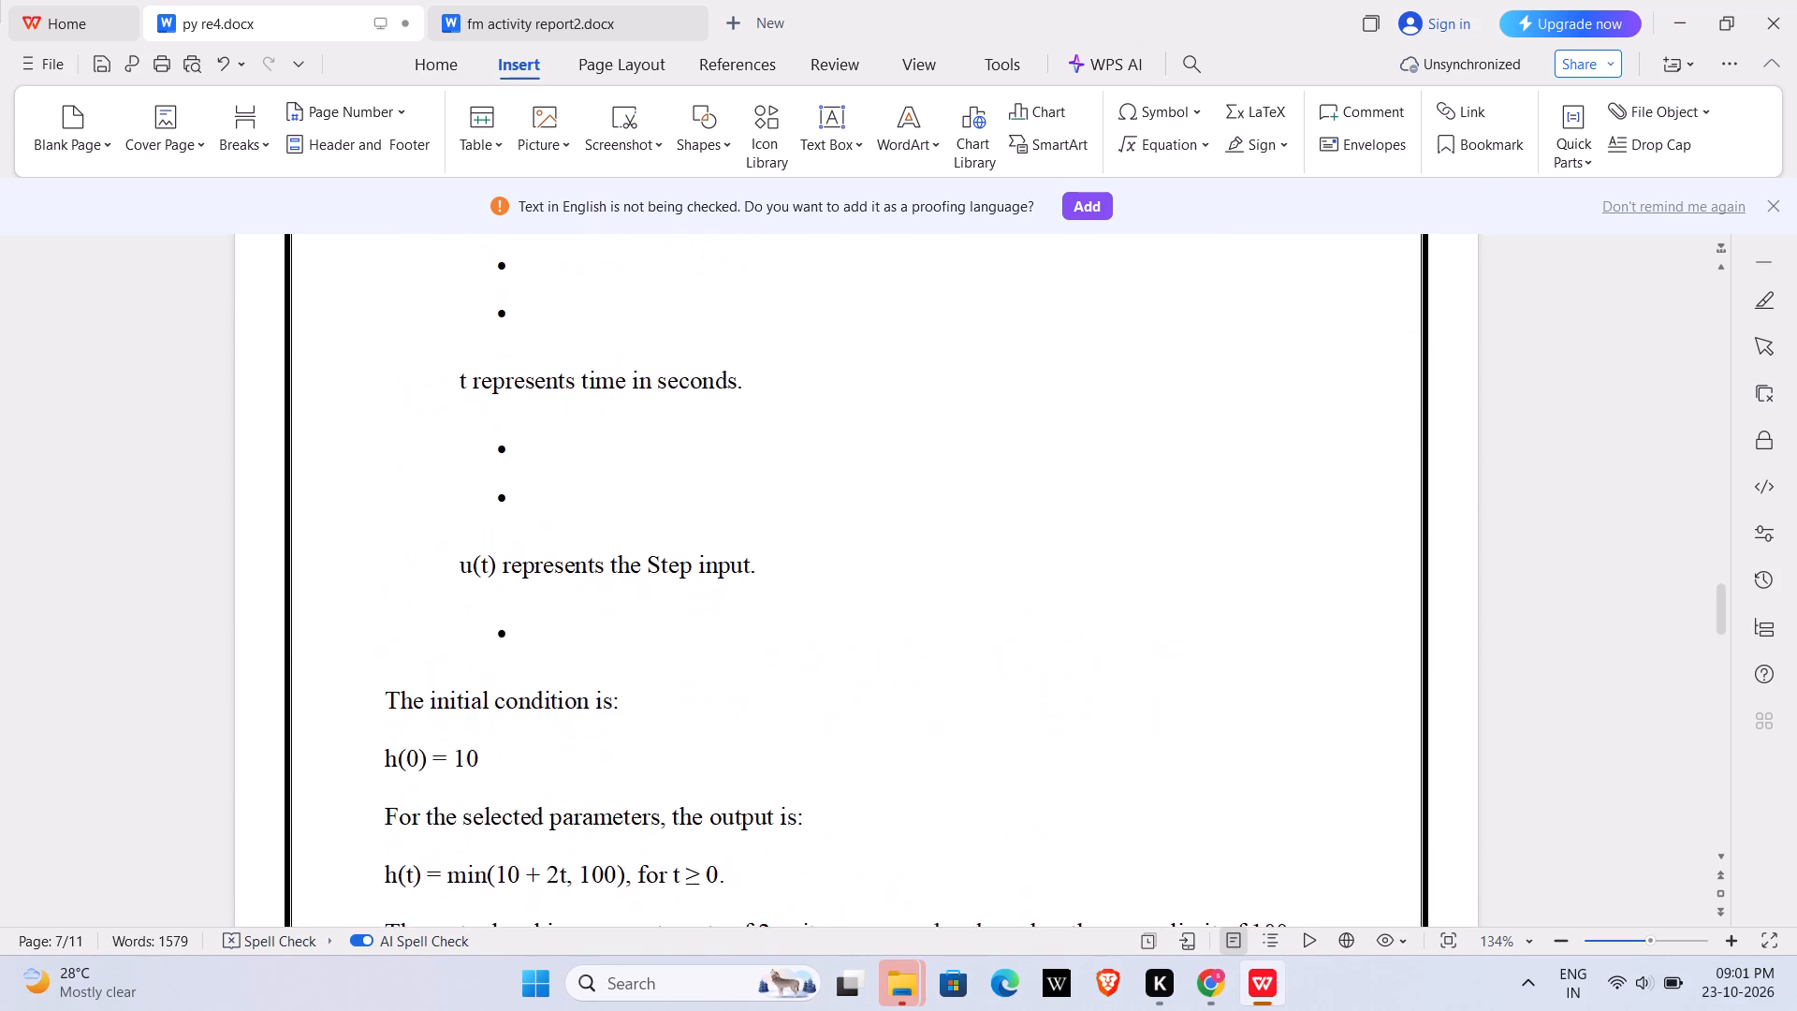
click(579, 723)
key(BackSpace)
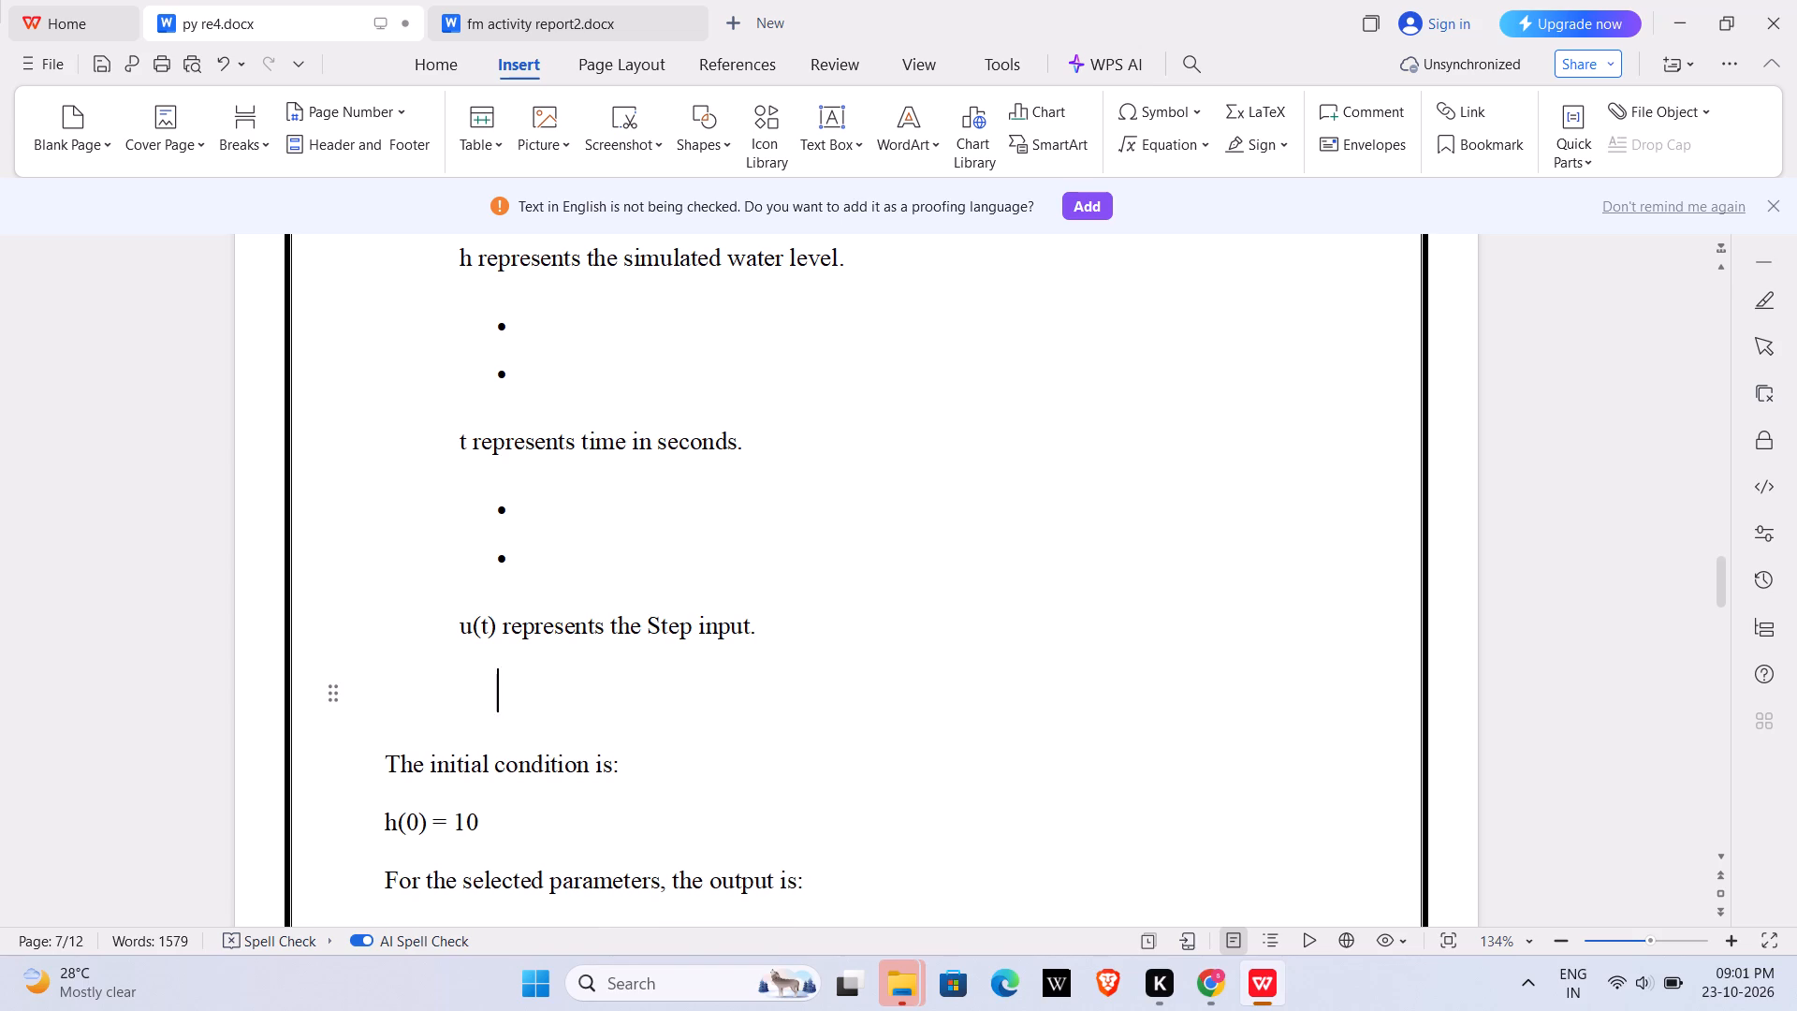
key(BackSpace)
key(BackSpace)
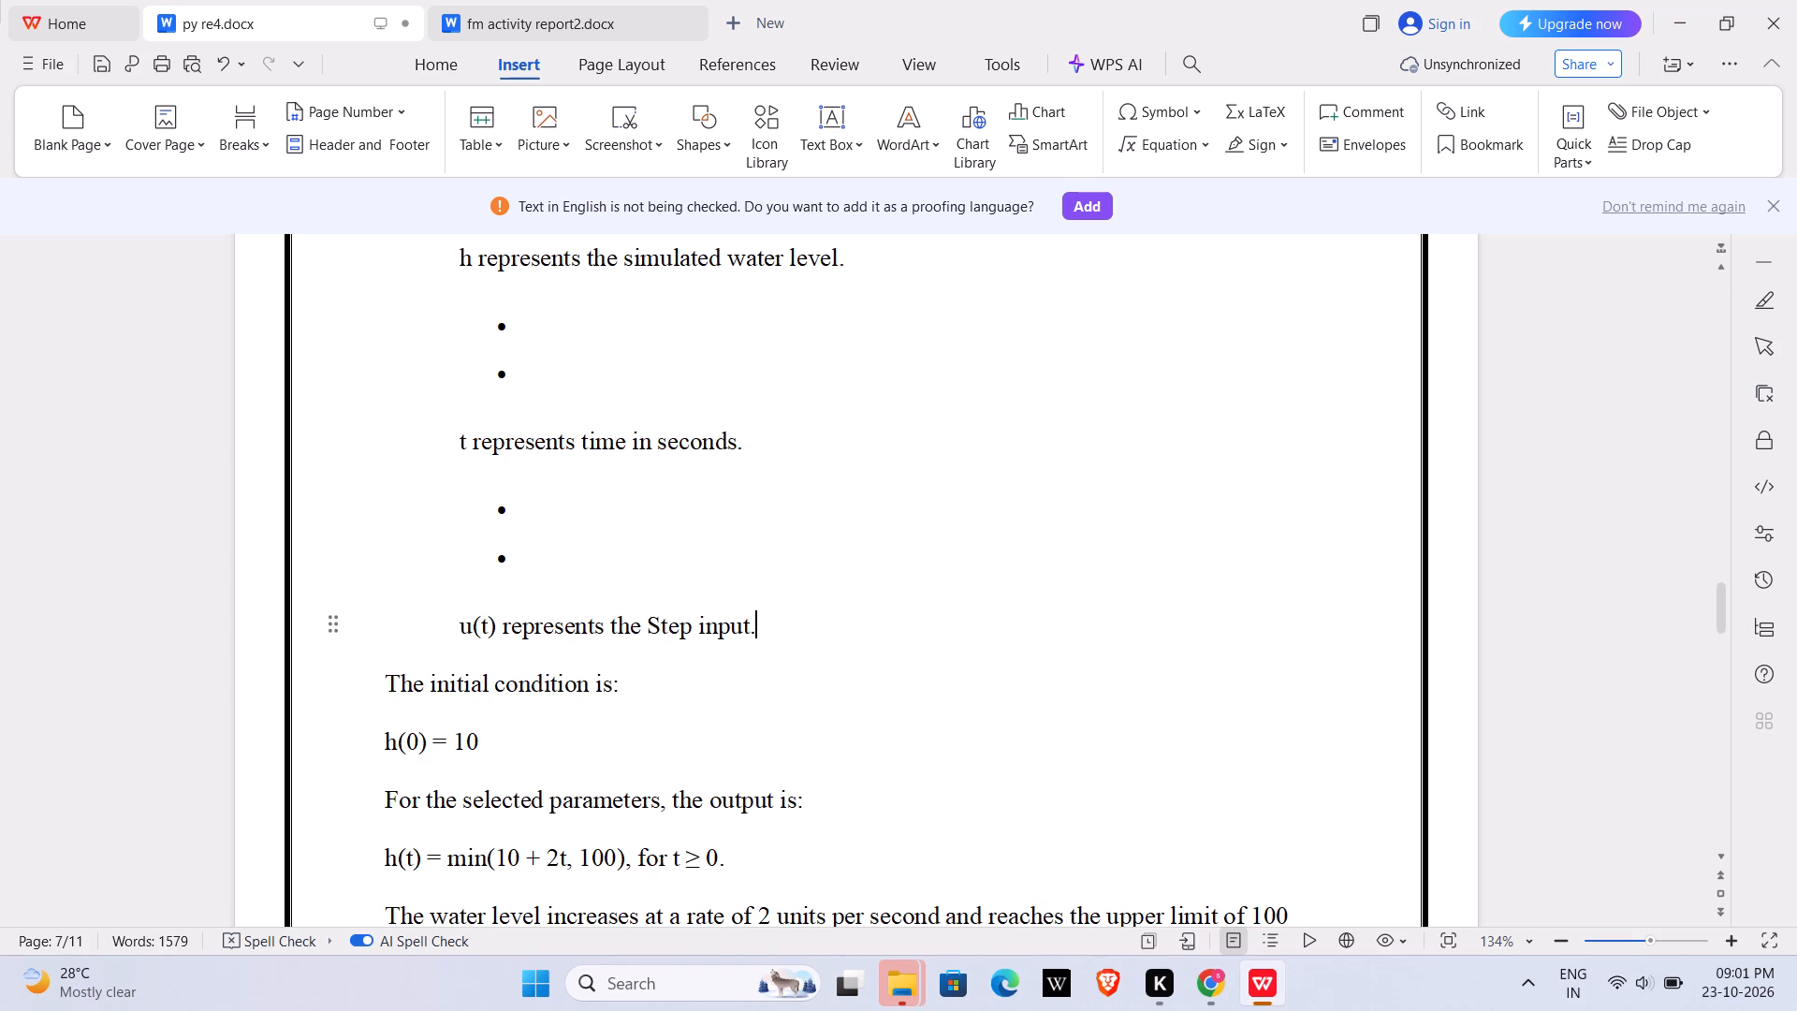
click(567, 588)
key(BackSpace)
key(BackSpace)
key(BackSpace)
key(BackSpace)
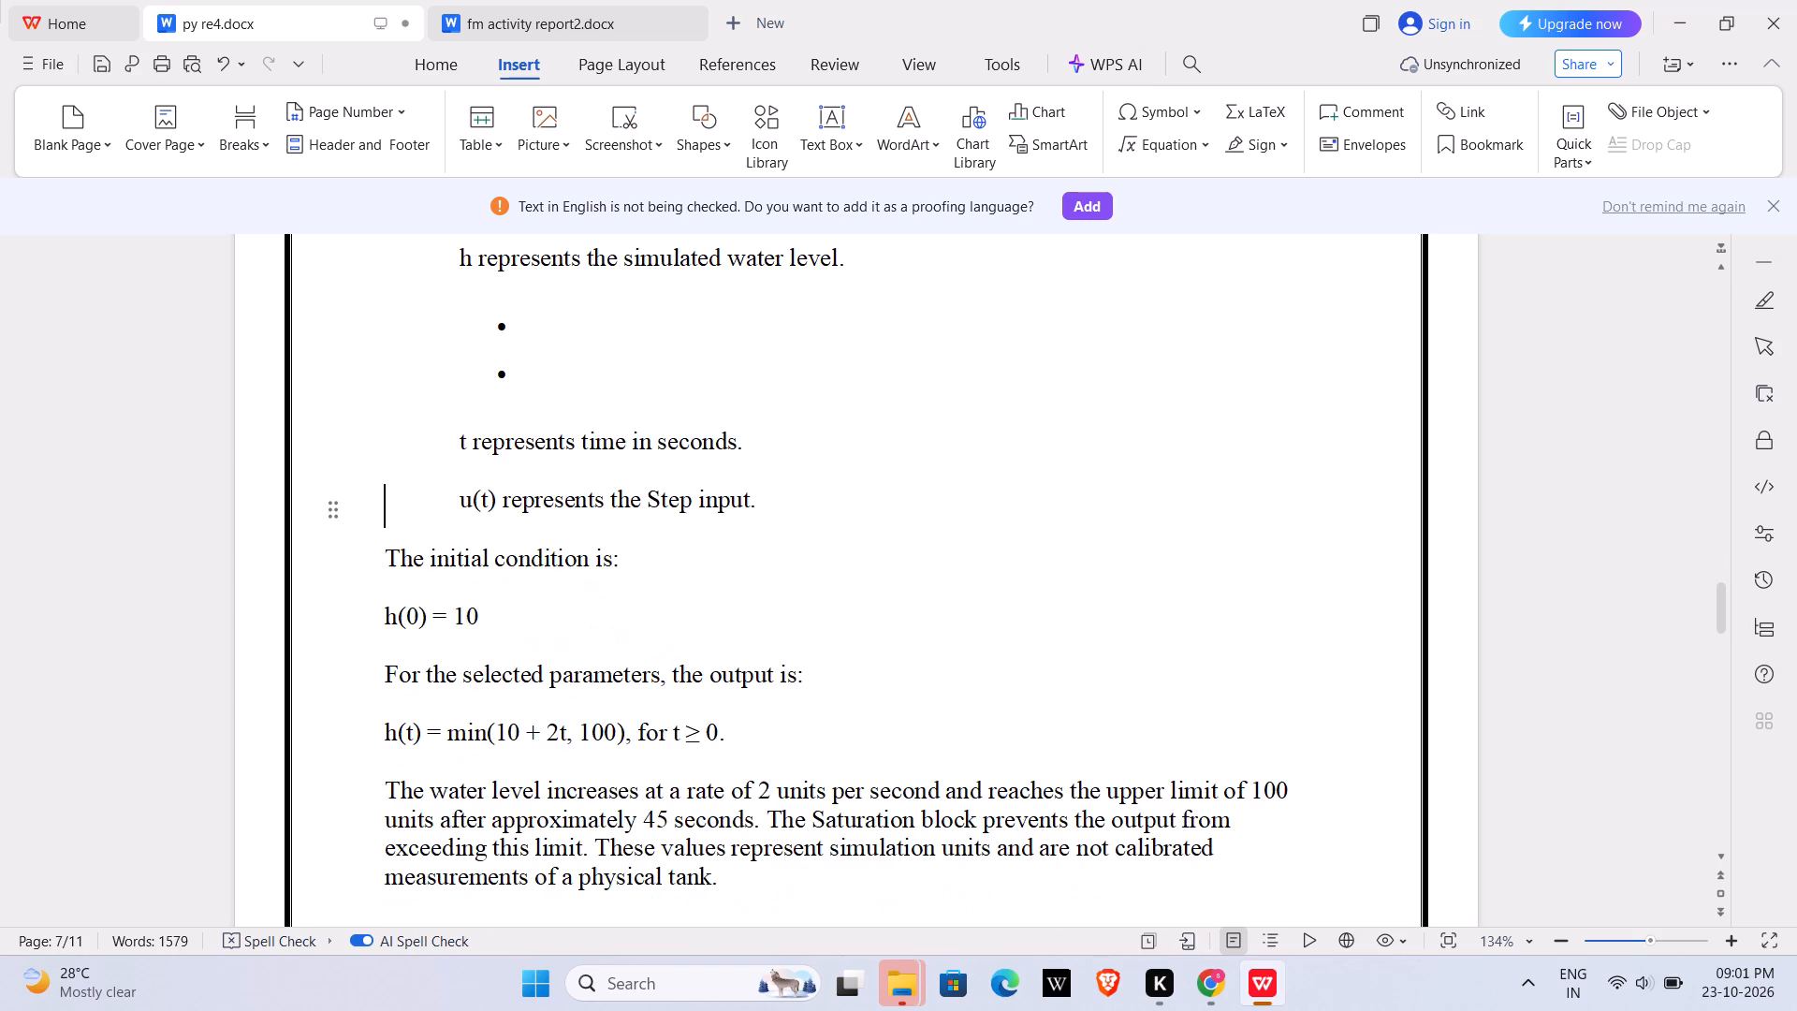
Remove the empty bullets directly above and below the "h represents the simulated water level" line.
scroll(567, 588, up, 2)
click(567, 588)
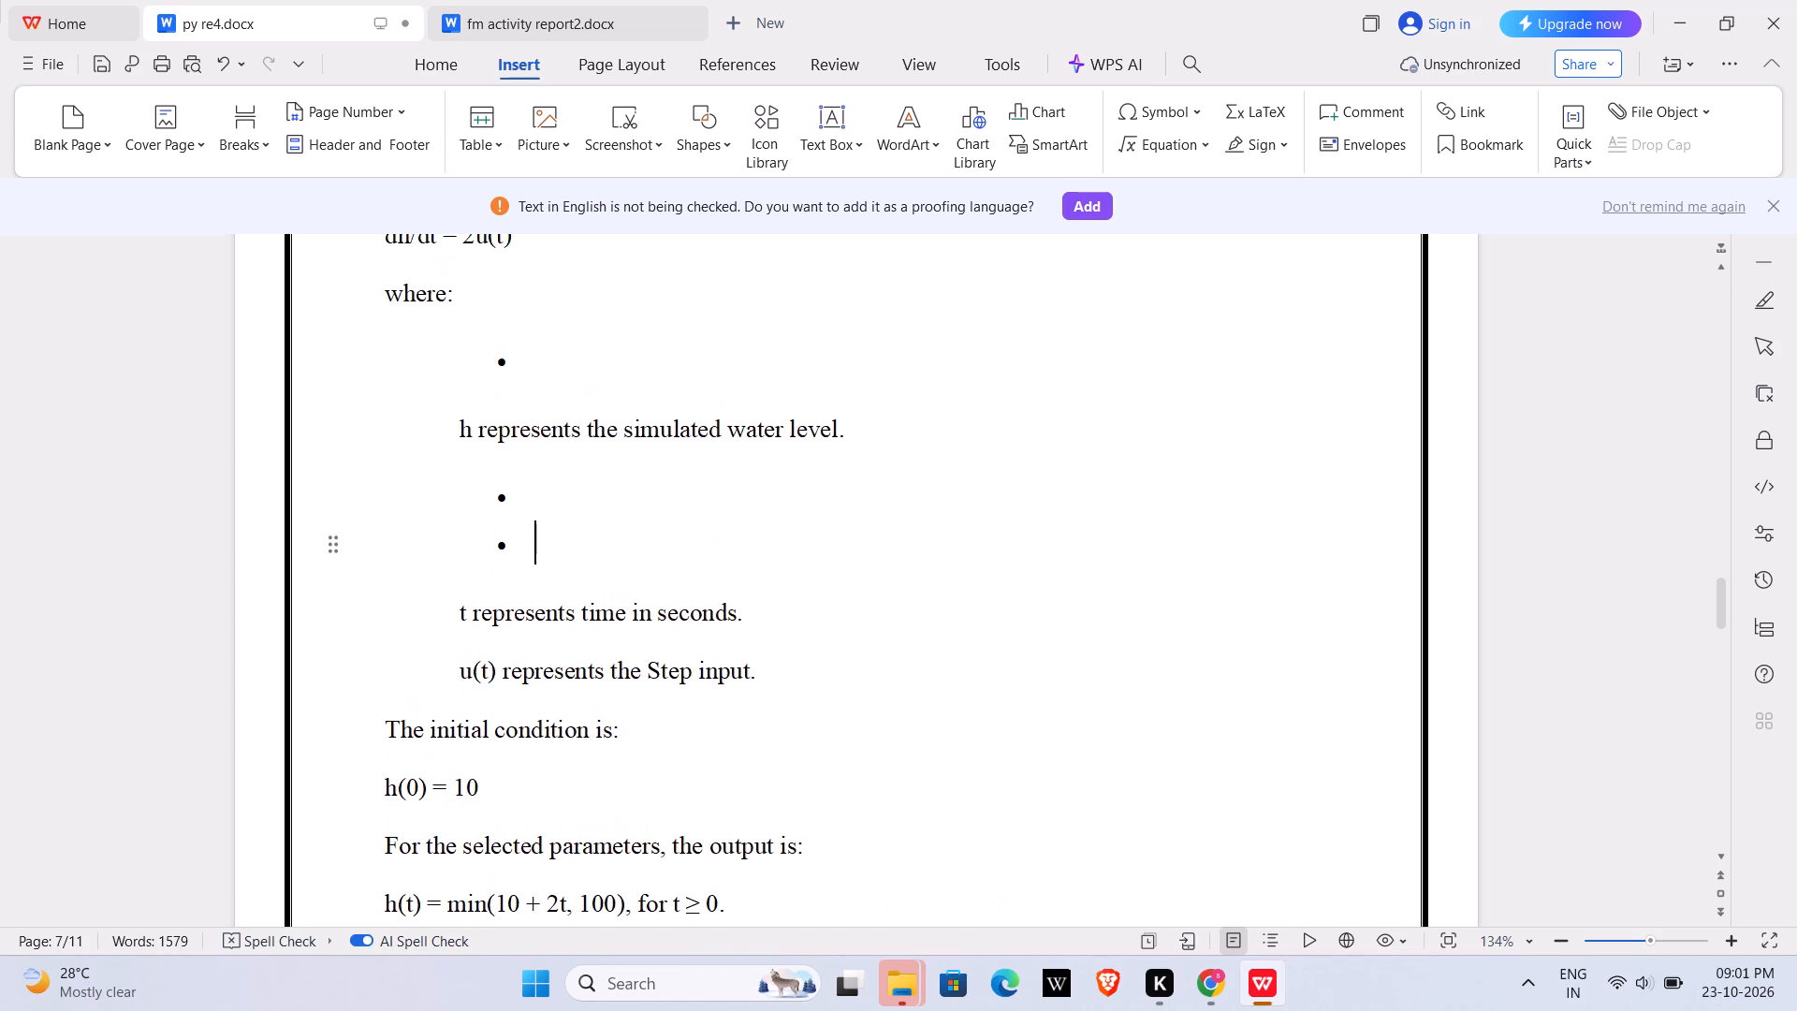
key(BackSpace)
key(BackSpace)
key(BackSpace)
key(BackSpace)
scroll(567, 588, up, 2)
click(588, 565)
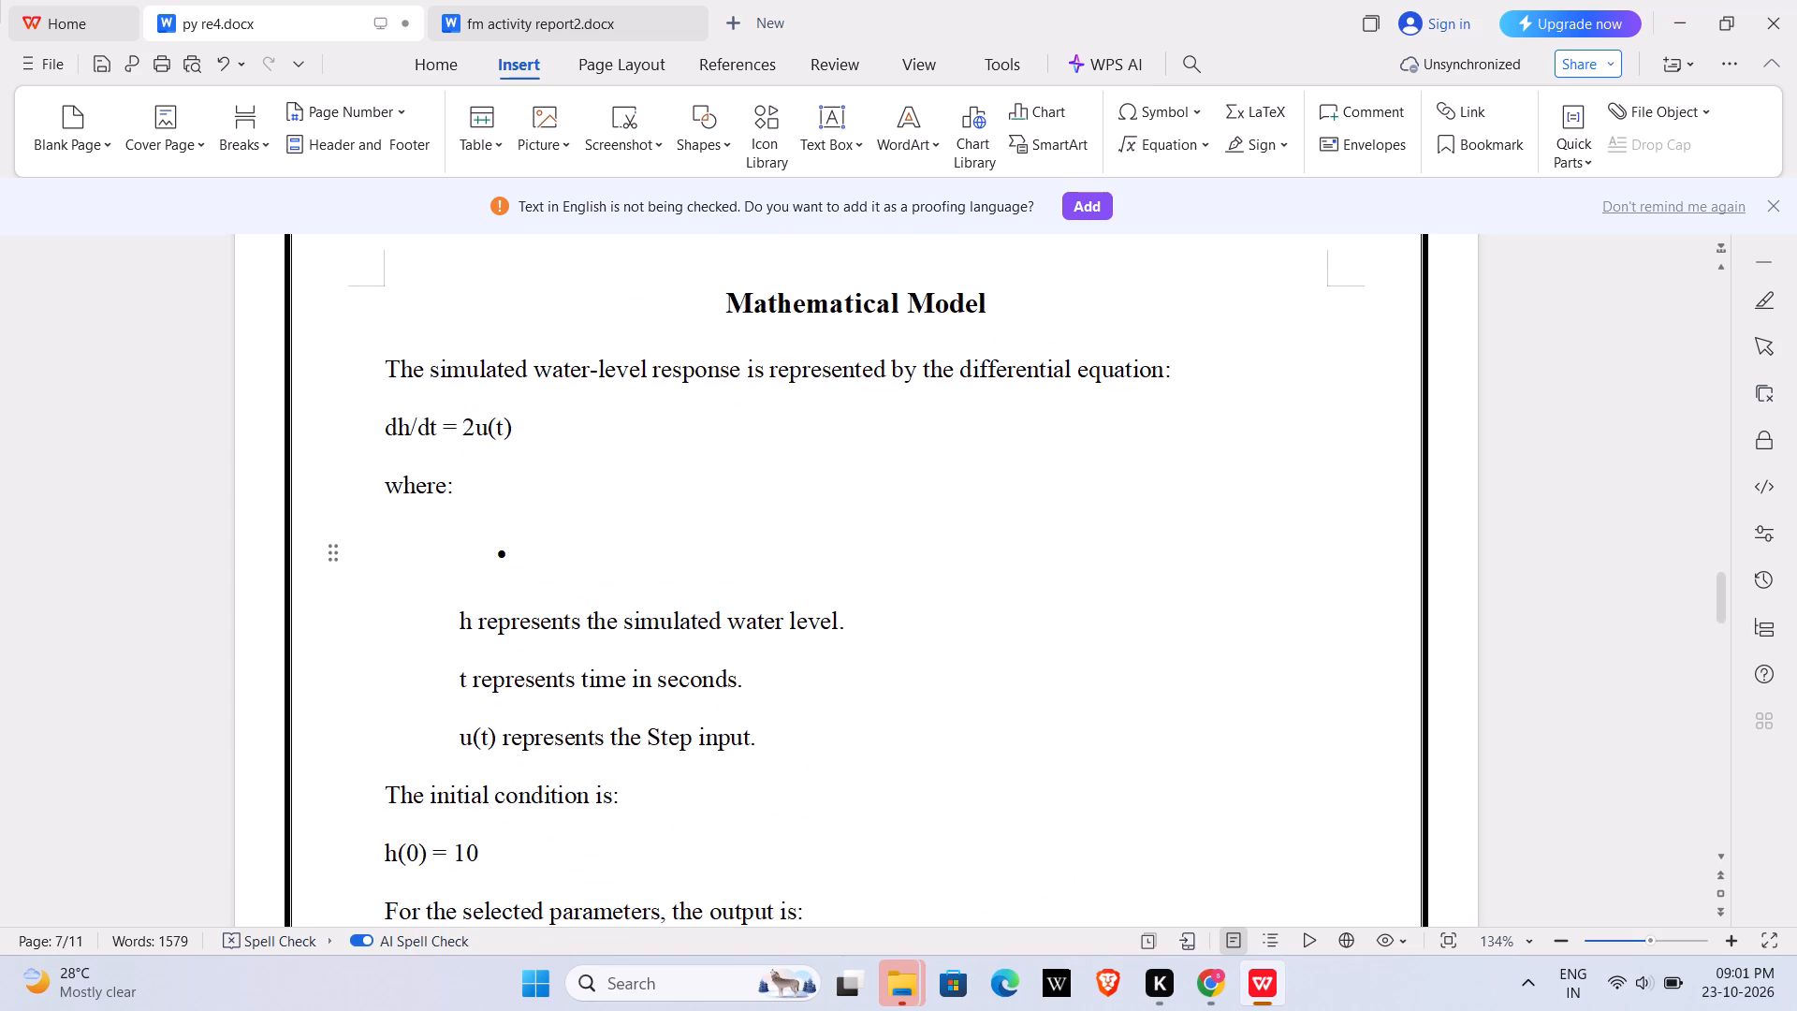
key(BackSpace)
key(BackSpace)
key(BackSpace)
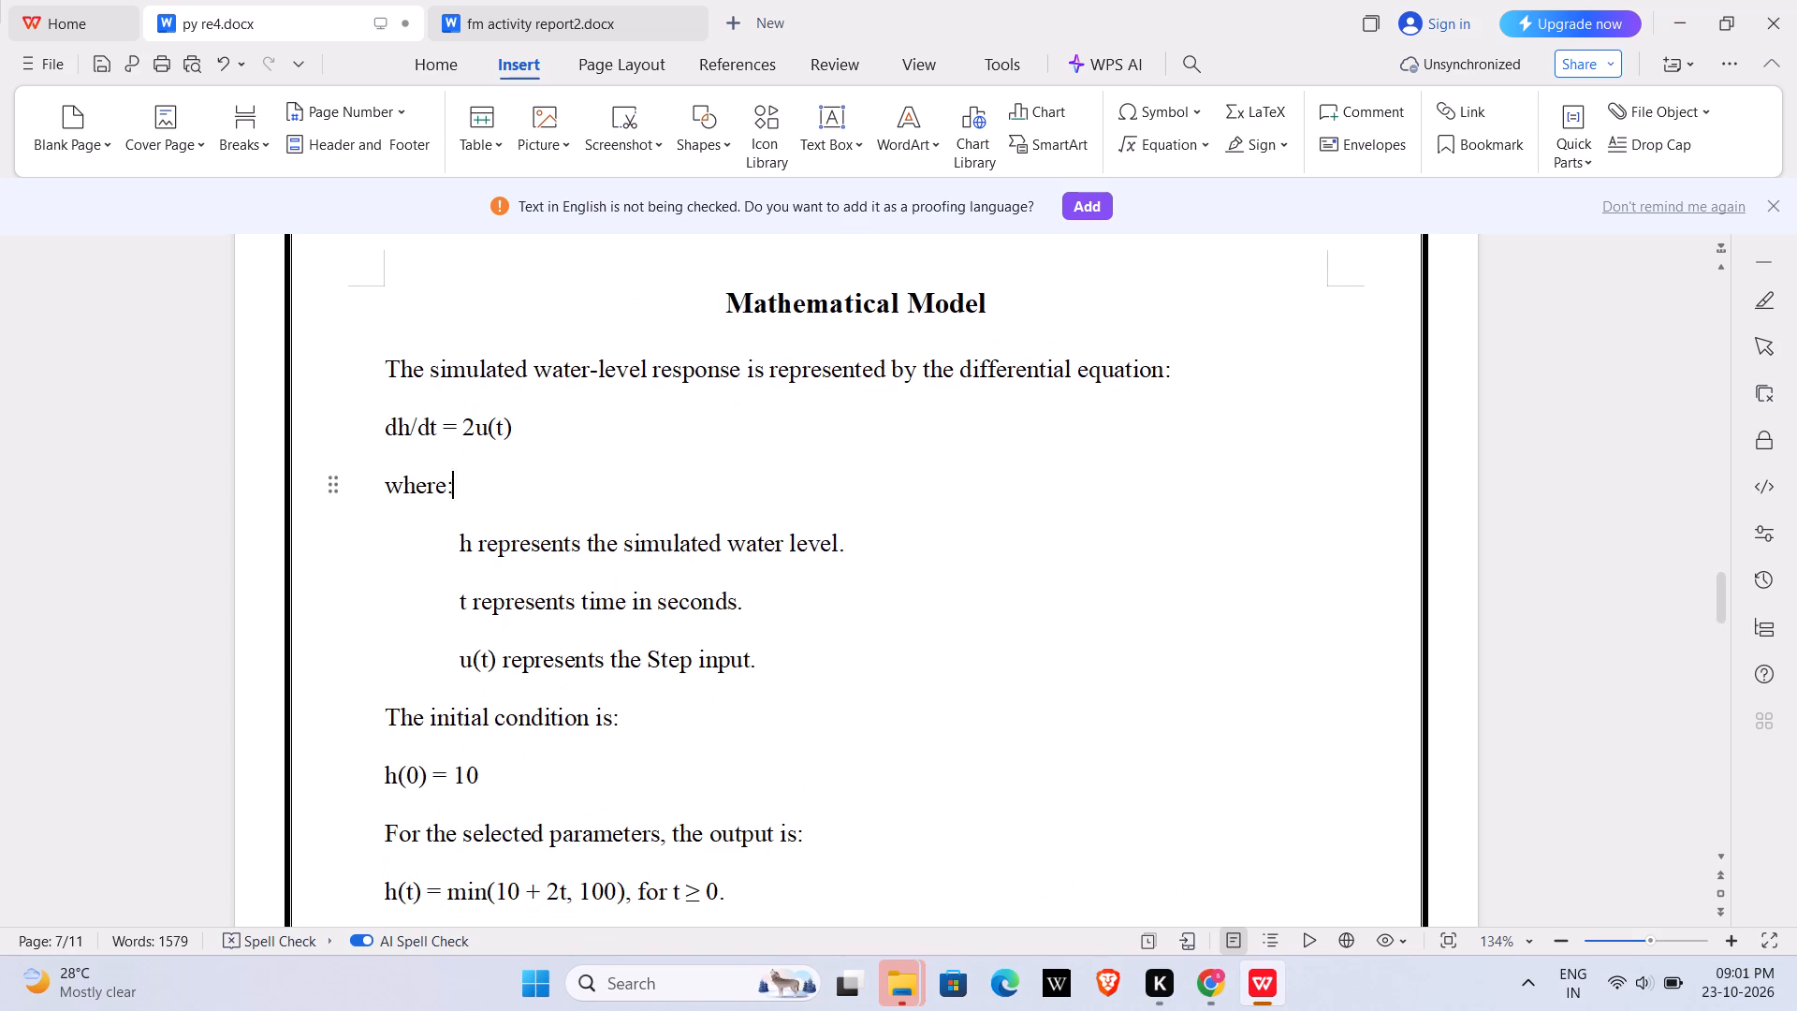
Look back through the report from the Mathematical Model page to the Introduction for leftover empty list items.
scroll(588, 565, up, 8)
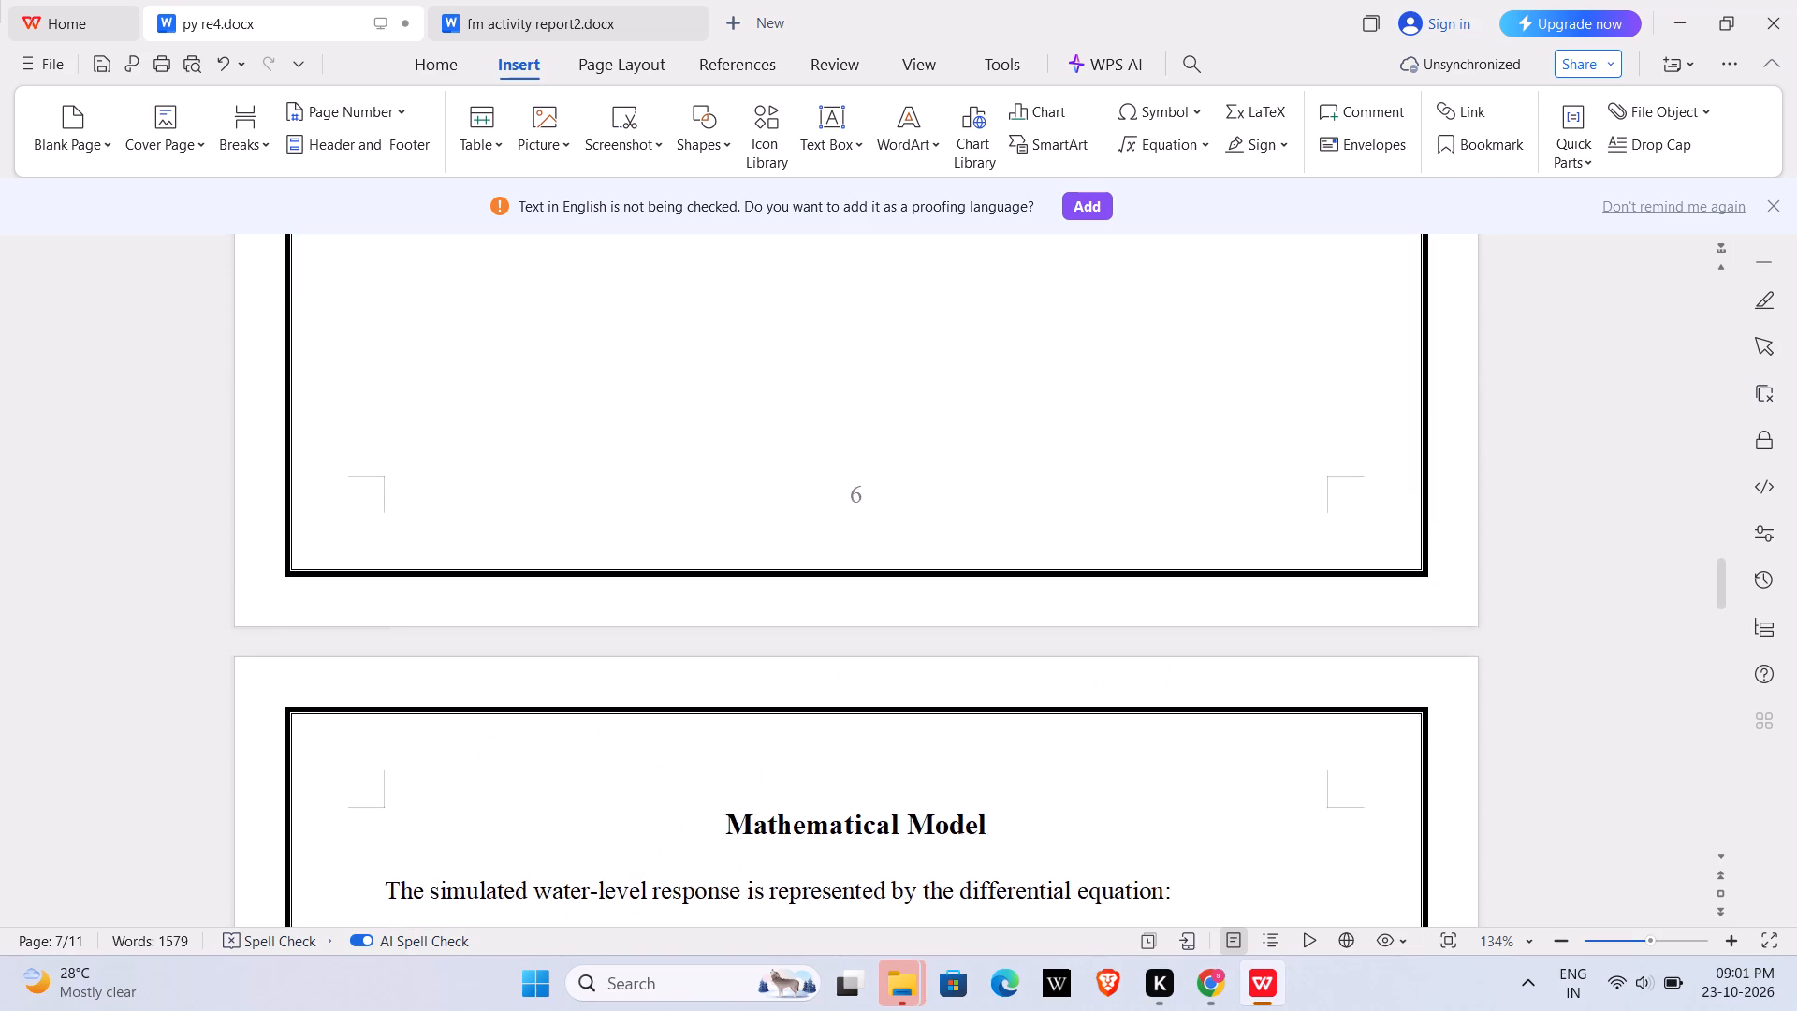
scroll(588, 565, up, 8)
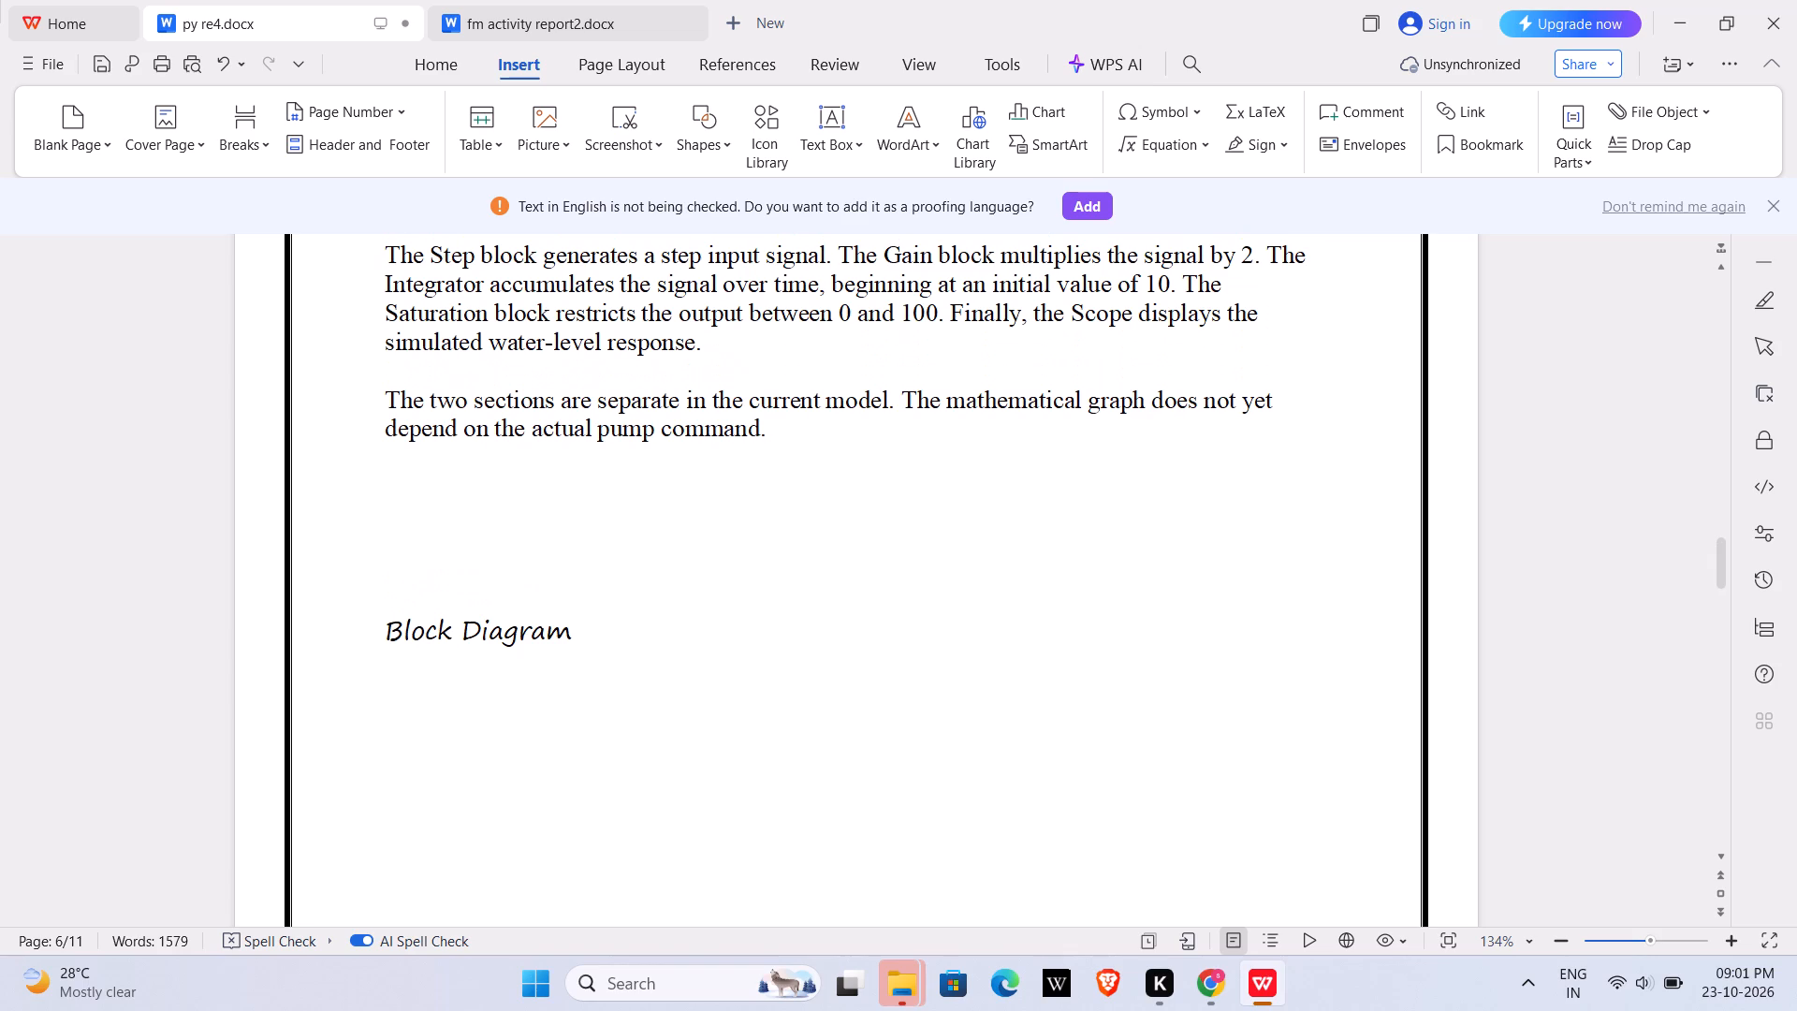
scroll(588, 565, up, 9)
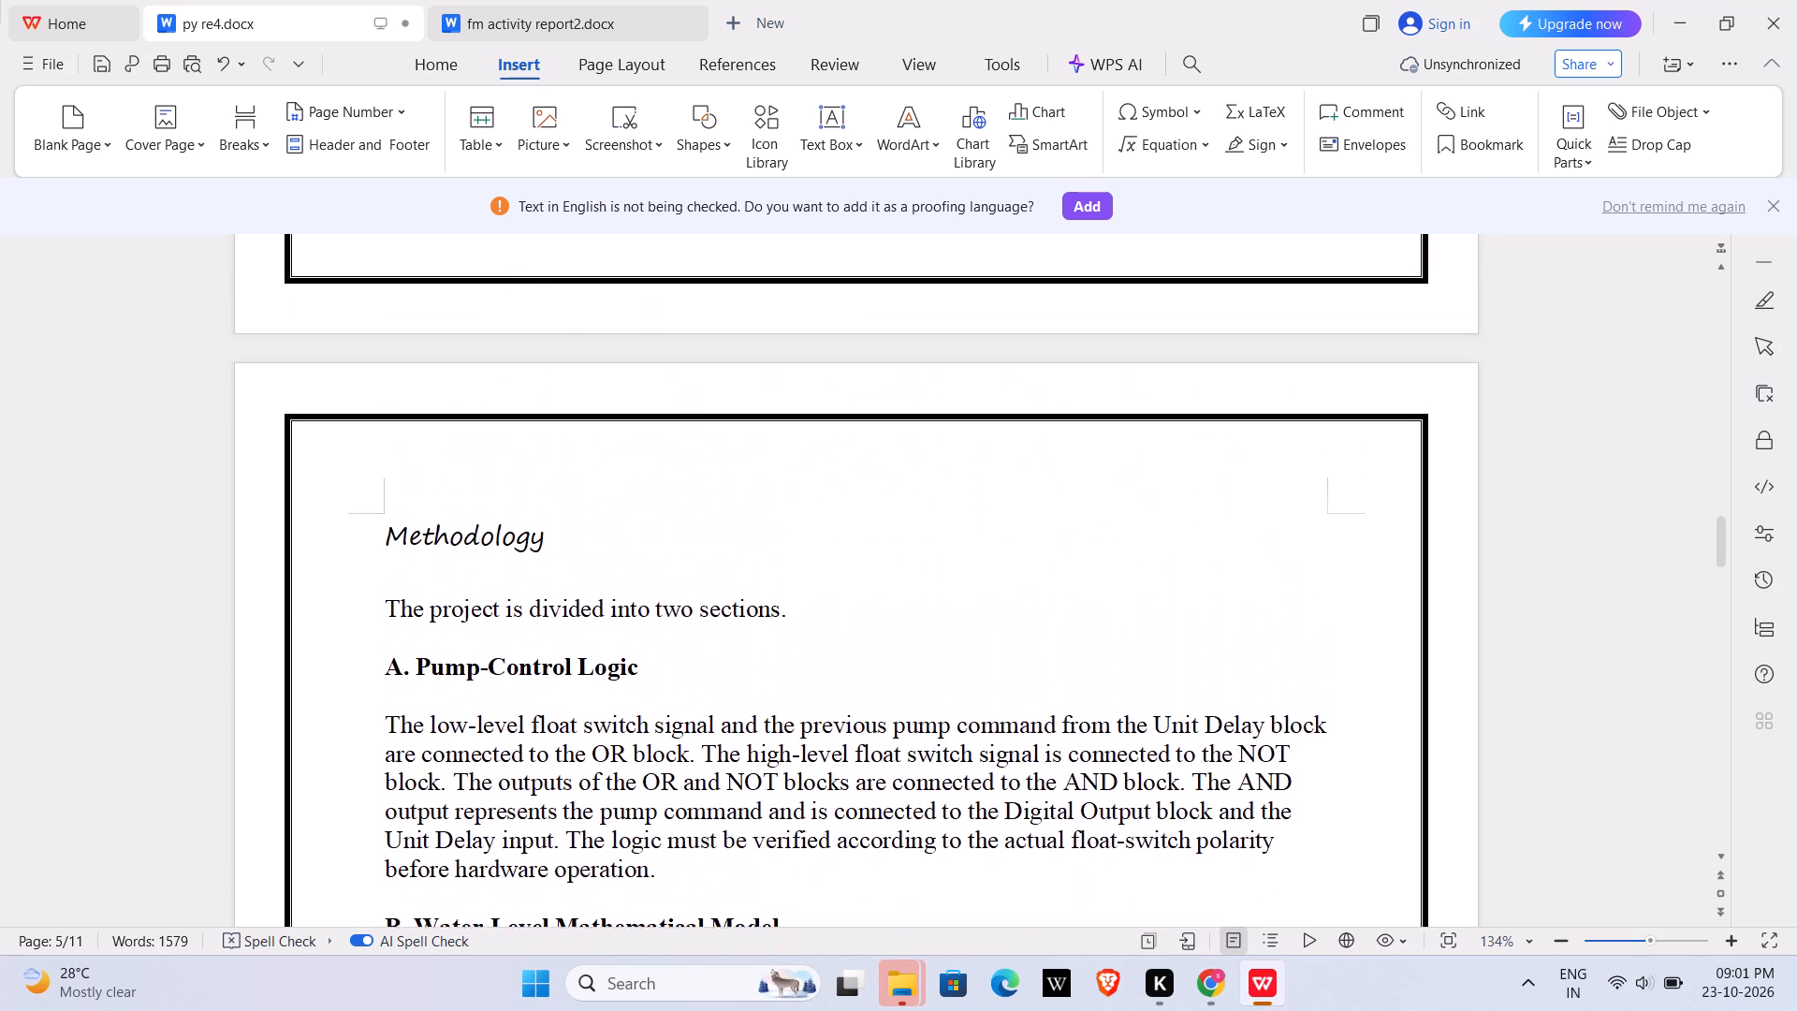
scroll(588, 565, up, 14)
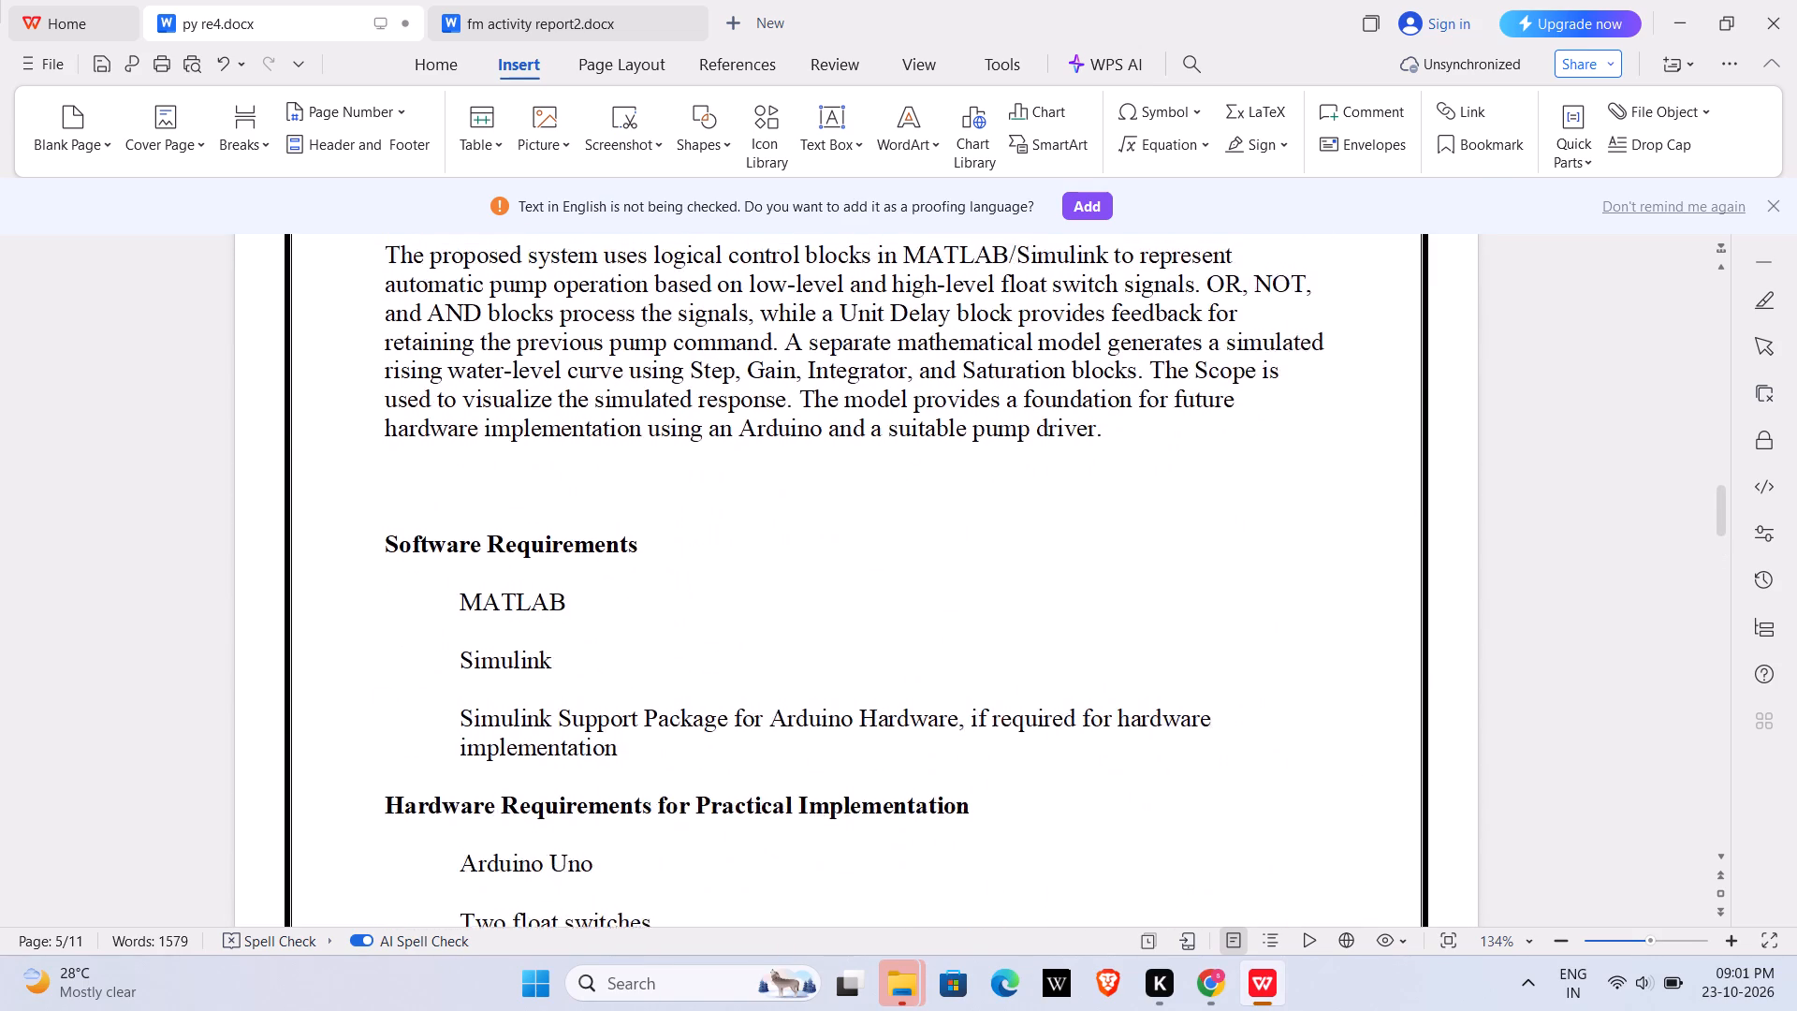
scroll(588, 565, up, 12)
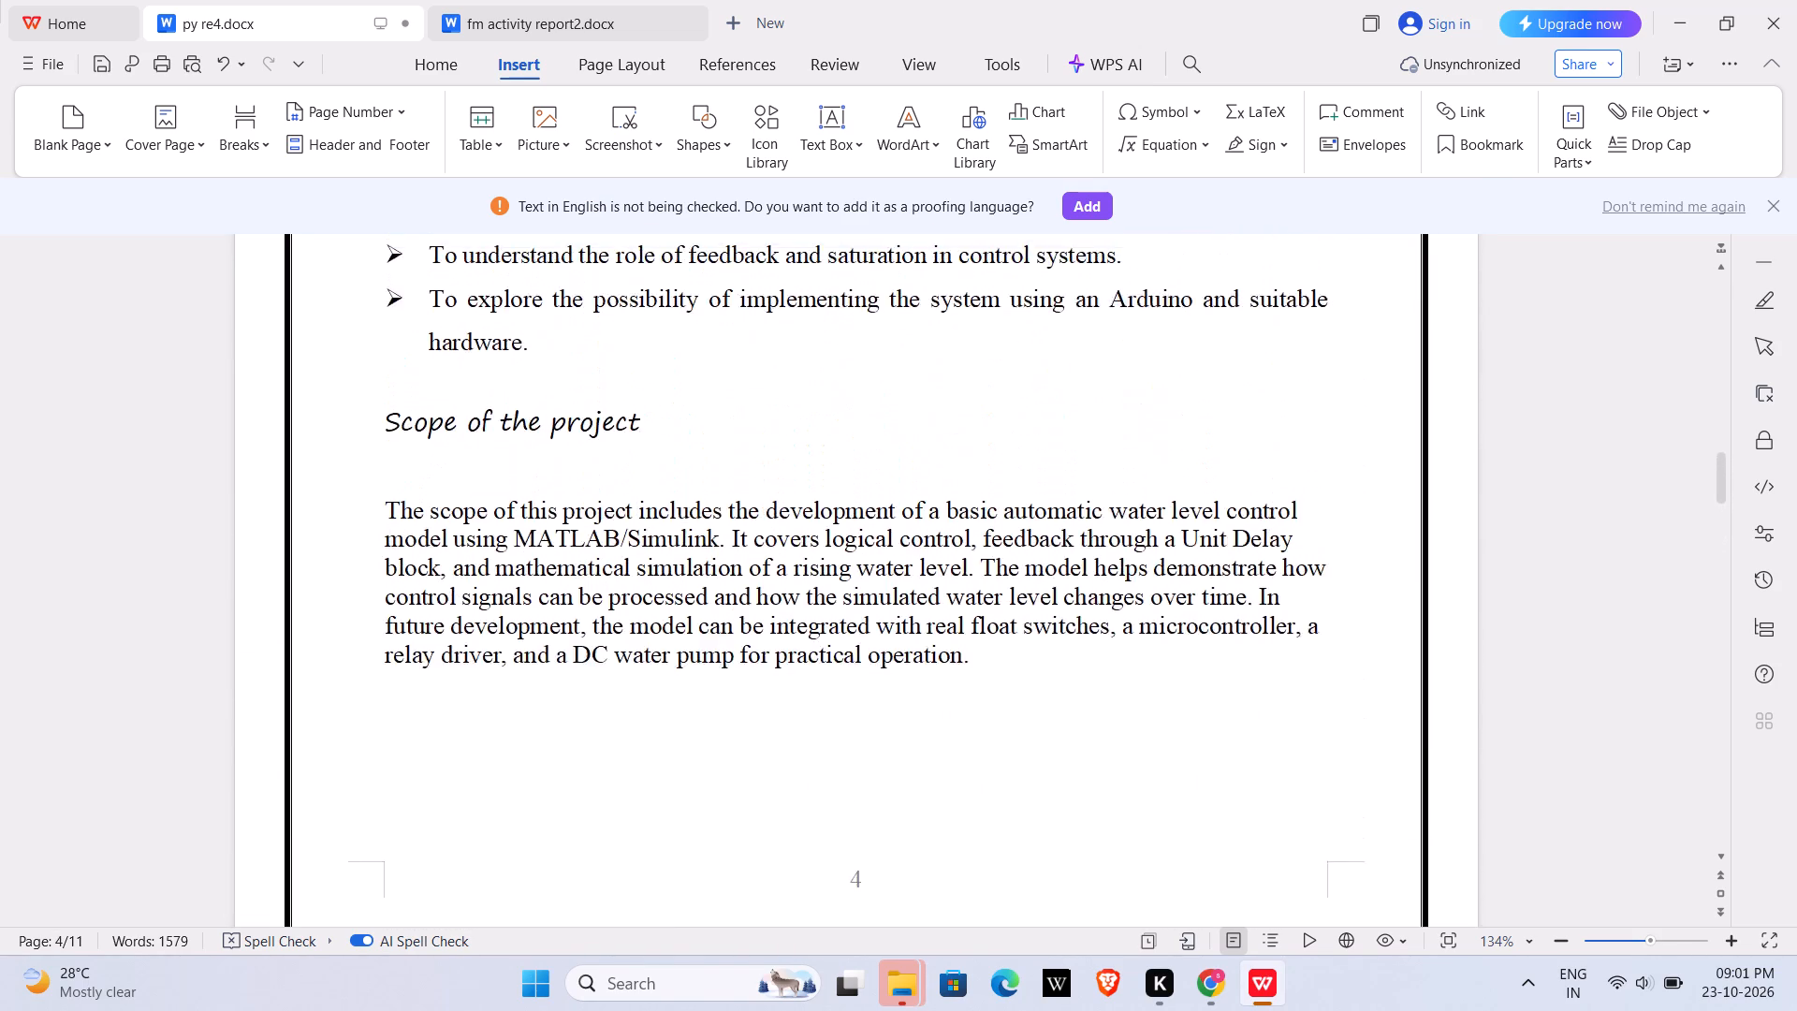
scroll(588, 565, up, 12)
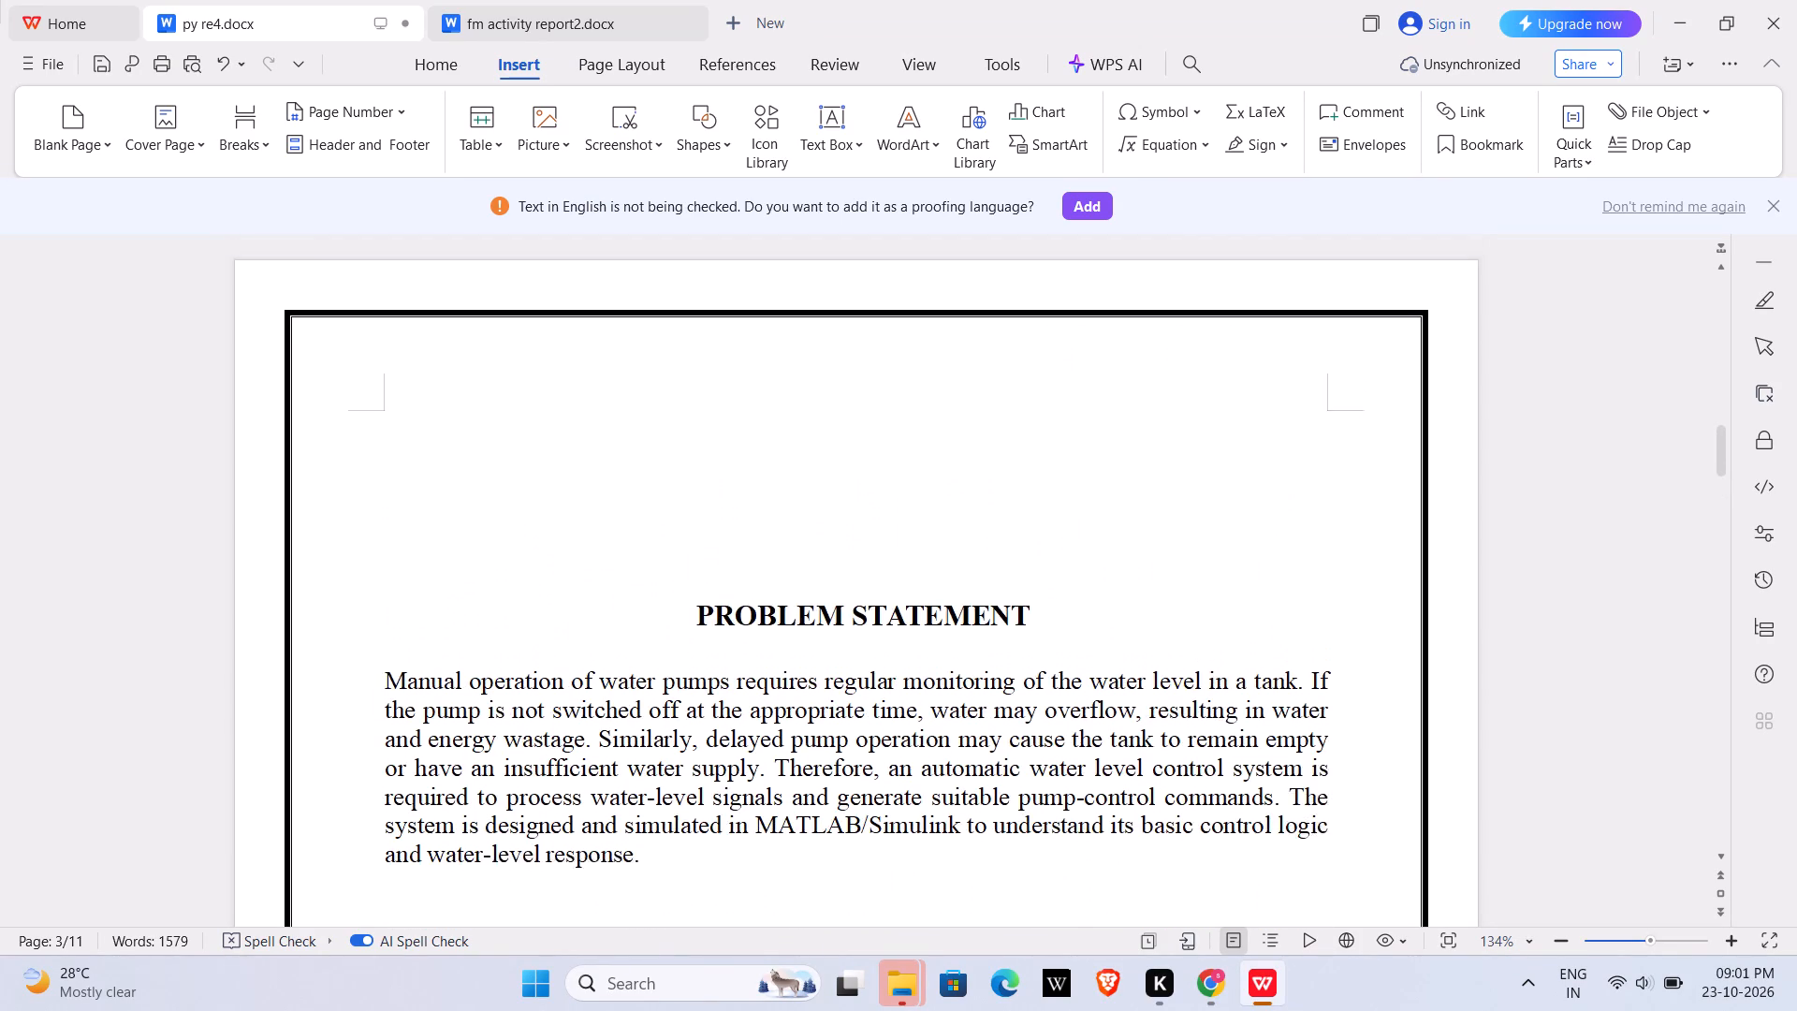
scroll(588, 565, up, 13)
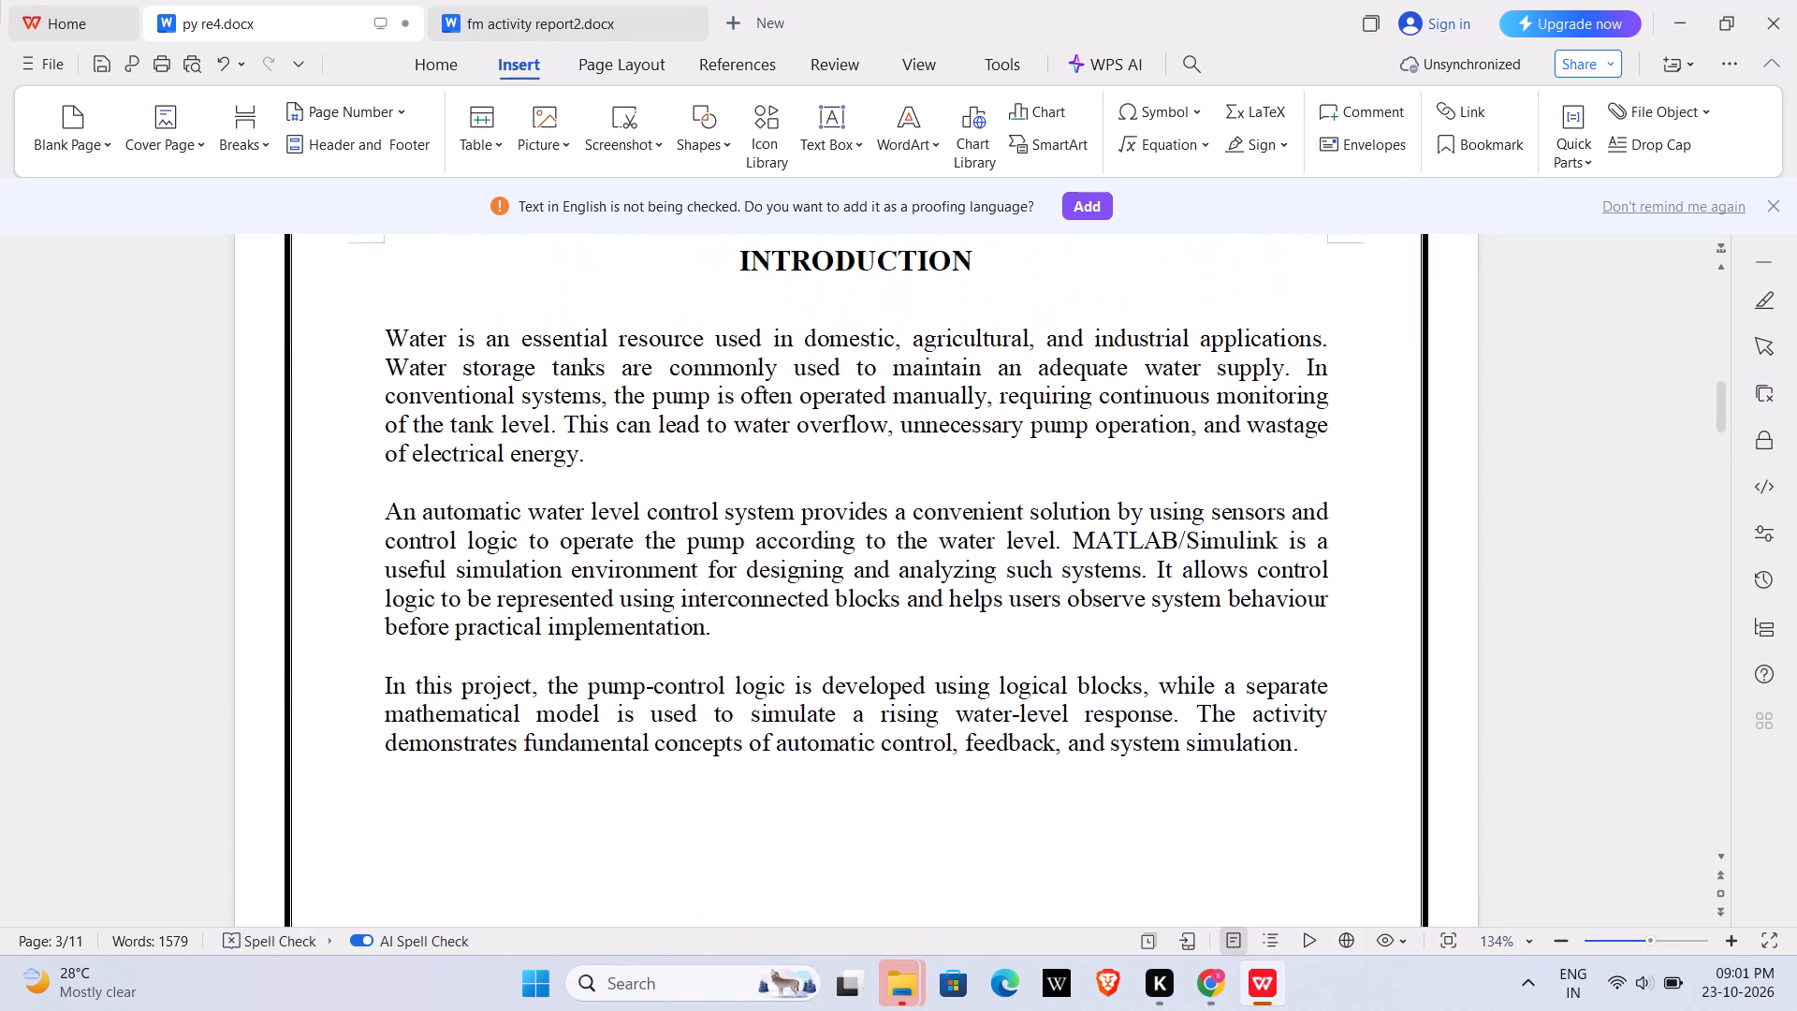
Look through the report from the Introduction to the Conclusion for remaining empty bullets and numbered items.
scroll(588, 565, down, 20)
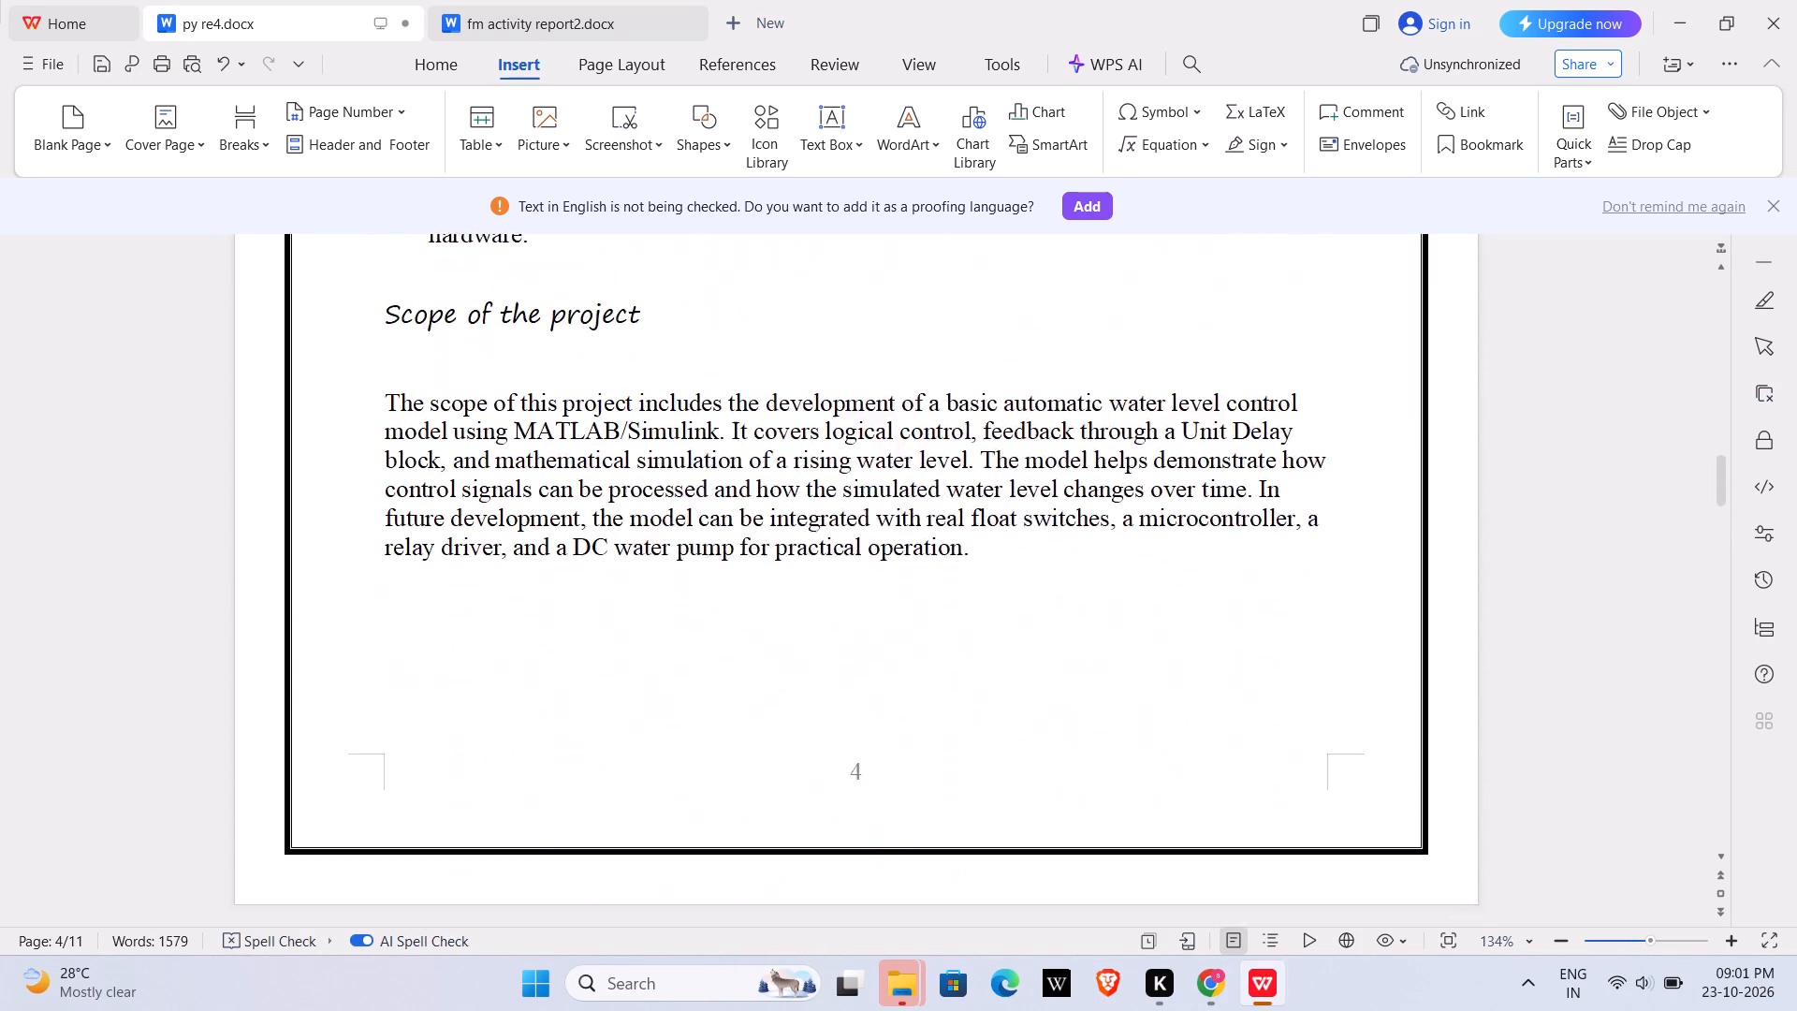
scroll(588, 565, down, 12)
scroll(588, 565, up, 6)
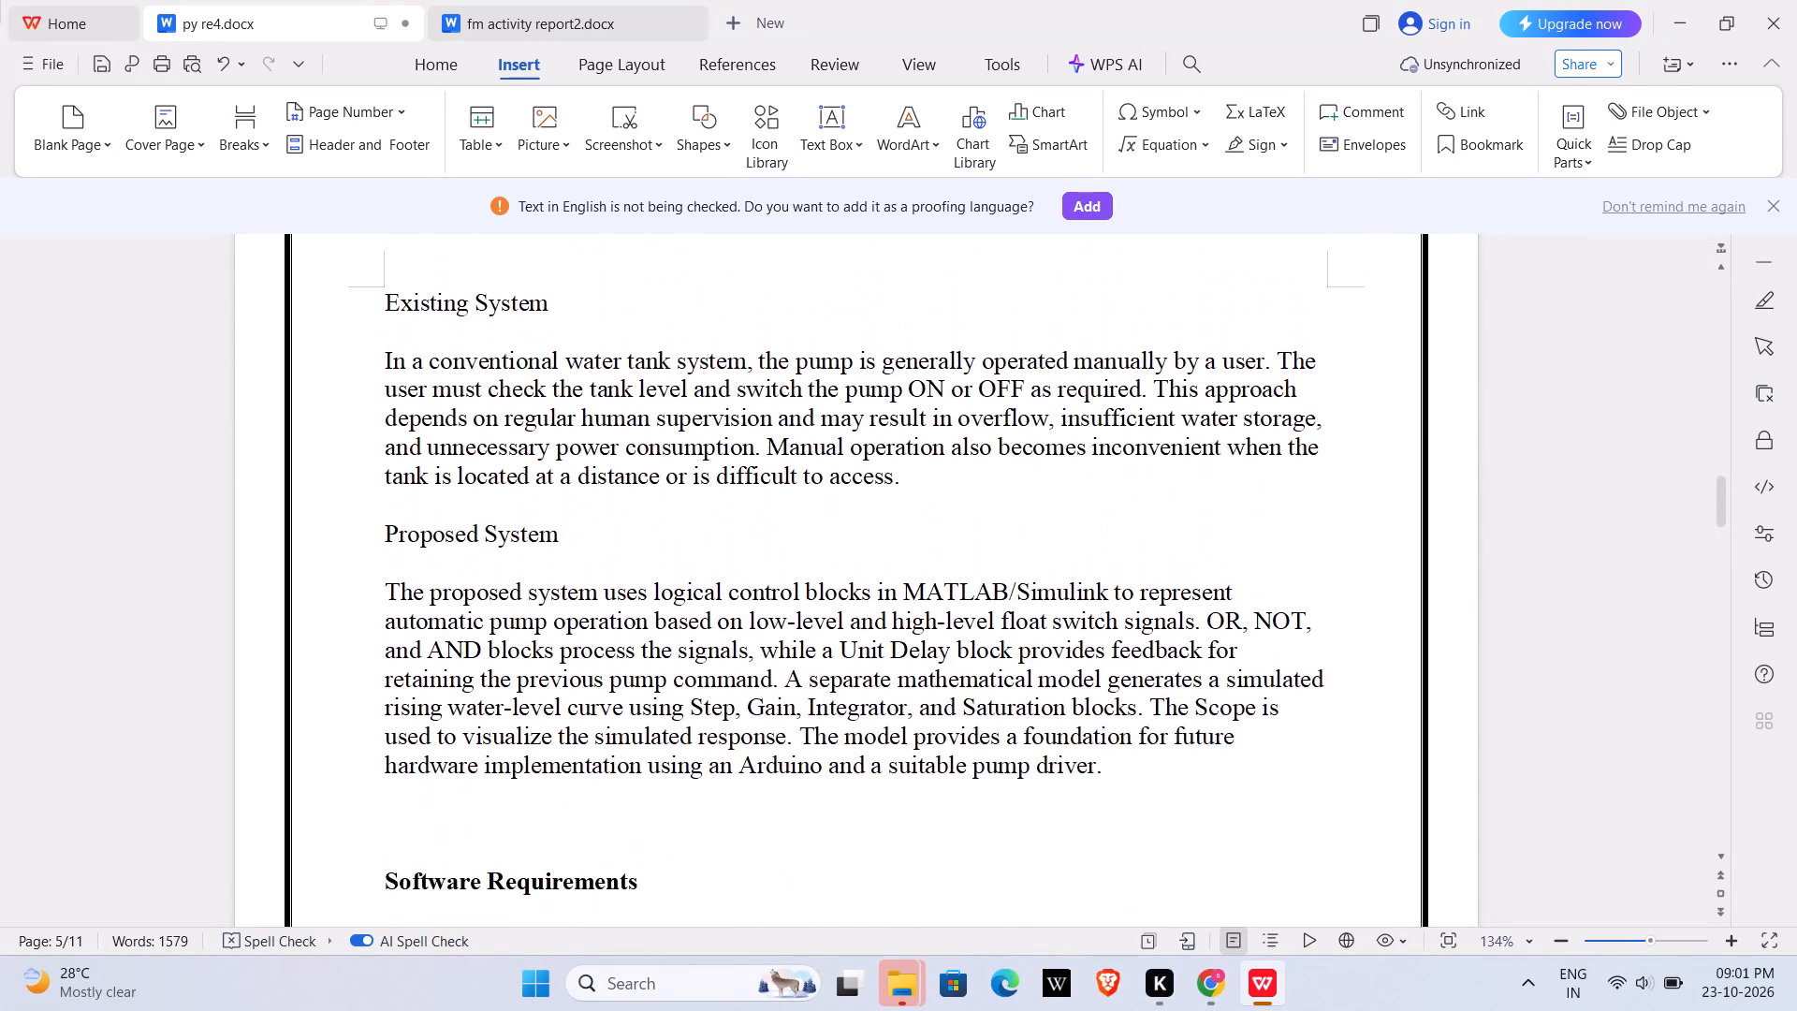
scroll(588, 565, down, 19)
scroll(588, 565, down, 8)
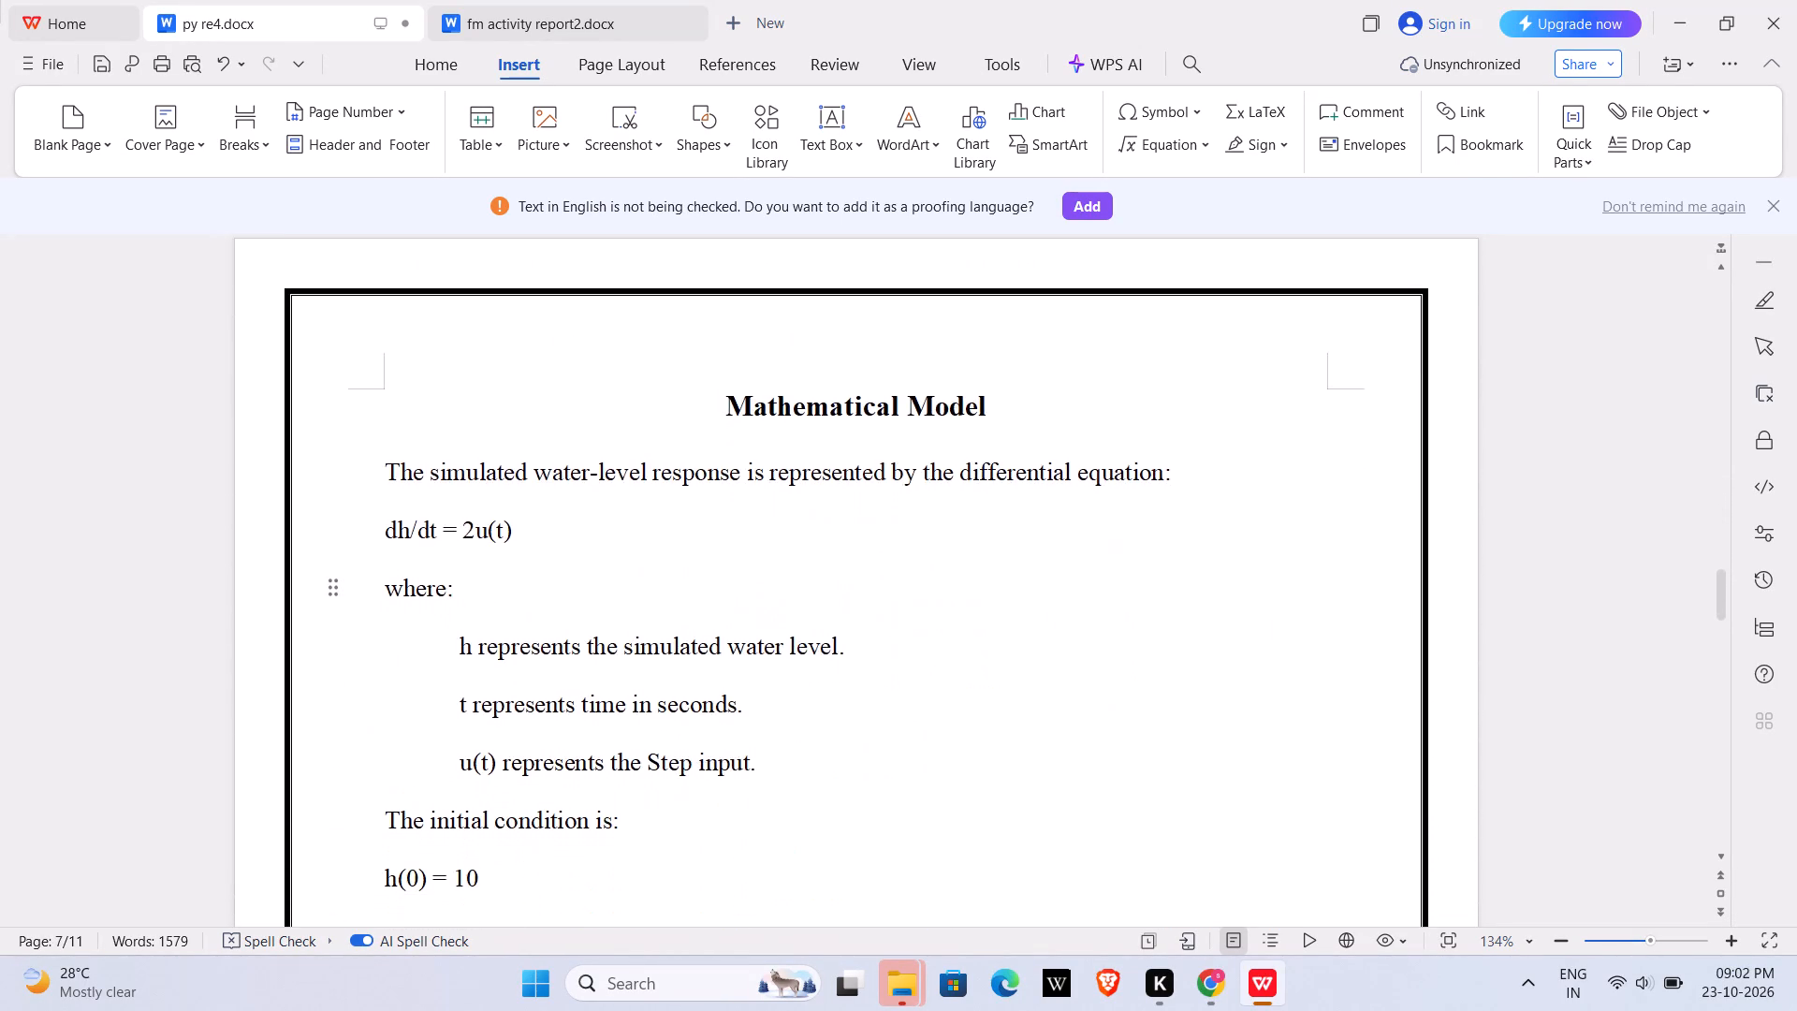
scroll(588, 565, down, 16)
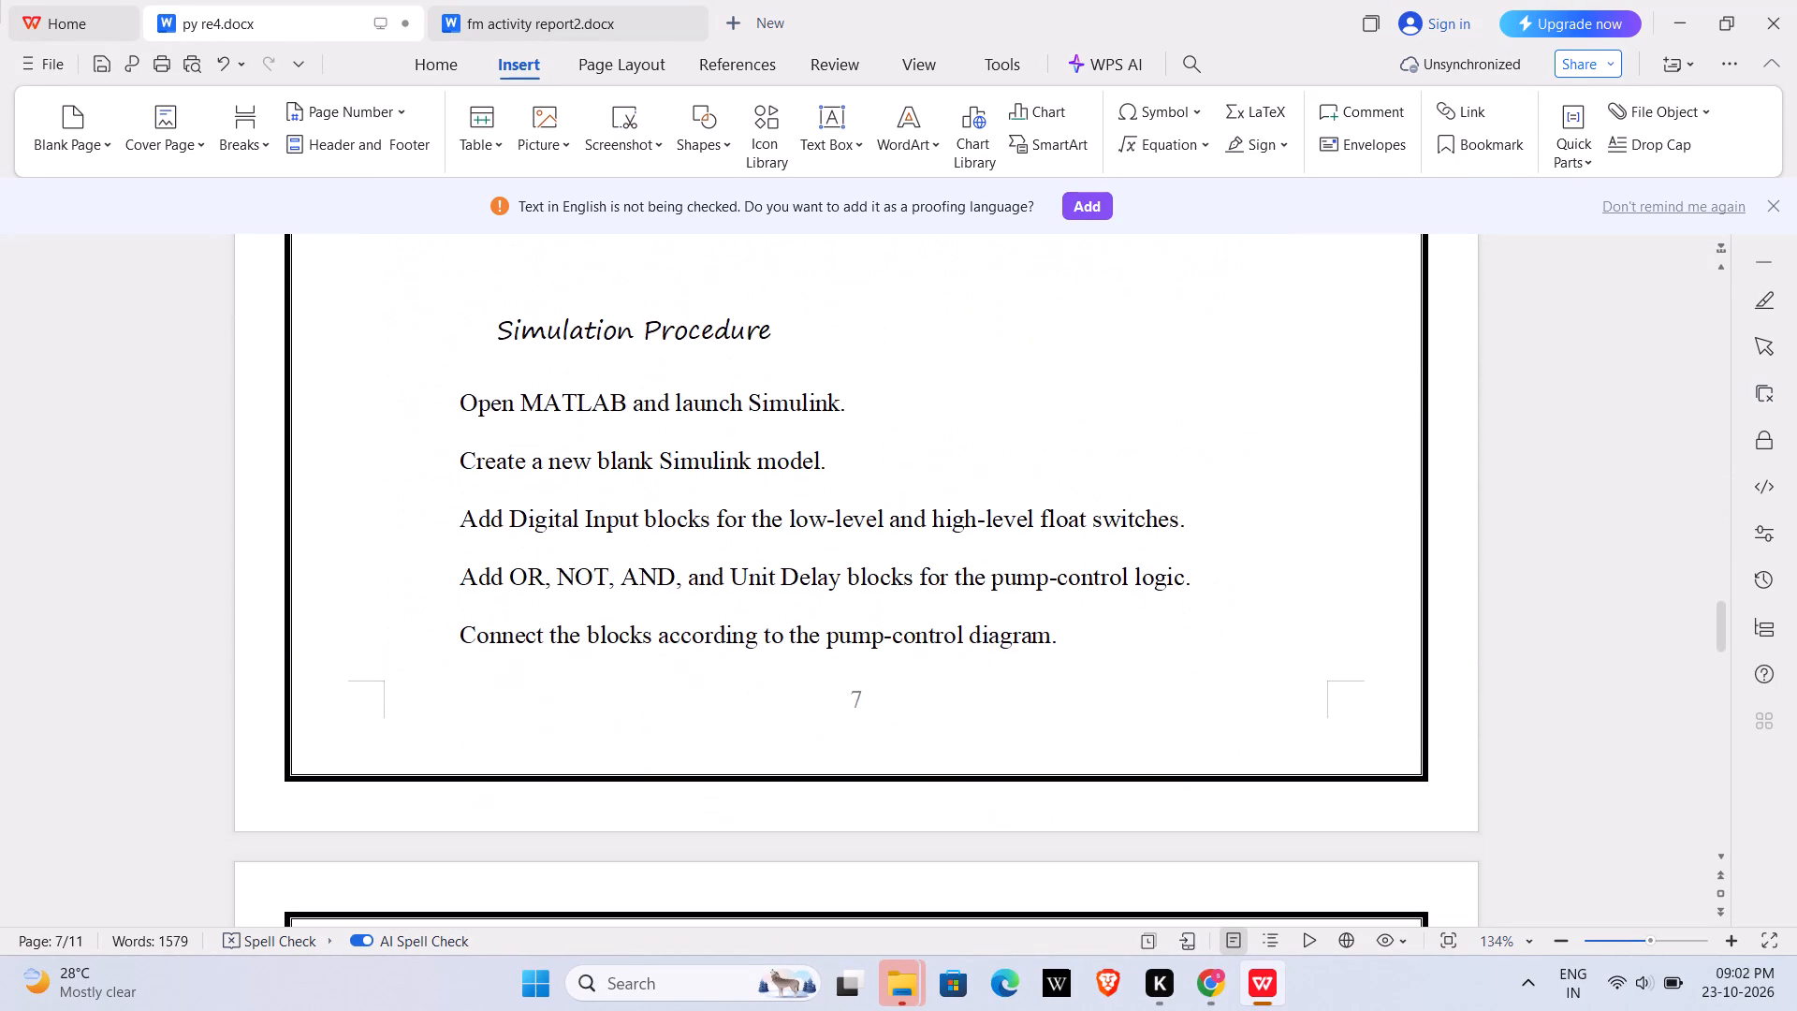
scroll(588, 565, down, 17)
scroll(588, 565, down, 11)
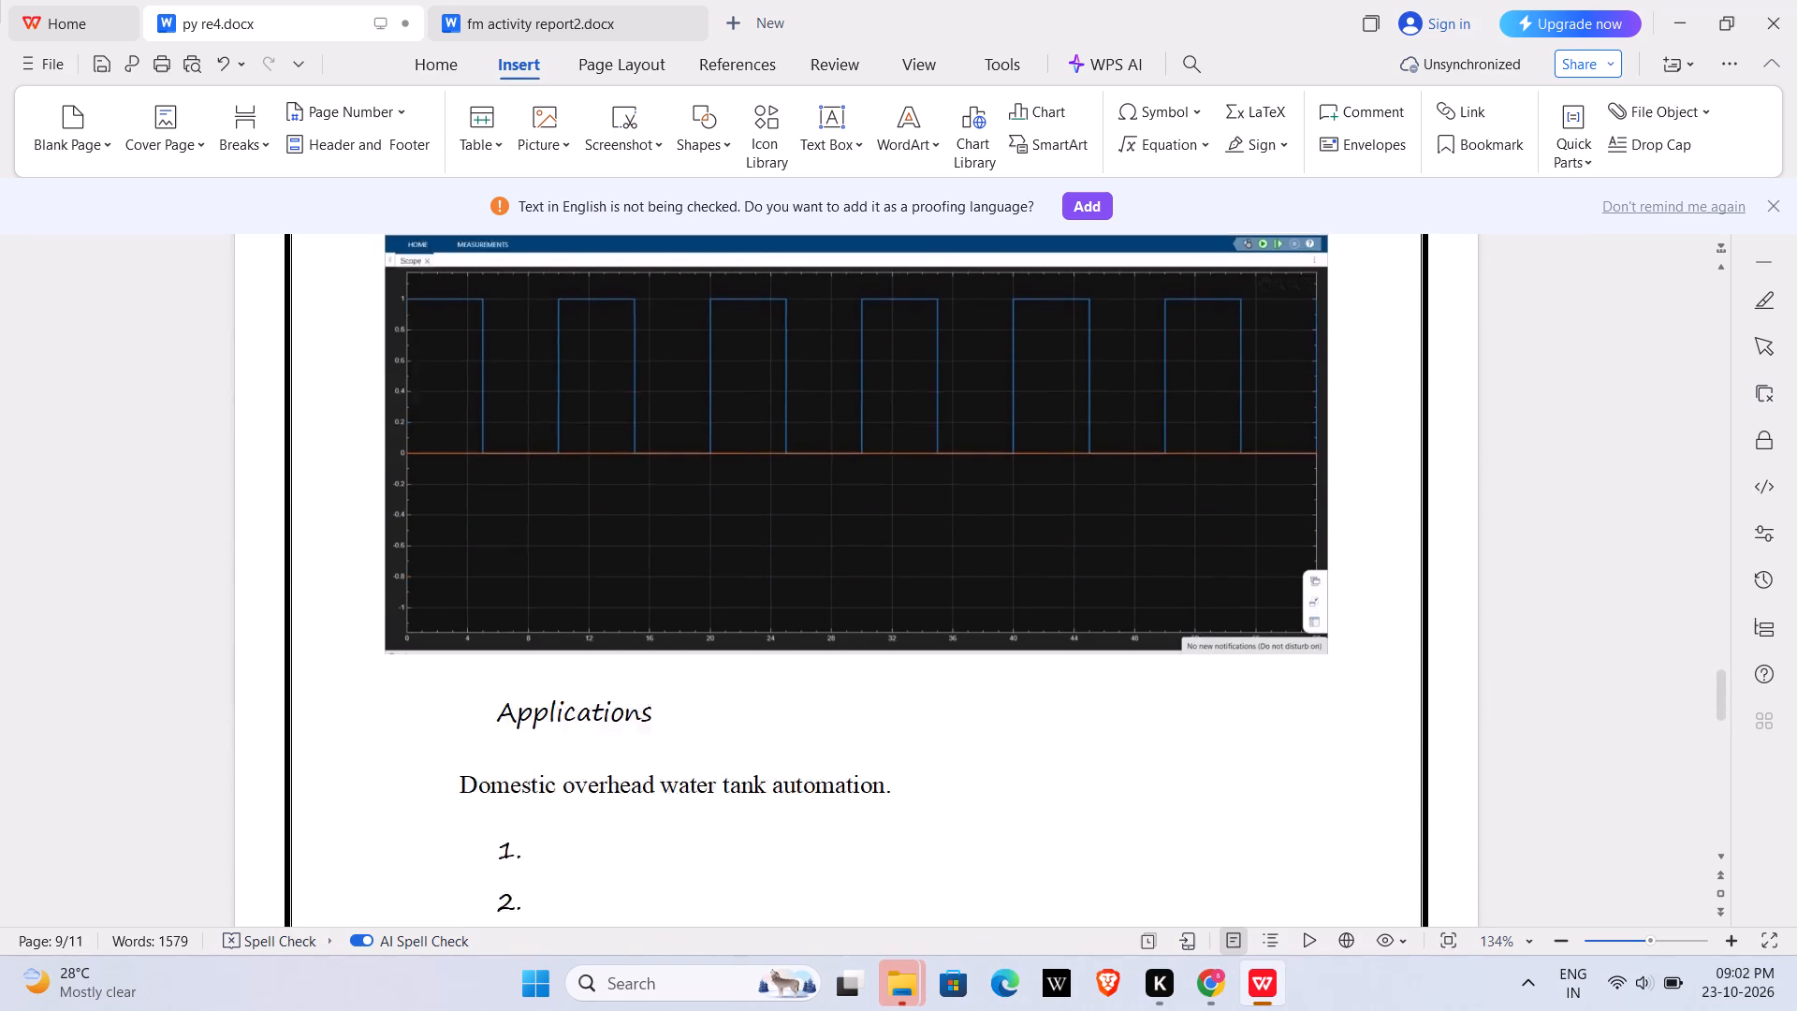
scroll(588, 565, down, 6)
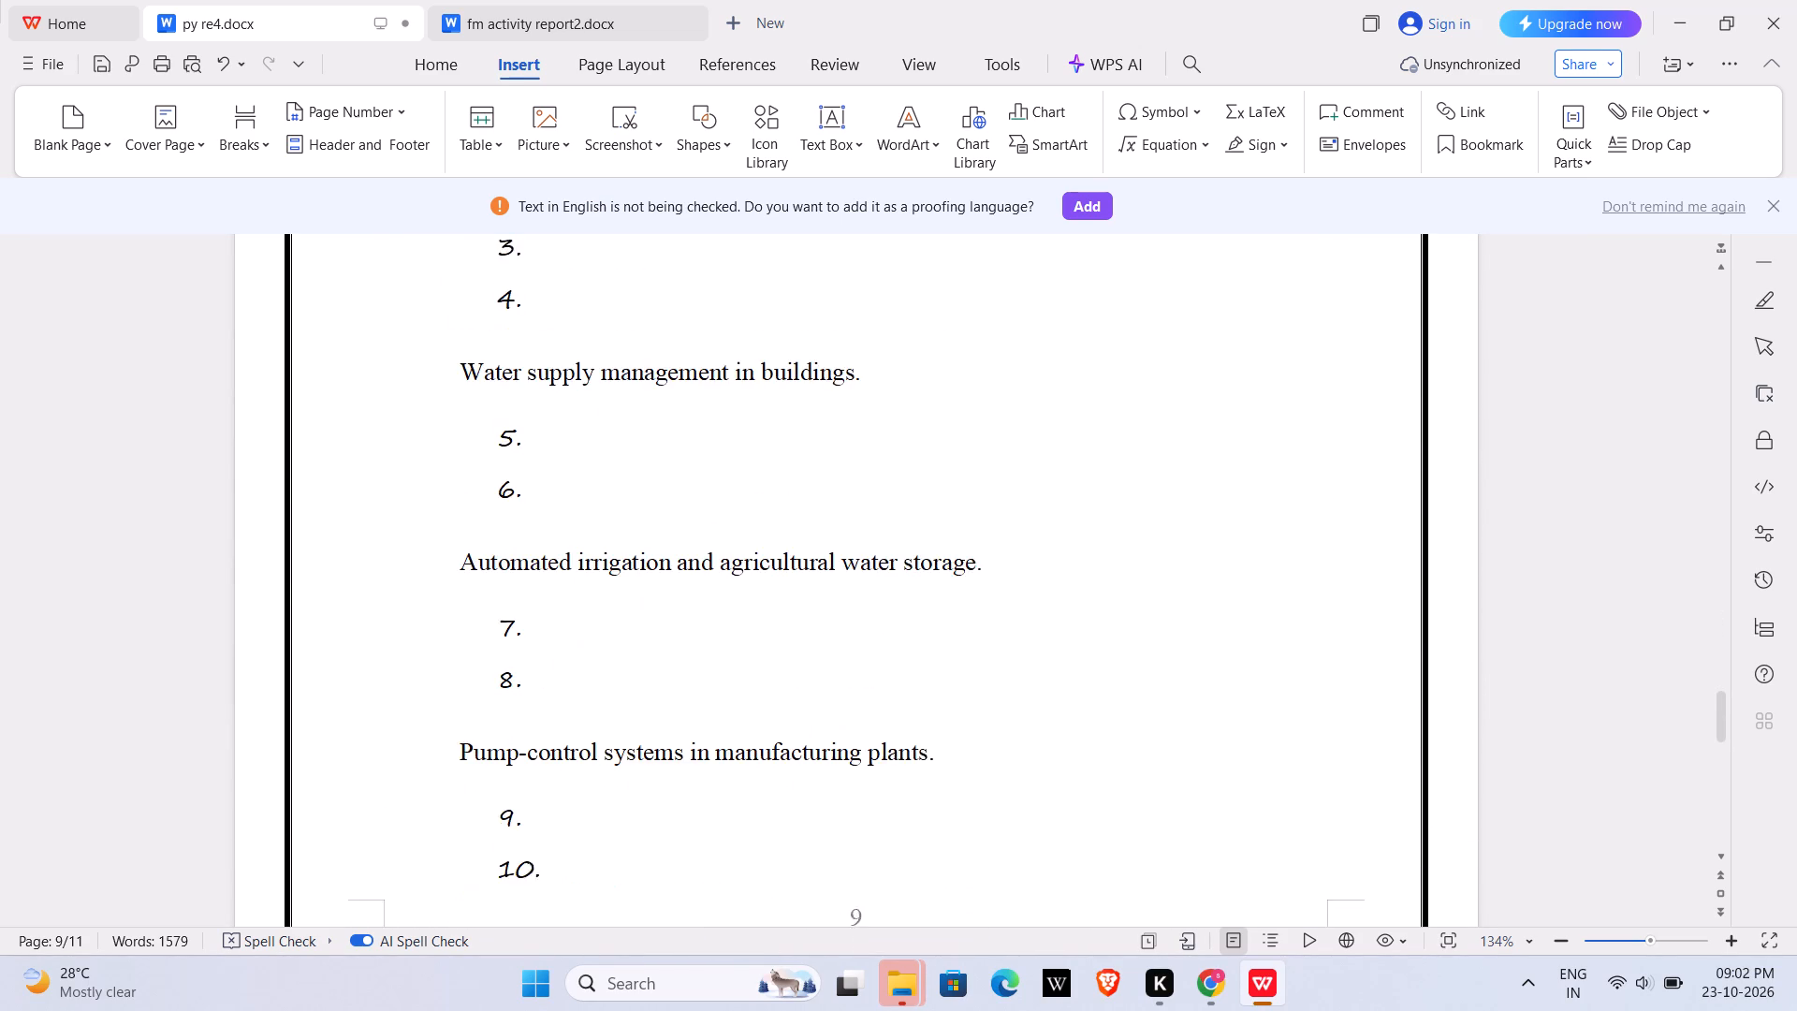
scroll(588, 565, down, 8)
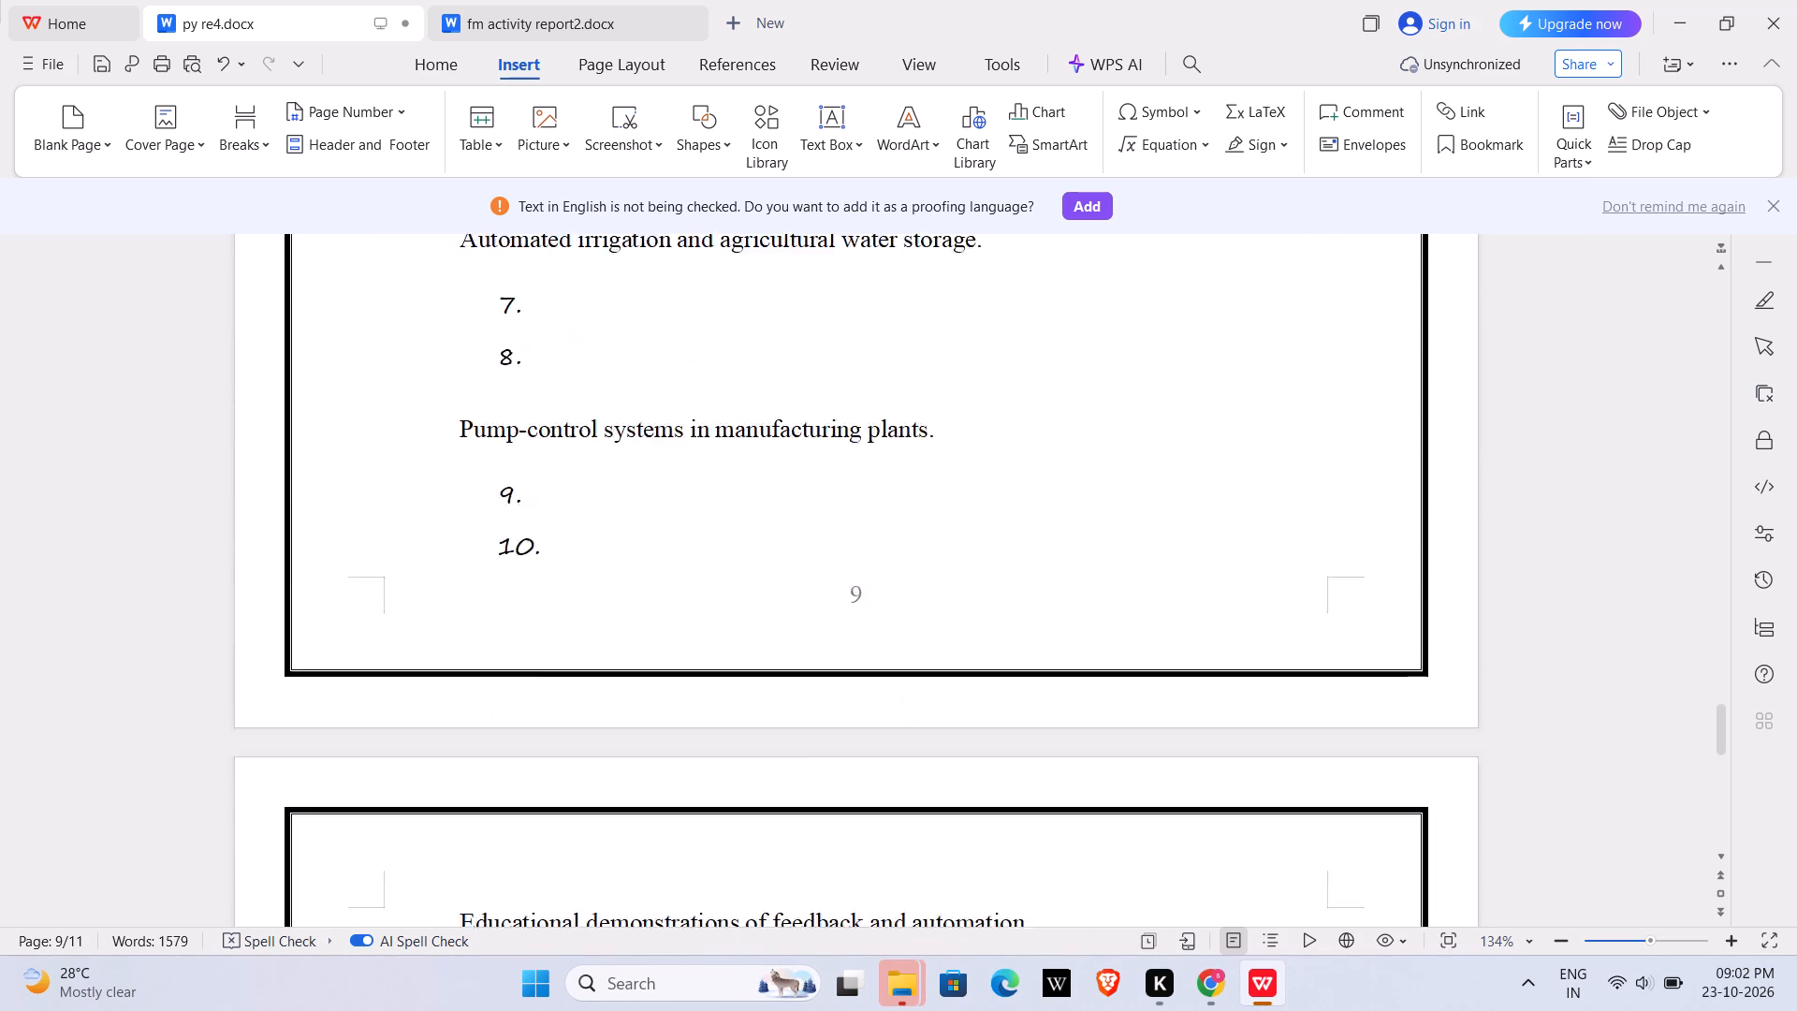
scroll(588, 565, down, 12)
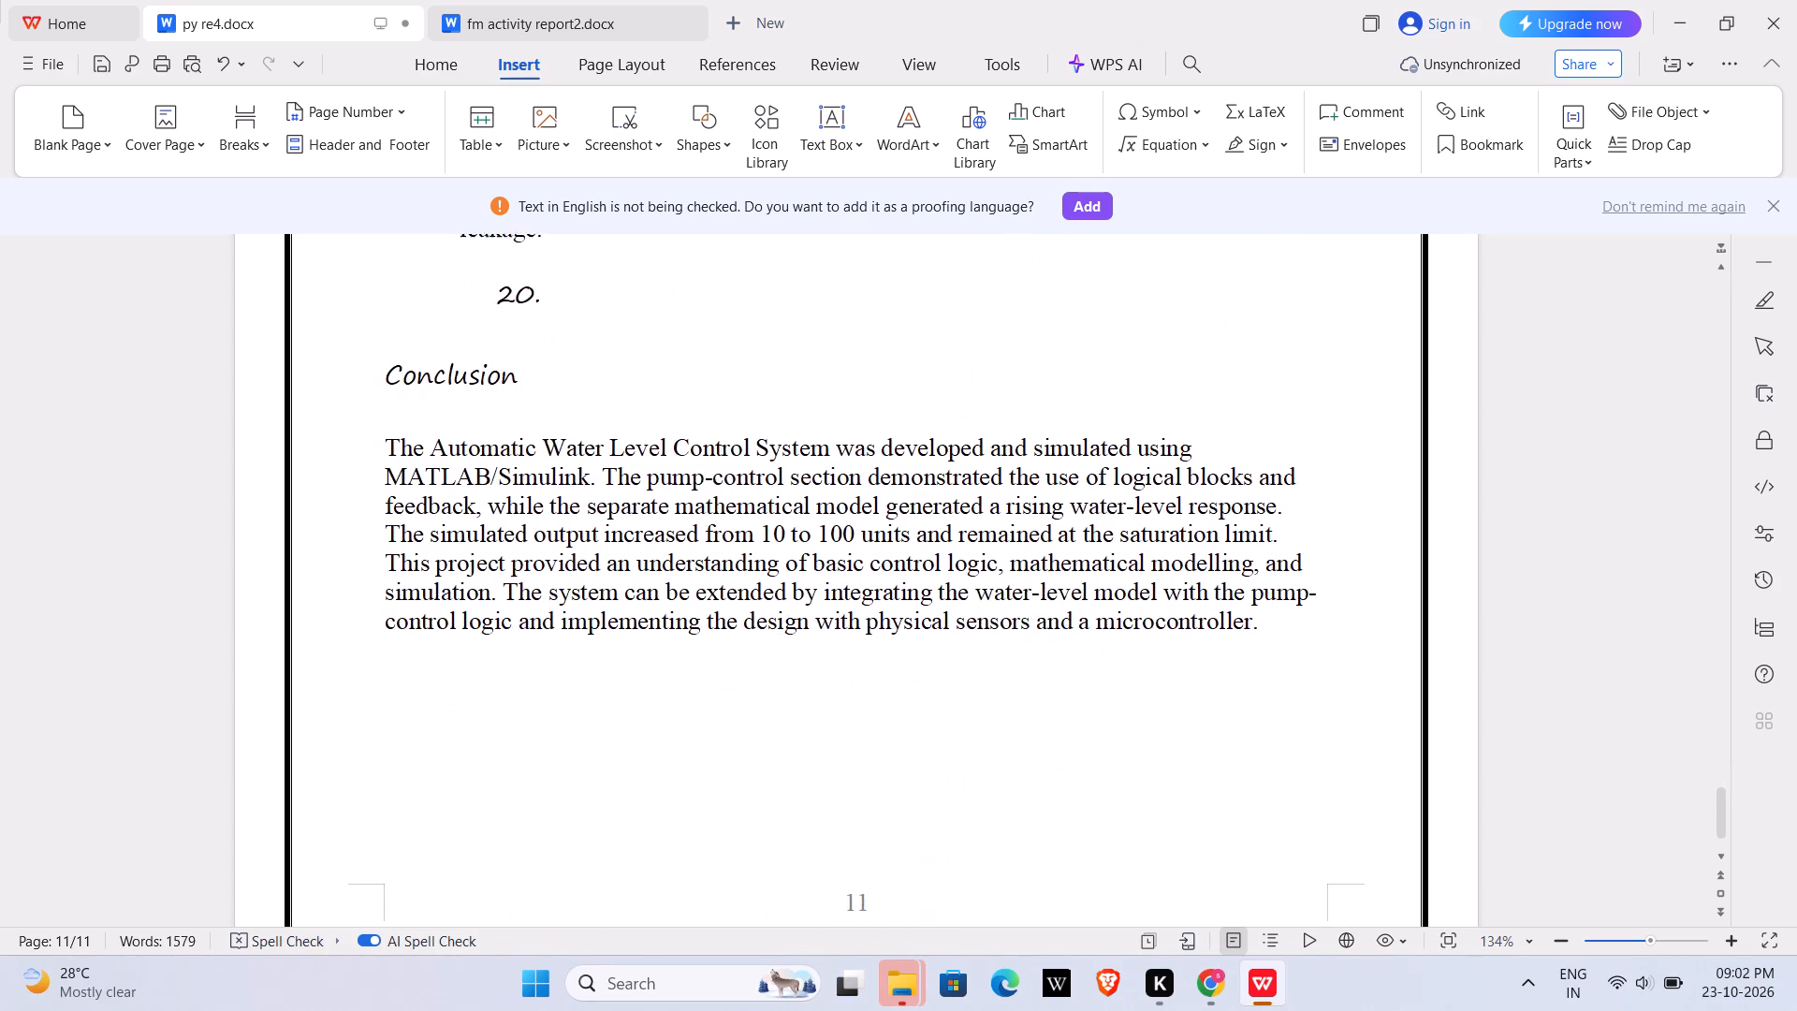
Remove the empty numbered items 20 to 18 around the "The mathematical model does not include real tank geometry" line.
scroll(588, 565, up, 2)
click(618, 487)
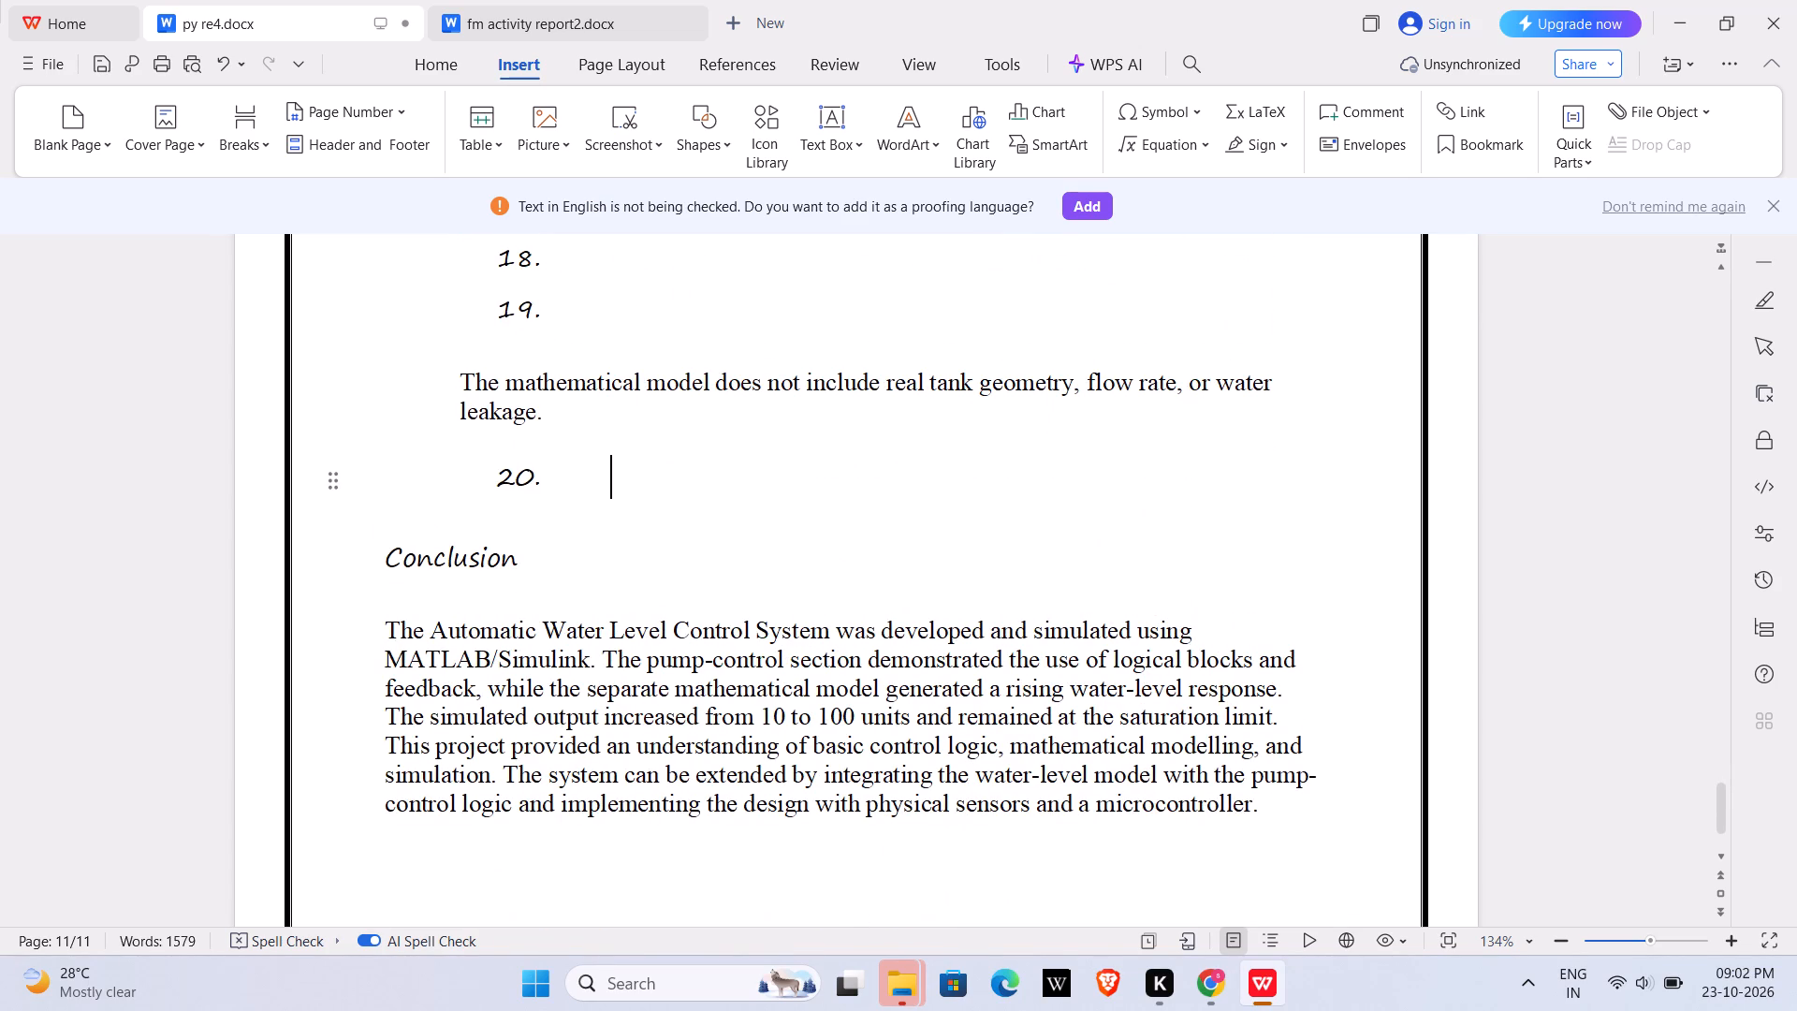
key(BackSpace)
key(BackSpace)
key(BackSpace)
scroll(618, 487, up, 2)
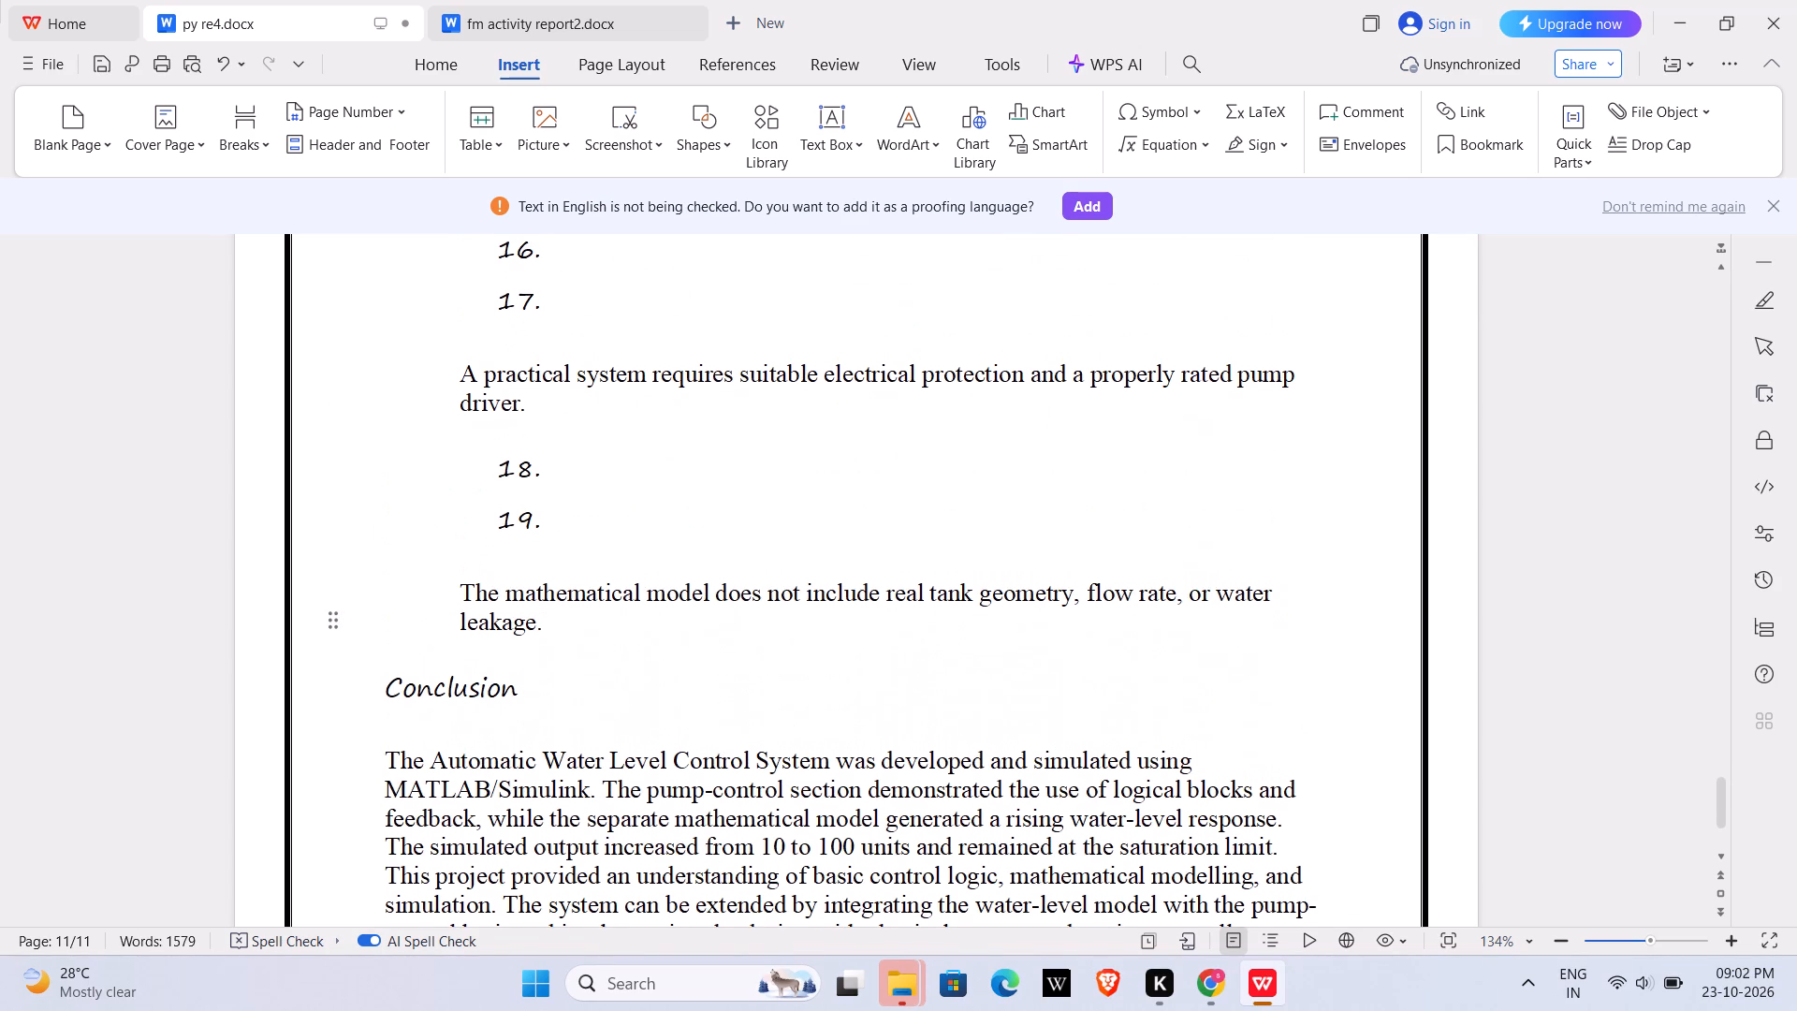
click(584, 528)
key(BackSpace)
key(BackSpace)
key(BackSpace)
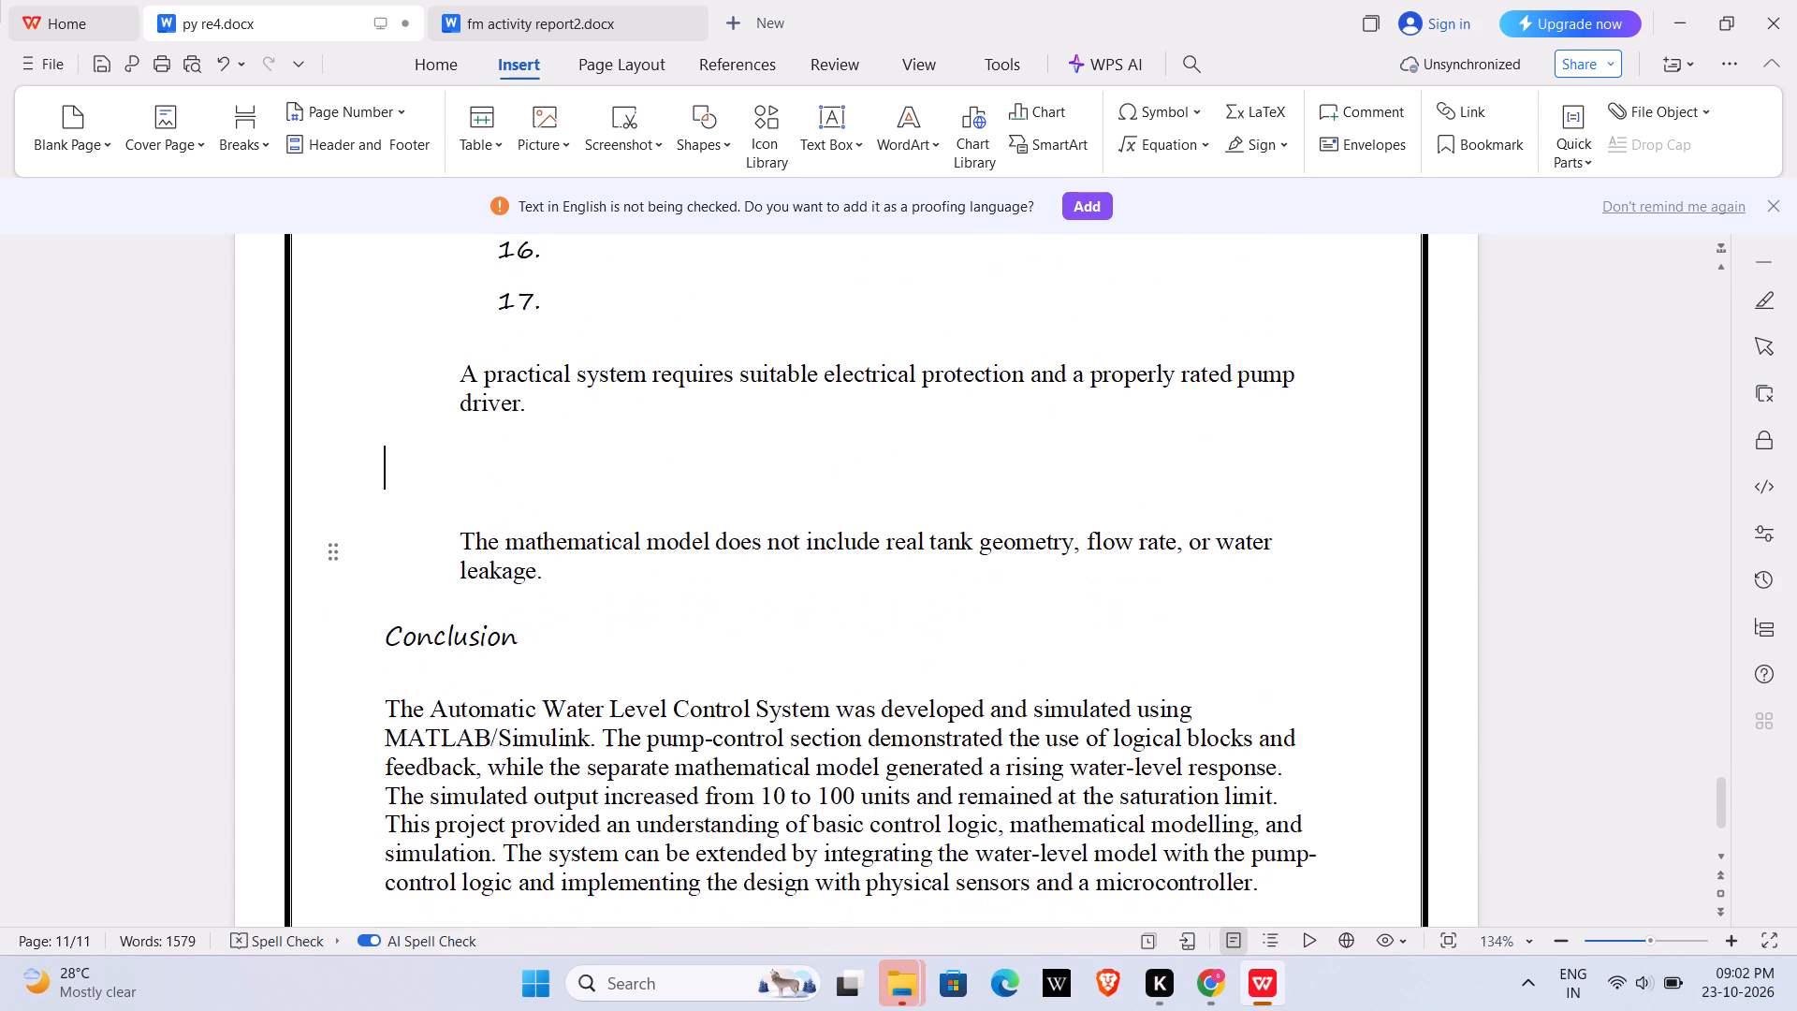
key(BackSpace)
Remove the empty numbered items 17 to 14 around the "The actual pump operation depends on the correct float-switch polarity" line.
scroll(584, 528, up, 2)
click(596, 532)
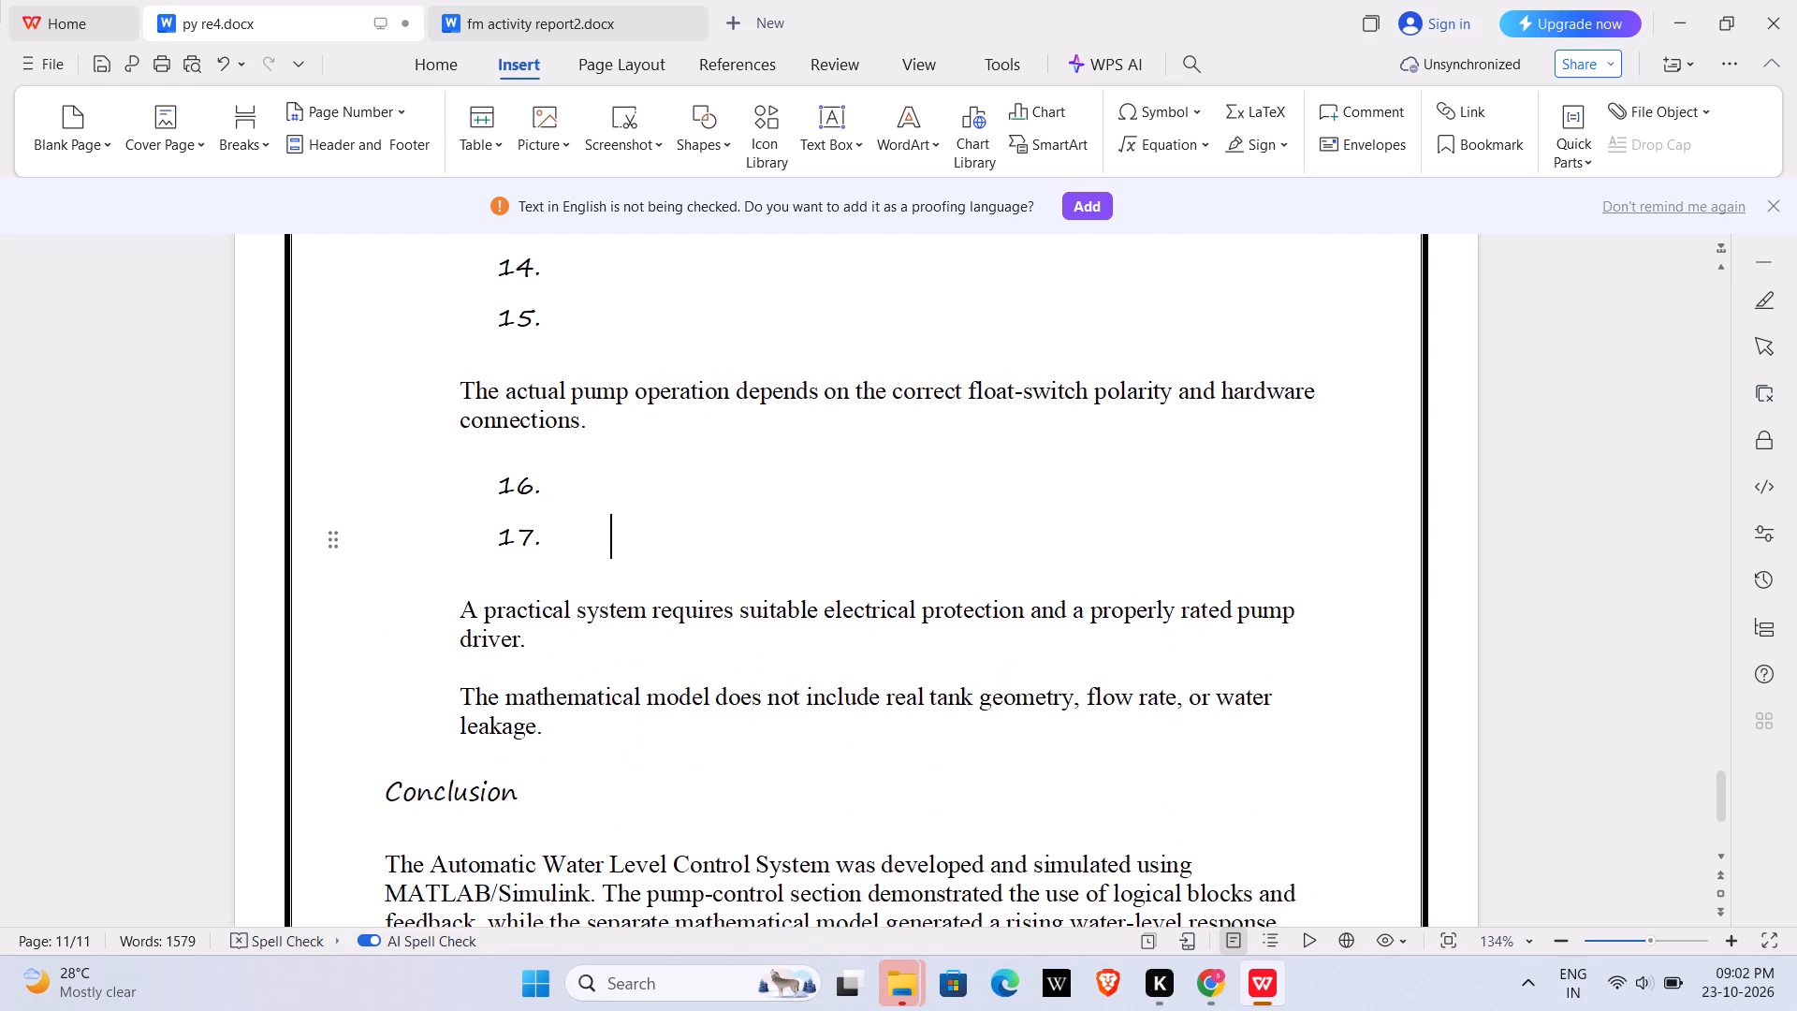
key(BackSpace)
key(BackSpace)
key(BackSpace)
key(BackSpace)
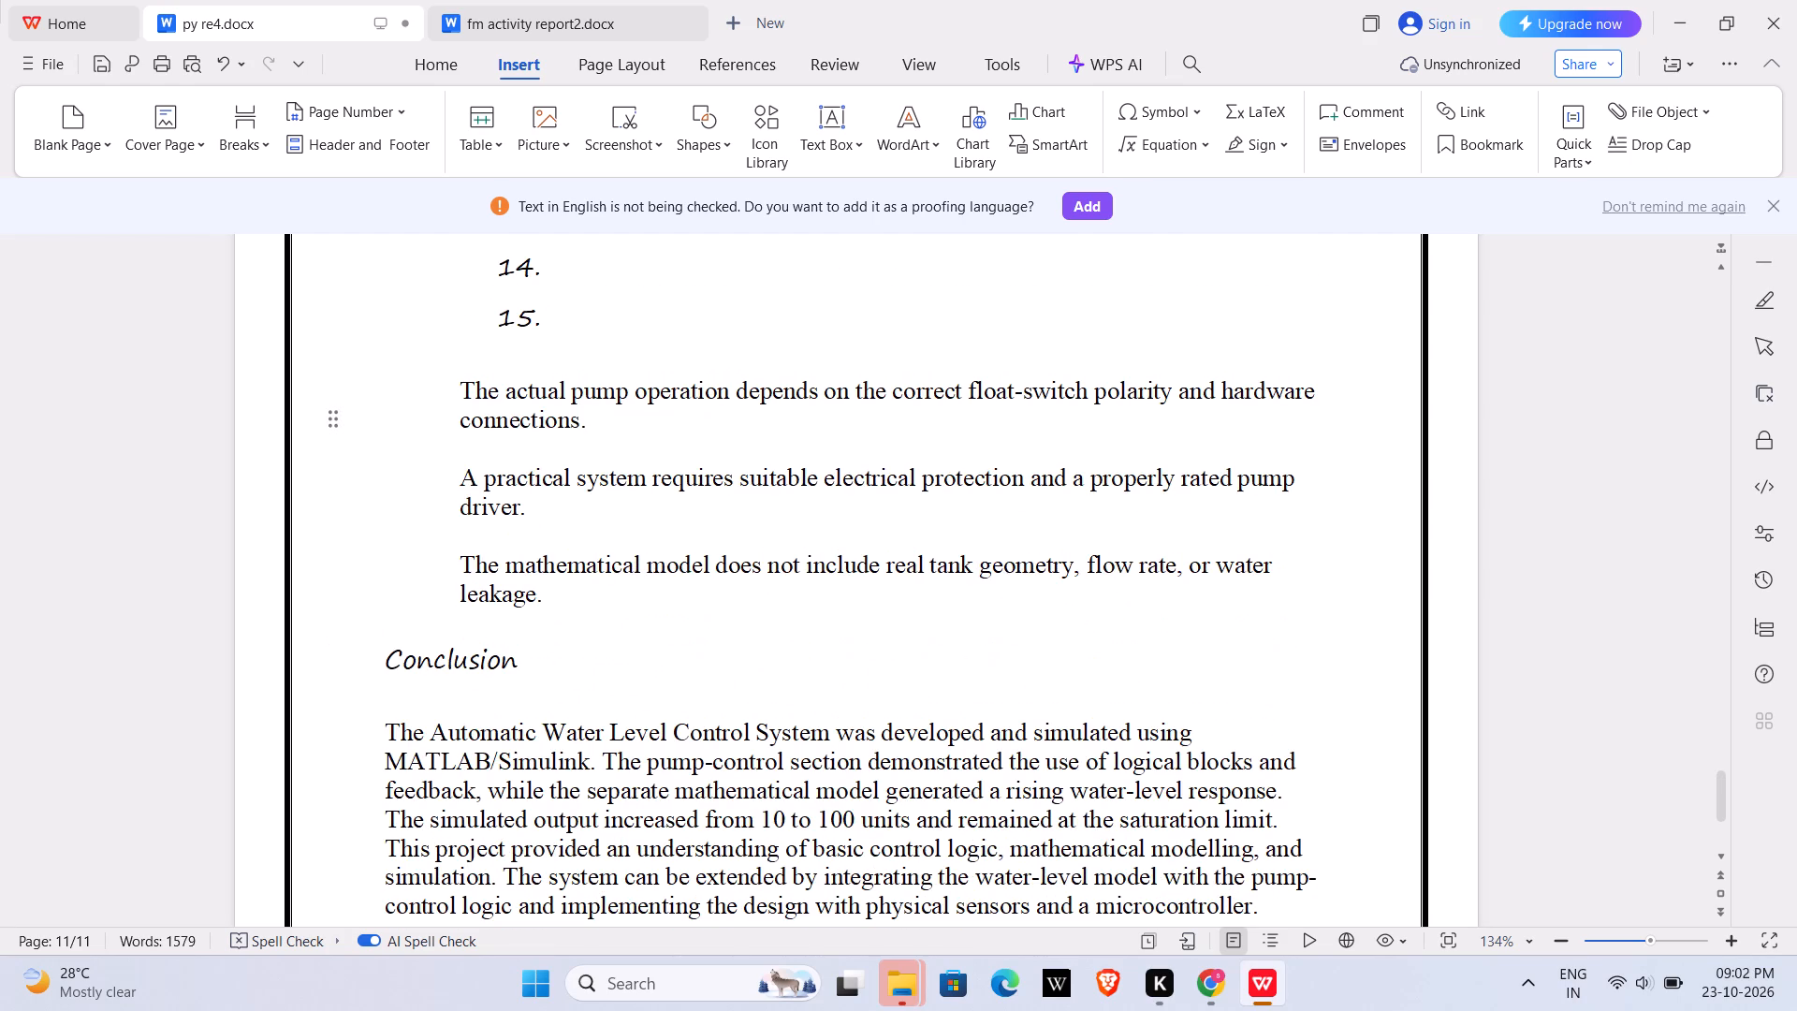
scroll(596, 532, up, 2)
click(596, 534)
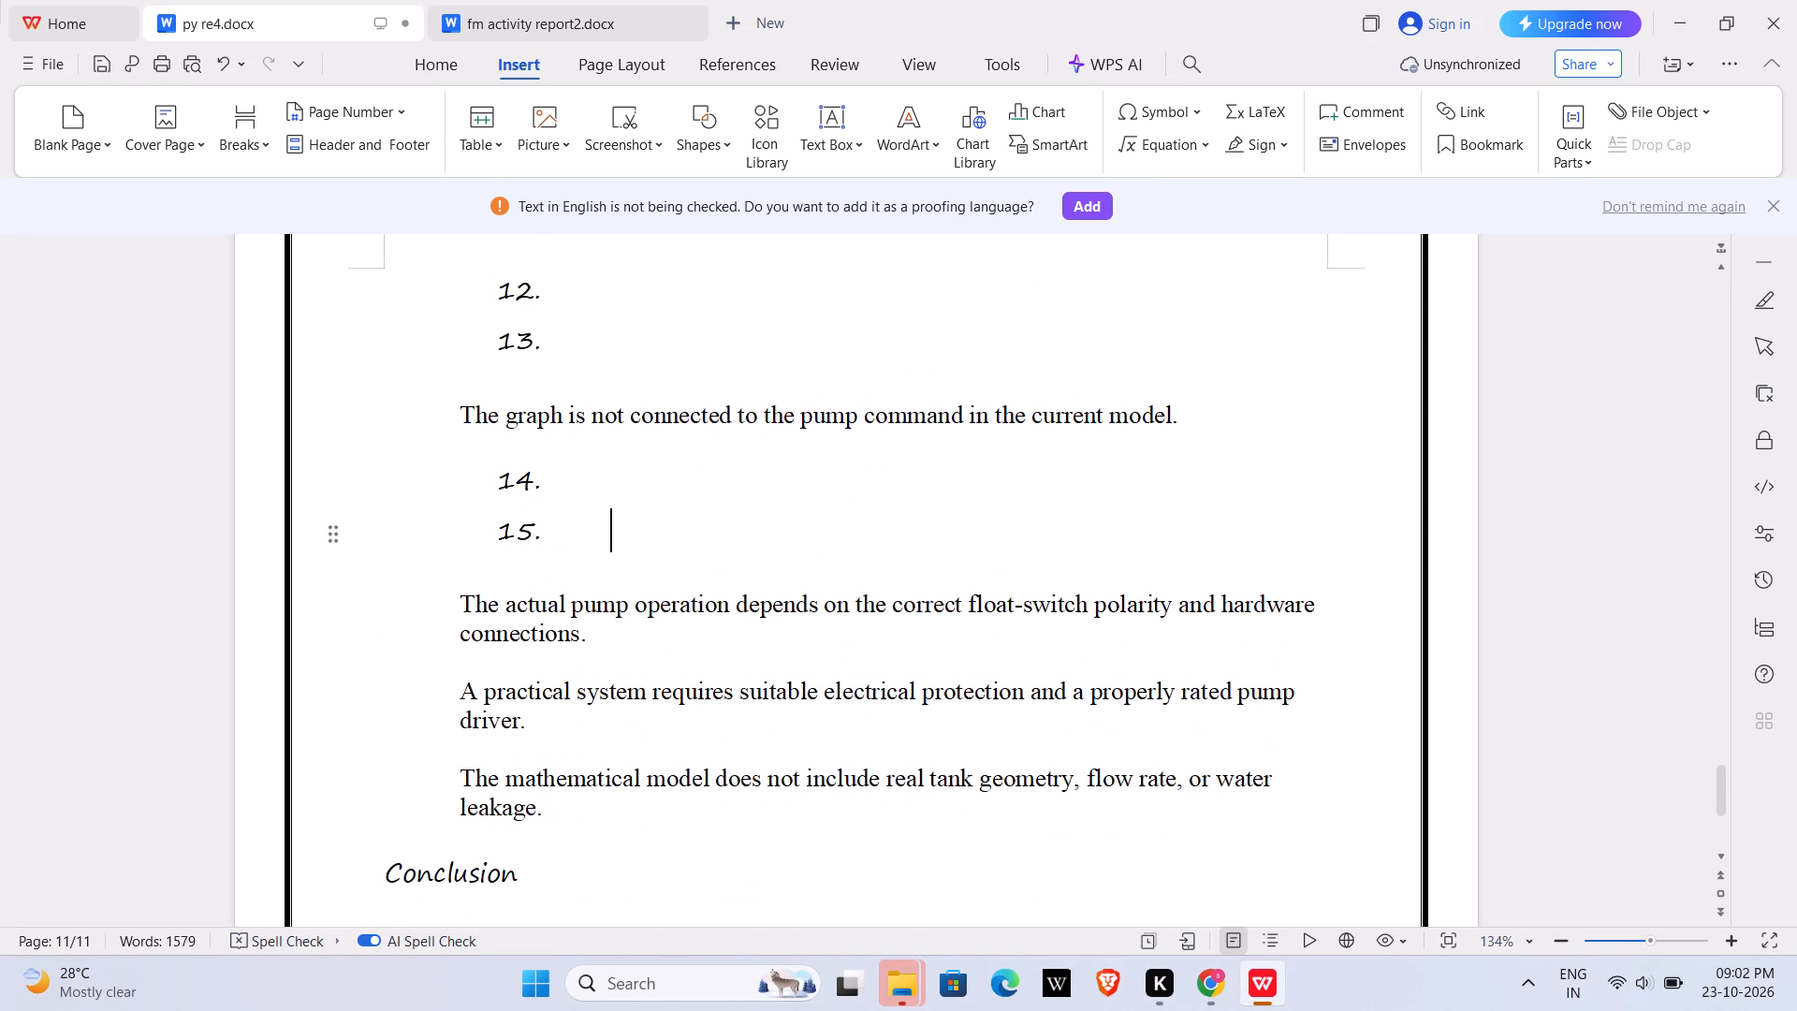
key(BackSpace)
key(BackSpace)
key(BackSpace)
key(BackSpace)
Remove the empty numbered items 13 and 12 above the "The graph is not connected to the pump command" line.
scroll(596, 534, up, 3)
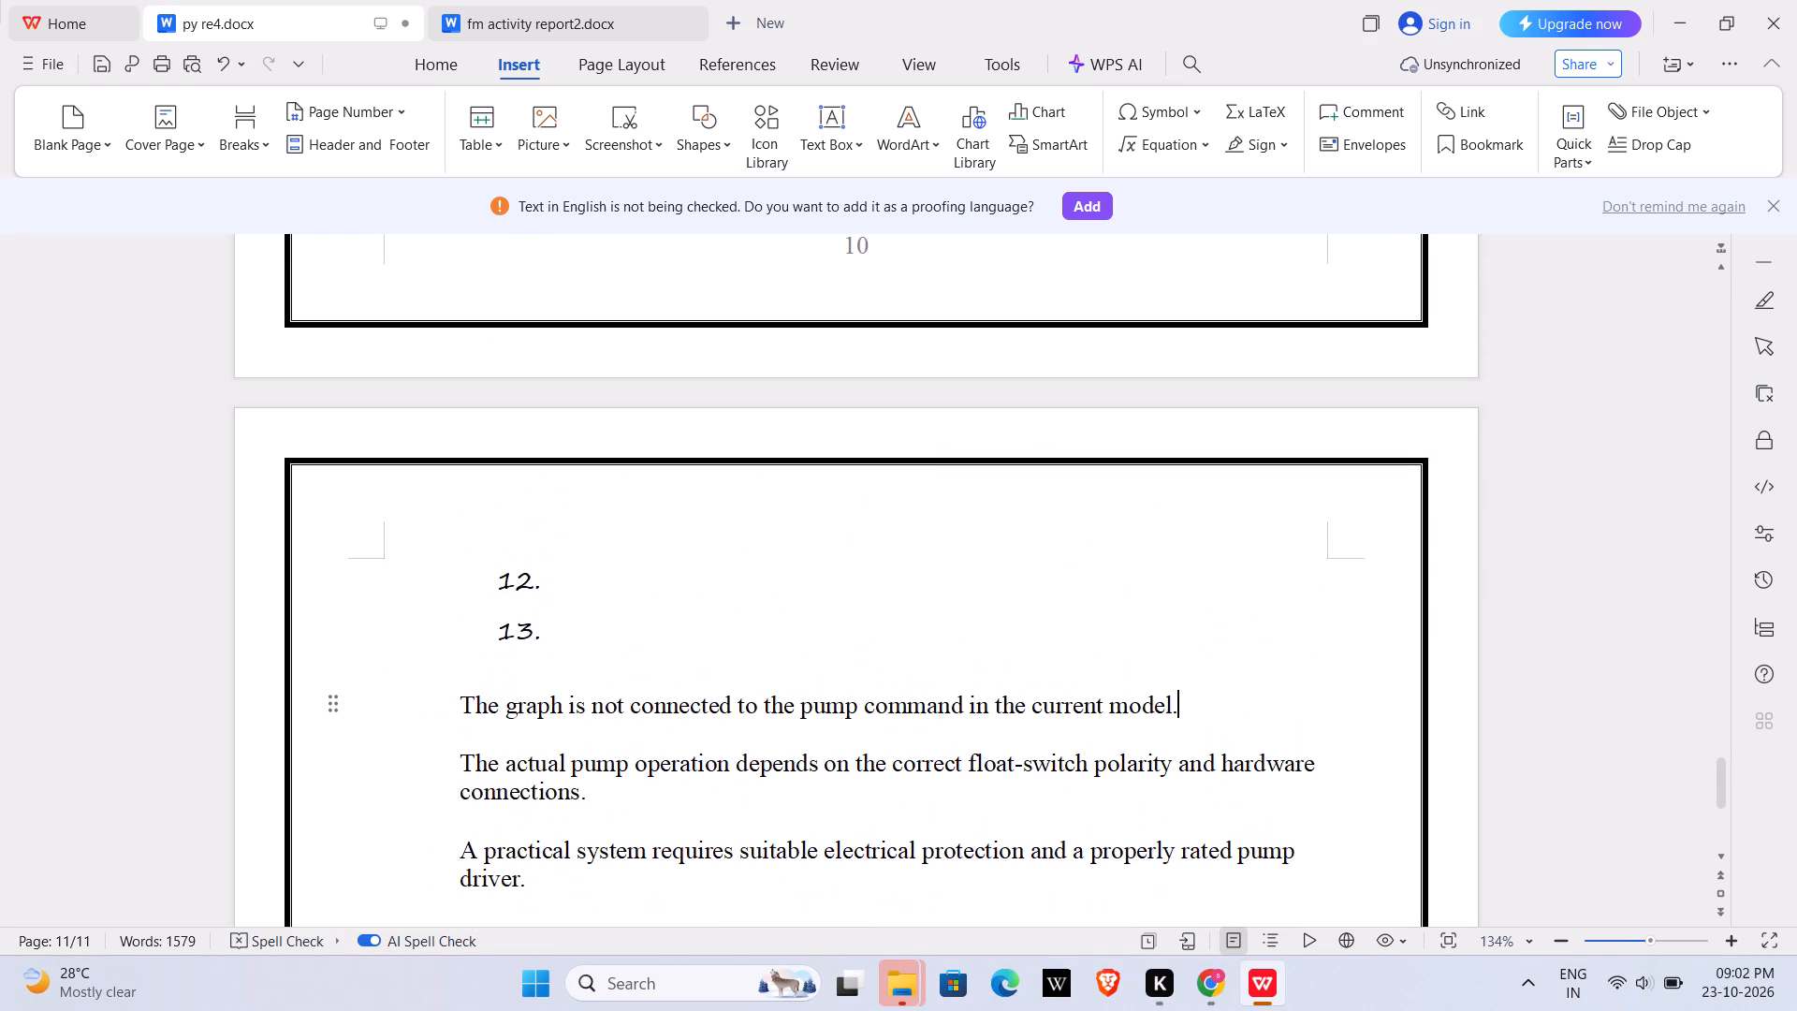
click(602, 655)
key(BackSpace)
key(BackSpace)
key(BackSpace)
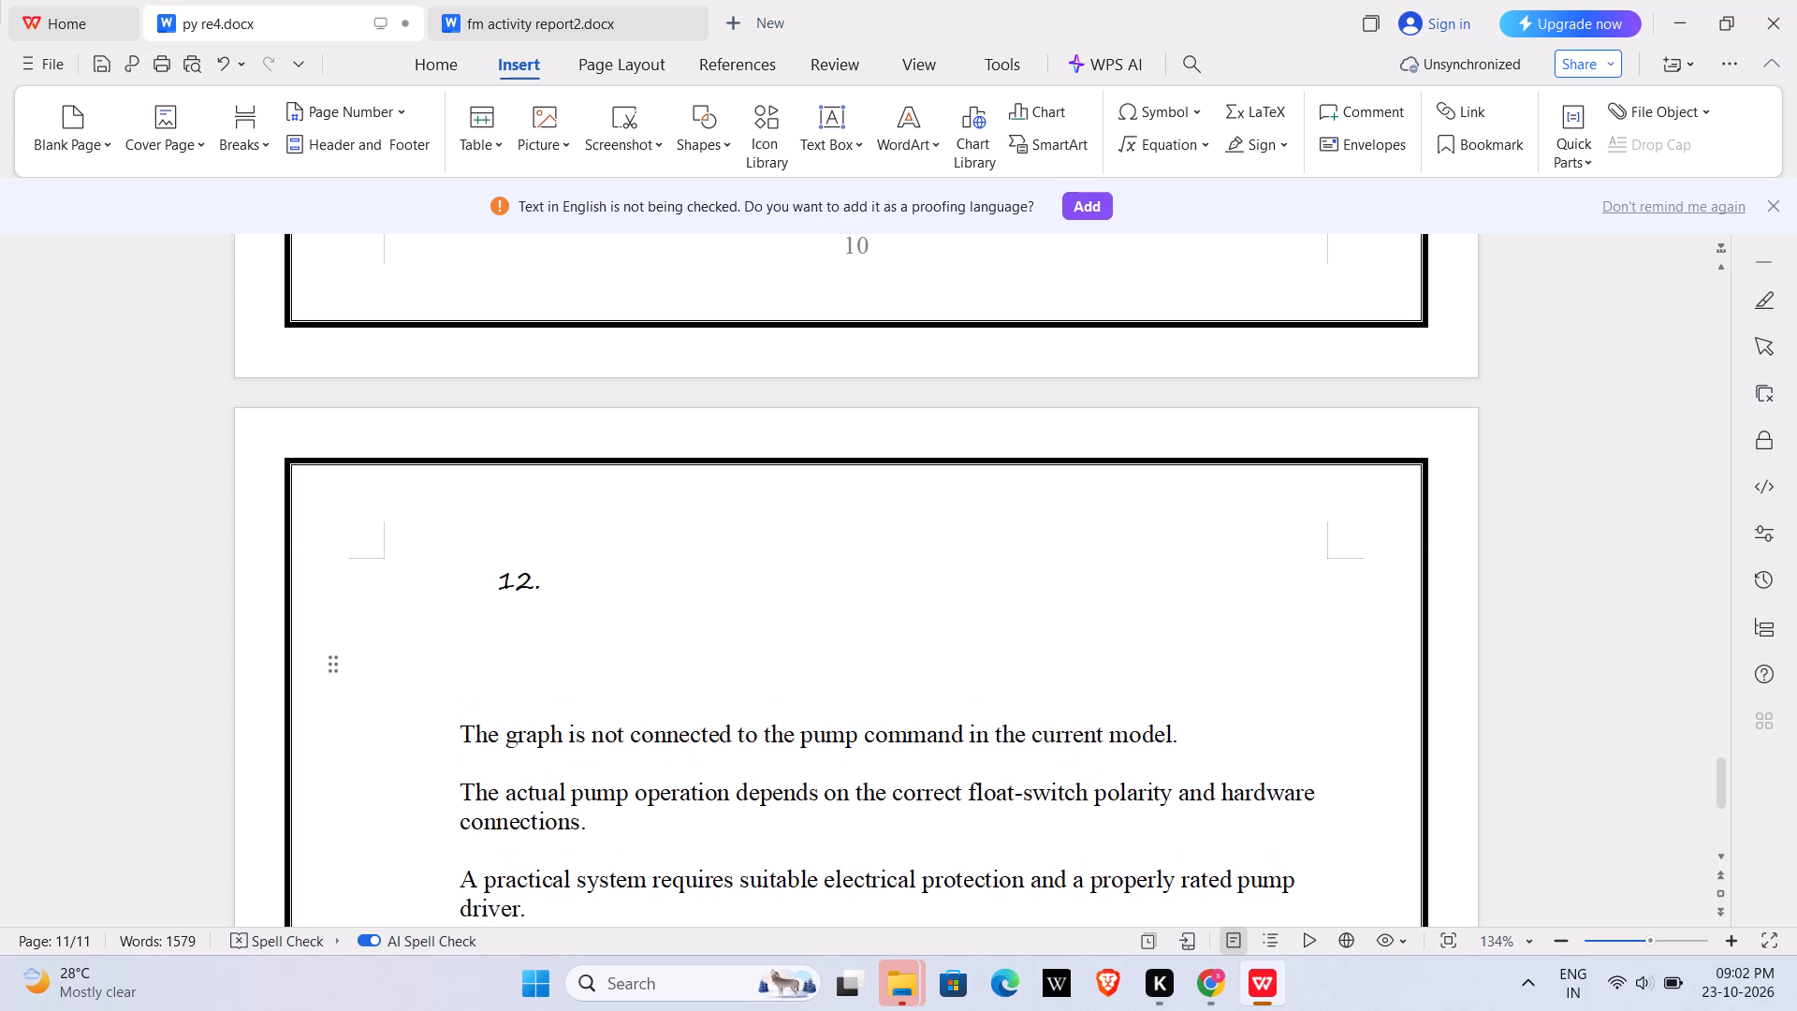
key(BackSpace)
Remove the empty numbered items 11 and 10 above the "Allows control parameters to be modified and tested" line.
scroll(602, 655, up, 3)
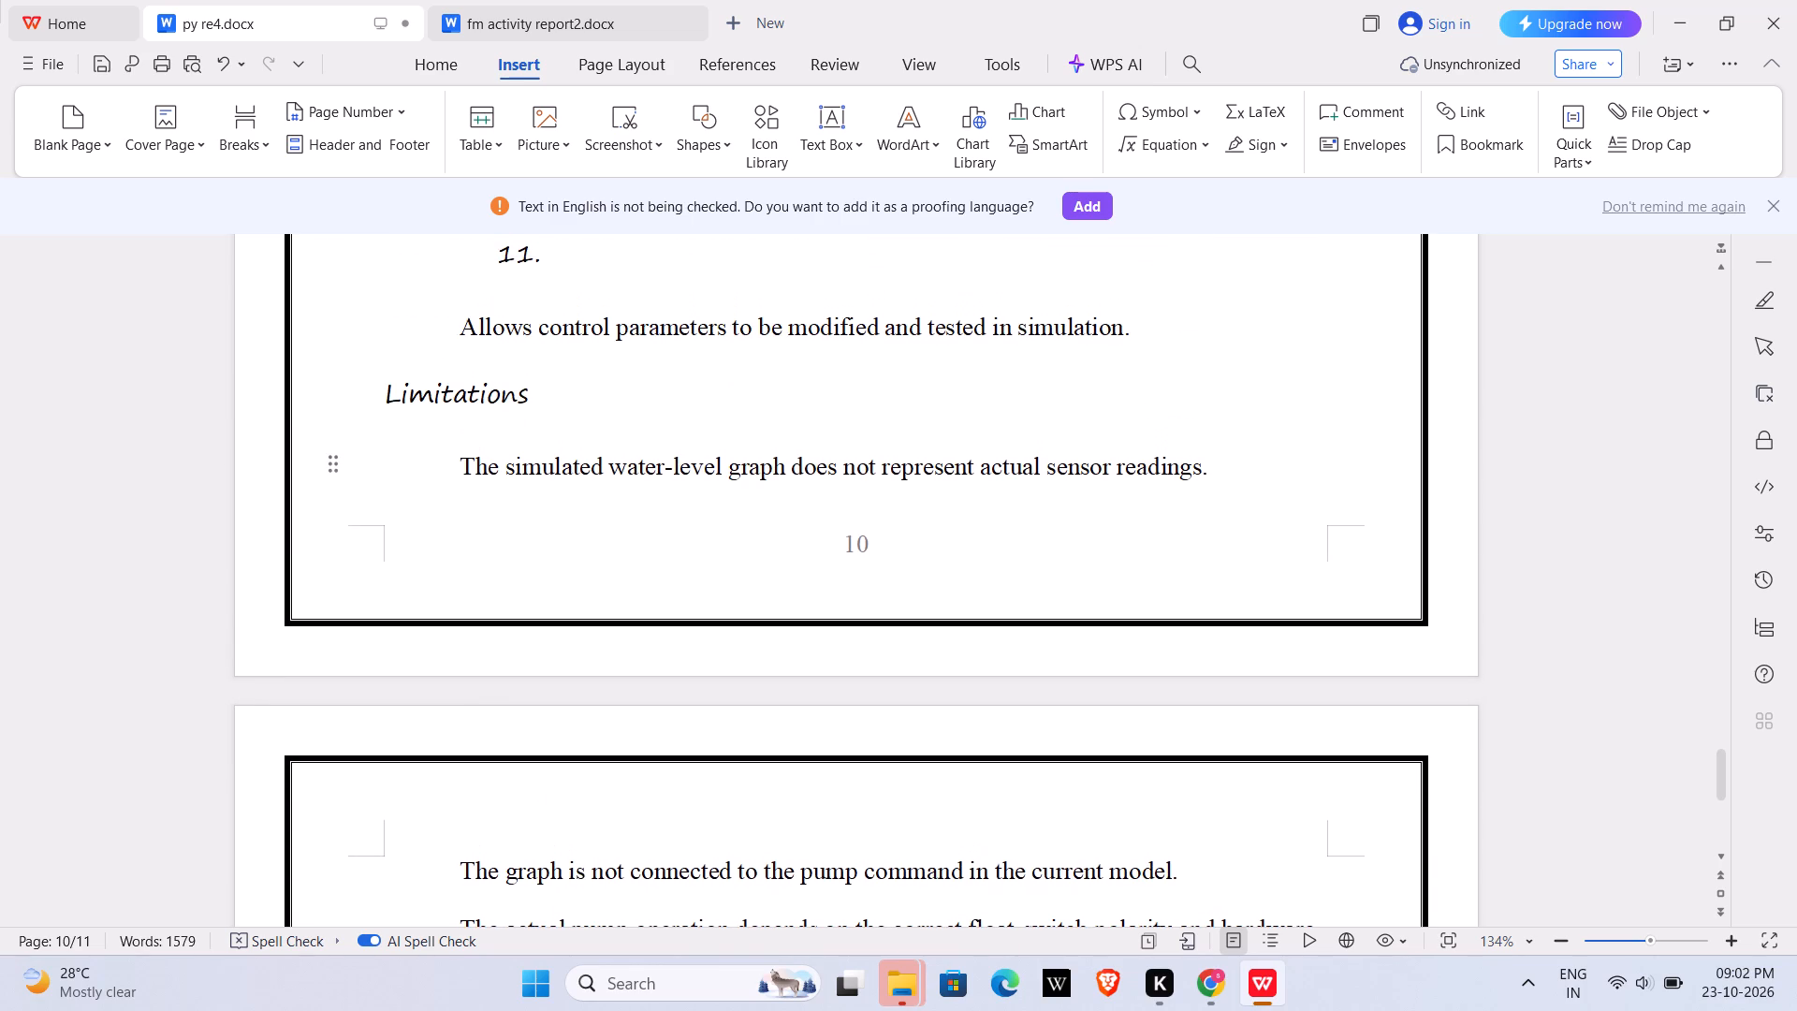
scroll(542, 463, up, 4)
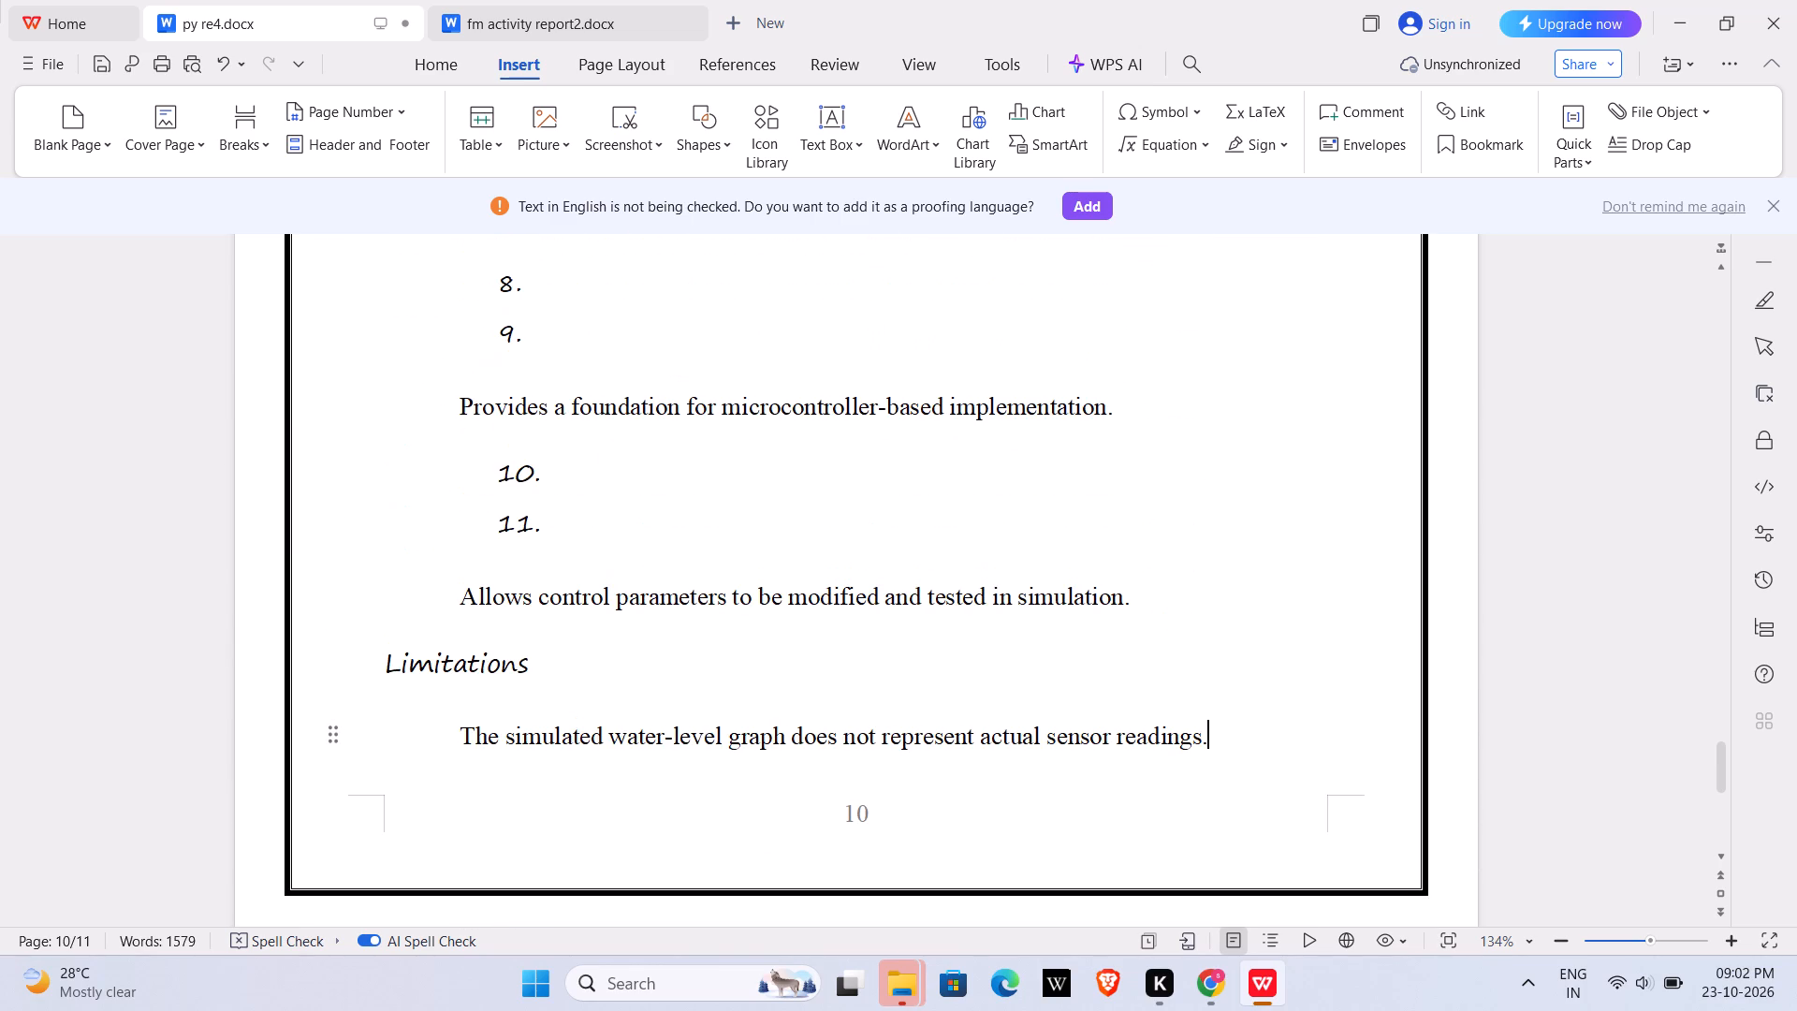
click(578, 531)
key(BackSpace)
key(BackSpace)
key(BackSpace)
key(BackSpace)
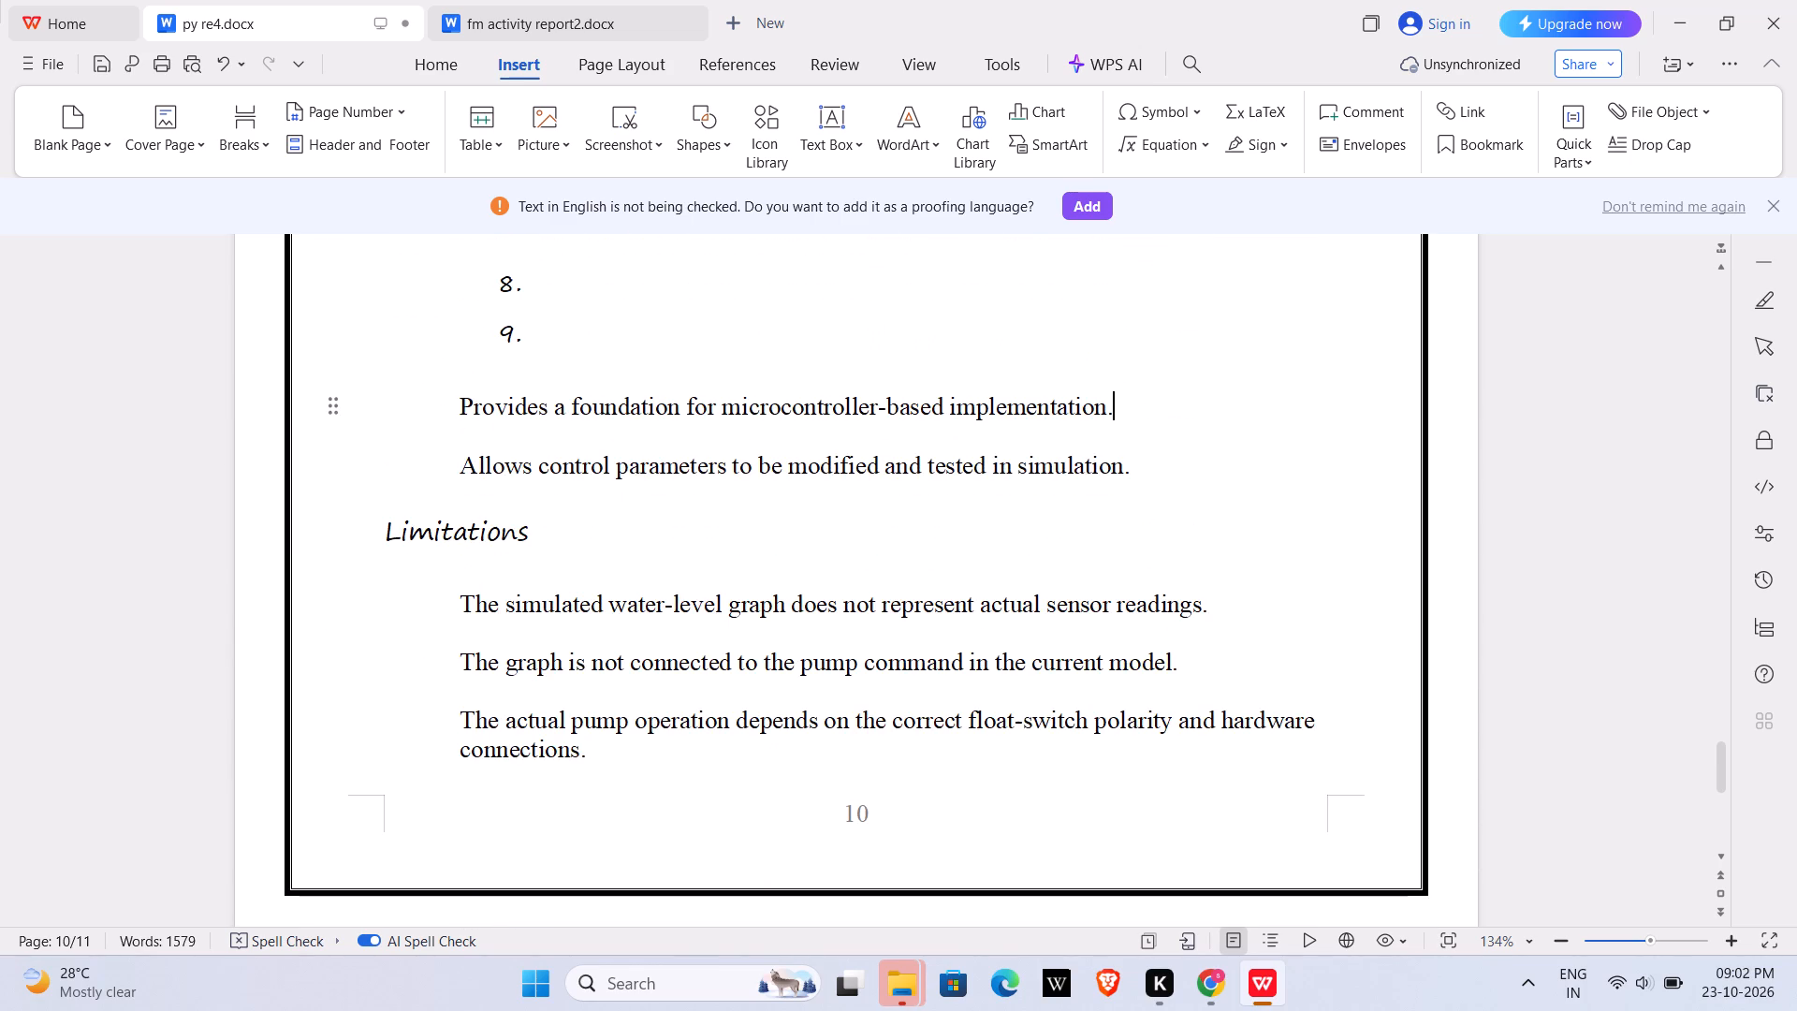
Remove the empty numbered items 9 and 8 above the "Provides a foundation for microcontroller-based implementation" line.
scroll(578, 531, up, 3)
click(555, 599)
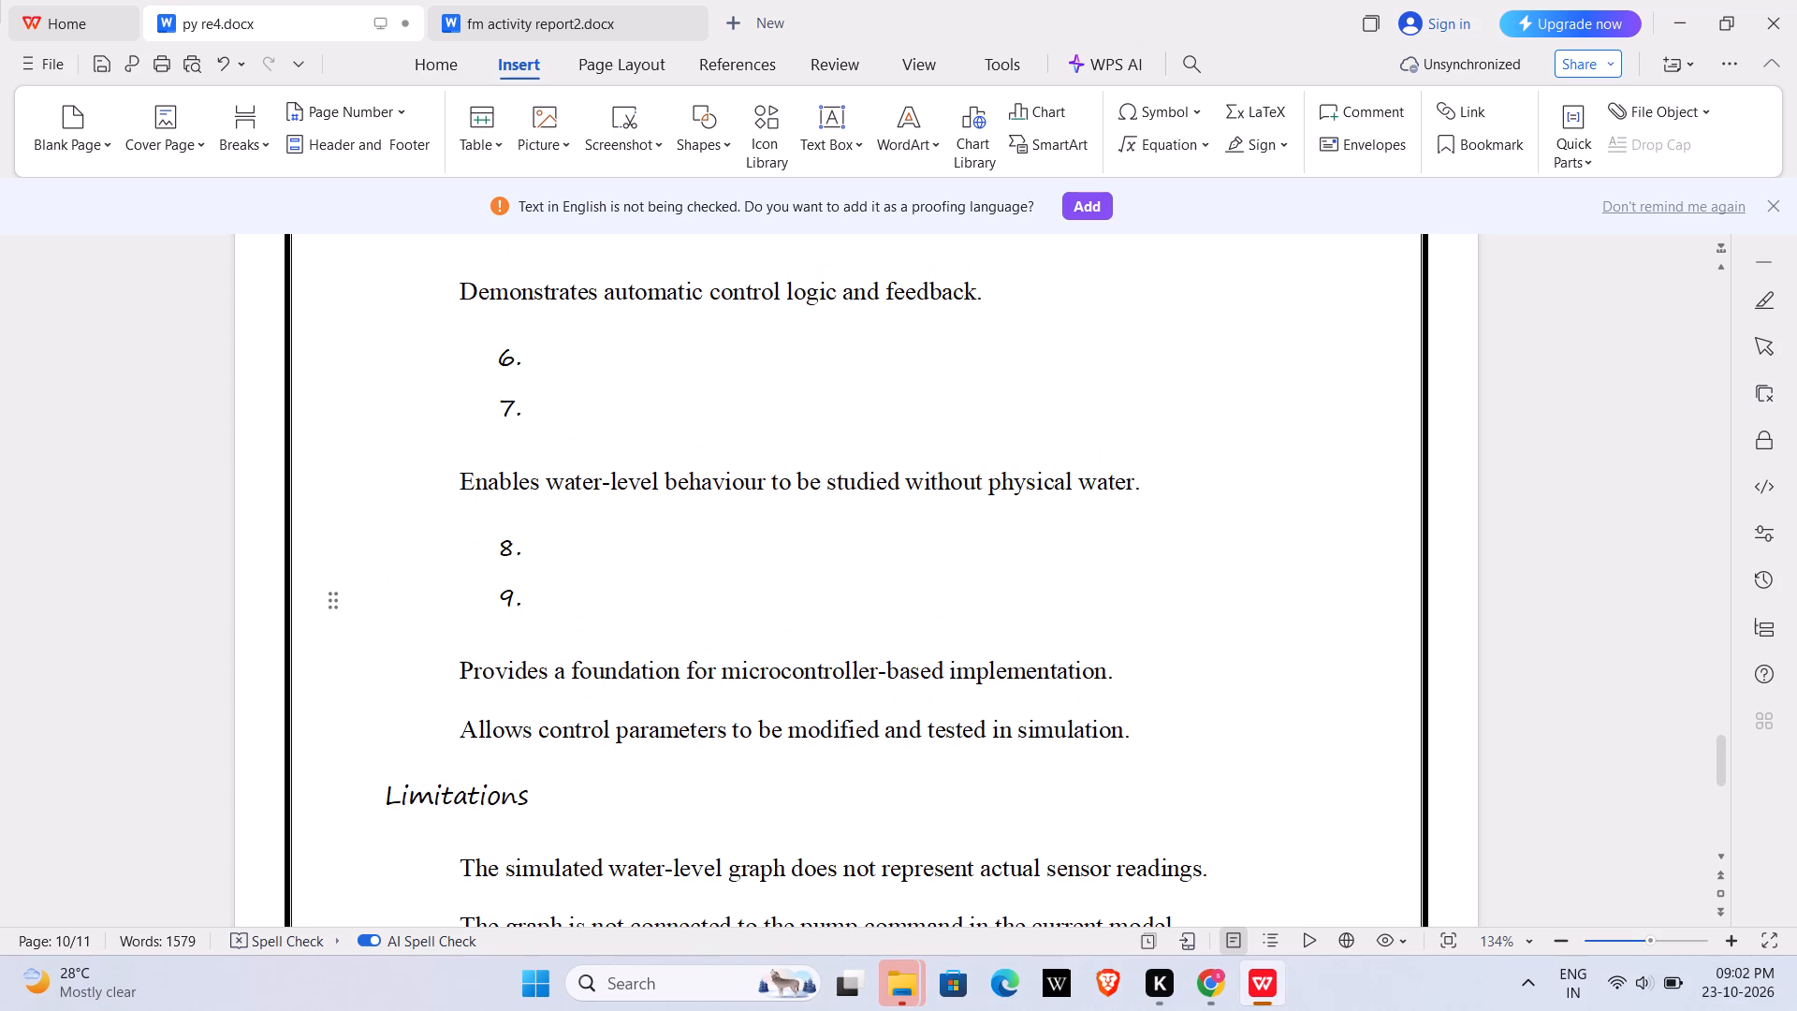
key(BackSpace)
key(BackSpace)
key(BackSpace)
key(BackSpace)
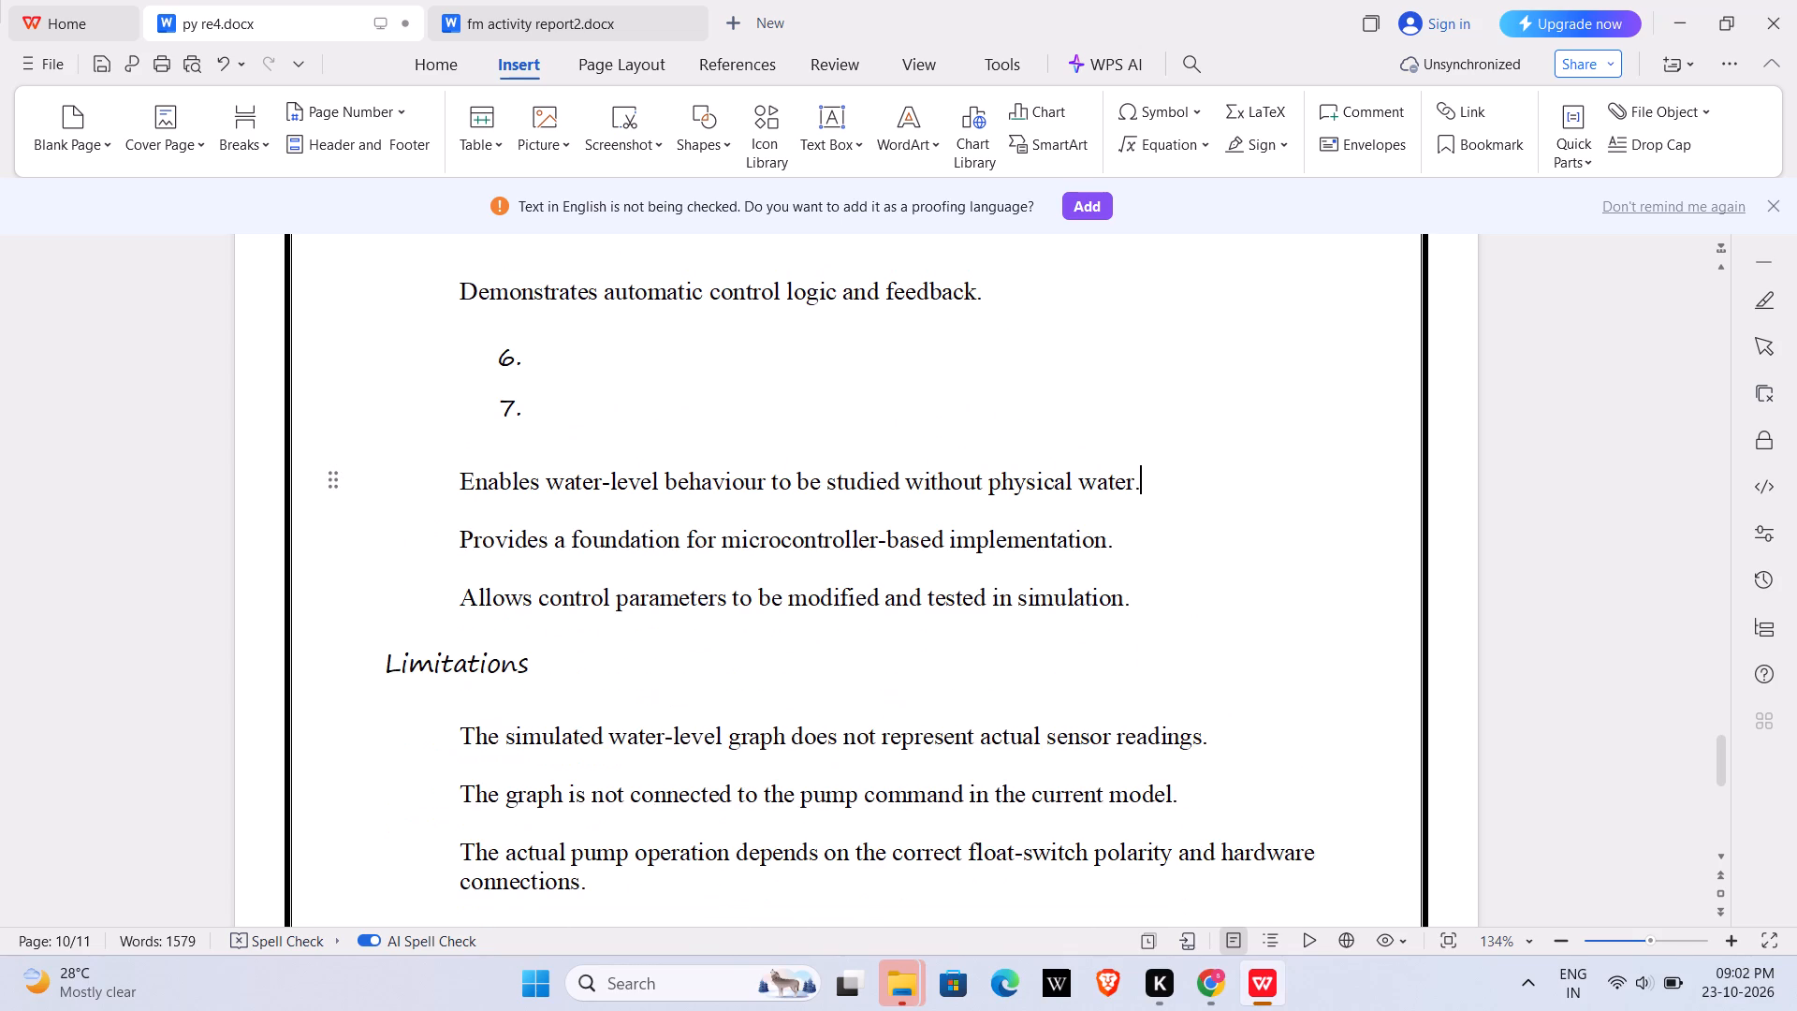
Remove the empty numbered items 7 and 6 above the "Enables water-level behaviour to be studied" line.
scroll(555, 599, up, 3)
click(551, 679)
key(BackSpace)
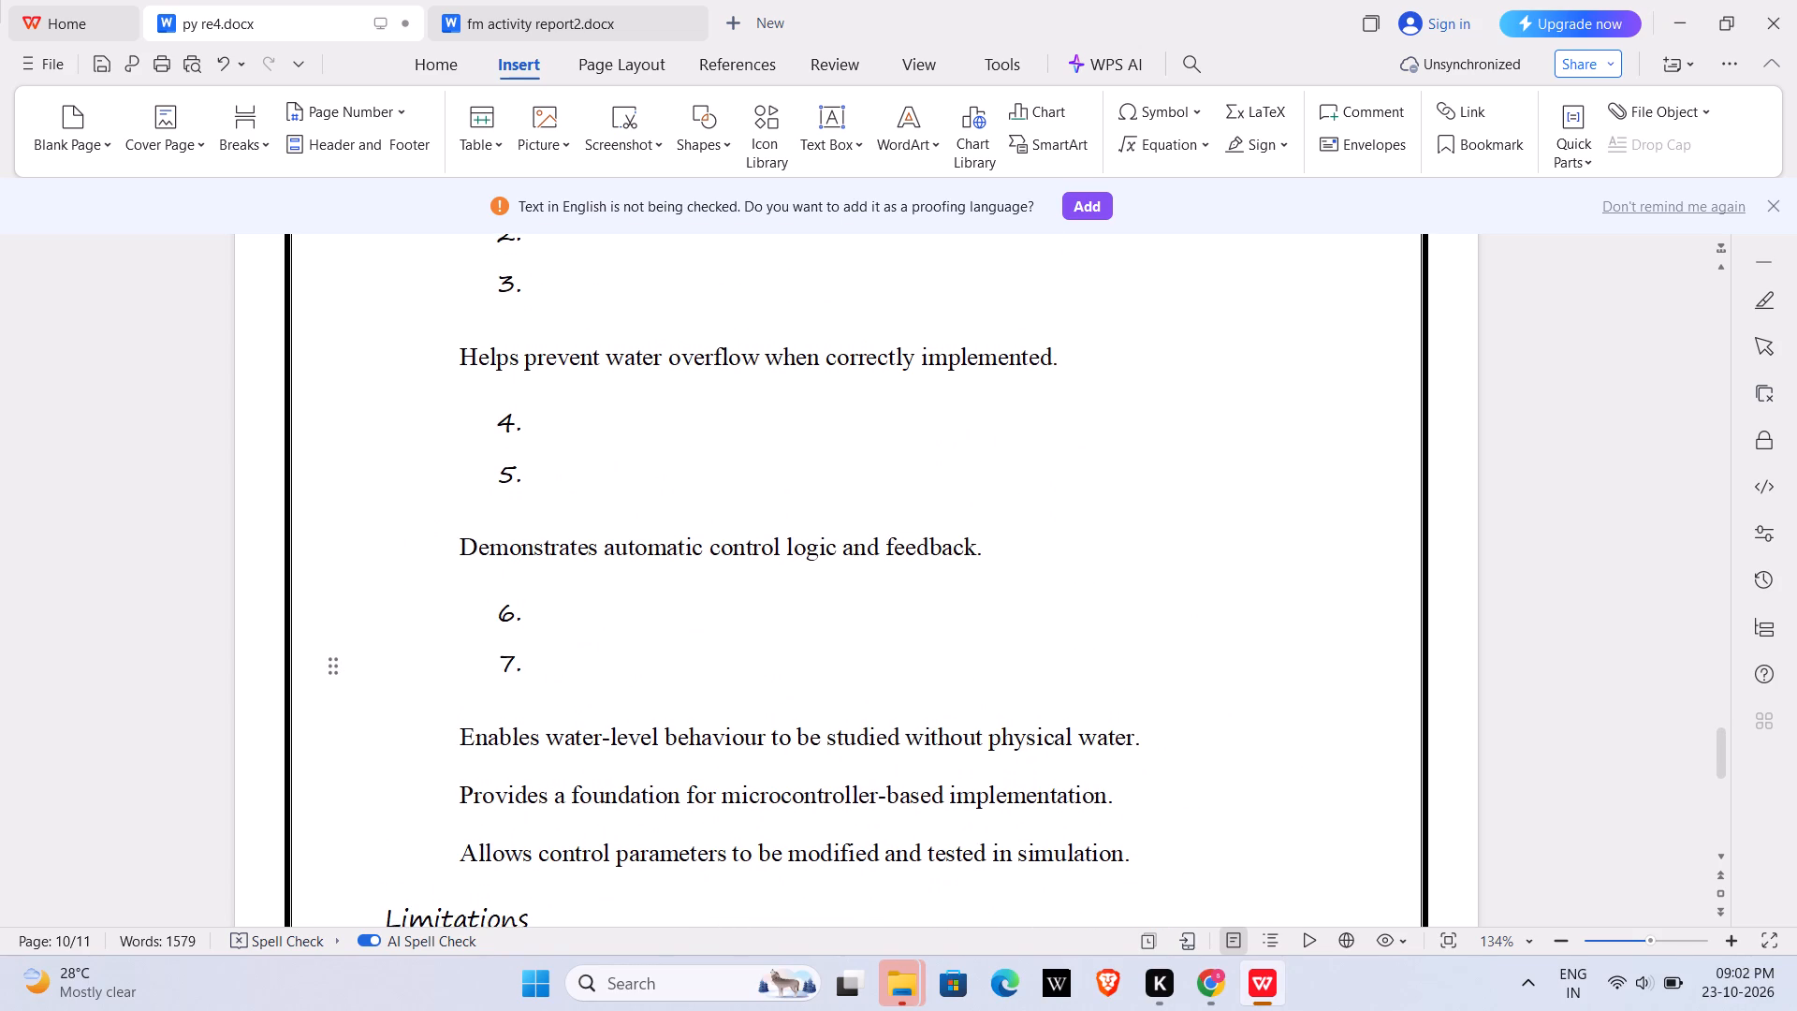
key(BackSpace)
key(BackSpace)
key(BackSpace)
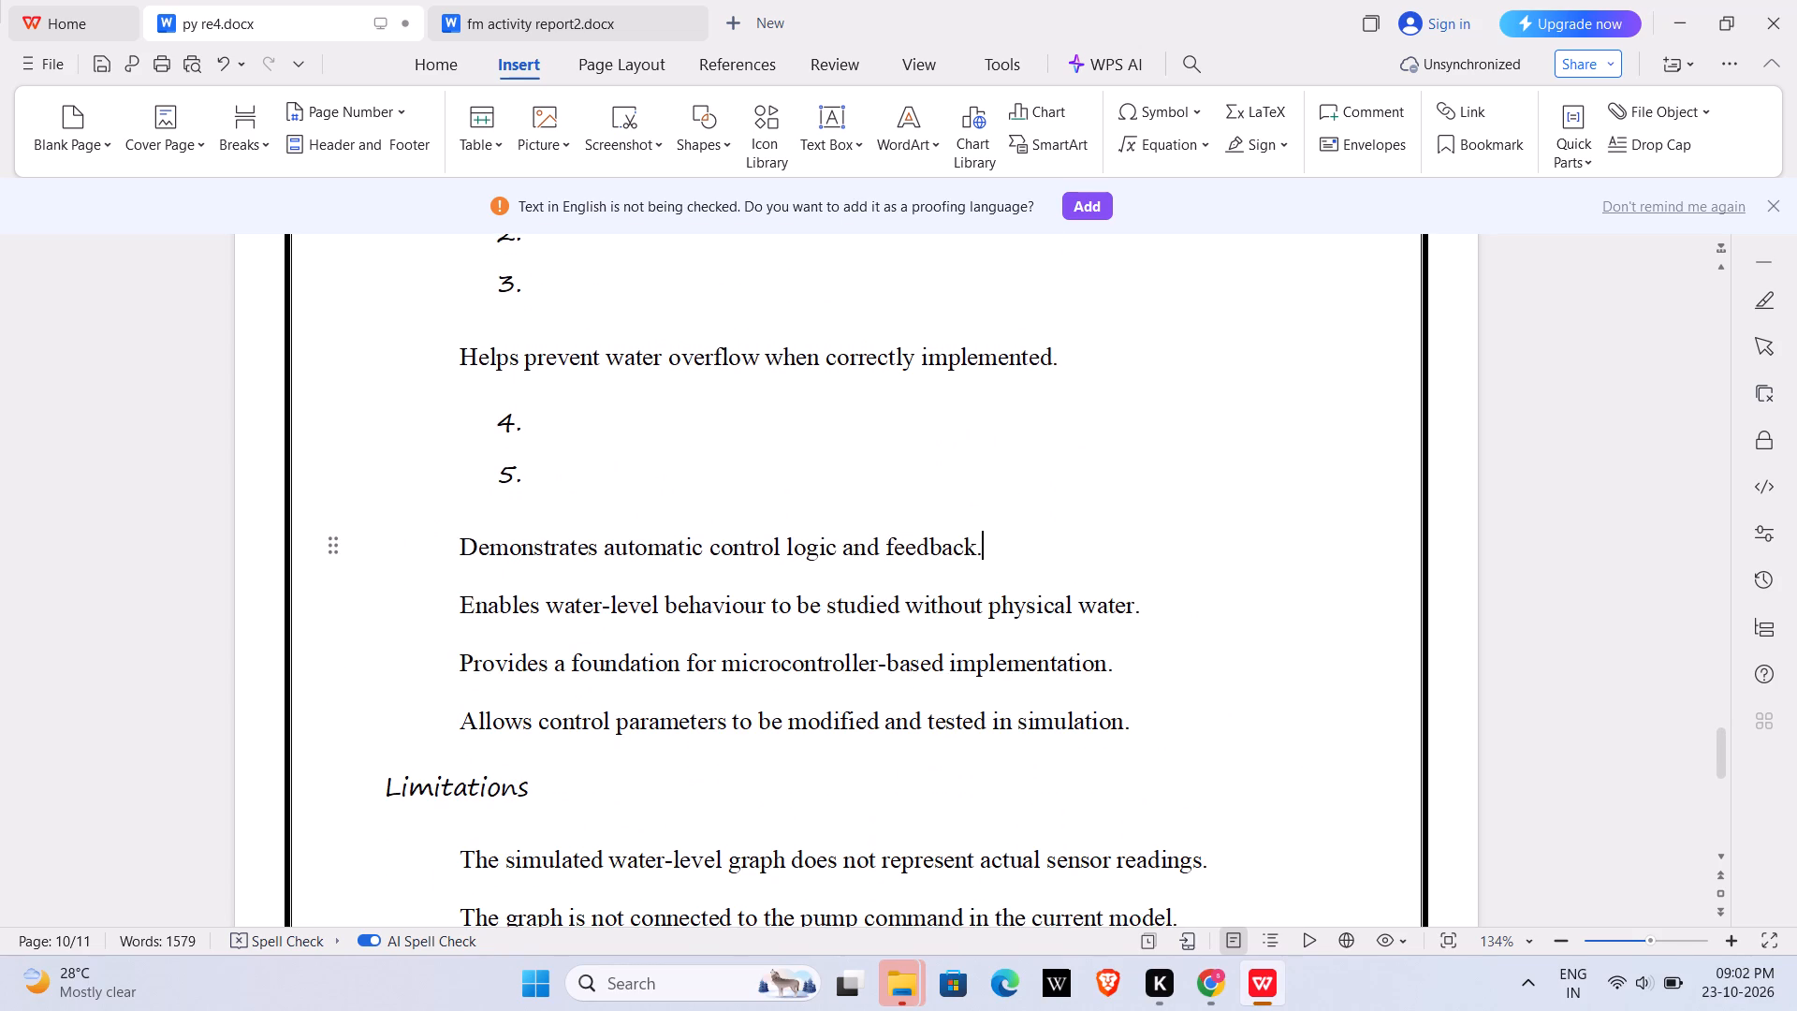
Remove the empty numbered items 5 and 4 above the "Demonstrates automatic control logic and feedback" line.
click(551, 497)
key(BackSpace)
key(BackSpace)
key(BackSpace)
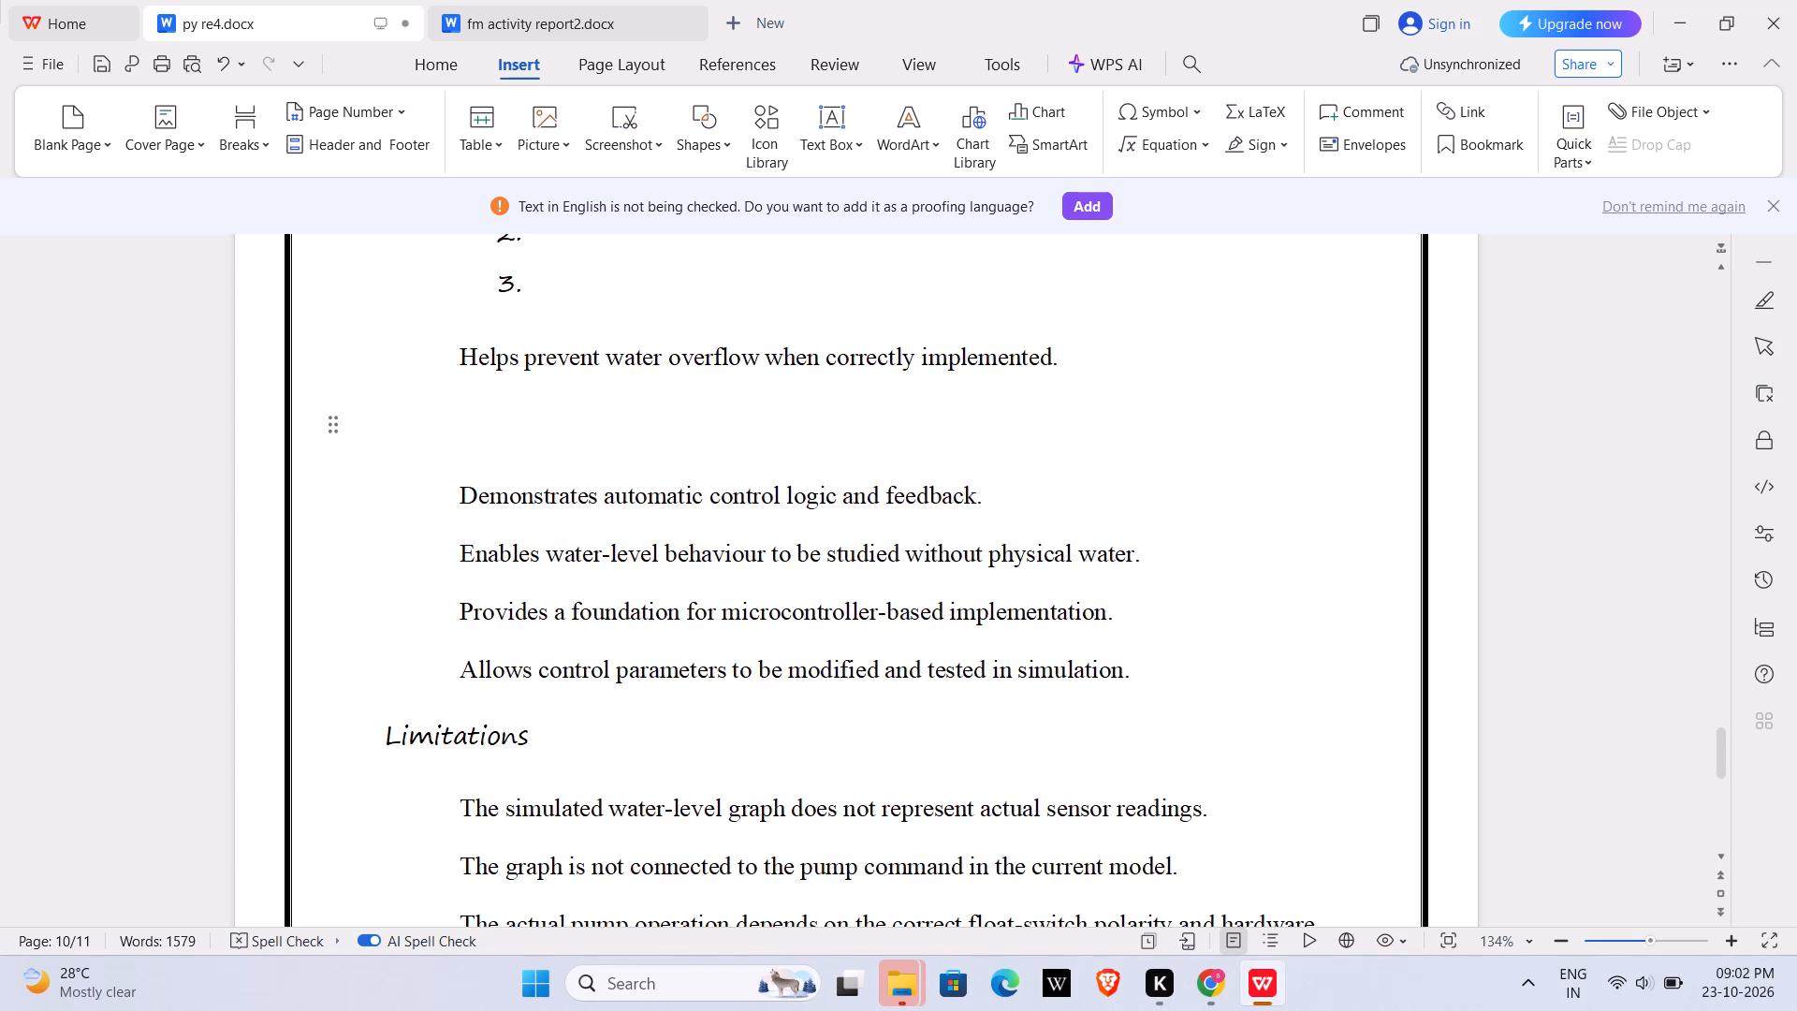
key(BackSpace)
Remove the empty numbered items 3 and 2 above the "Helps prevent water overflow" line.
scroll(551, 497, up, 3)
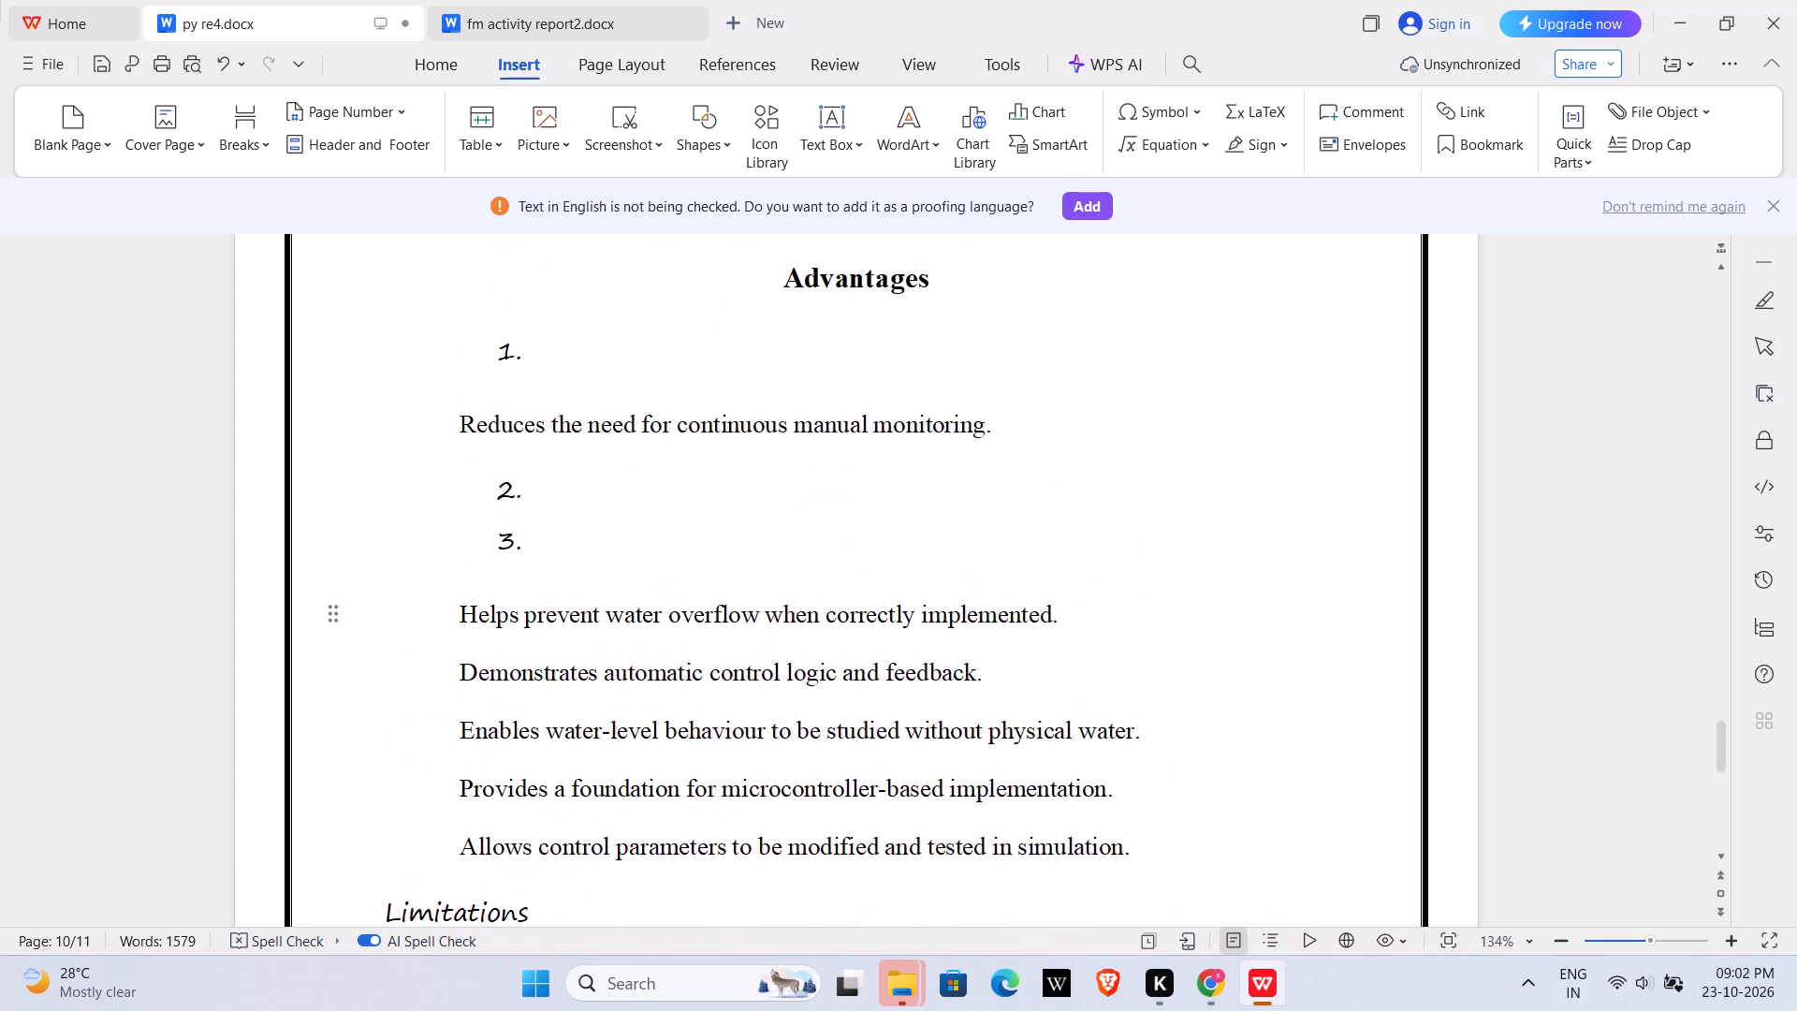
click(544, 555)
key(BackSpace)
key(BackSpace)
key(BackSpace)
key(BackSpace)
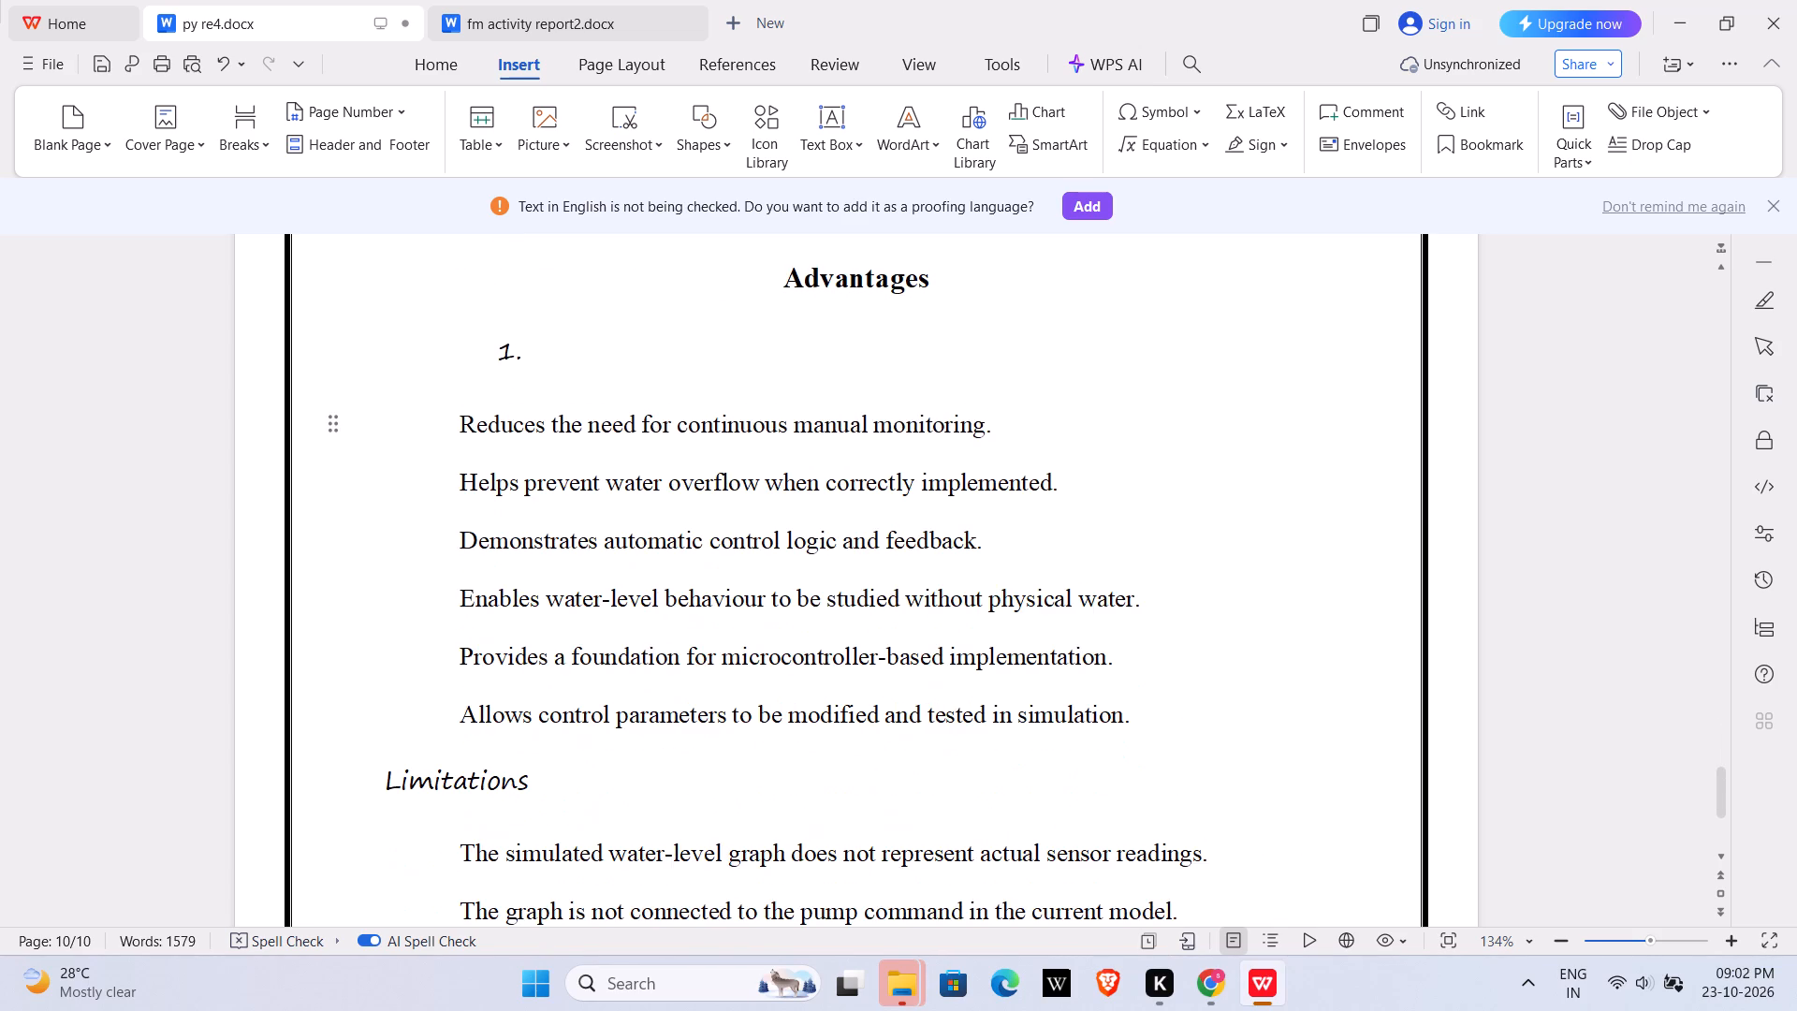
Remove the empty numbered item 1 between the Advantages heading and the "Reduces the need for continuous manual monitoring" line.
scroll(544, 555, up, 2)
click(569, 567)
key(BackSpace)
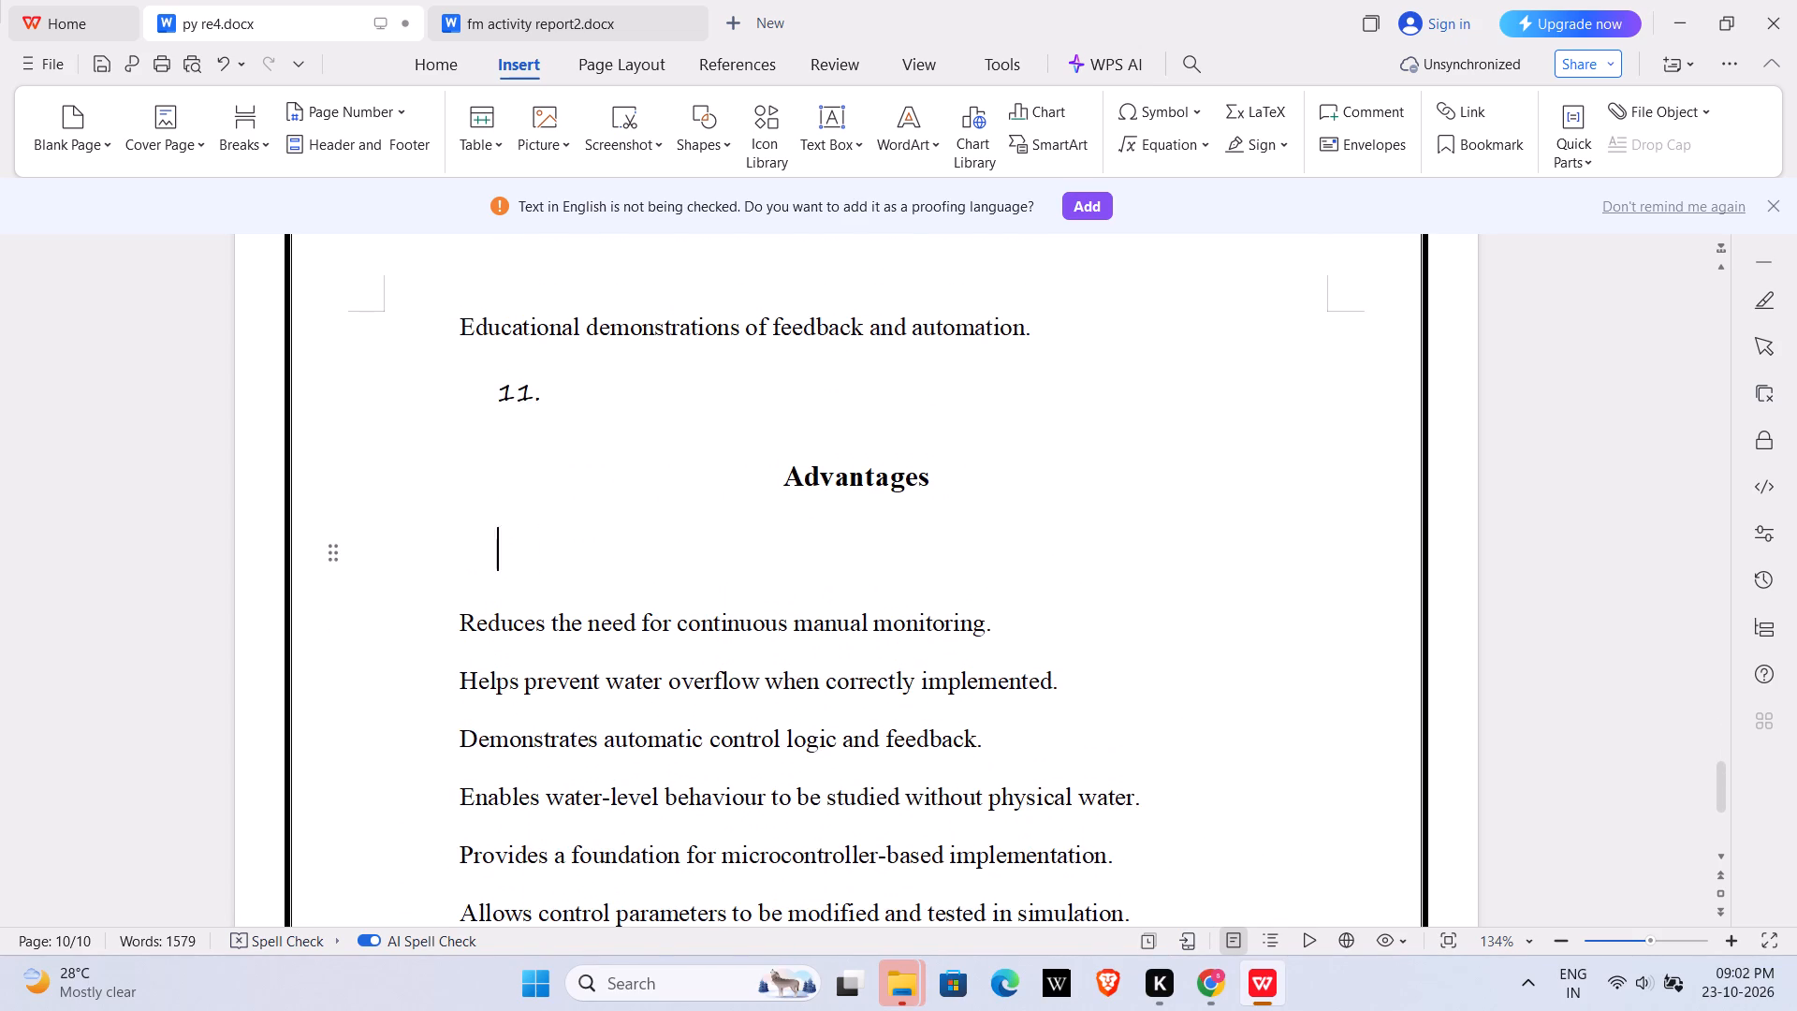
key(BackSpace)
key(BackSpace)
Remove the empty numbered item 11 between the "Educational demonstrations of feedback and automation" line and the Advantages heading.
scroll(569, 567, up, 3)
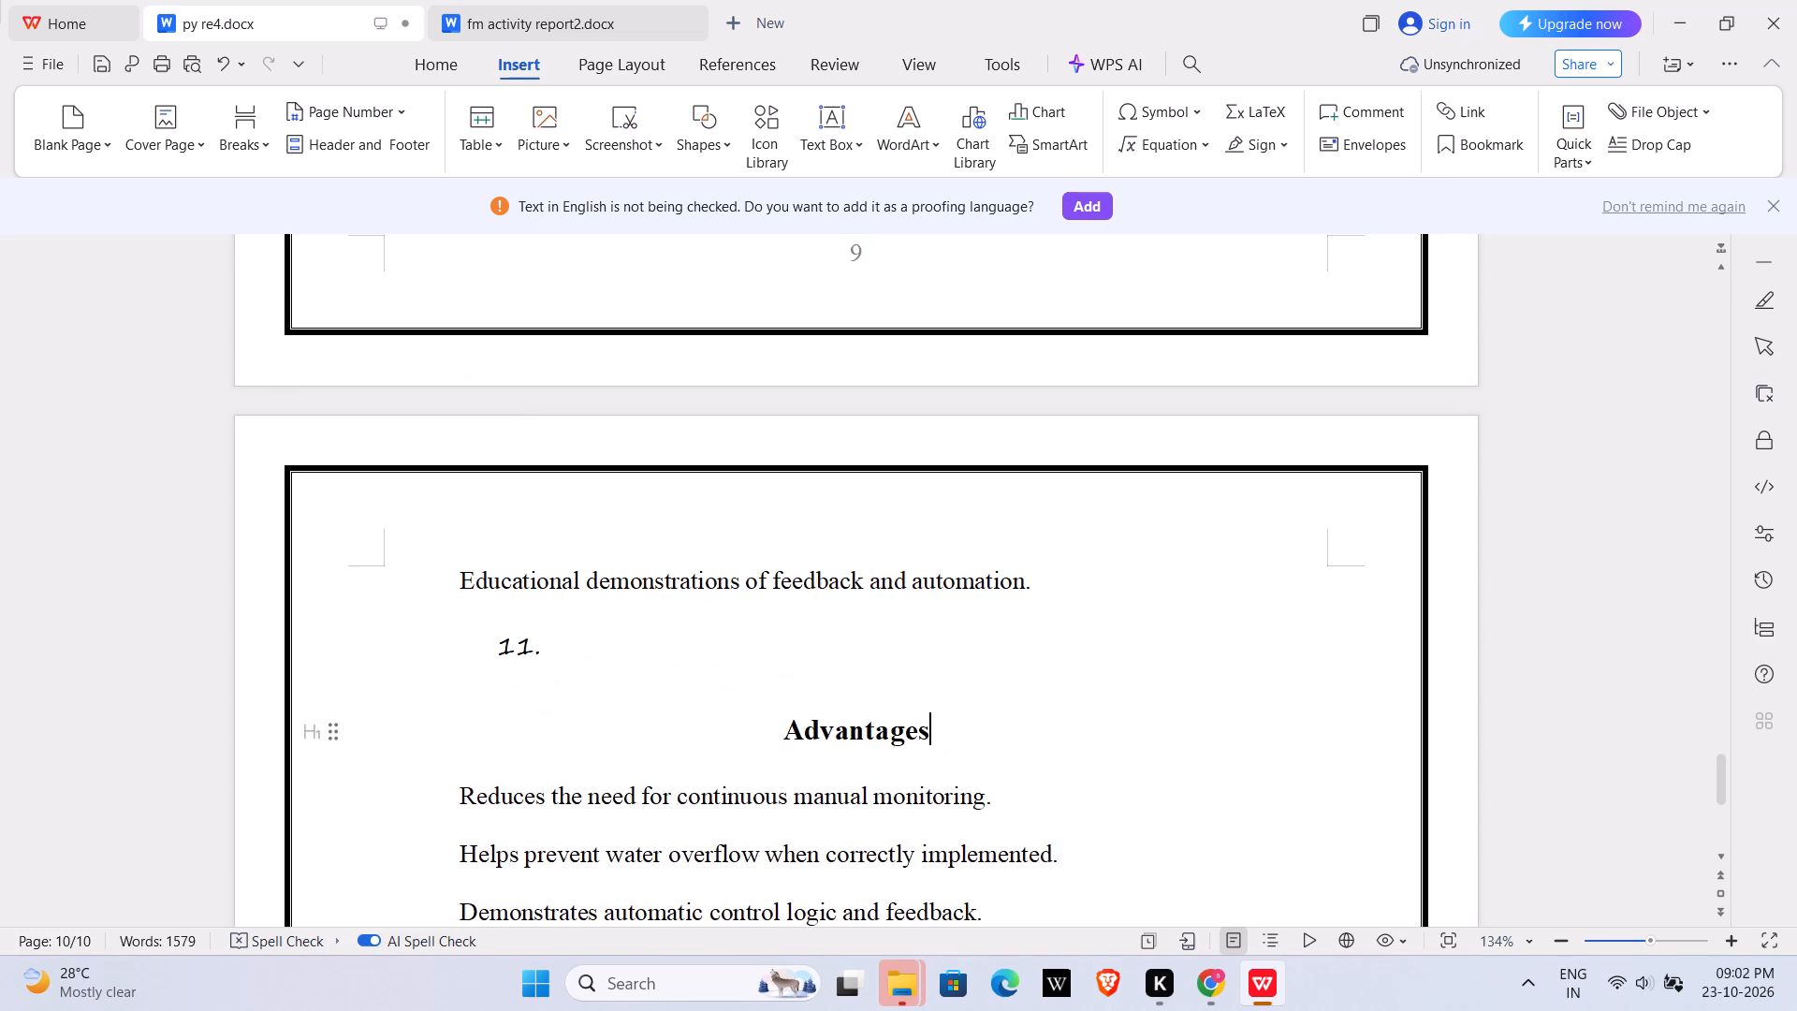
click(587, 641)
key(BackSpace)
key(BackSpace)
key(BackSpace)
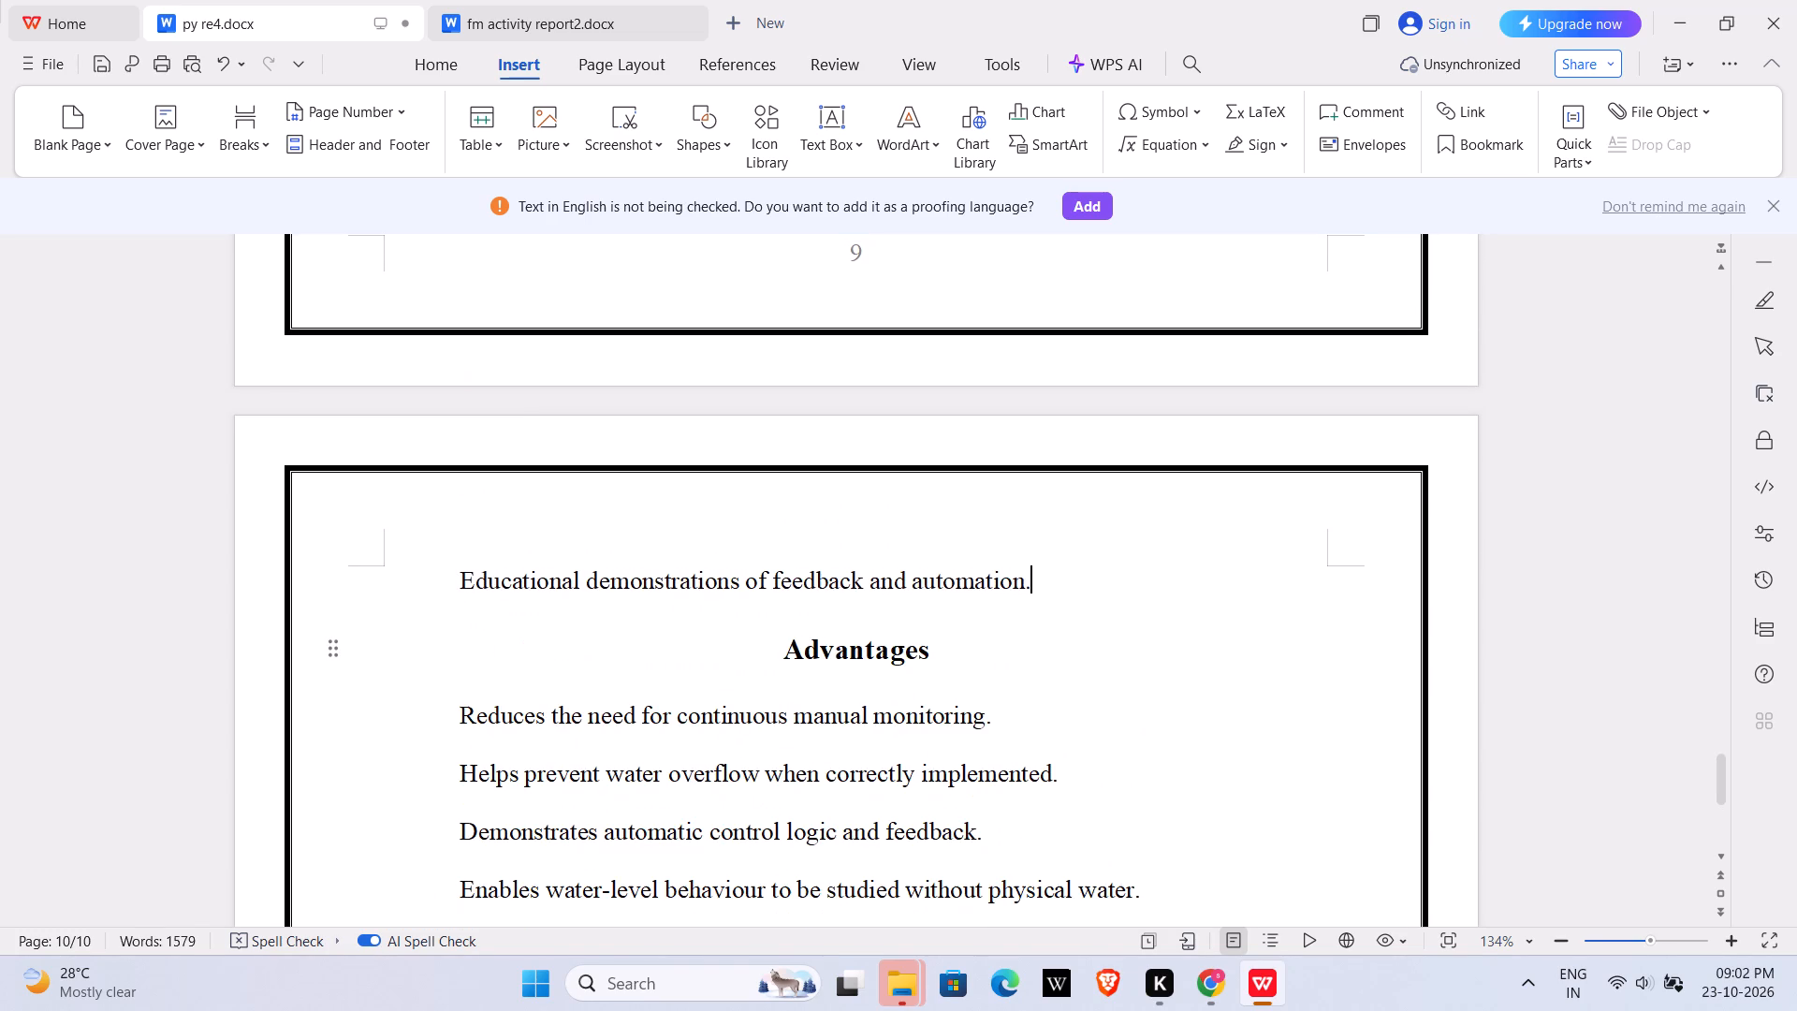
Remove the empty numbered items 10 and 9 below the "Pump-control systems in manufacturing plants" line.
scroll(587, 641, up, 3)
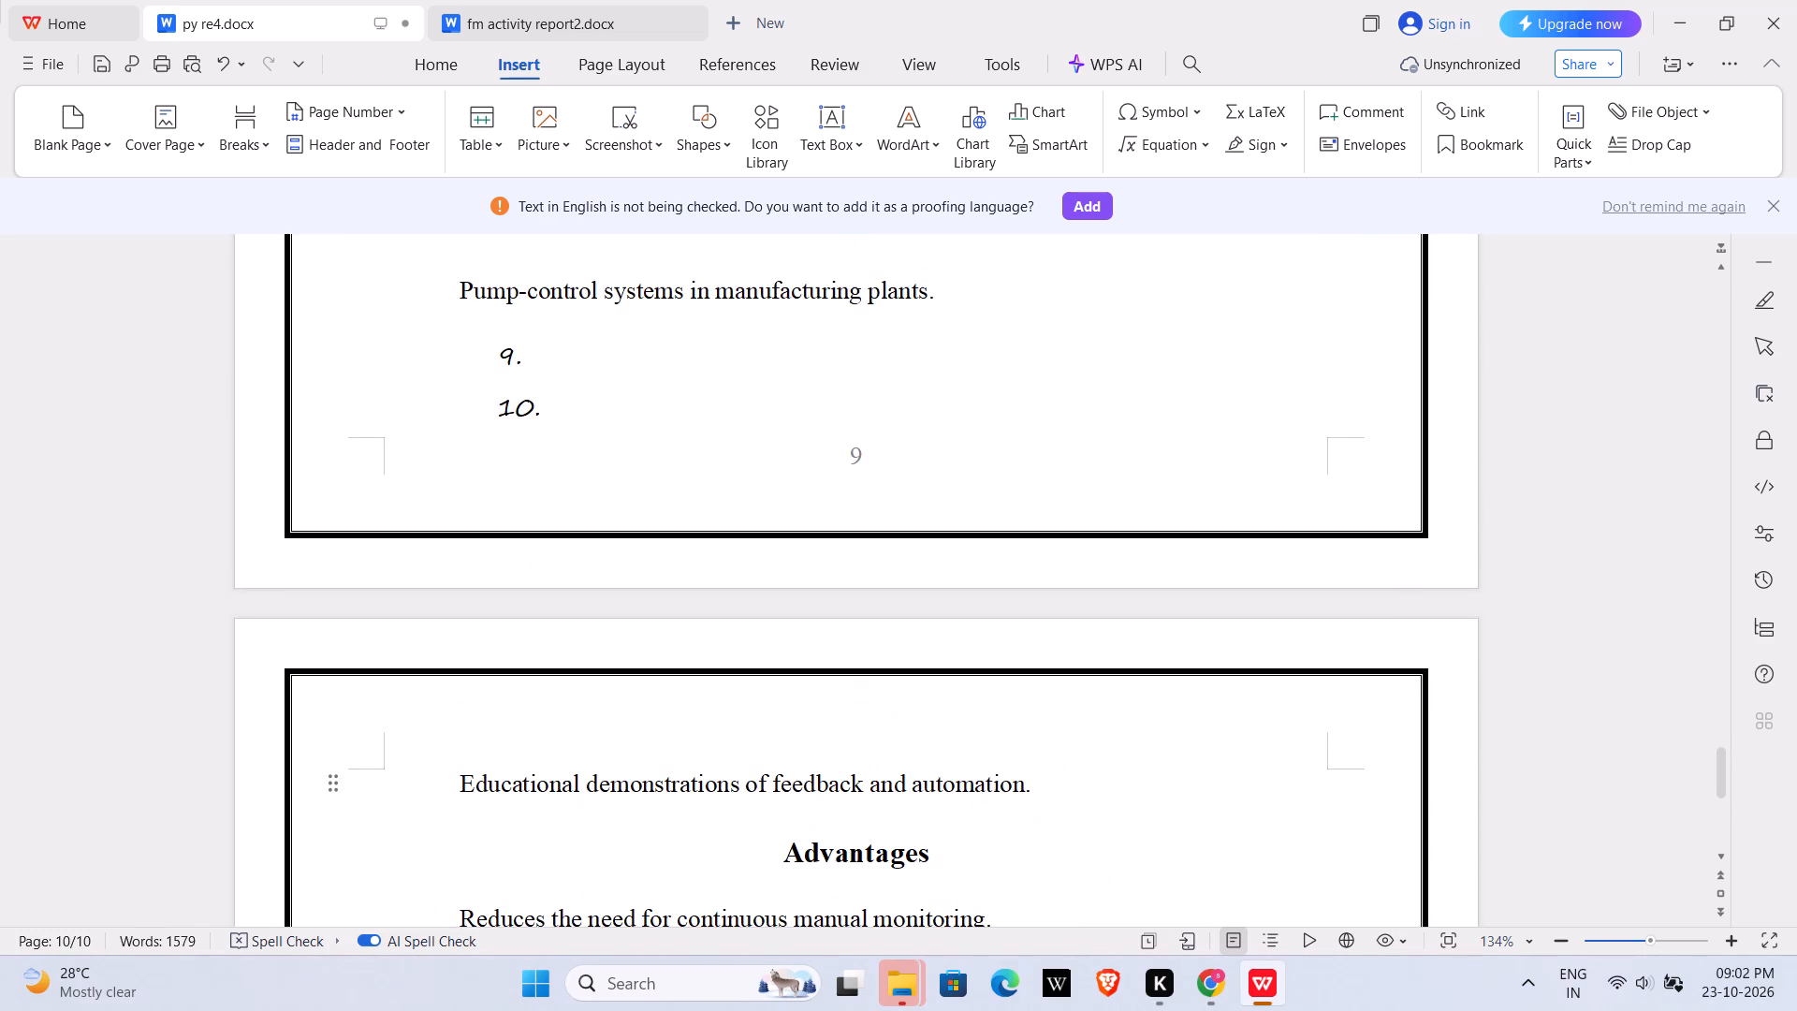
click(635, 431)
key(BackSpace)
key(BackSpace)
key(BackSpace)
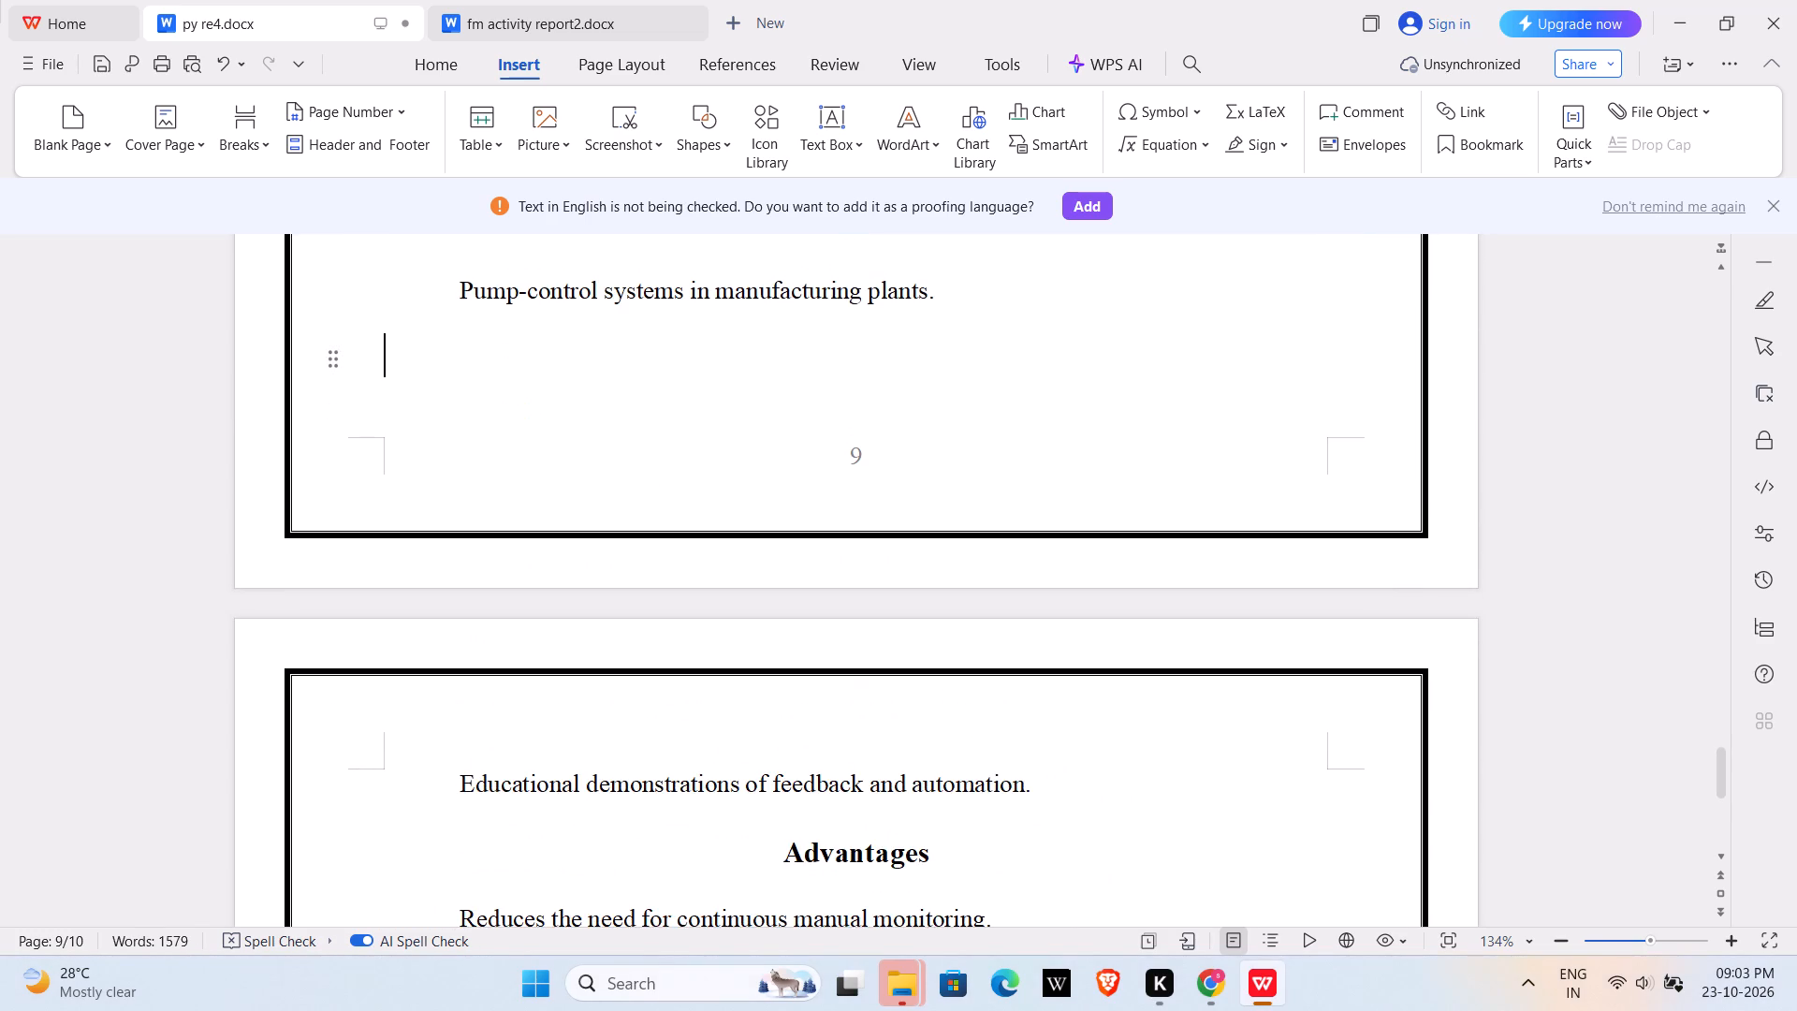
key(BackSpace)
Remove the empty numbered items 8 and 7 above the "Pump-control systems in manufacturing plants" line.
click(574, 570)
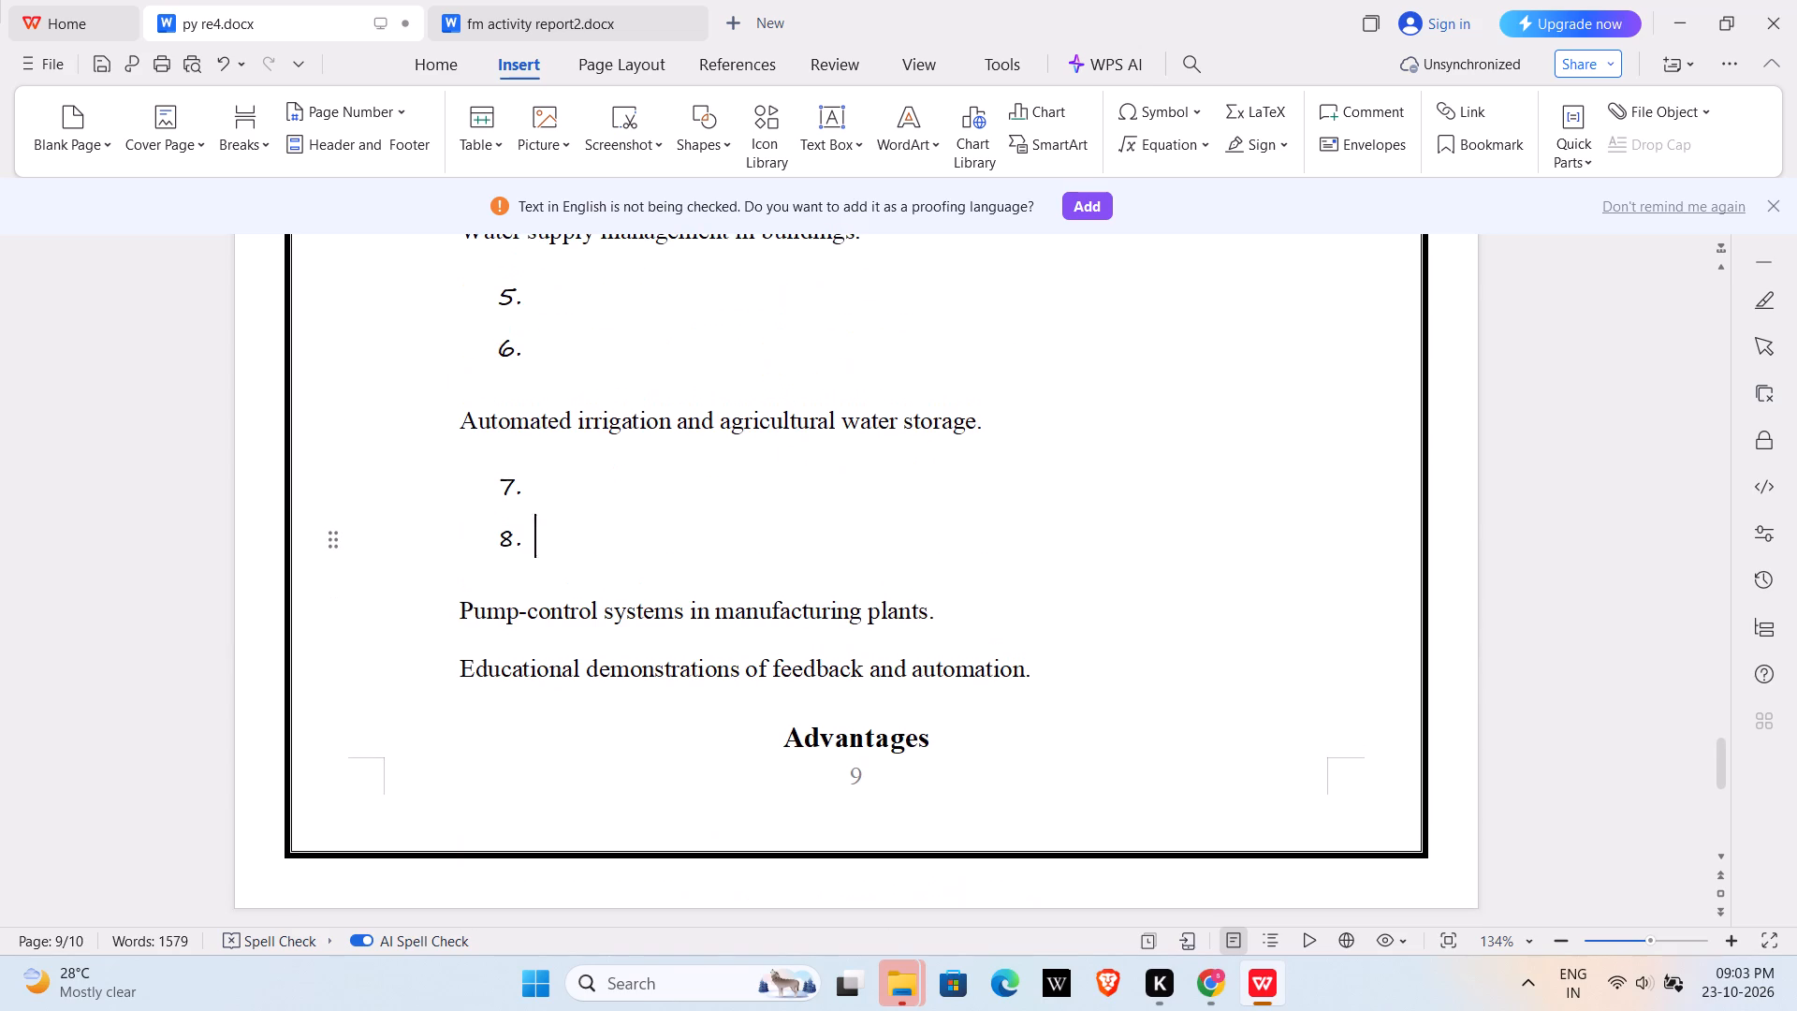
key(BackSpace)
key(BackSpace)
key(BackSpace)
key(BackSpace)
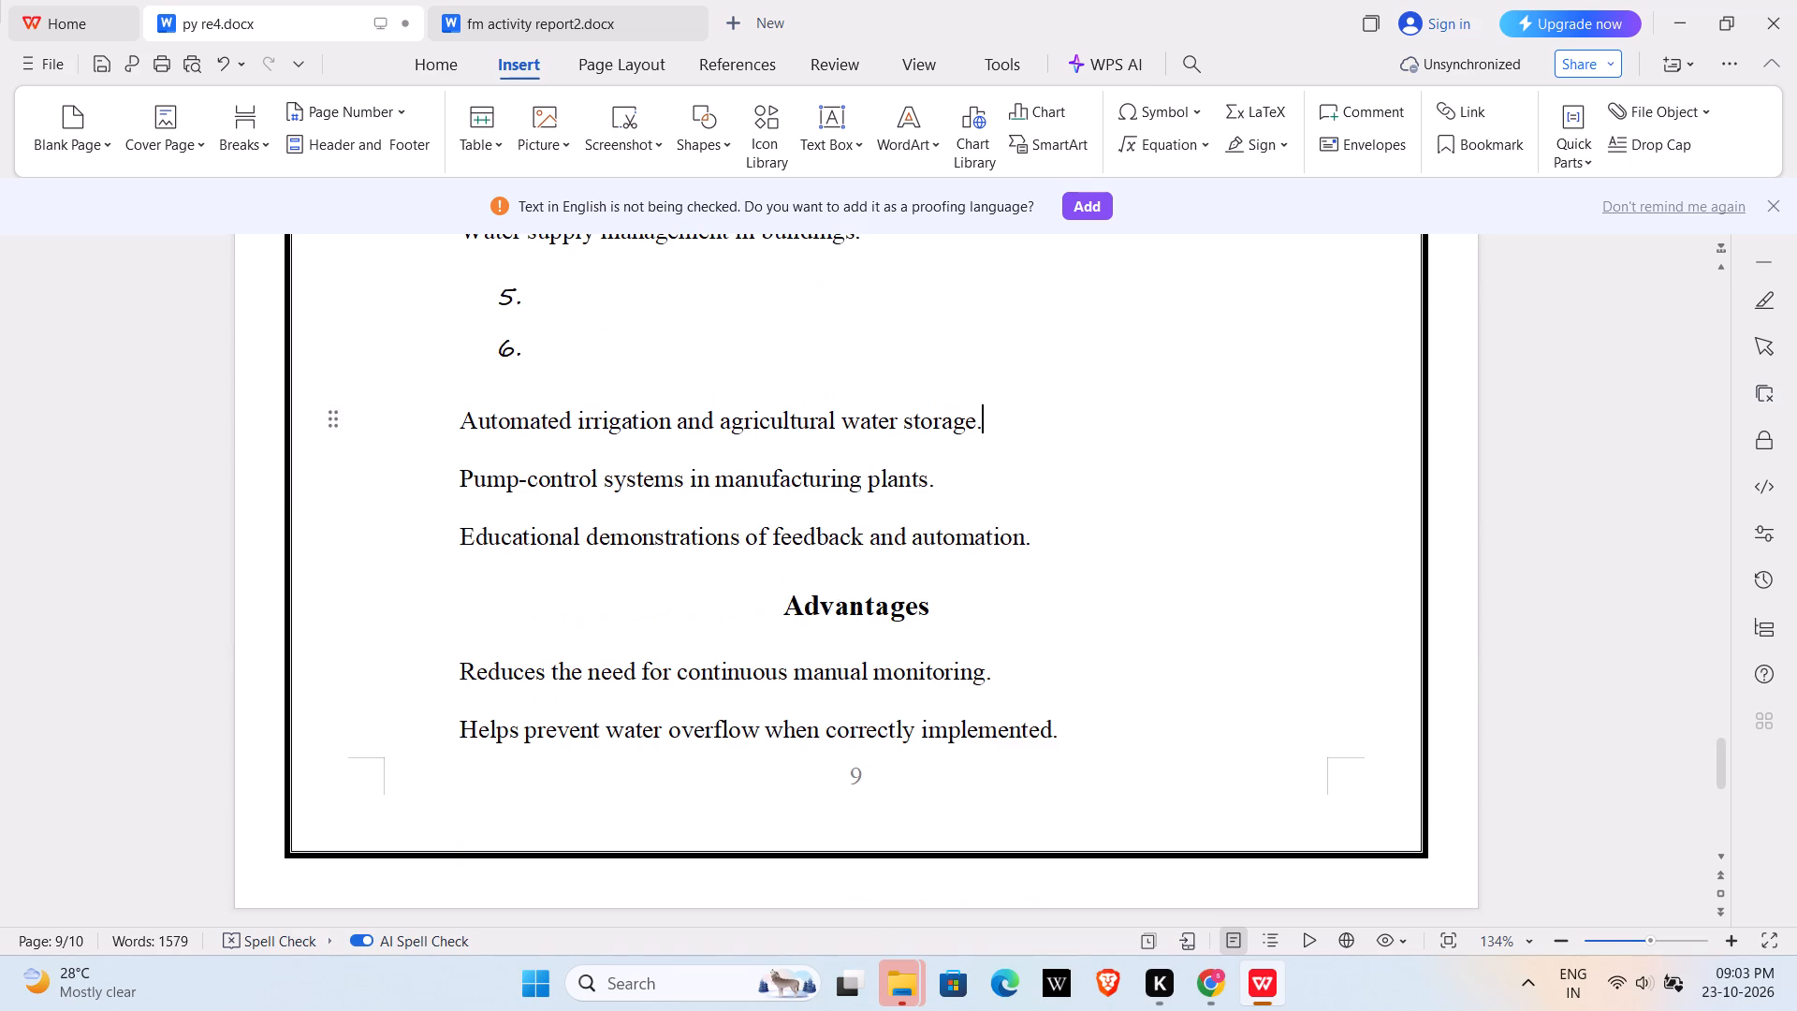
Remove the empty numbered items 6 and 5 above the "Automated irrigation and agricultural water storage" line.
scroll(574, 570, up, 2)
click(574, 557)
key(BackSpace)
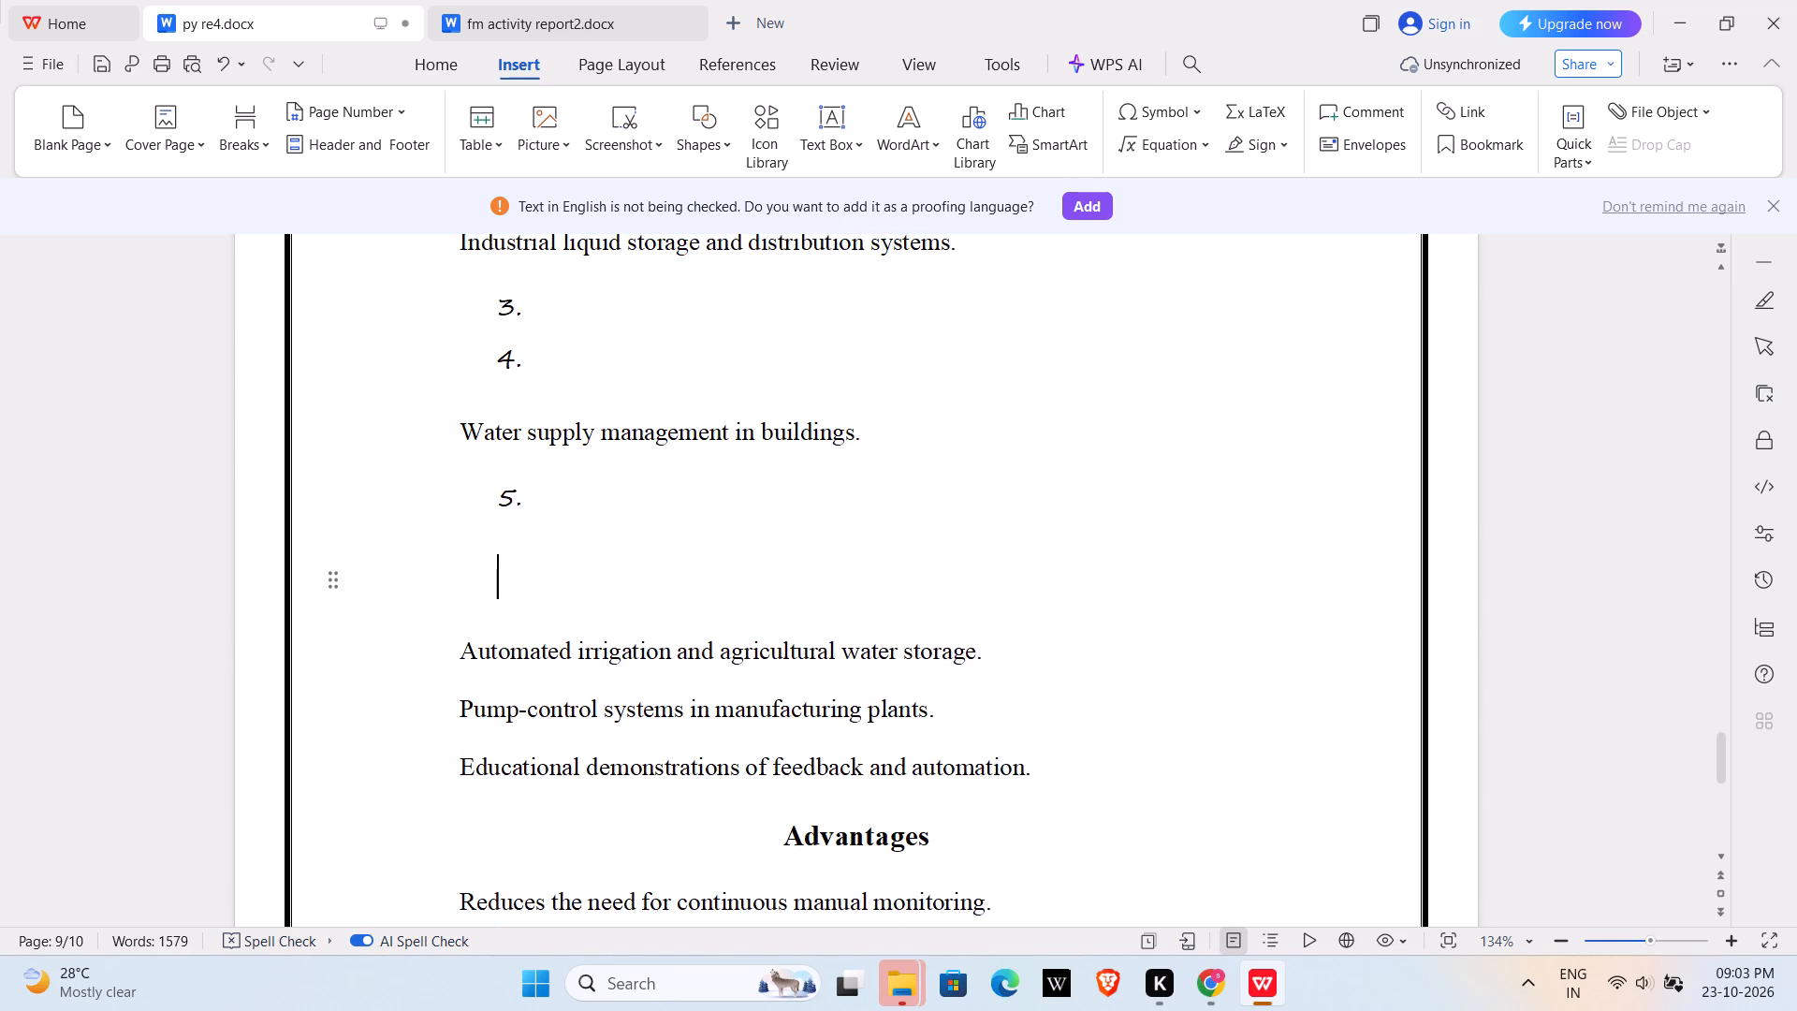
key(BackSpace)
key(BackSpace)
key(BackSpace)
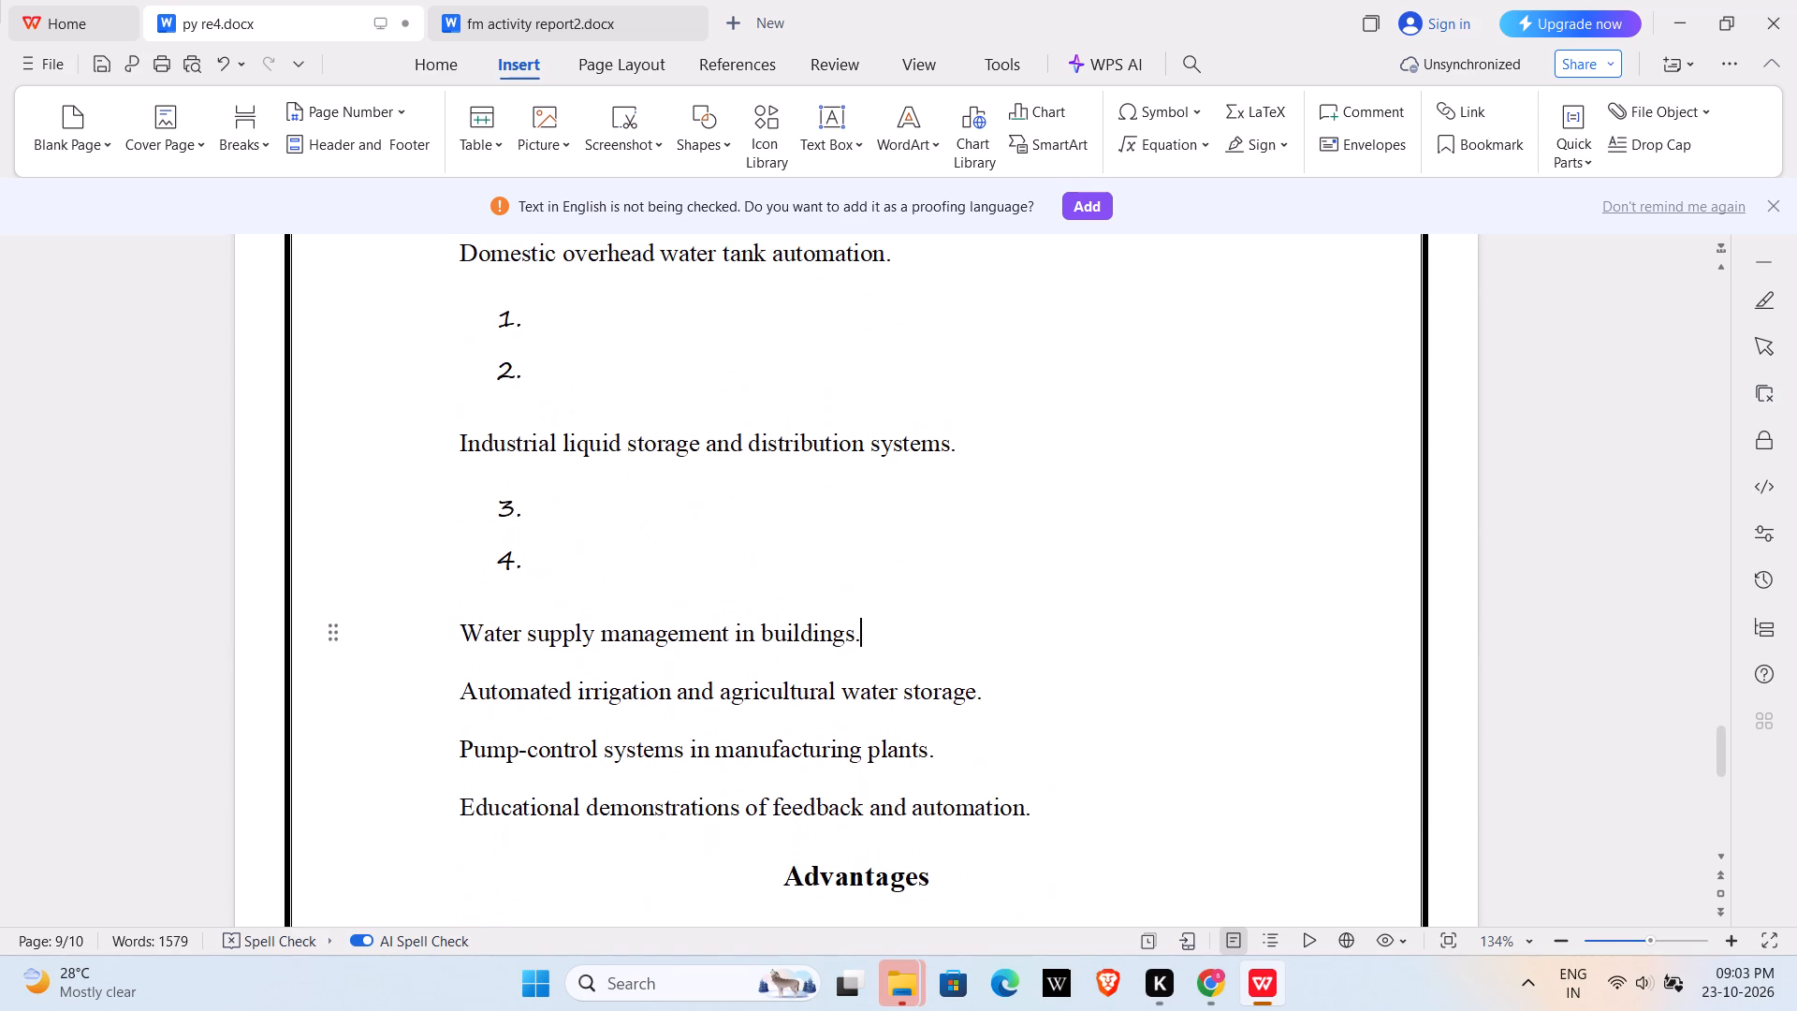
Remove the empty numbered items 4 and 3 above the "Water supply management in buildings" line.
click(578, 559)
key(BackSpace)
key(BackSpace)
key(BackSpace)
key(BackSpace)
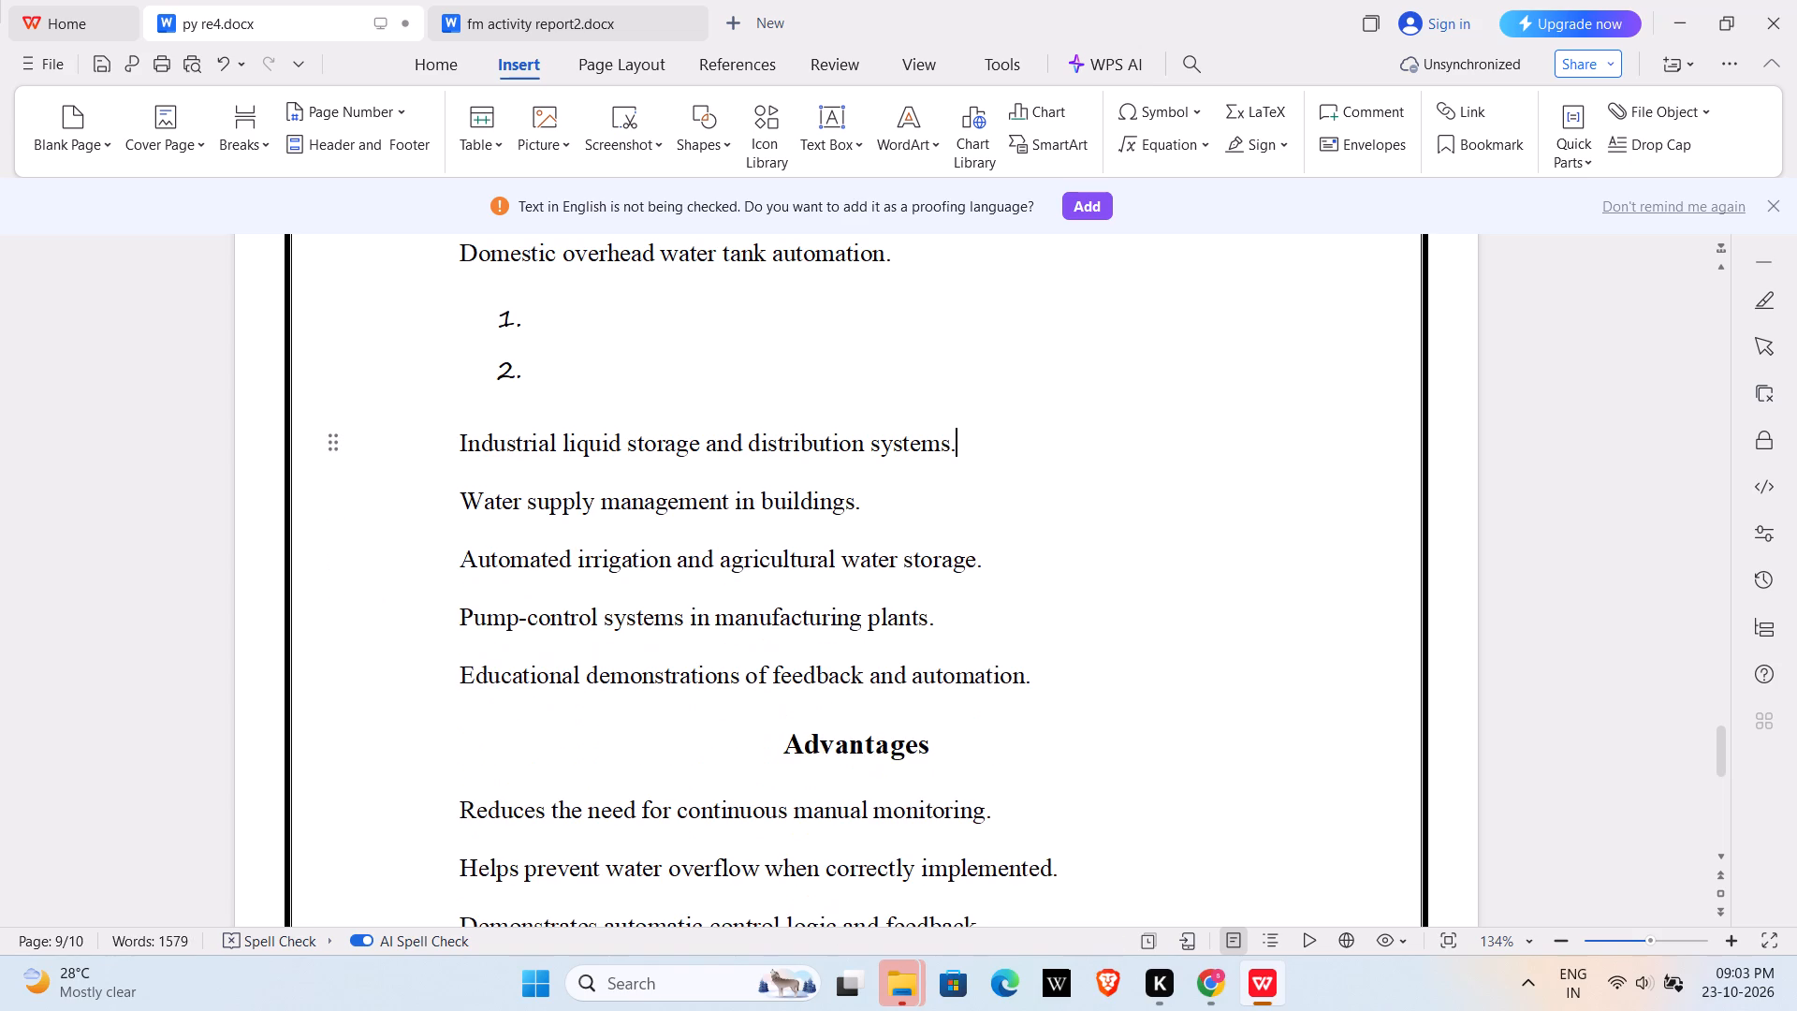
Remove the empty numbered items 2 and 1 above the "Industrial liquid storage and distribution systems" line.
scroll(578, 559, up, 3)
click(567, 636)
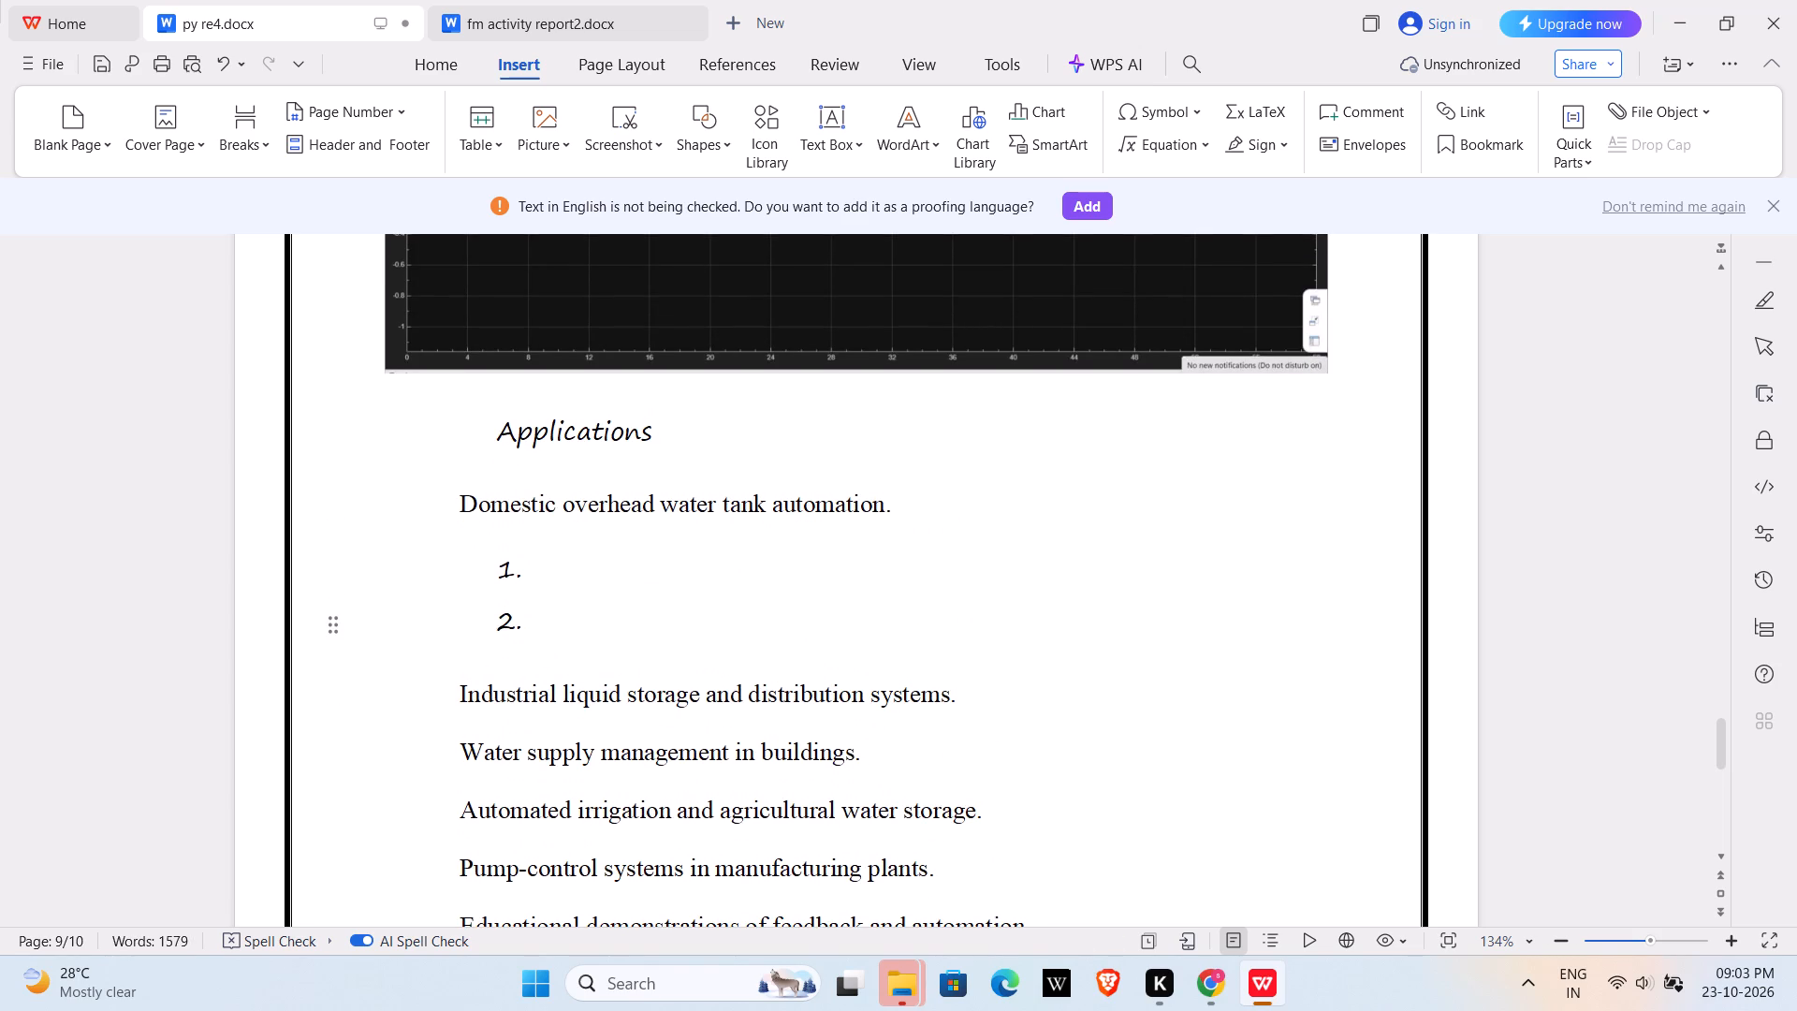
Remove the empty numbered items 2 and 1 below the "Domestic overhead water tank automation" line.
key(BackSpace)
key(BackSpace)
key(BackSpace)
key(BackSpace)
Look back through the report from the Applications section to the project scope text on page 4, checking content and layout.
scroll(567, 636, up, 5)
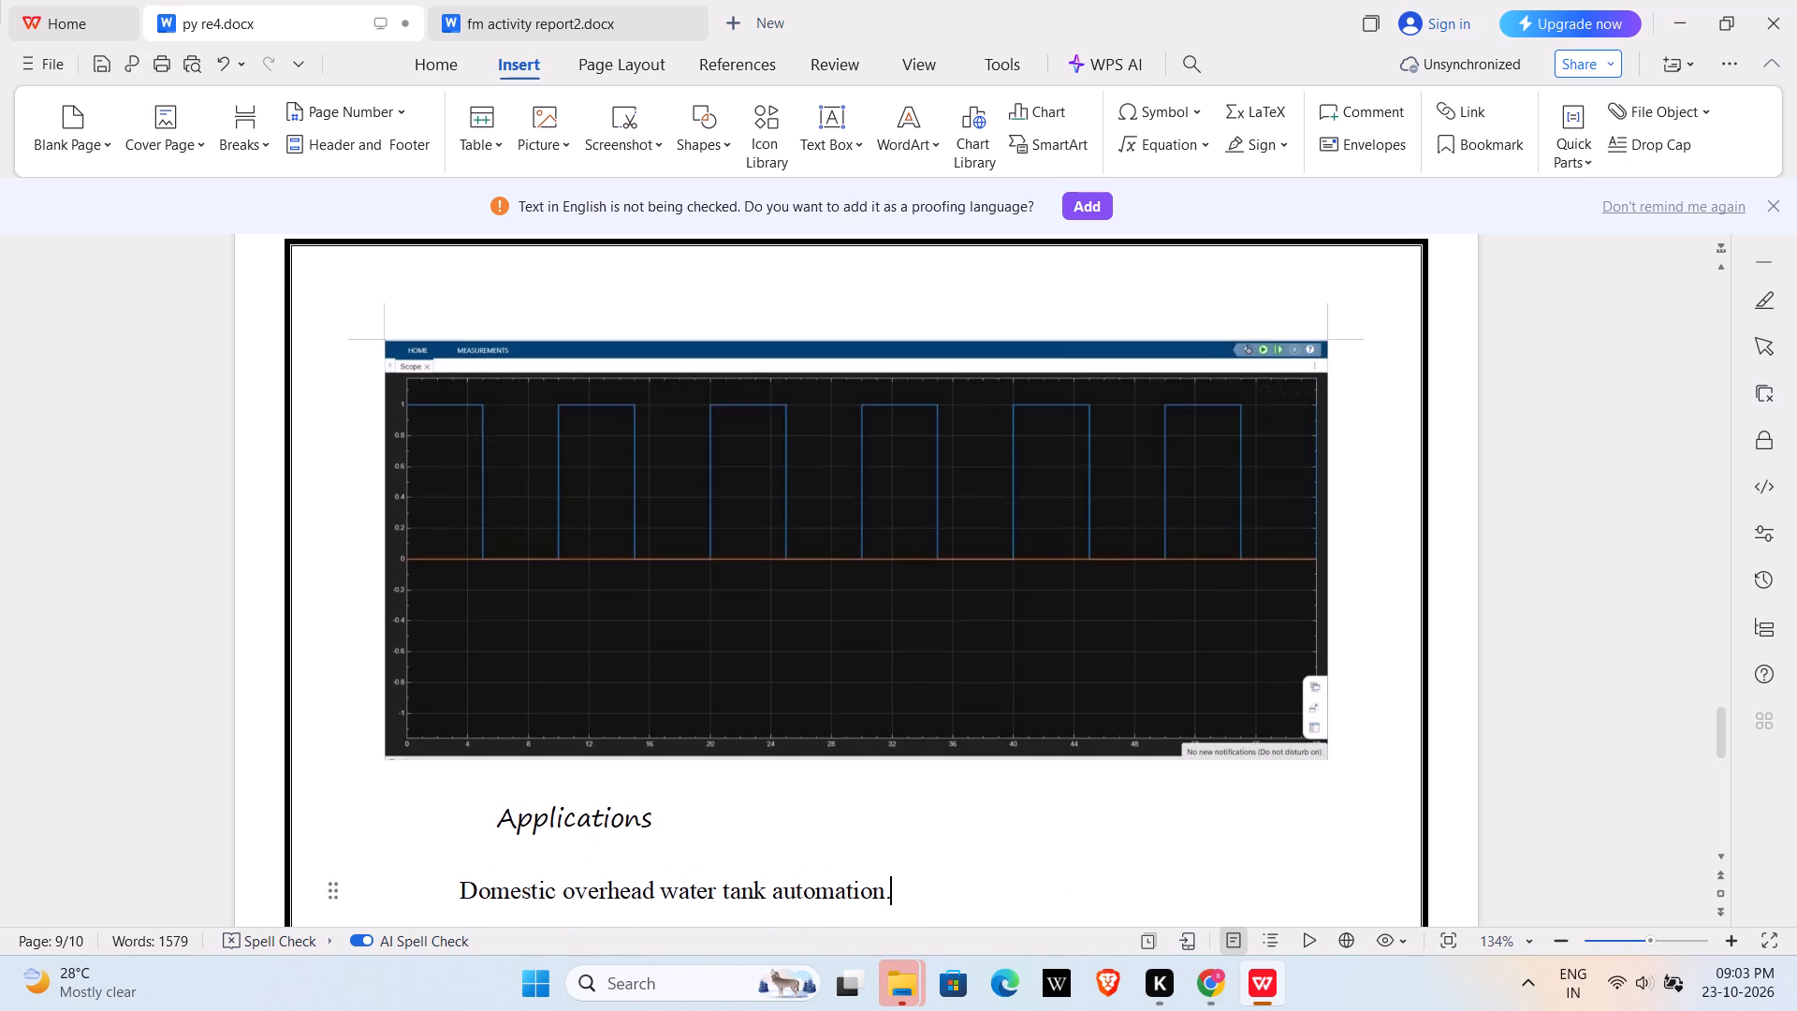
scroll(567, 636, up, 18)
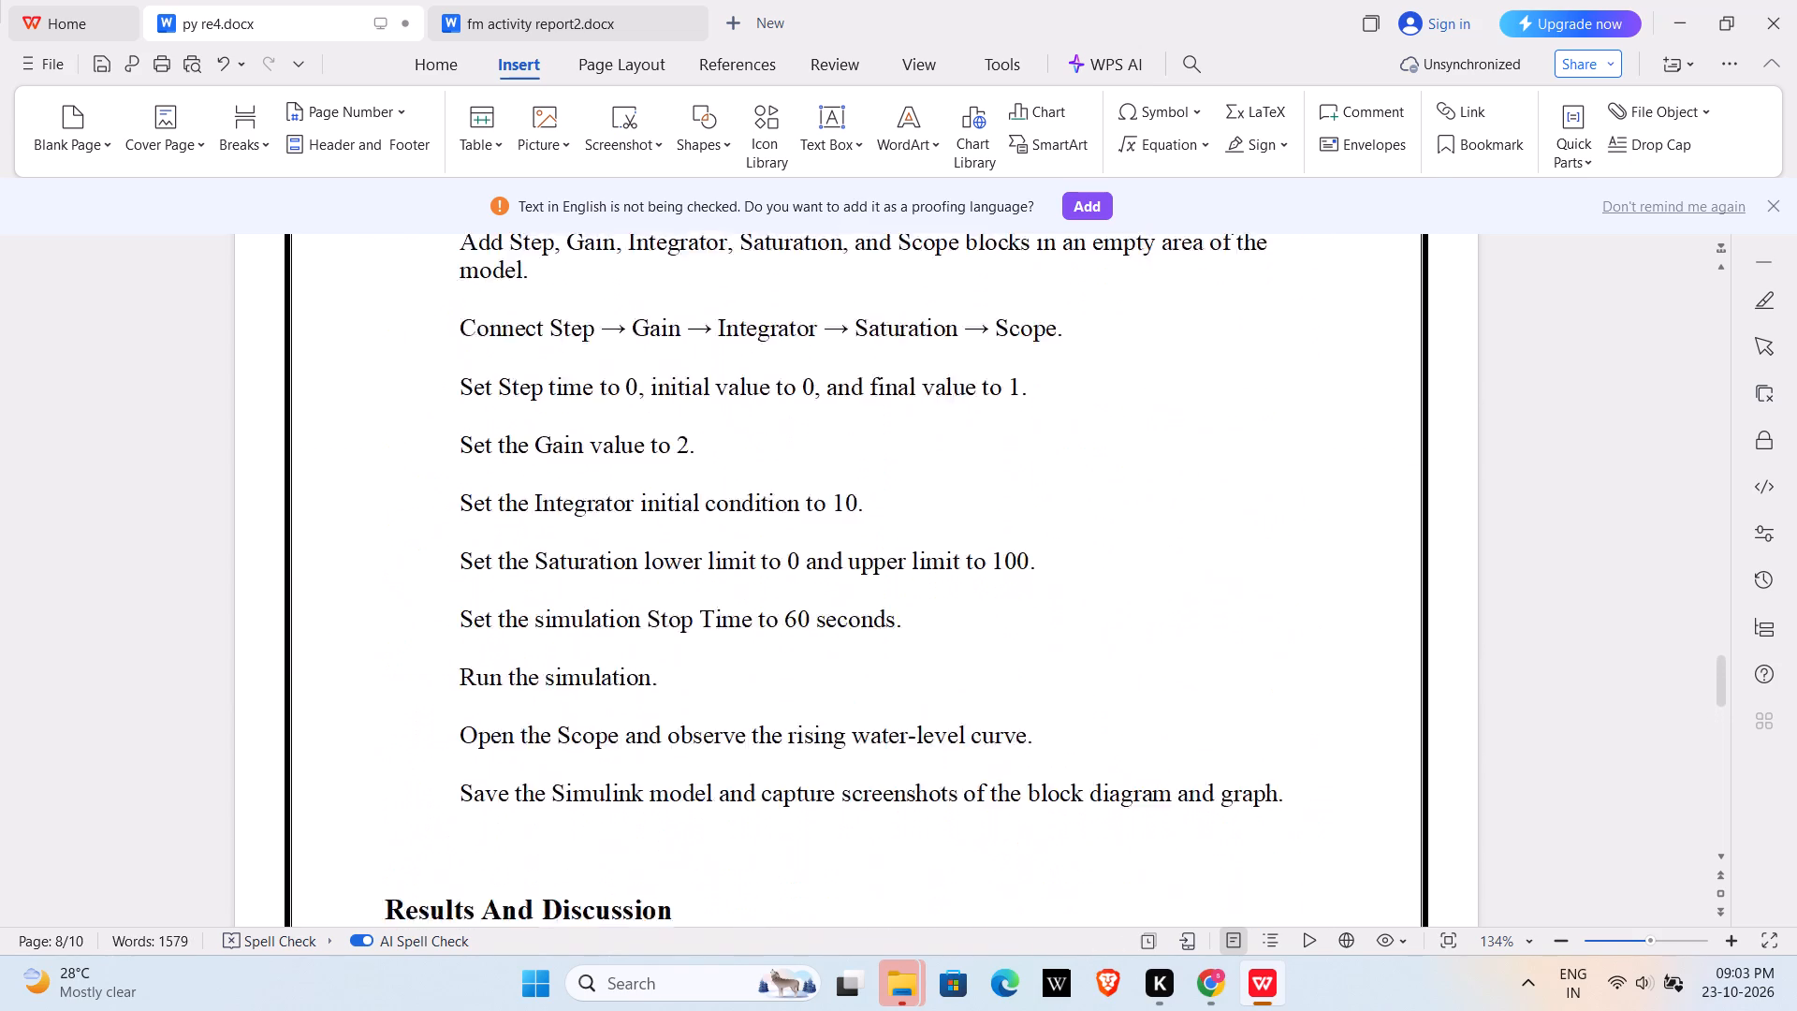
scroll(567, 636, up, 15)
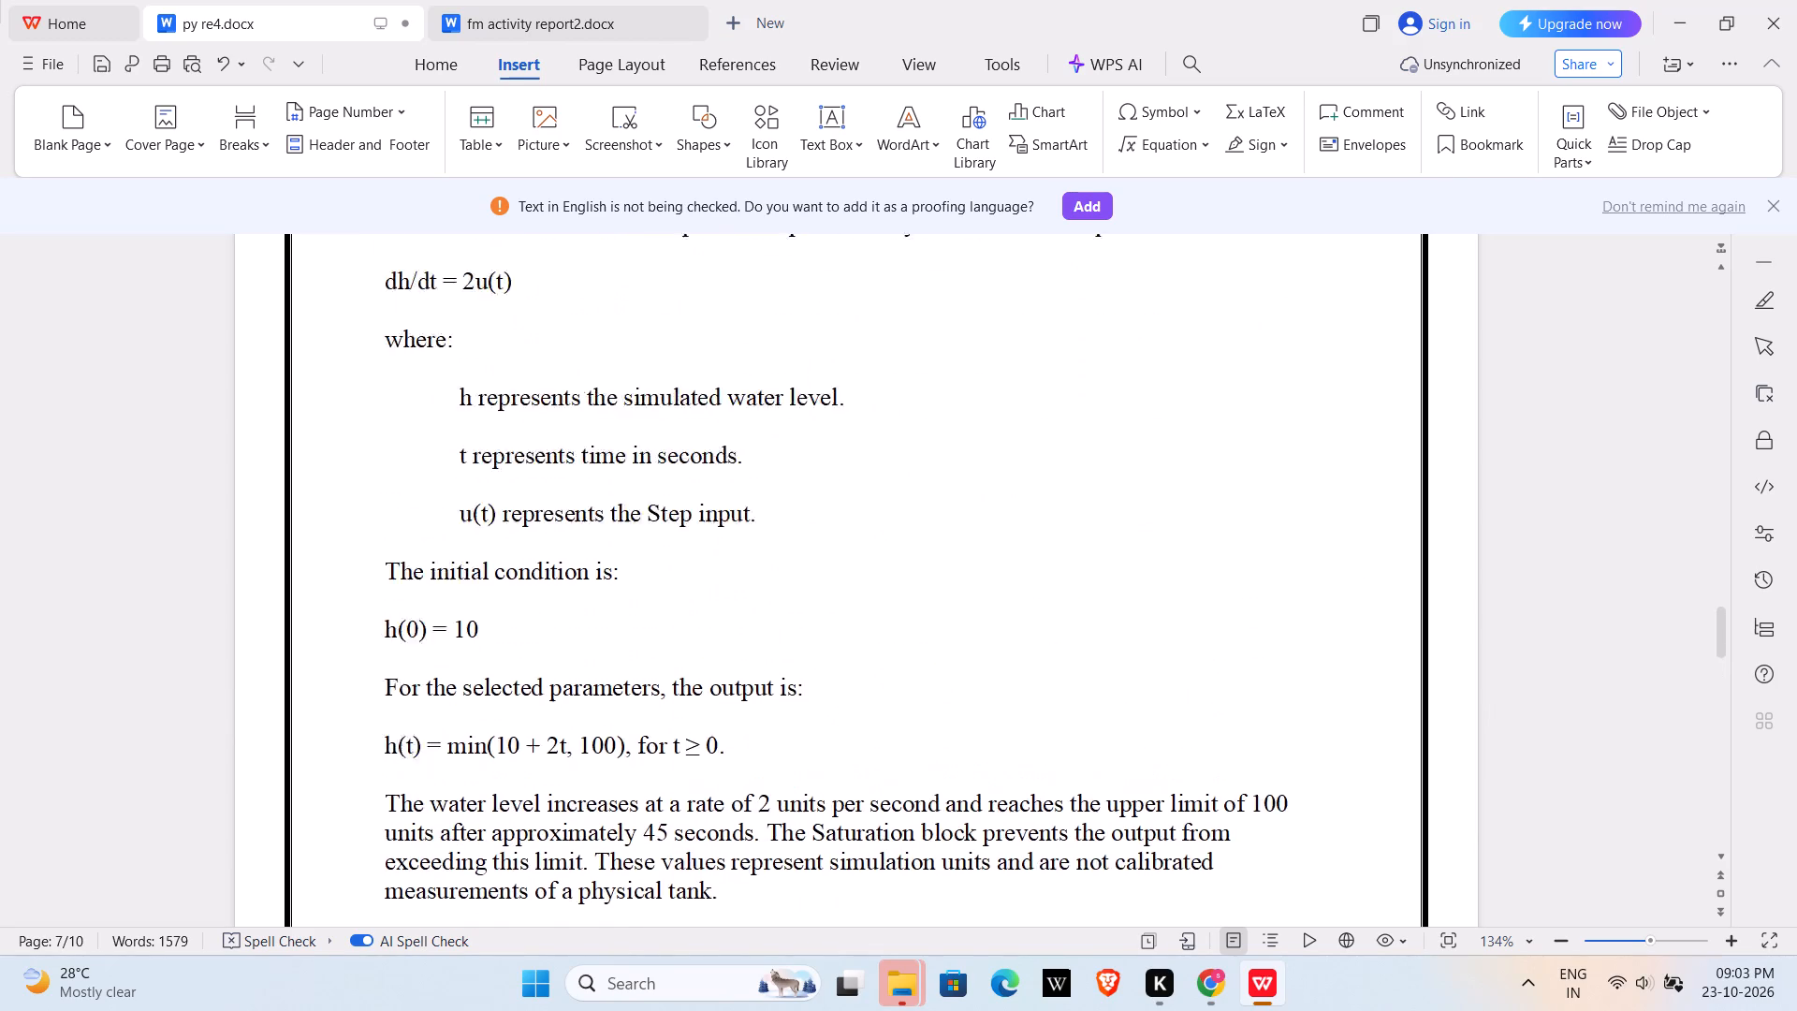
scroll(567, 636, up, 13)
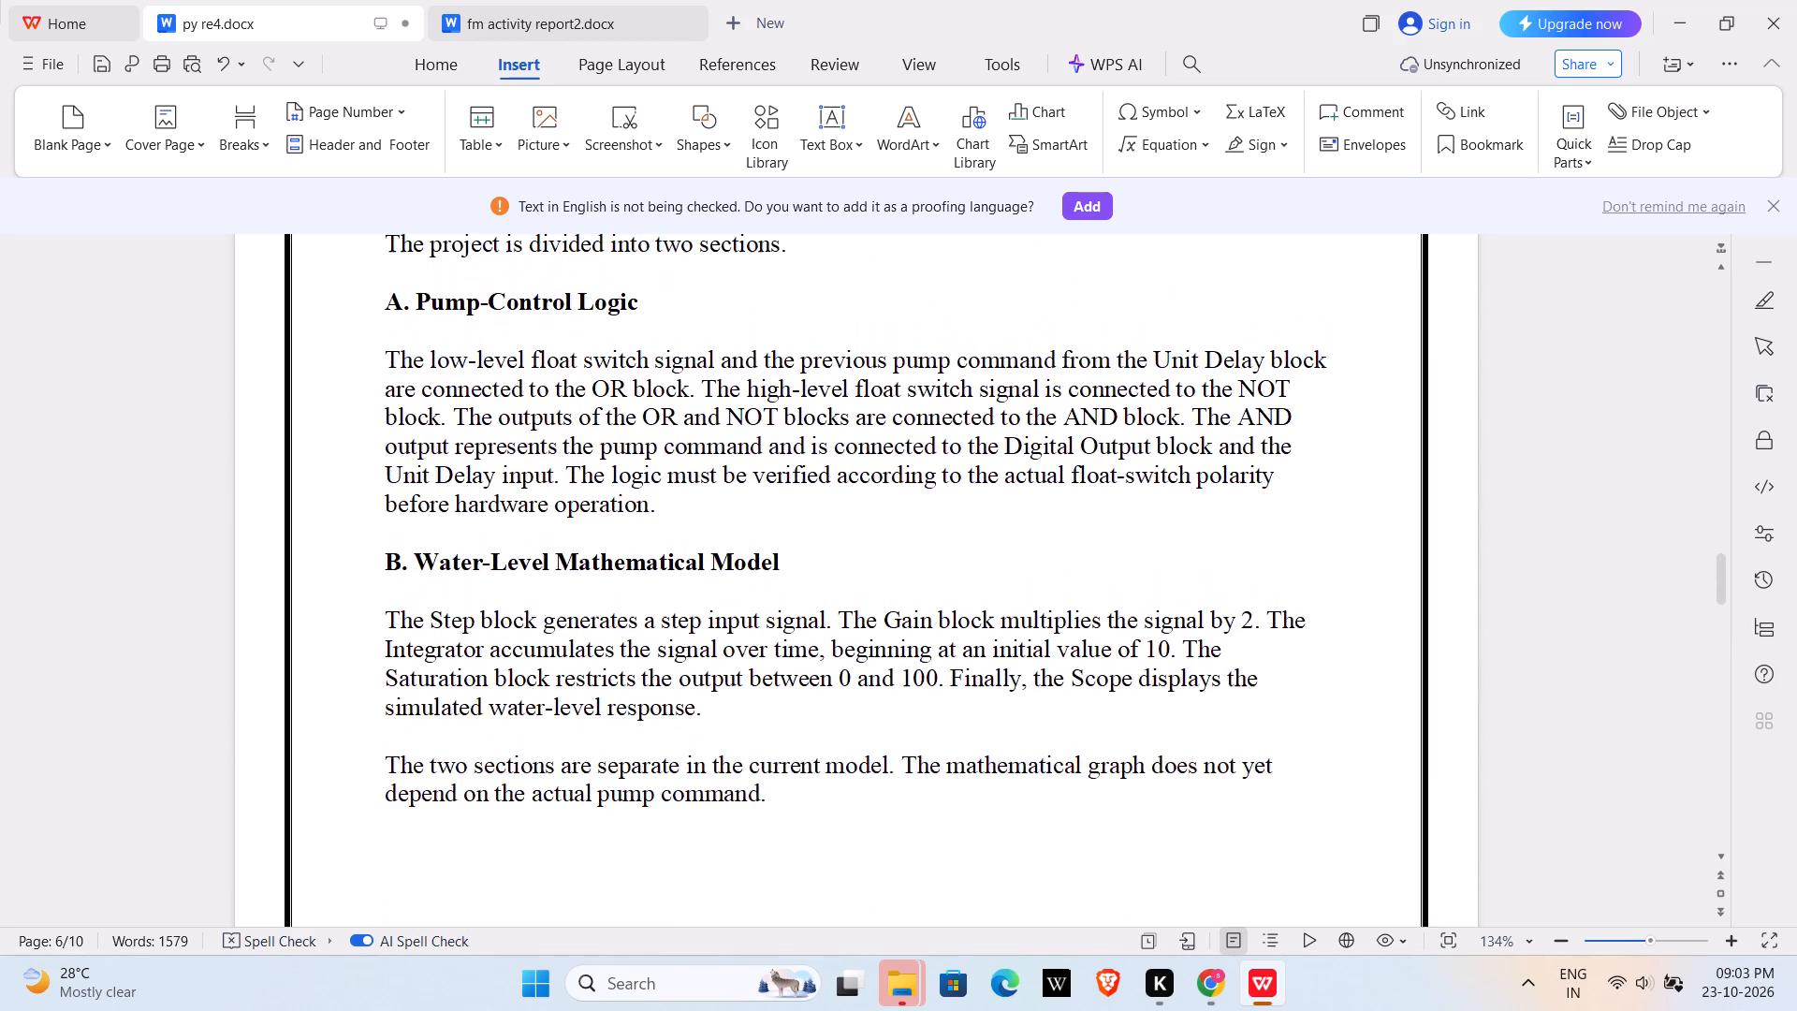
scroll(567, 636, up, 12)
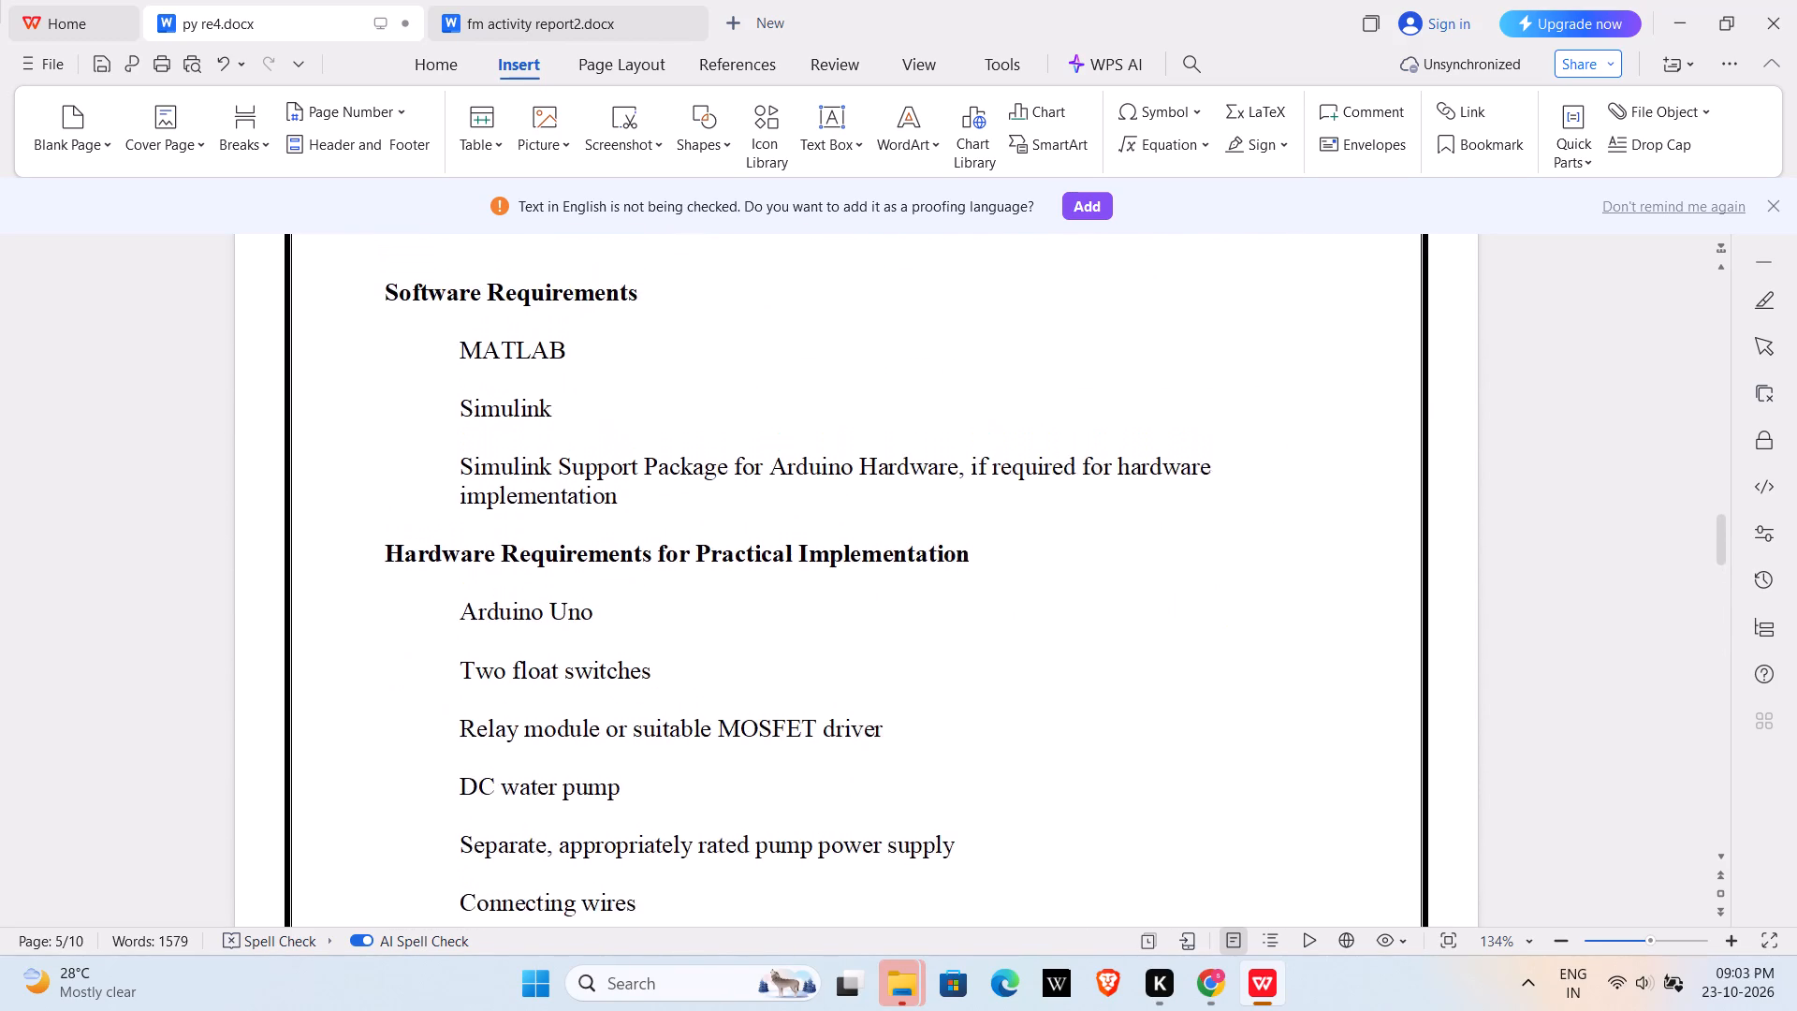
scroll(567, 636, up, 13)
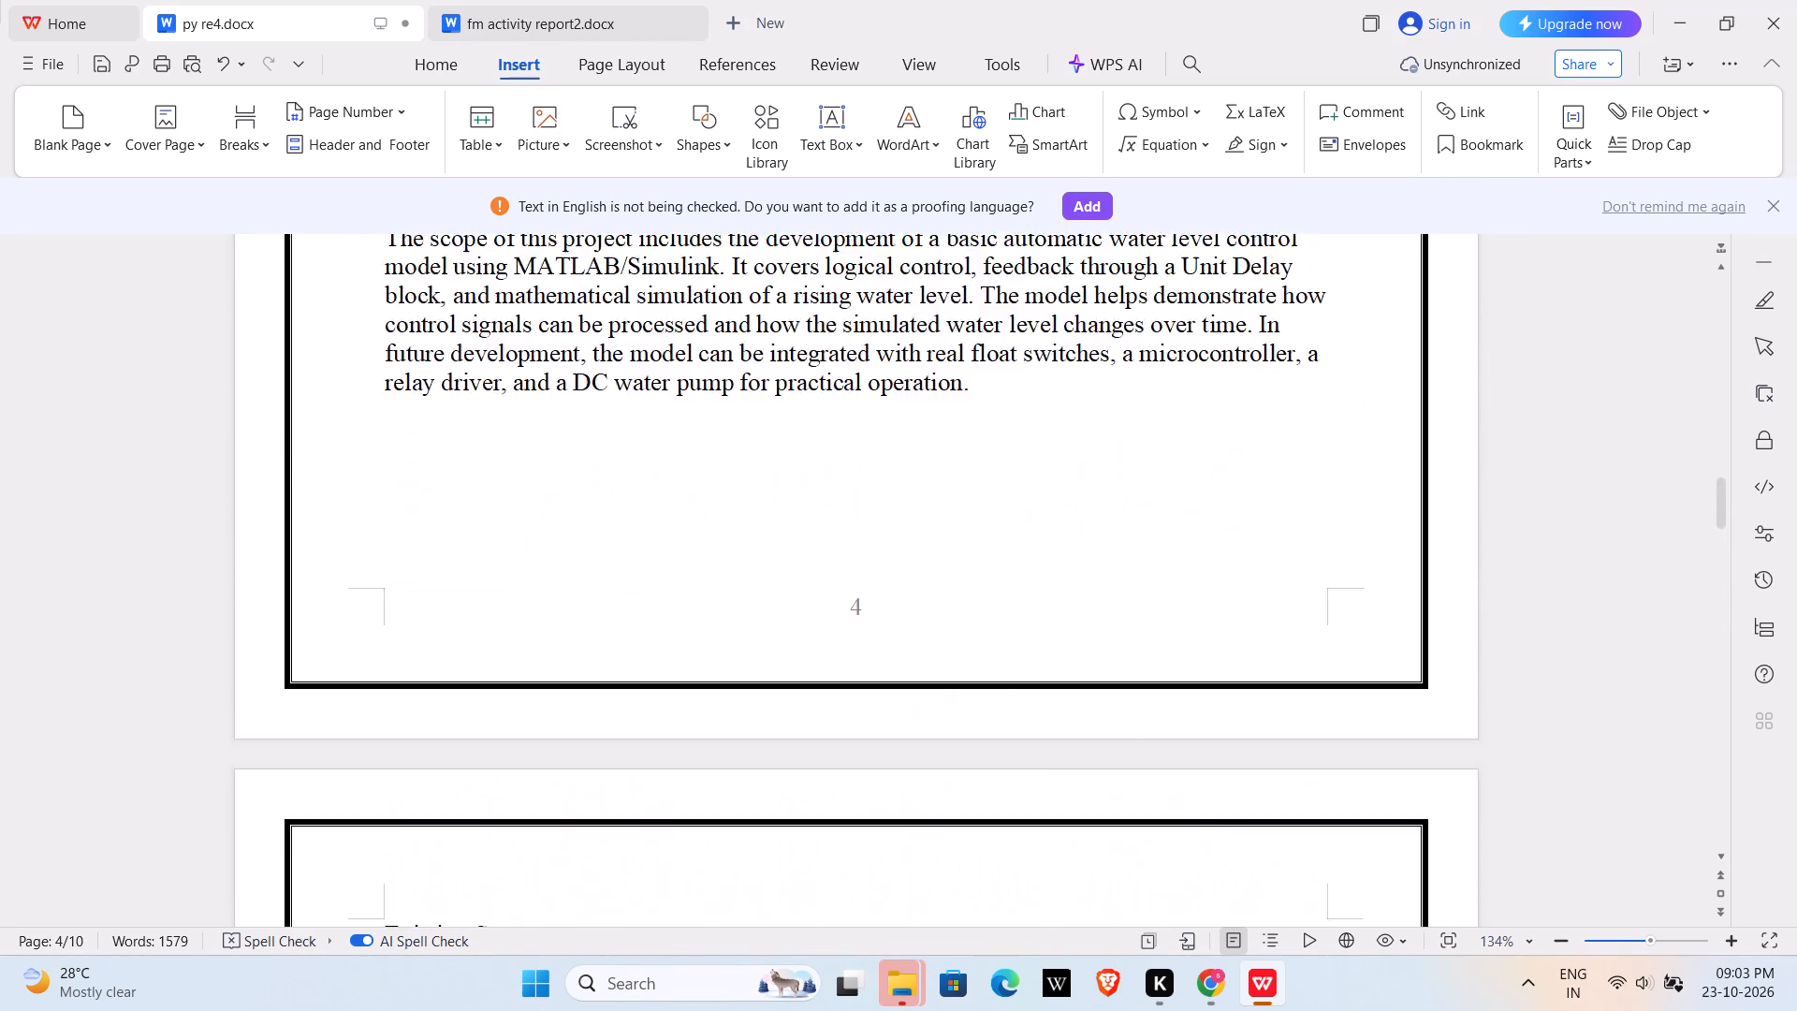
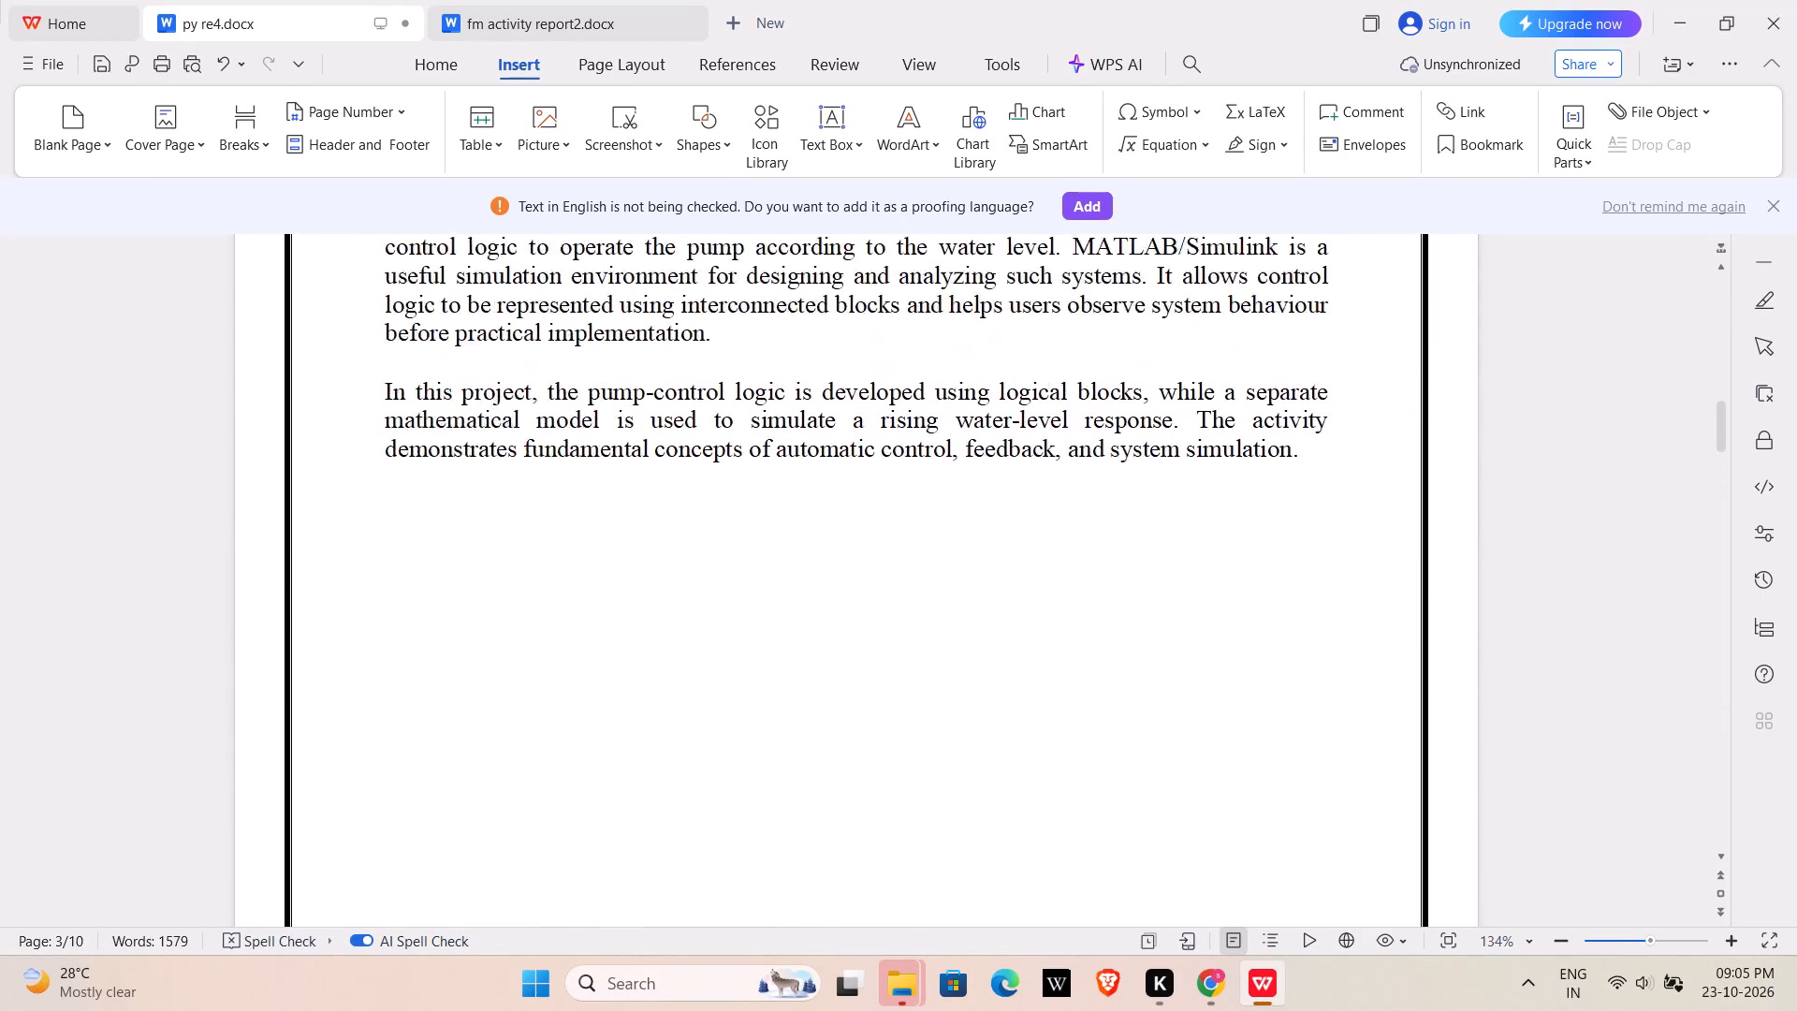
Review the introduction text and the Problem Statement, Objectives and Scope of the project sections on pages 3 and 4.
scroll(1268, 730, up, 3)
scroll(1268, 730, down, 2)
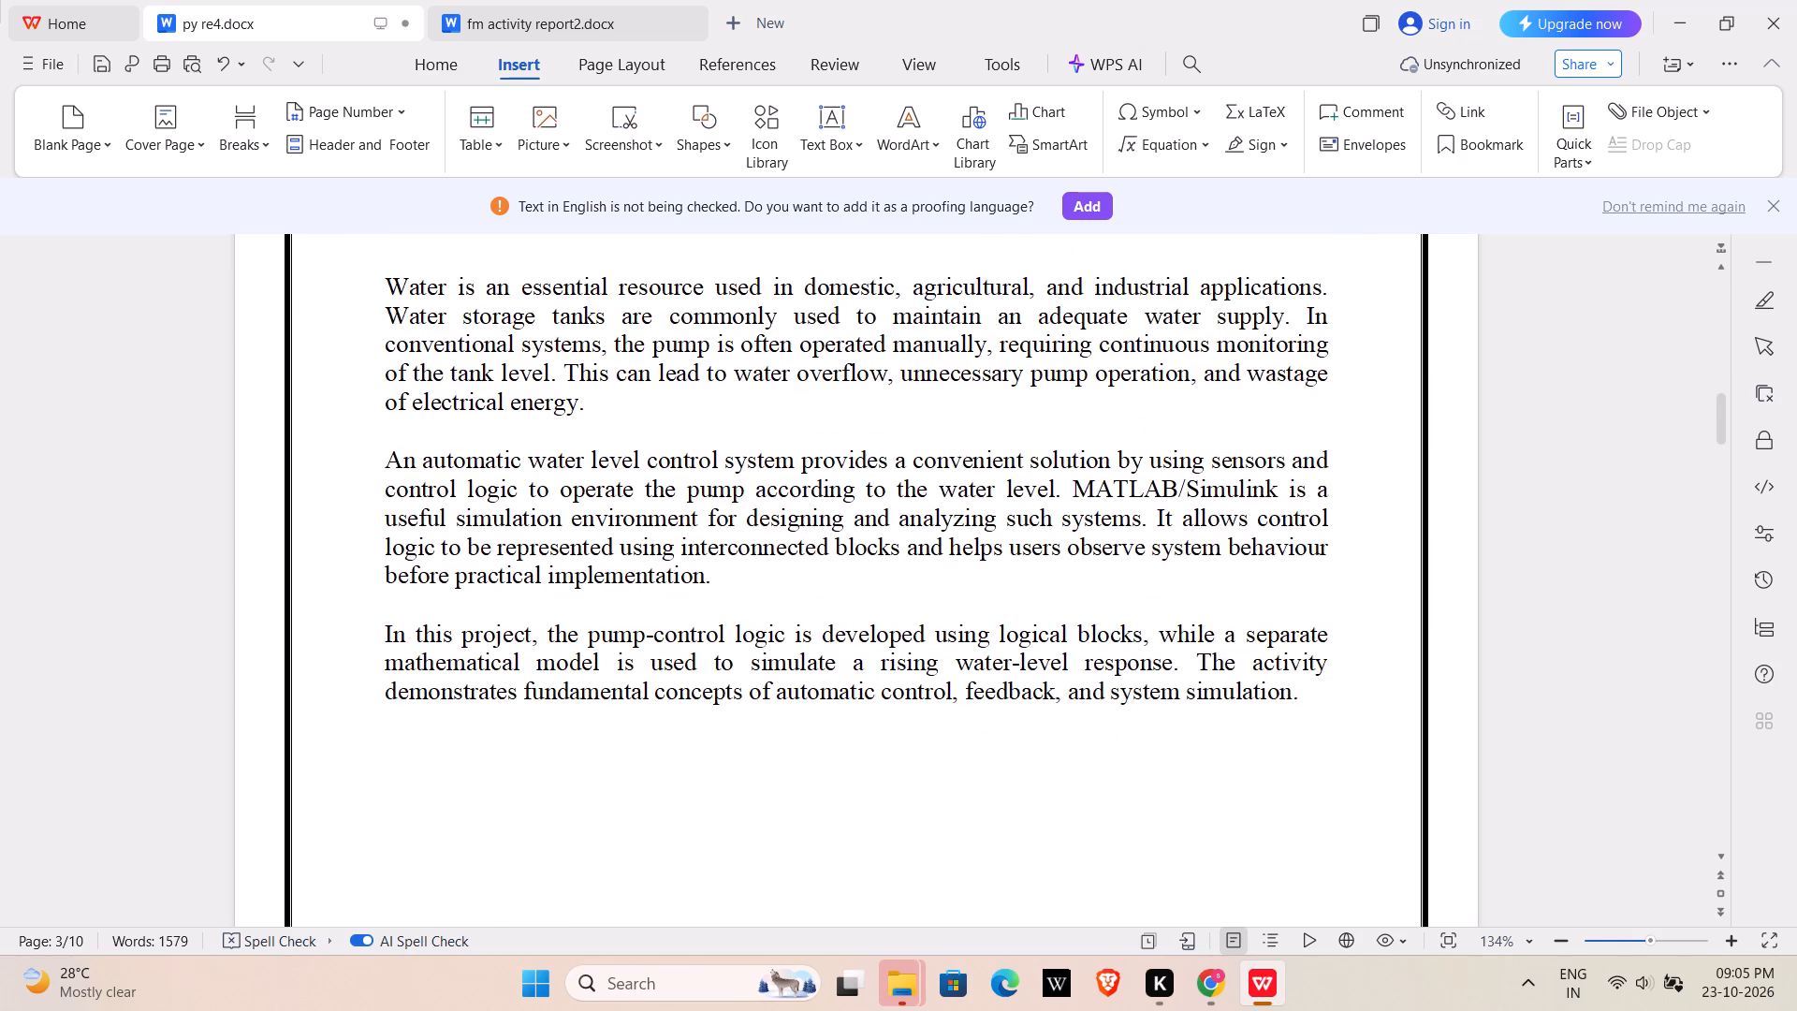
scroll(1268, 730, down, 9)
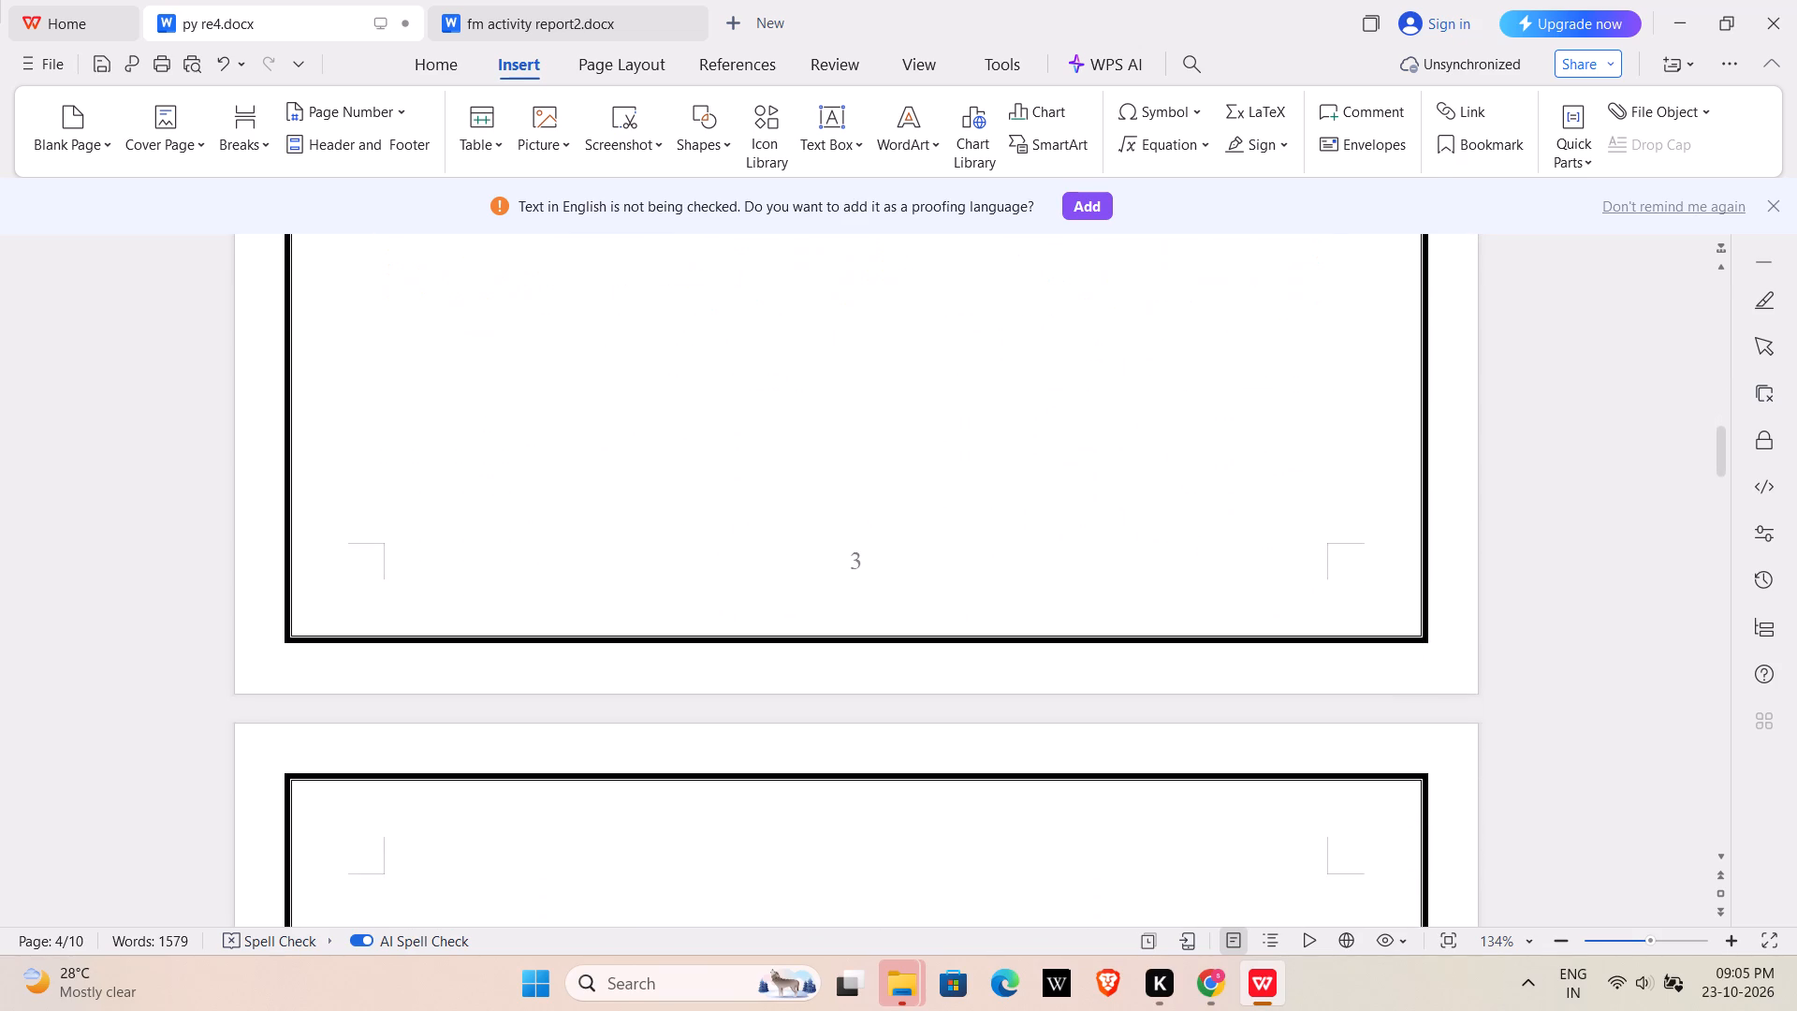
scroll(1268, 730, down, 8)
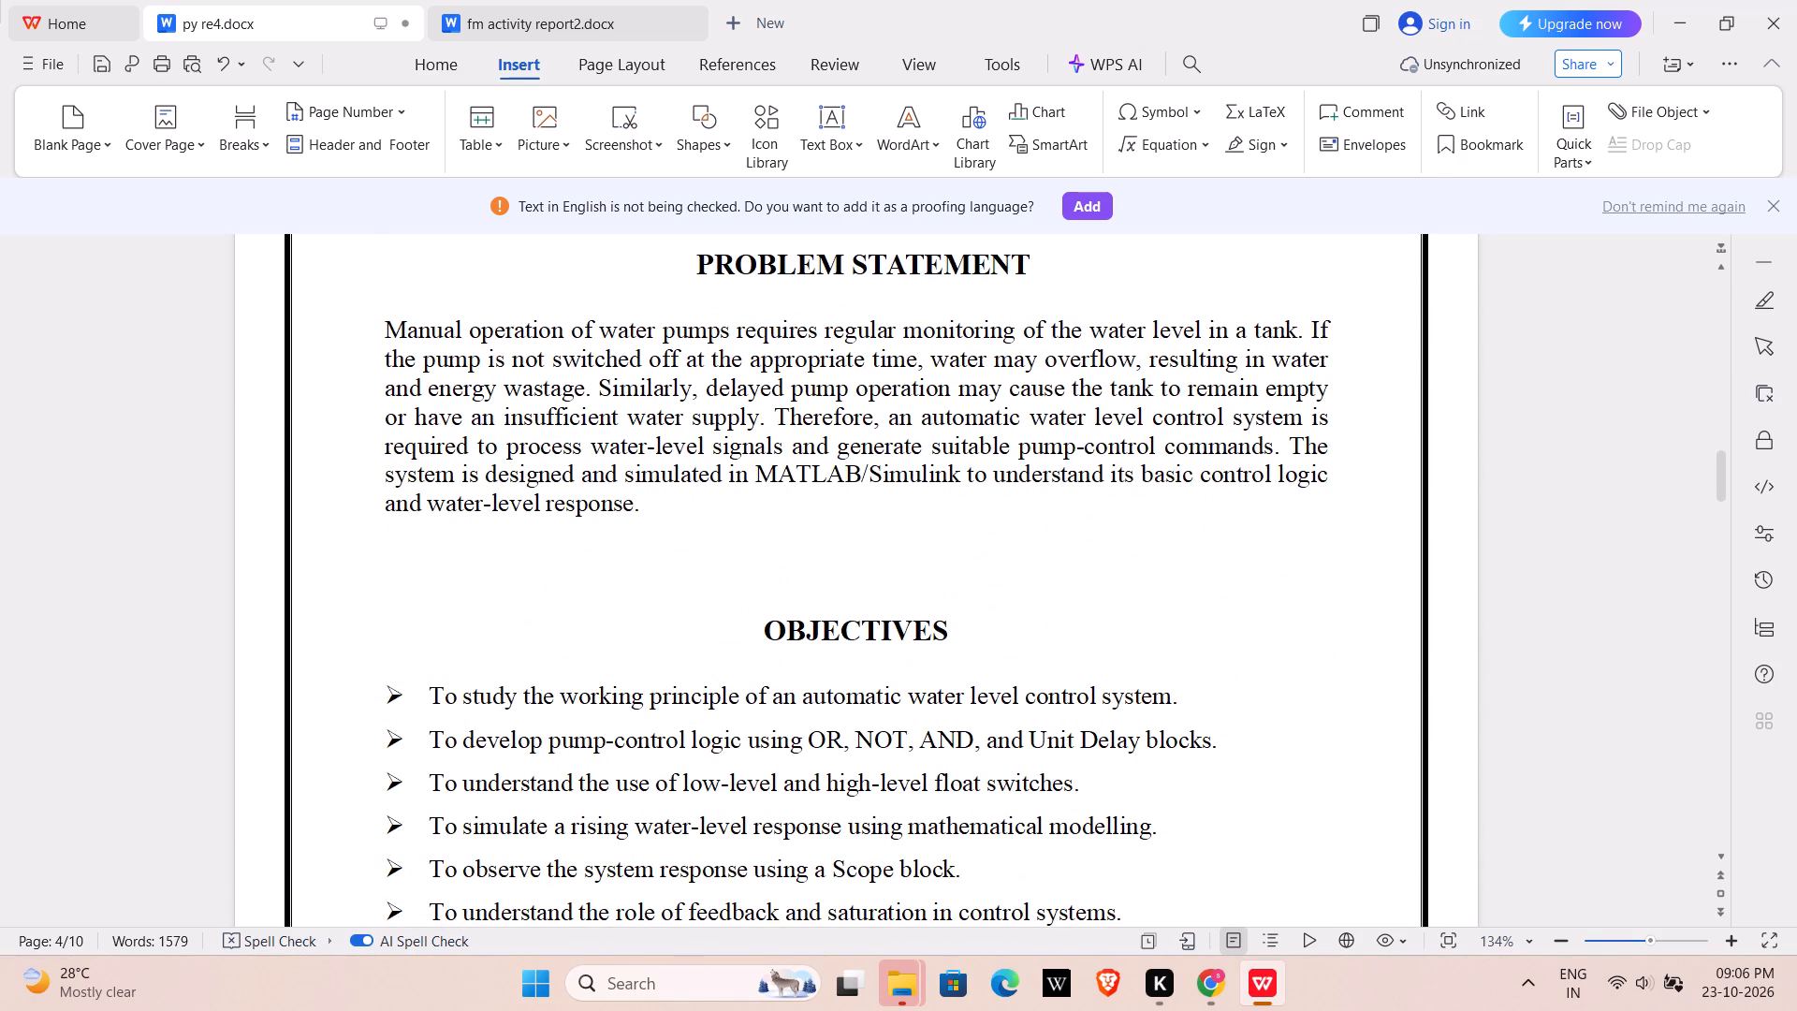
scroll(1288, 747, right, 2)
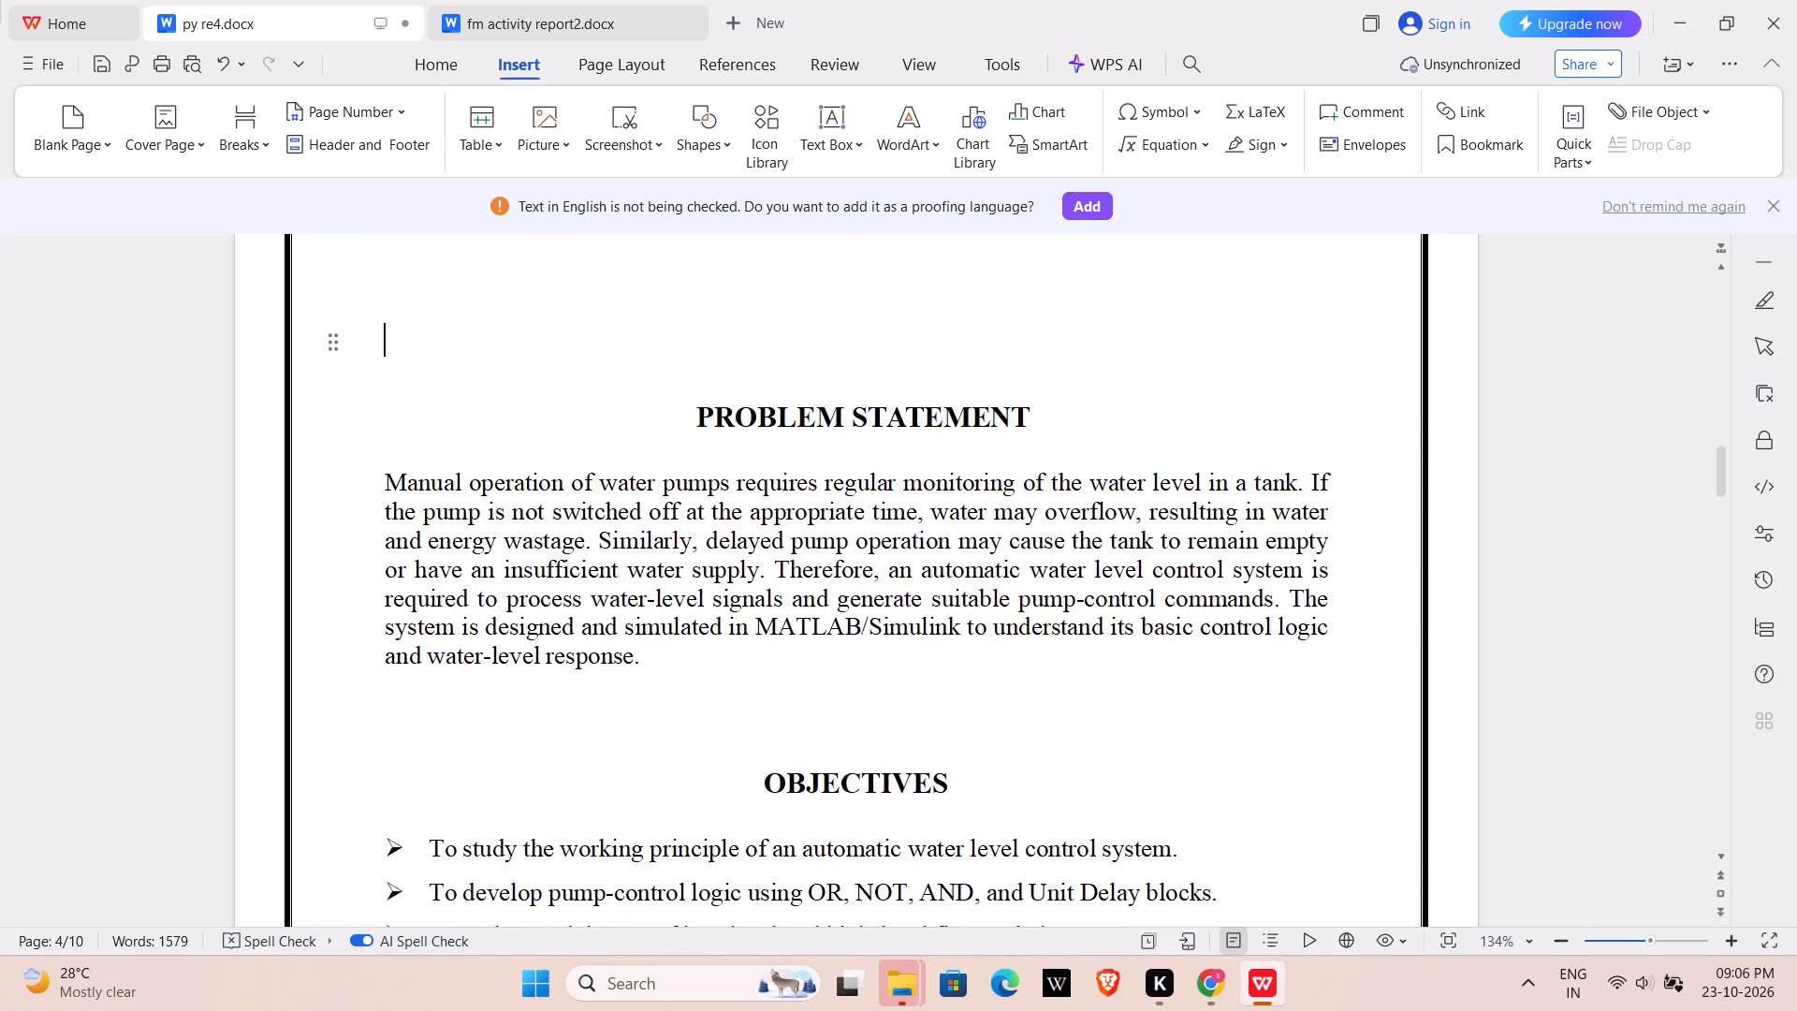
scroll(1288, 747, right, 1)
scroll(1288, 747, down, 5)
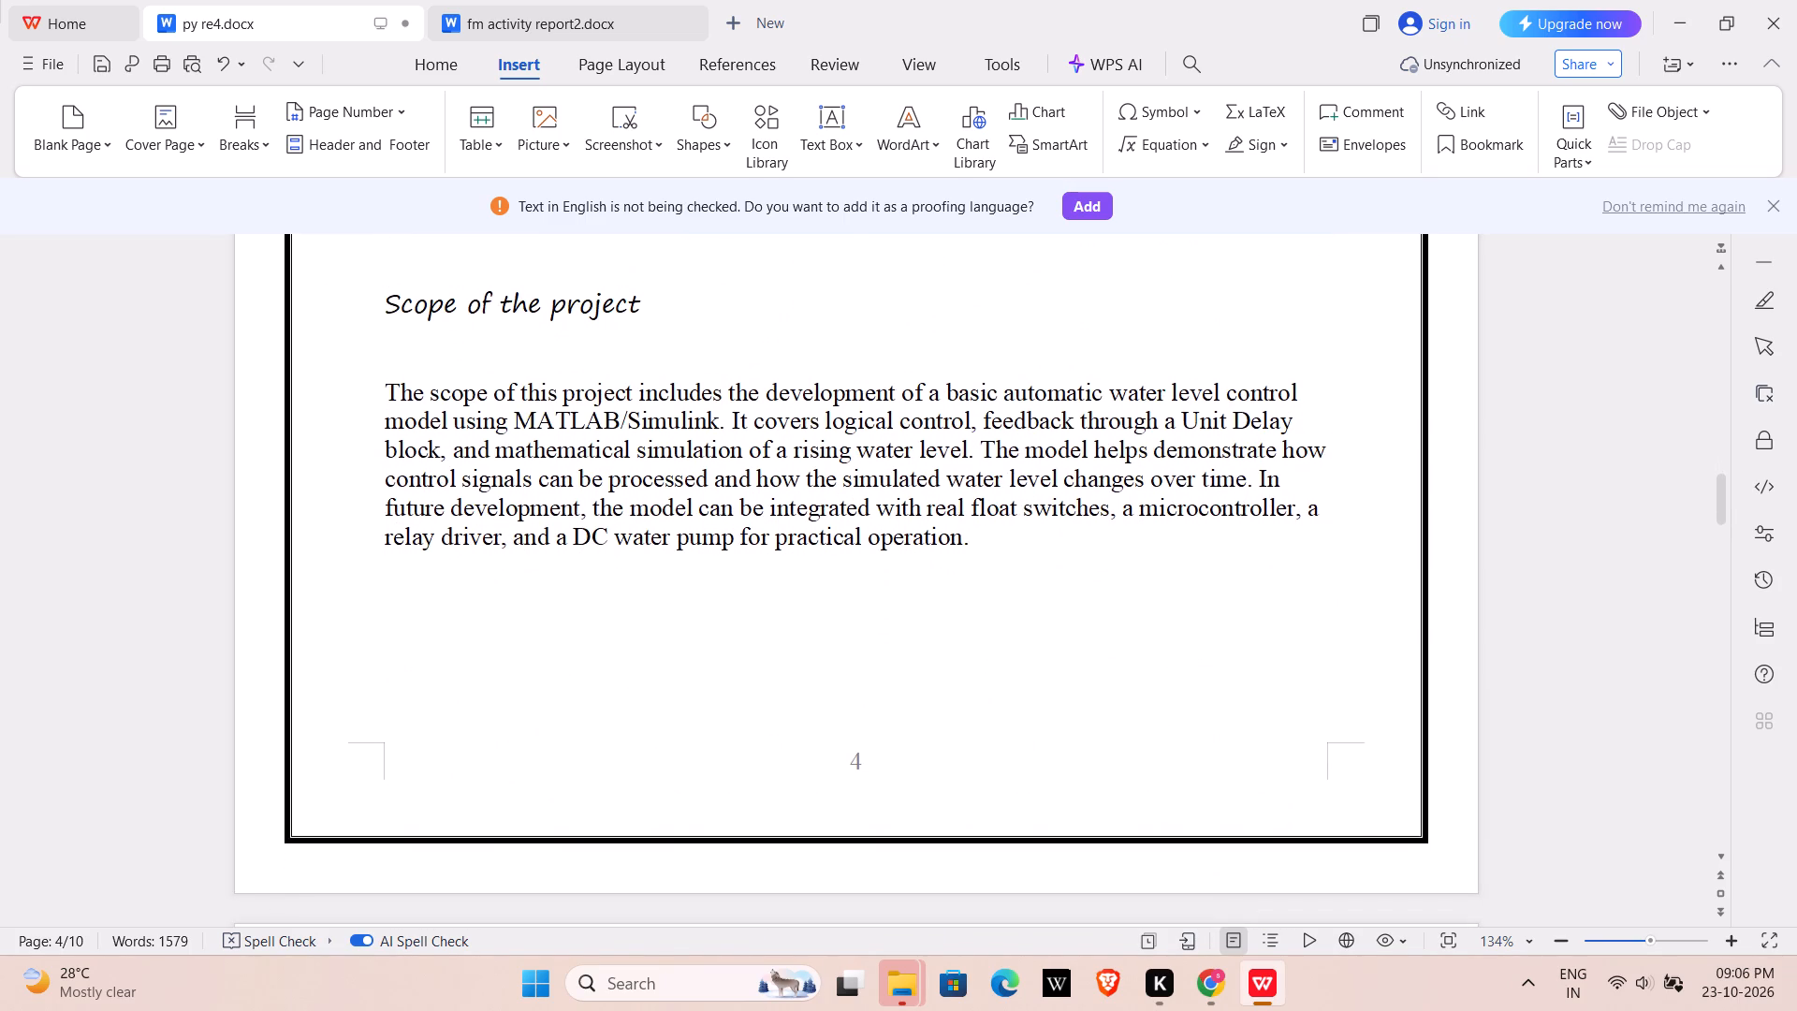
scroll(1288, 747, up, 7)
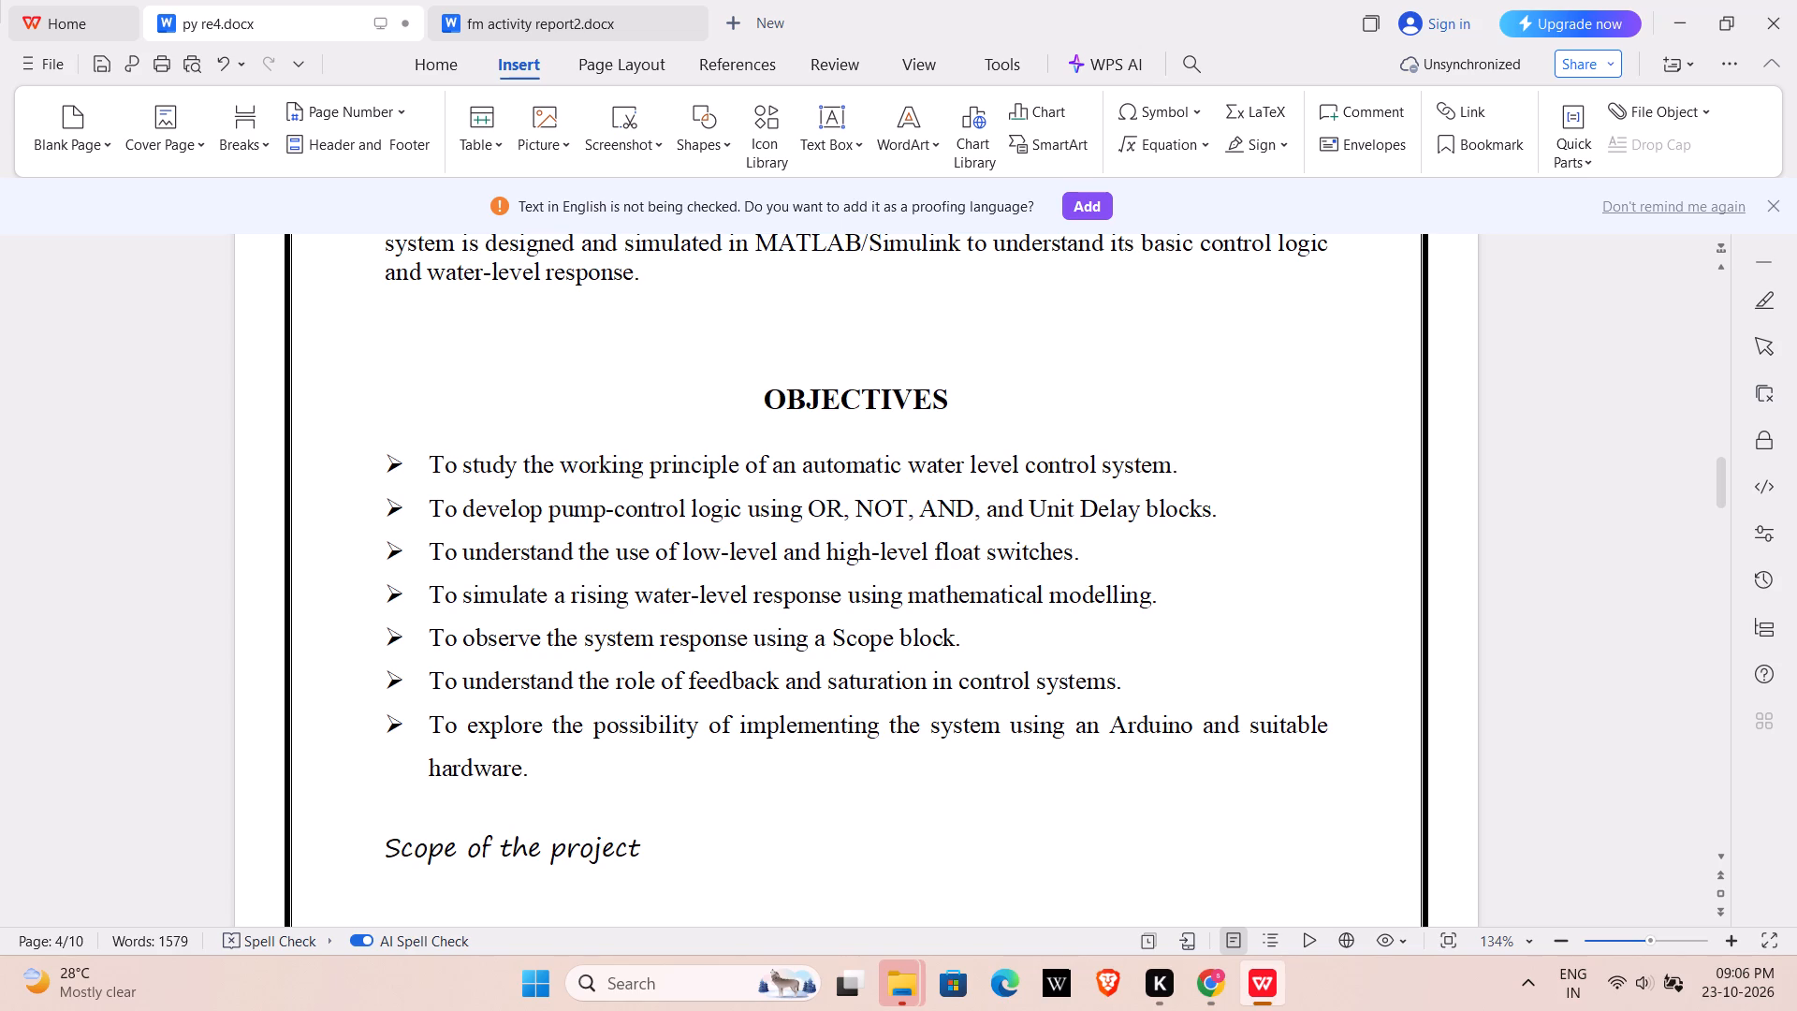
Delete the "Scope of the project" heading and its paragraph below the Objectives list.
scroll(1288, 747, down, 7)
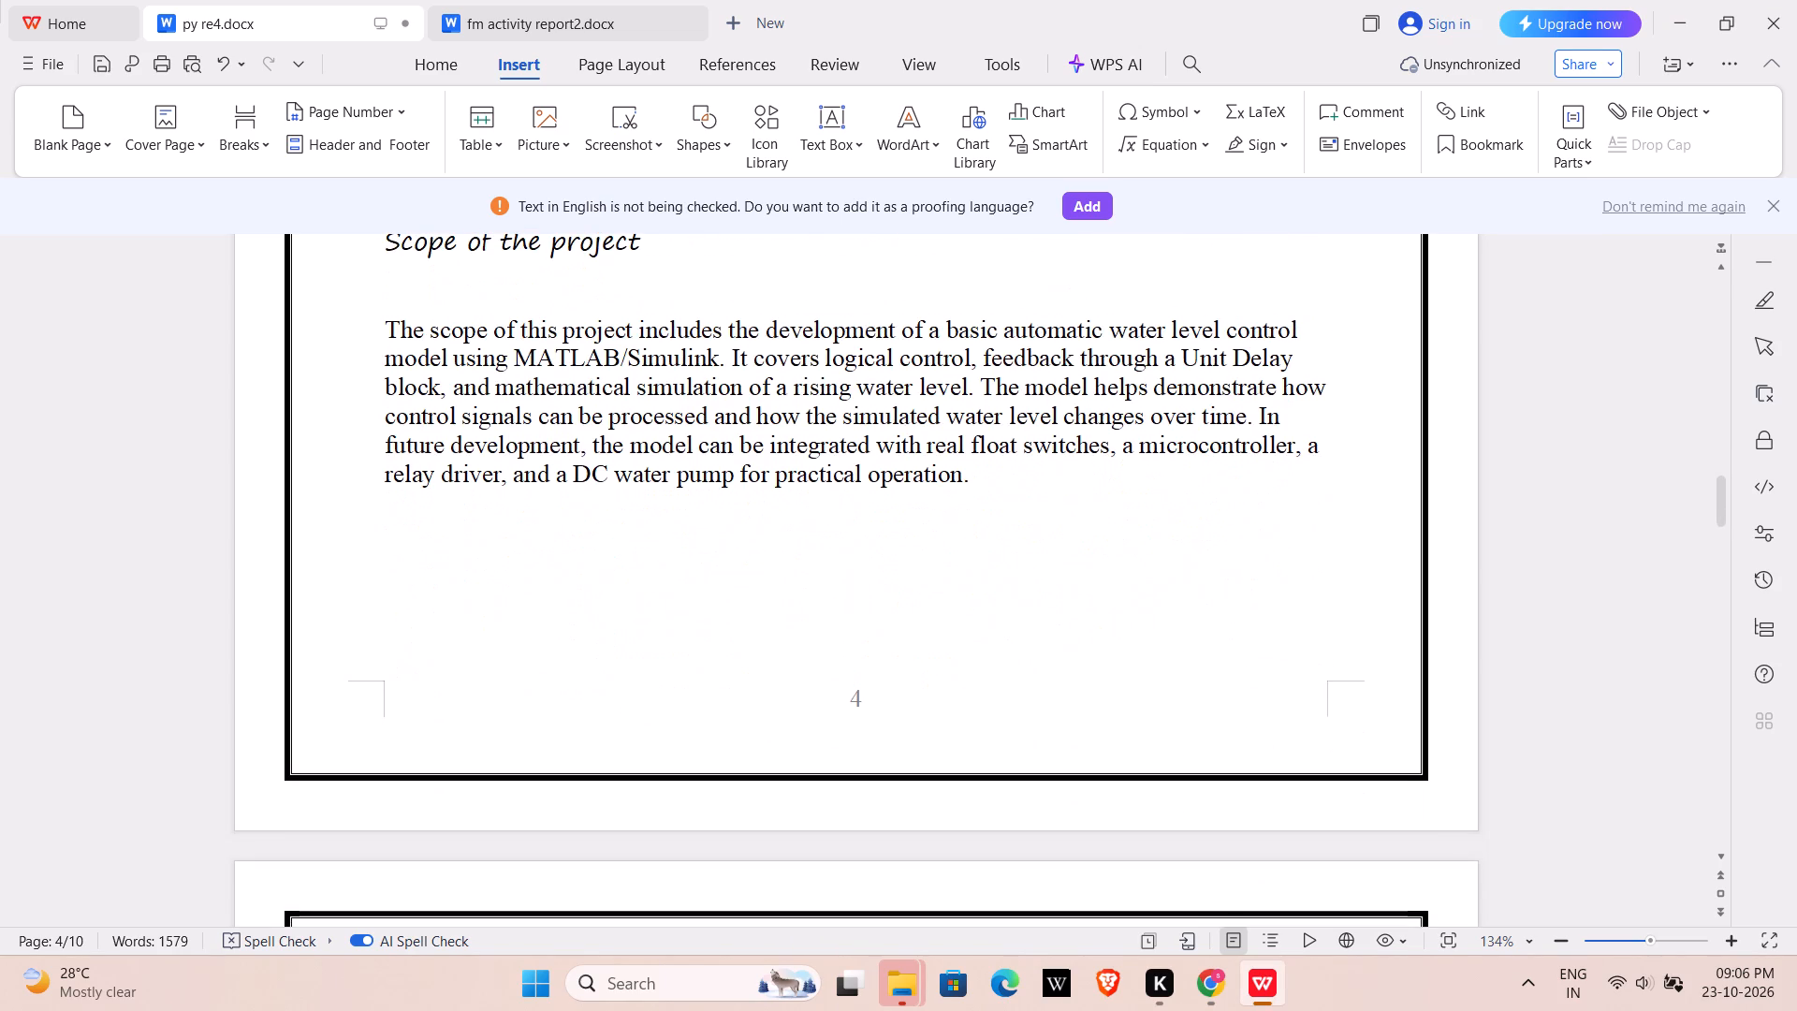
scroll(859, 359, up, 2)
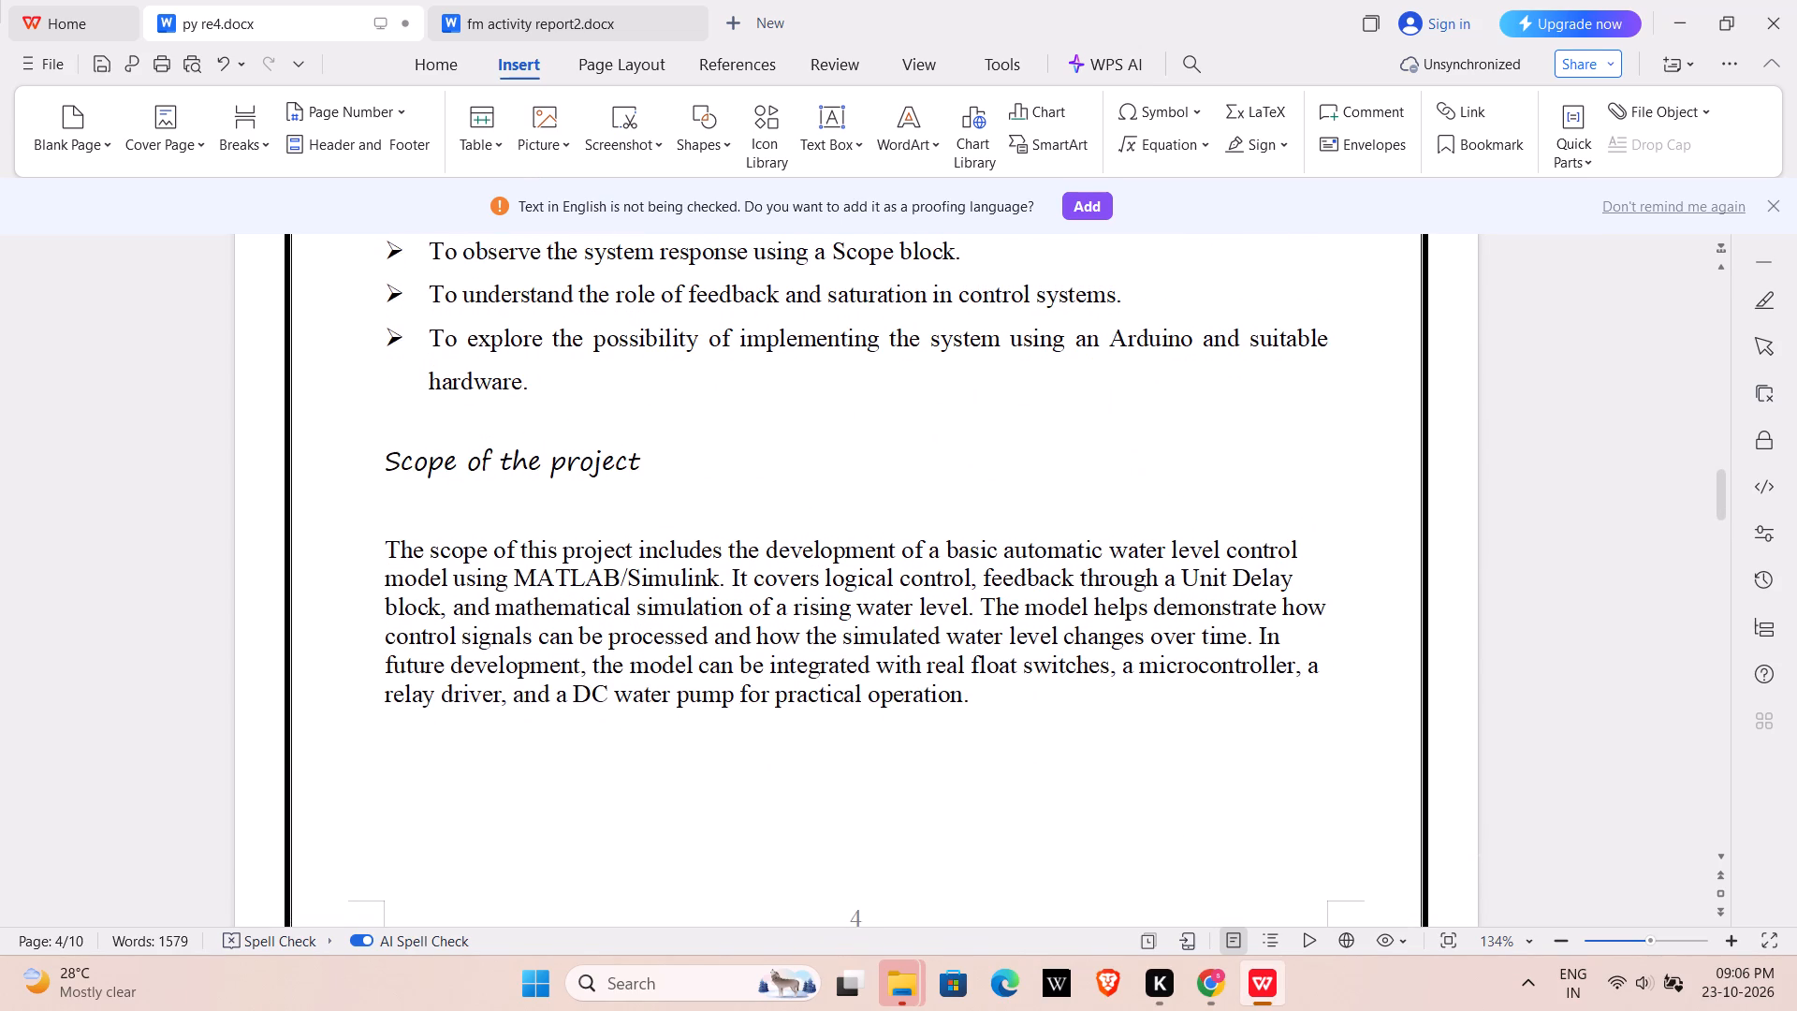
drag(384, 466, 1044, 699)
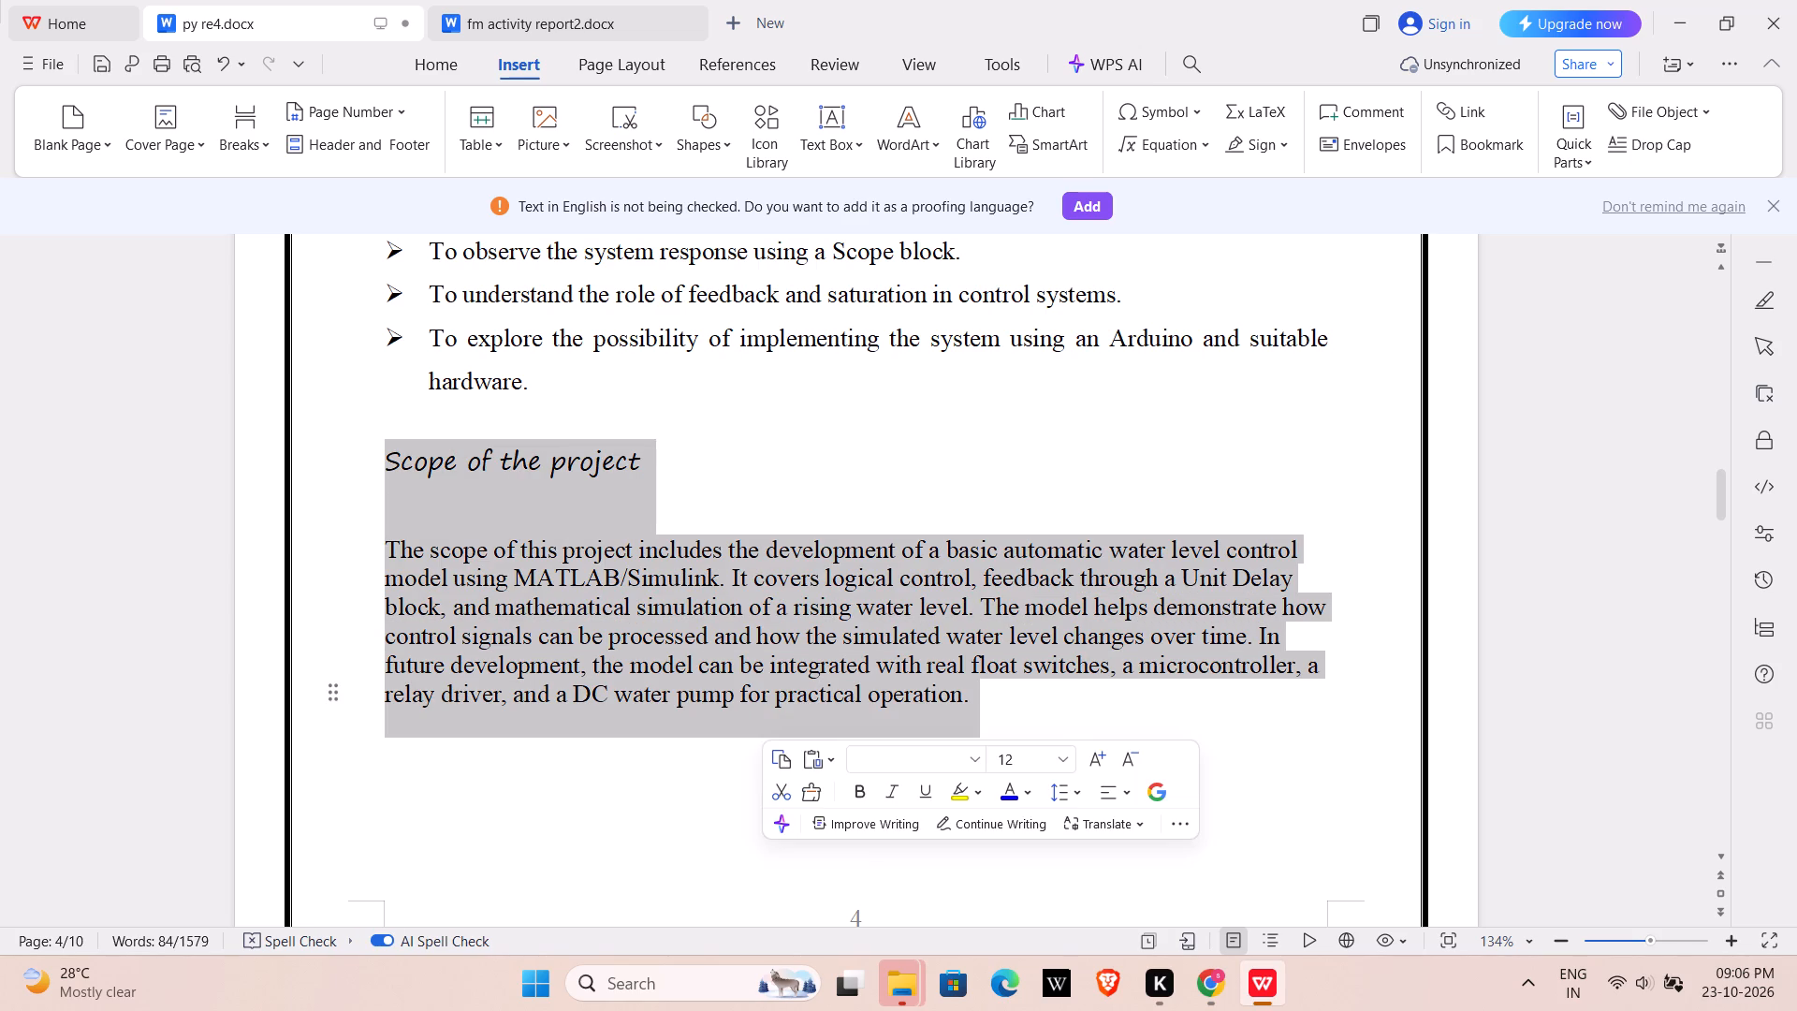
key(Delete)
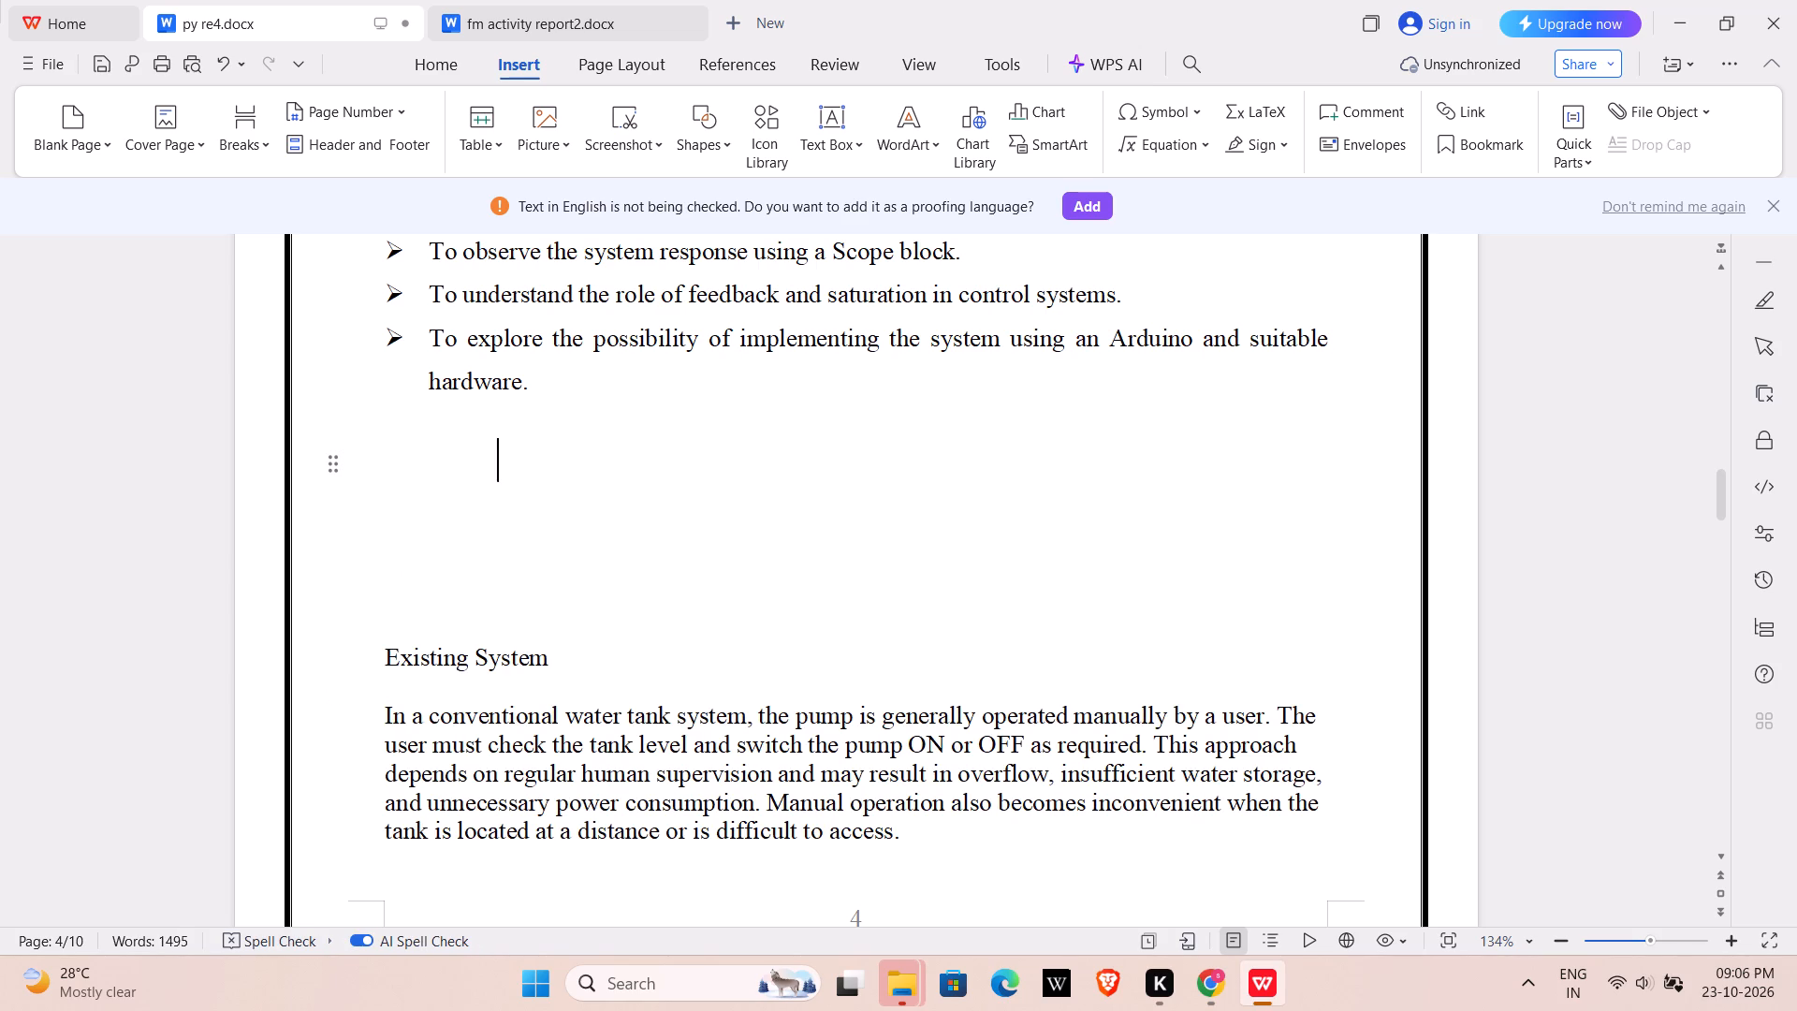
Delete the "Existing System" heading and its paragraph about manual pump operation.
scroll(1014, 696, down, 4)
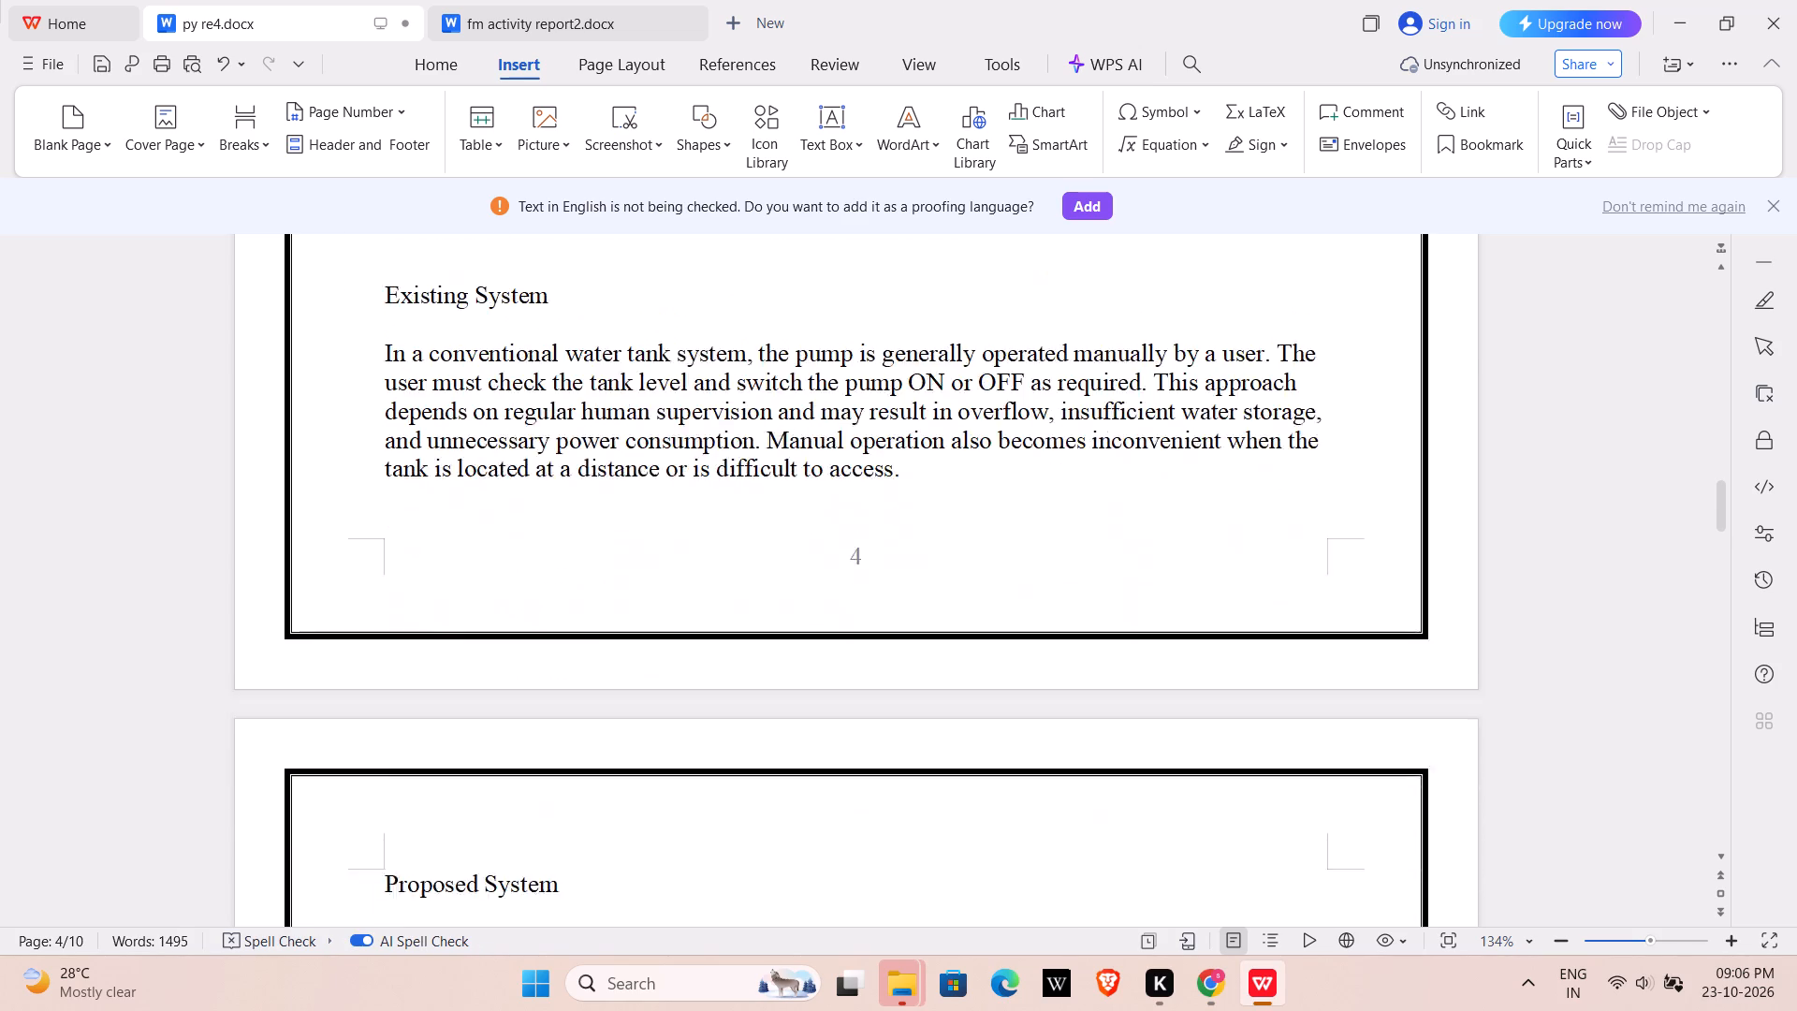
scroll(1014, 696, down, 7)
scroll(1014, 696, up, 1)
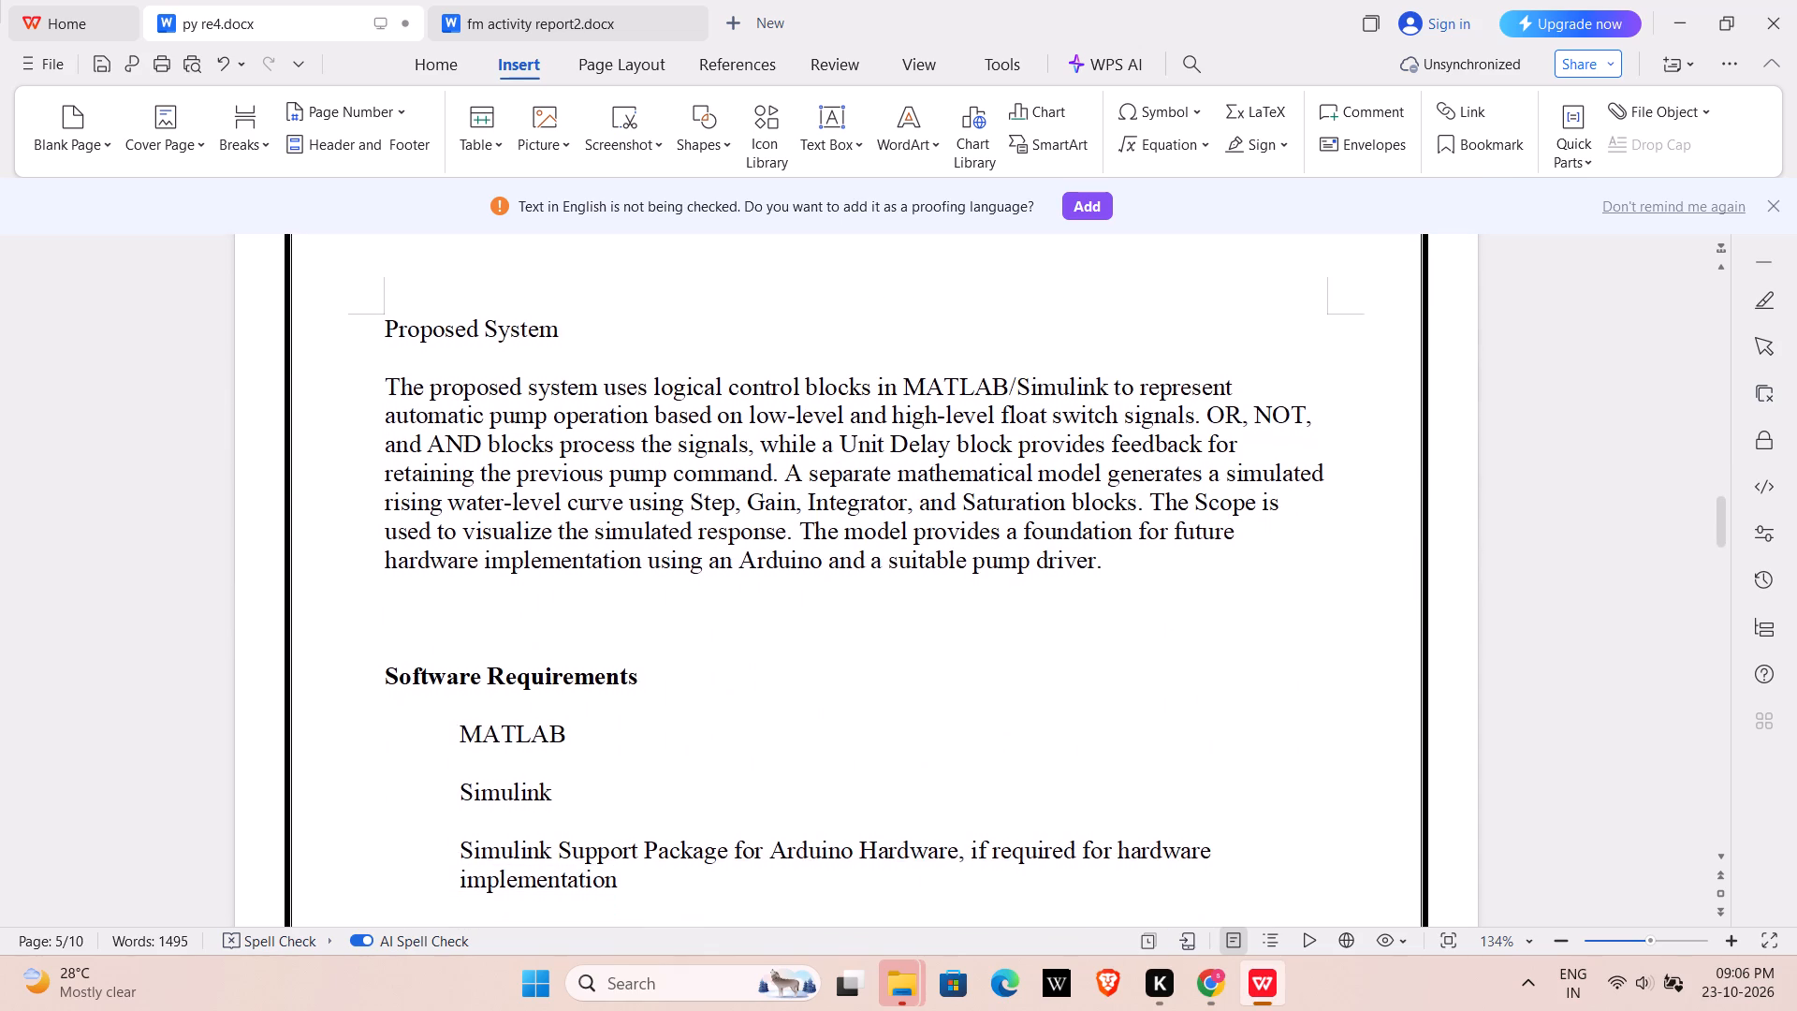
scroll(1014, 696, up, 11)
scroll(1014, 696, right, 1)
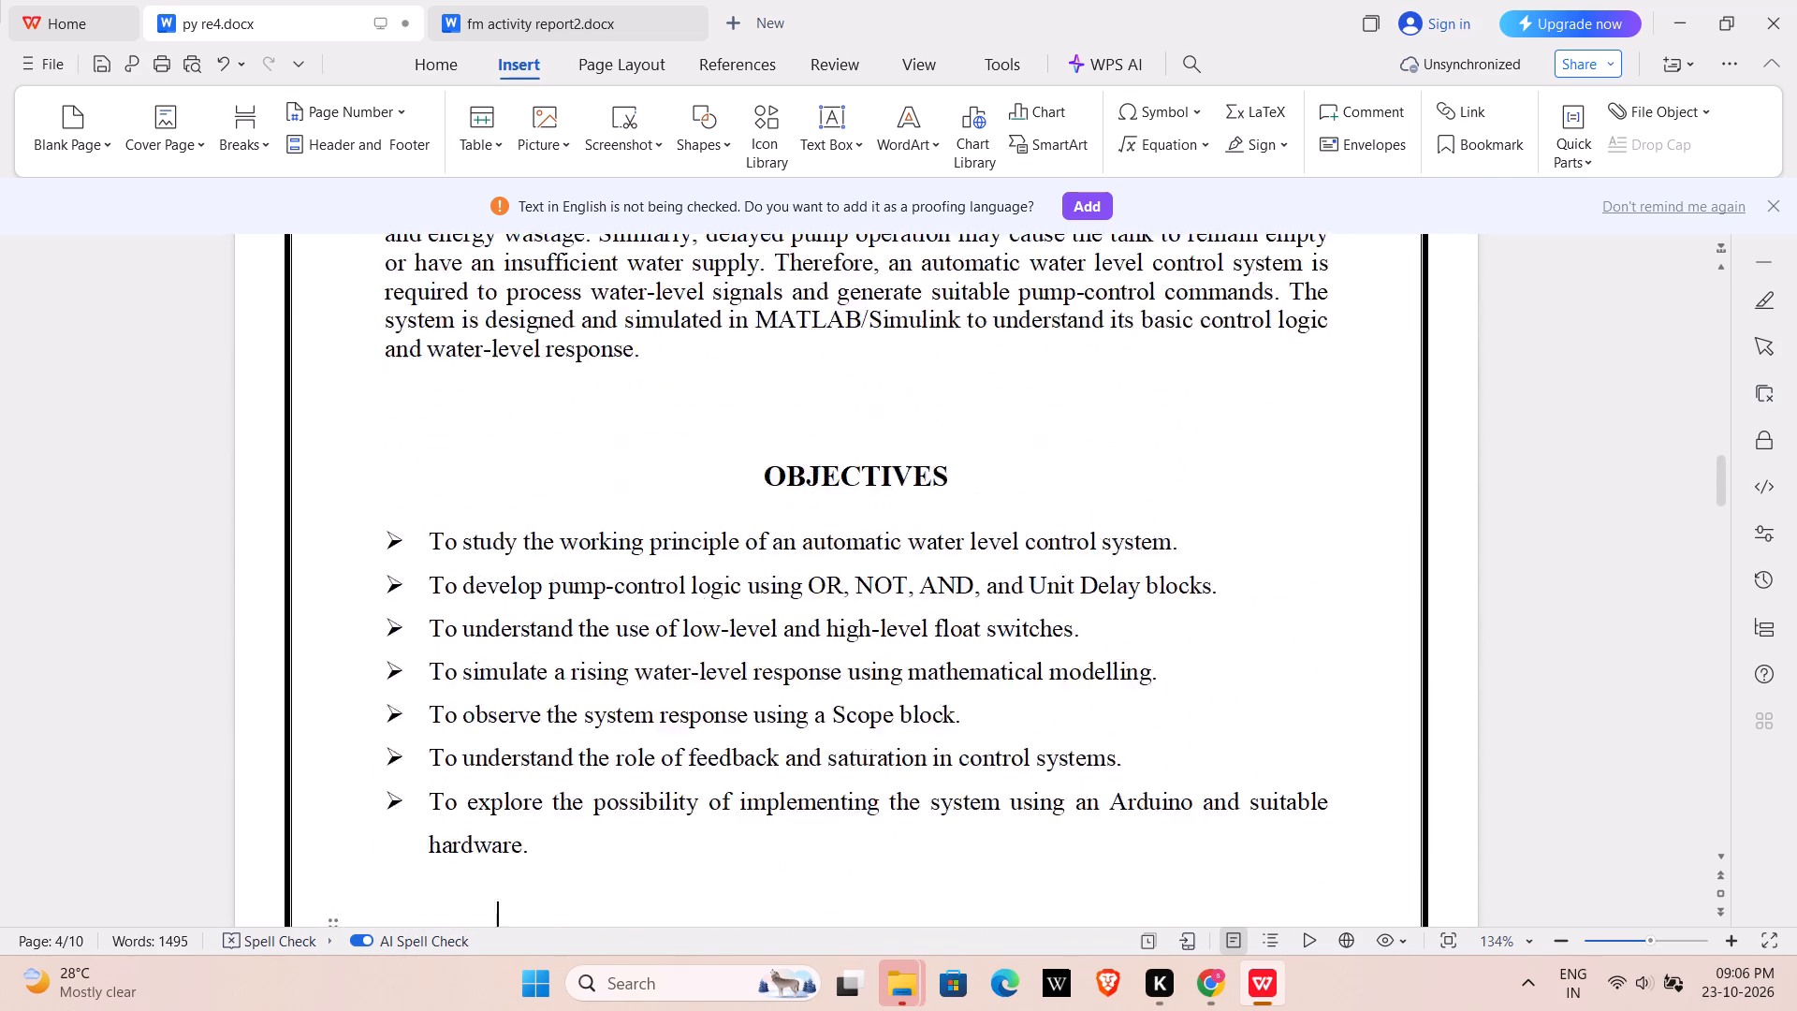
scroll(1014, 696, right, 1)
scroll(1014, 696, down, 5)
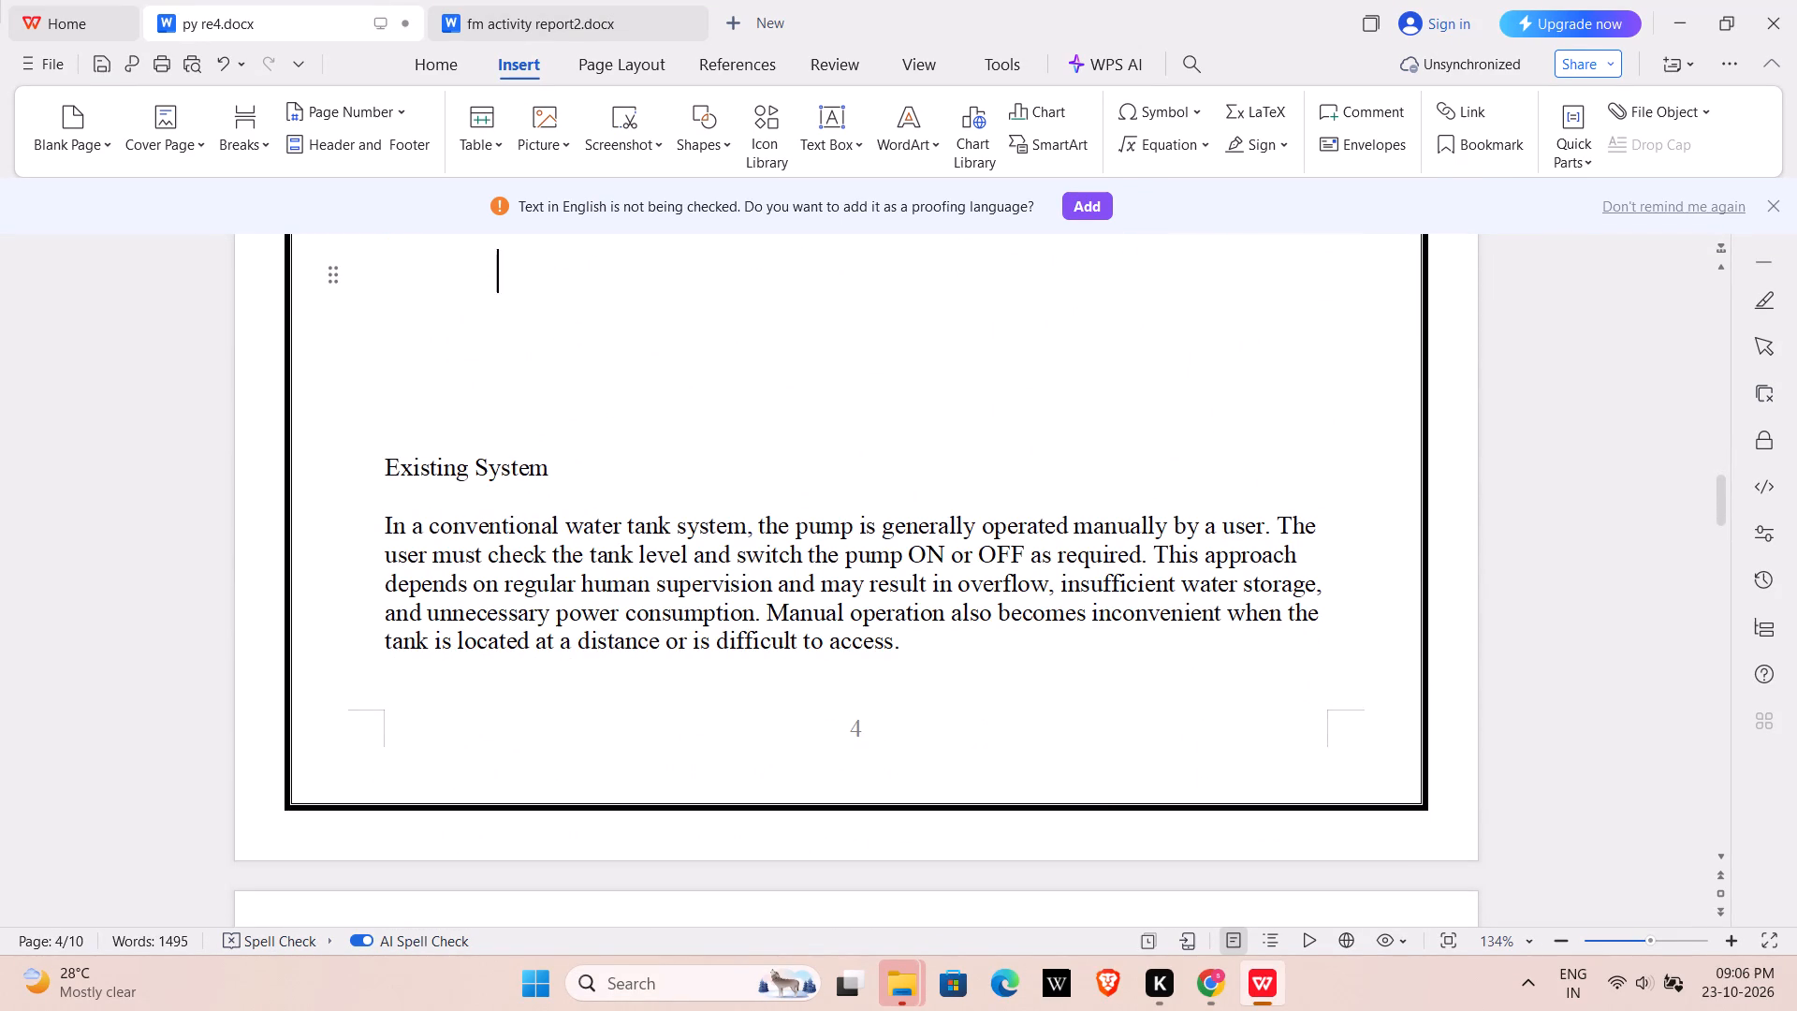
drag(379, 464, 934, 653)
key(Delete)
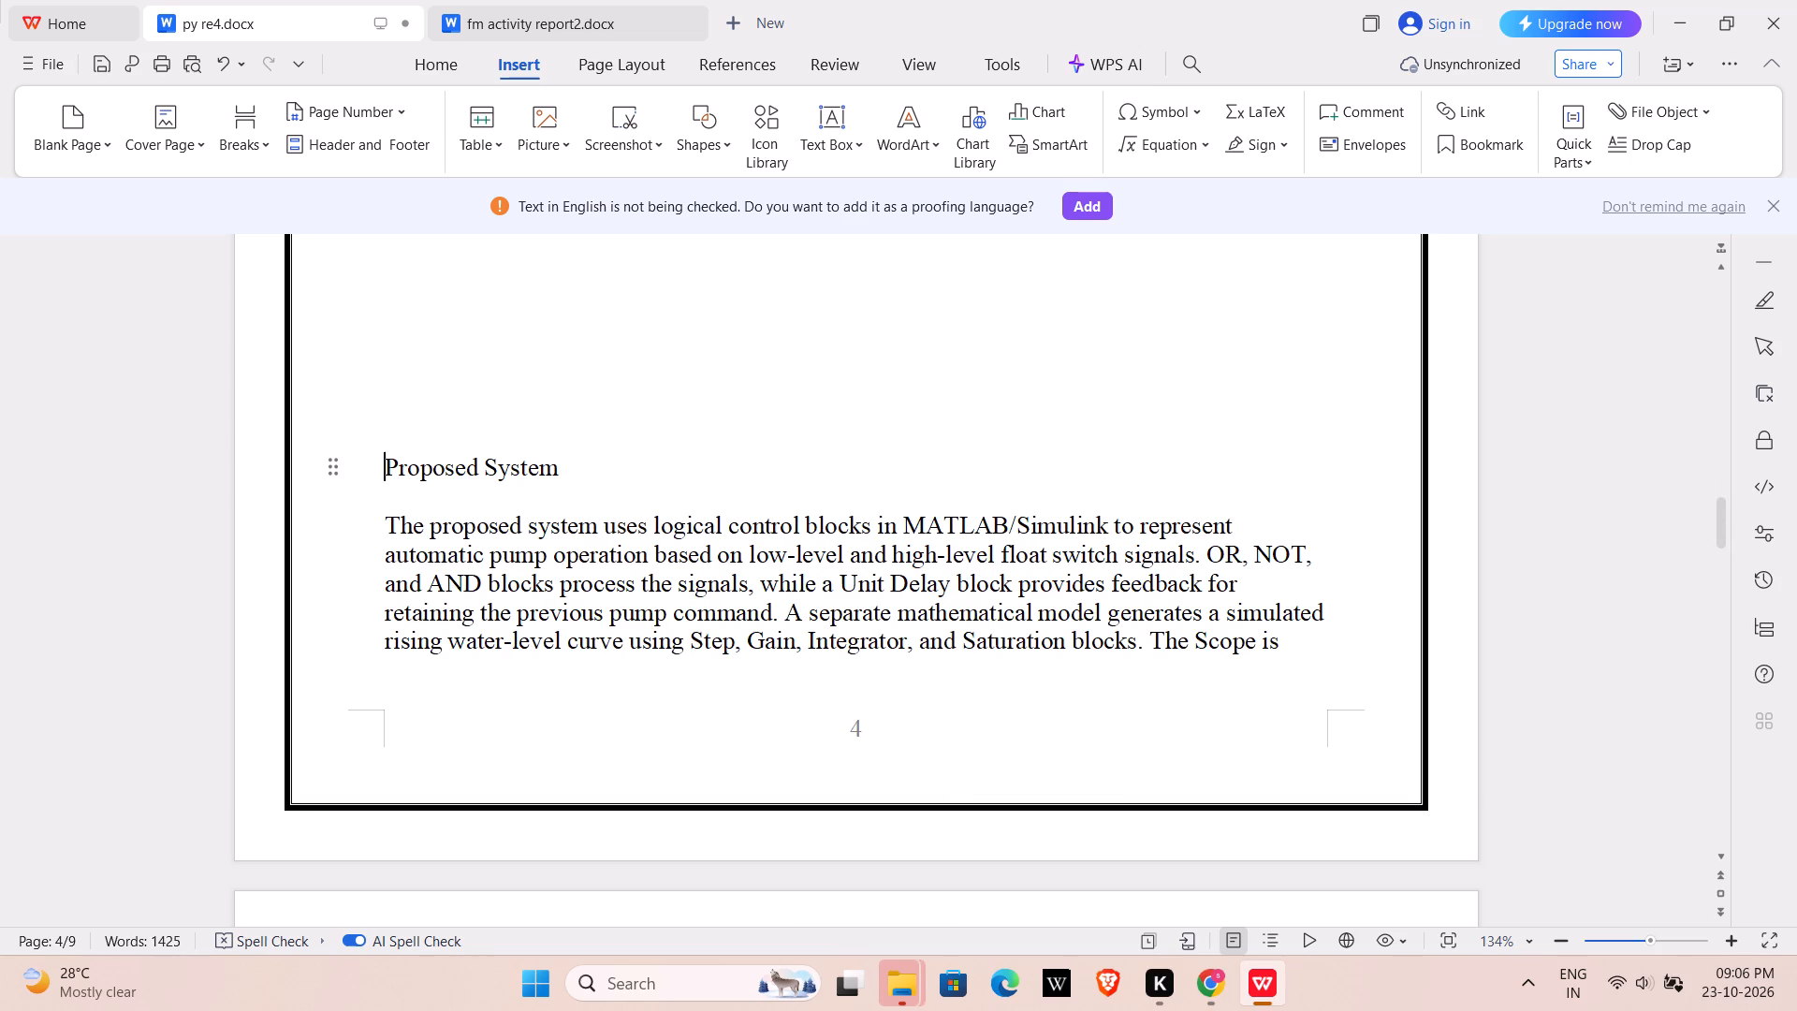
Delete the "Proposed System" heading and its whole paragraph above the Software Requirements section.
drag(373, 468, 1195, 659)
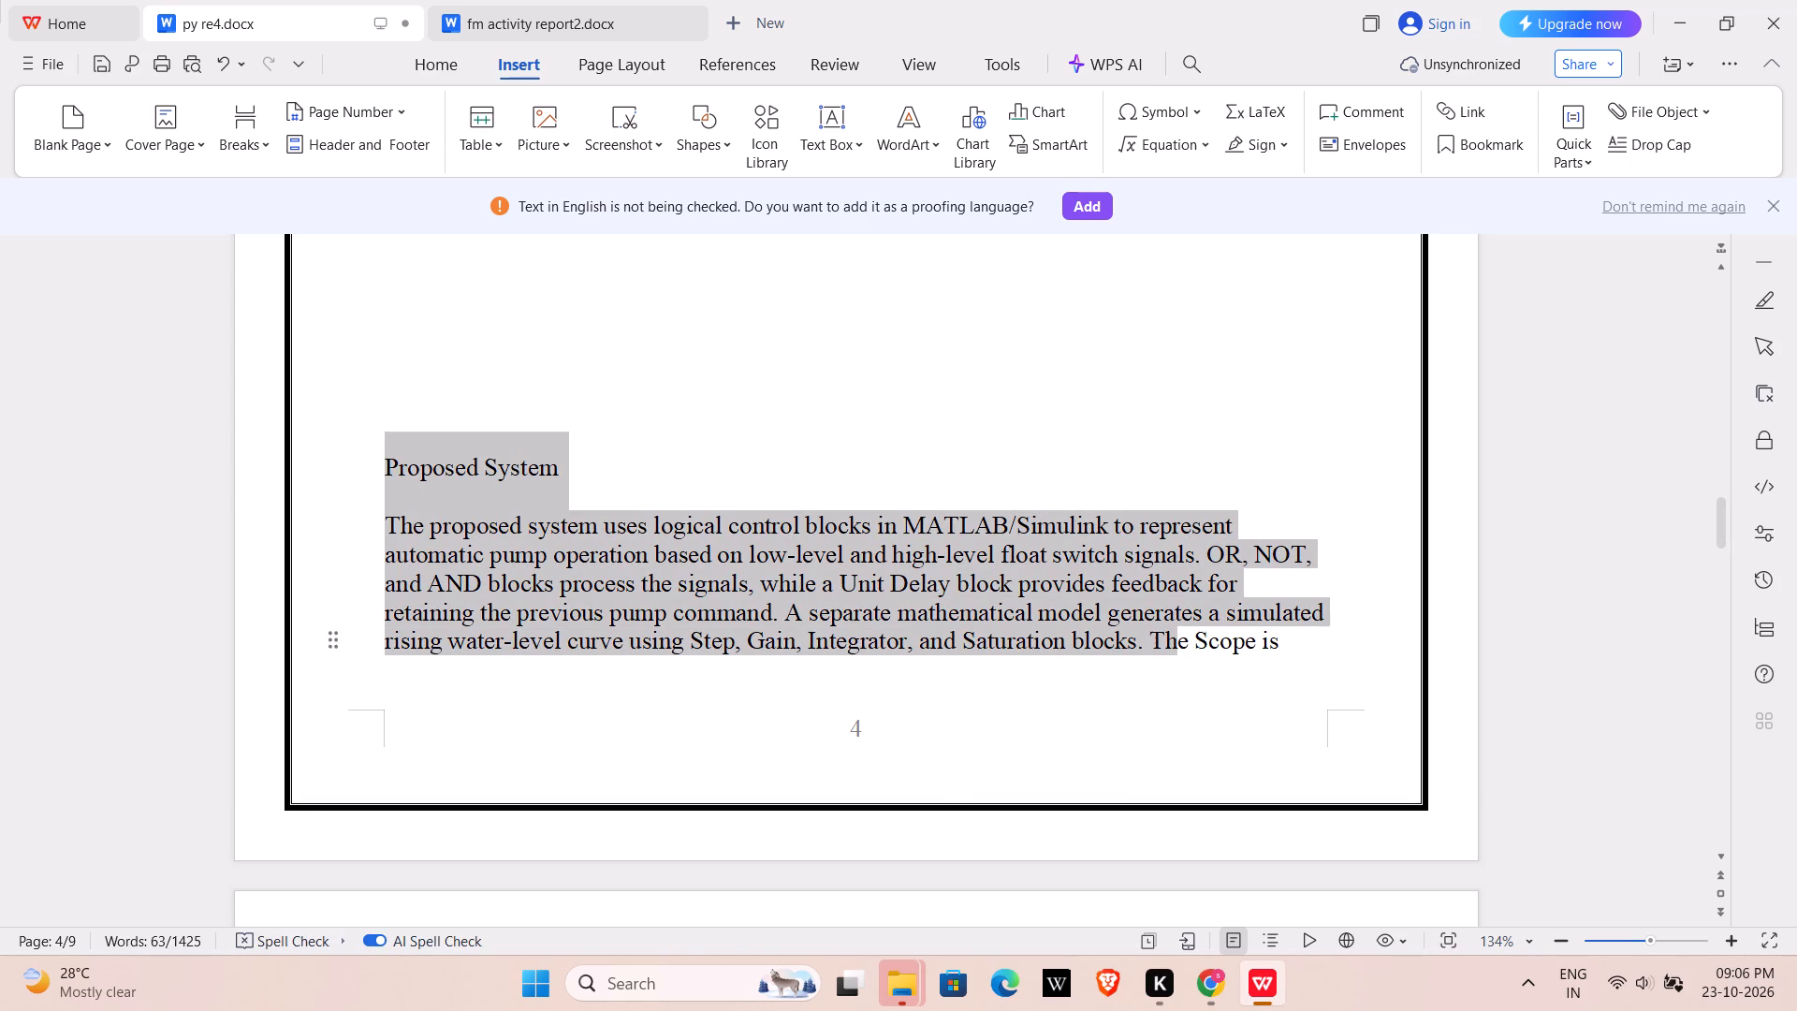
drag(1195, 659, 1335, 664)
key(Delete)
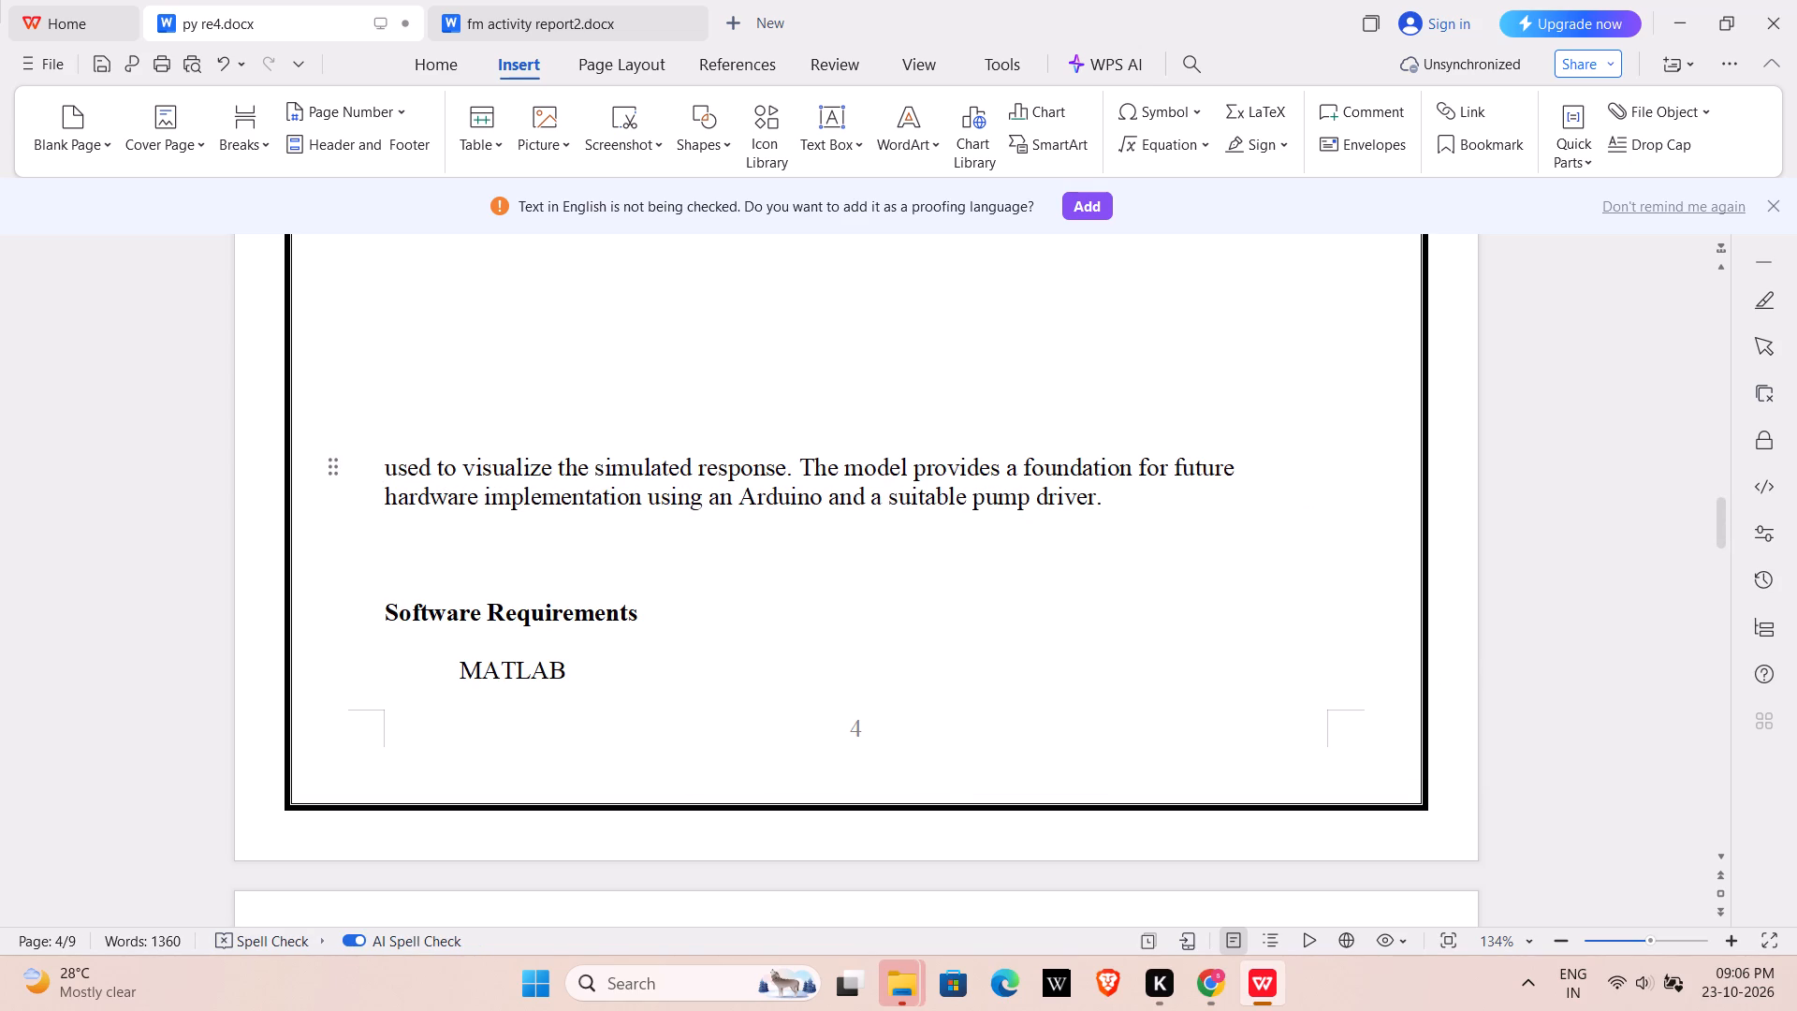
drag(374, 468, 915, 554)
key(Delete)
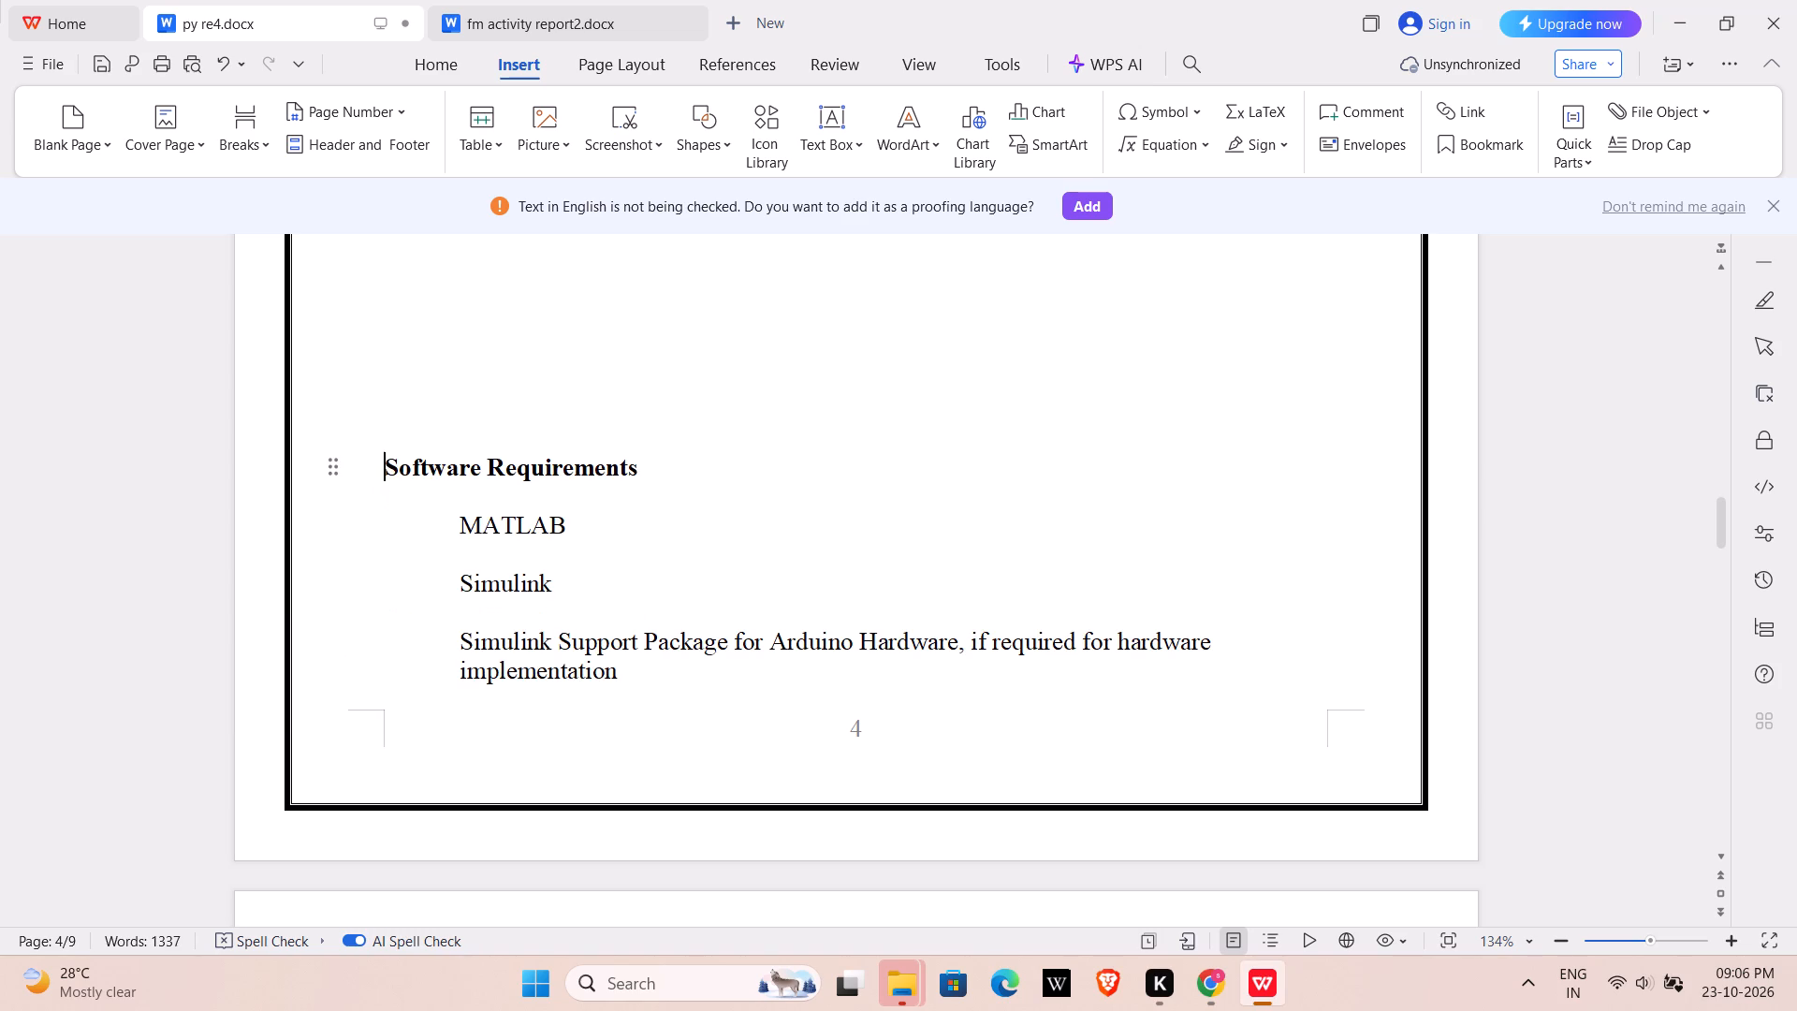
Review the report from the software and hardware requirements through the Methodology section to the Block Diagram heading.
scroll(915, 554, down, 5)
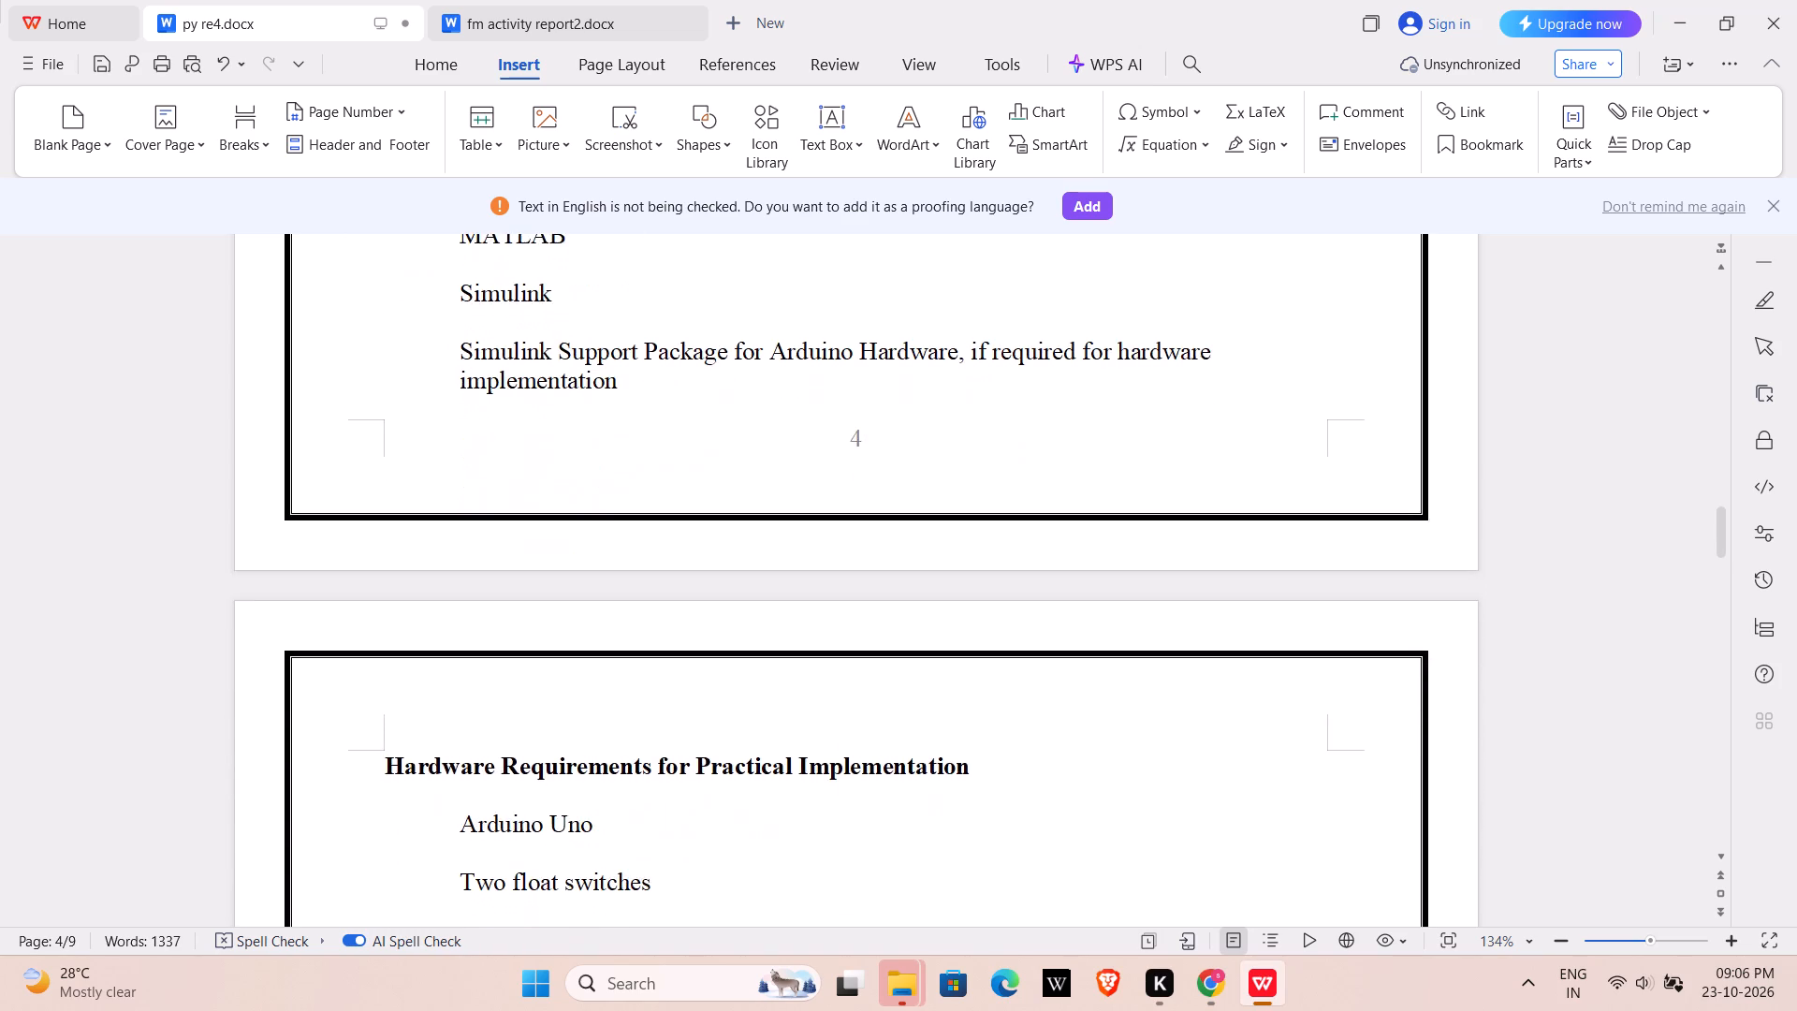
scroll(915, 554, down, 8)
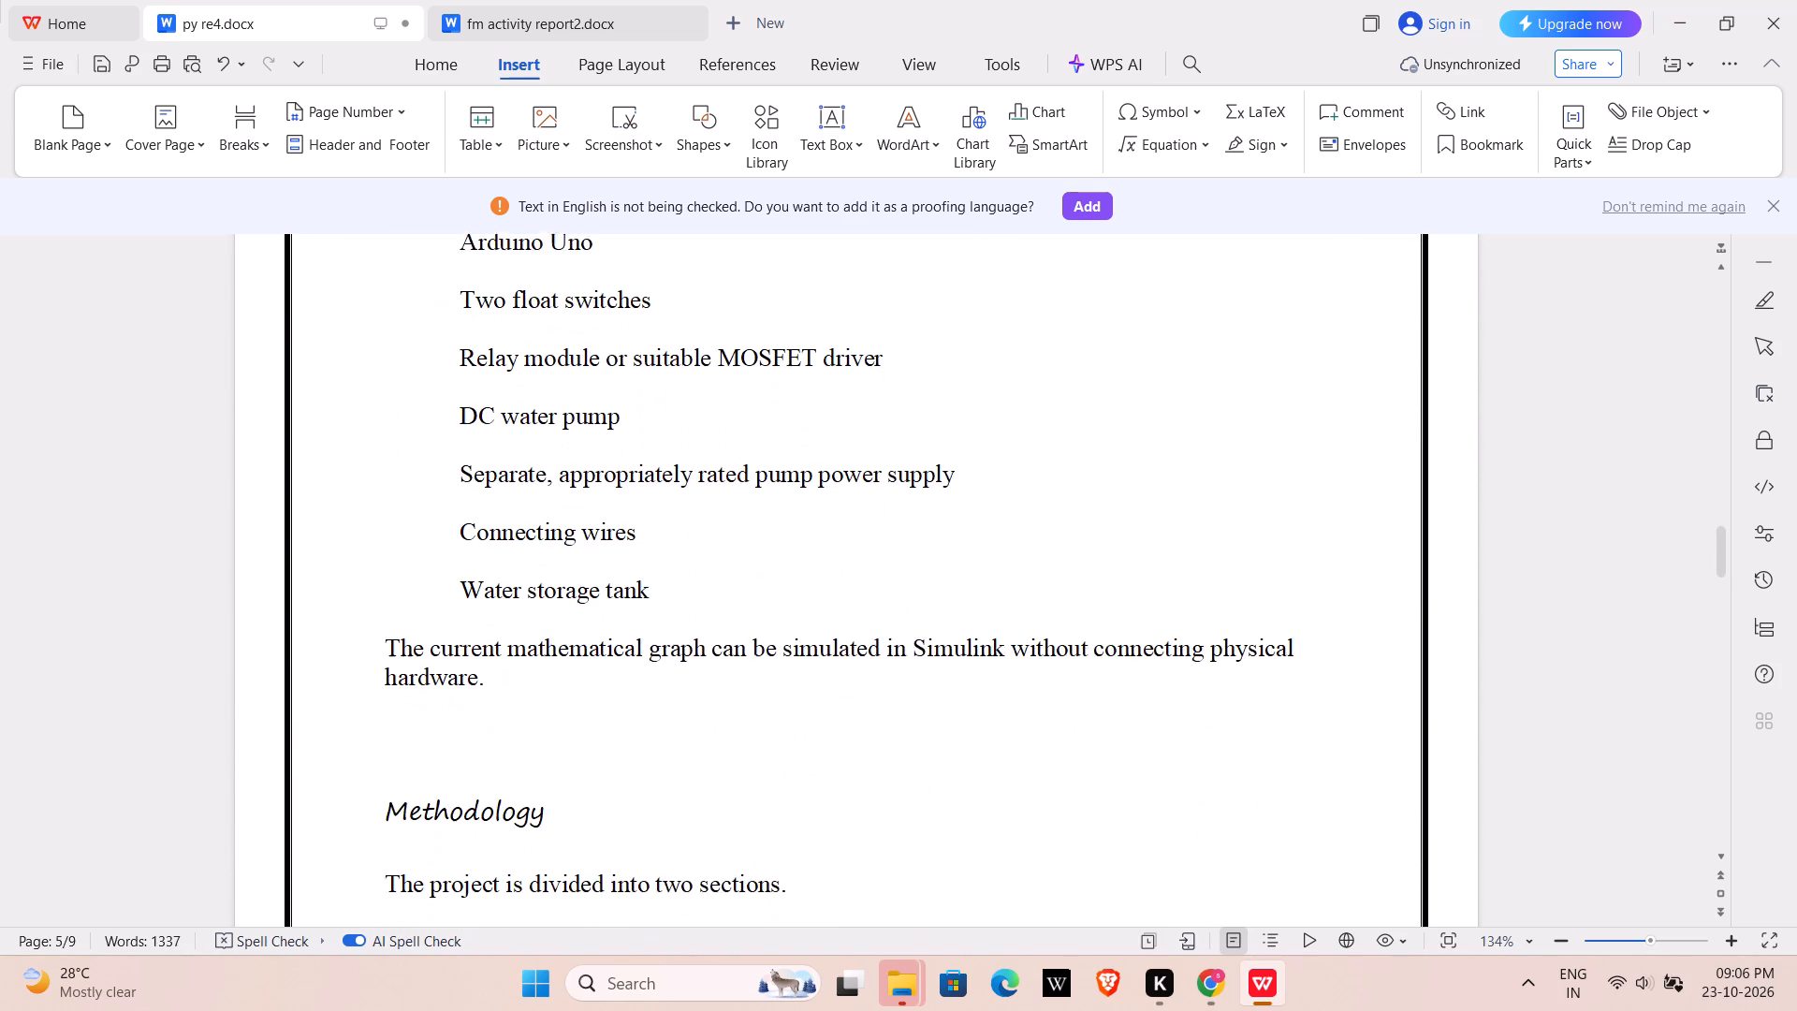
scroll(915, 554, down, 5)
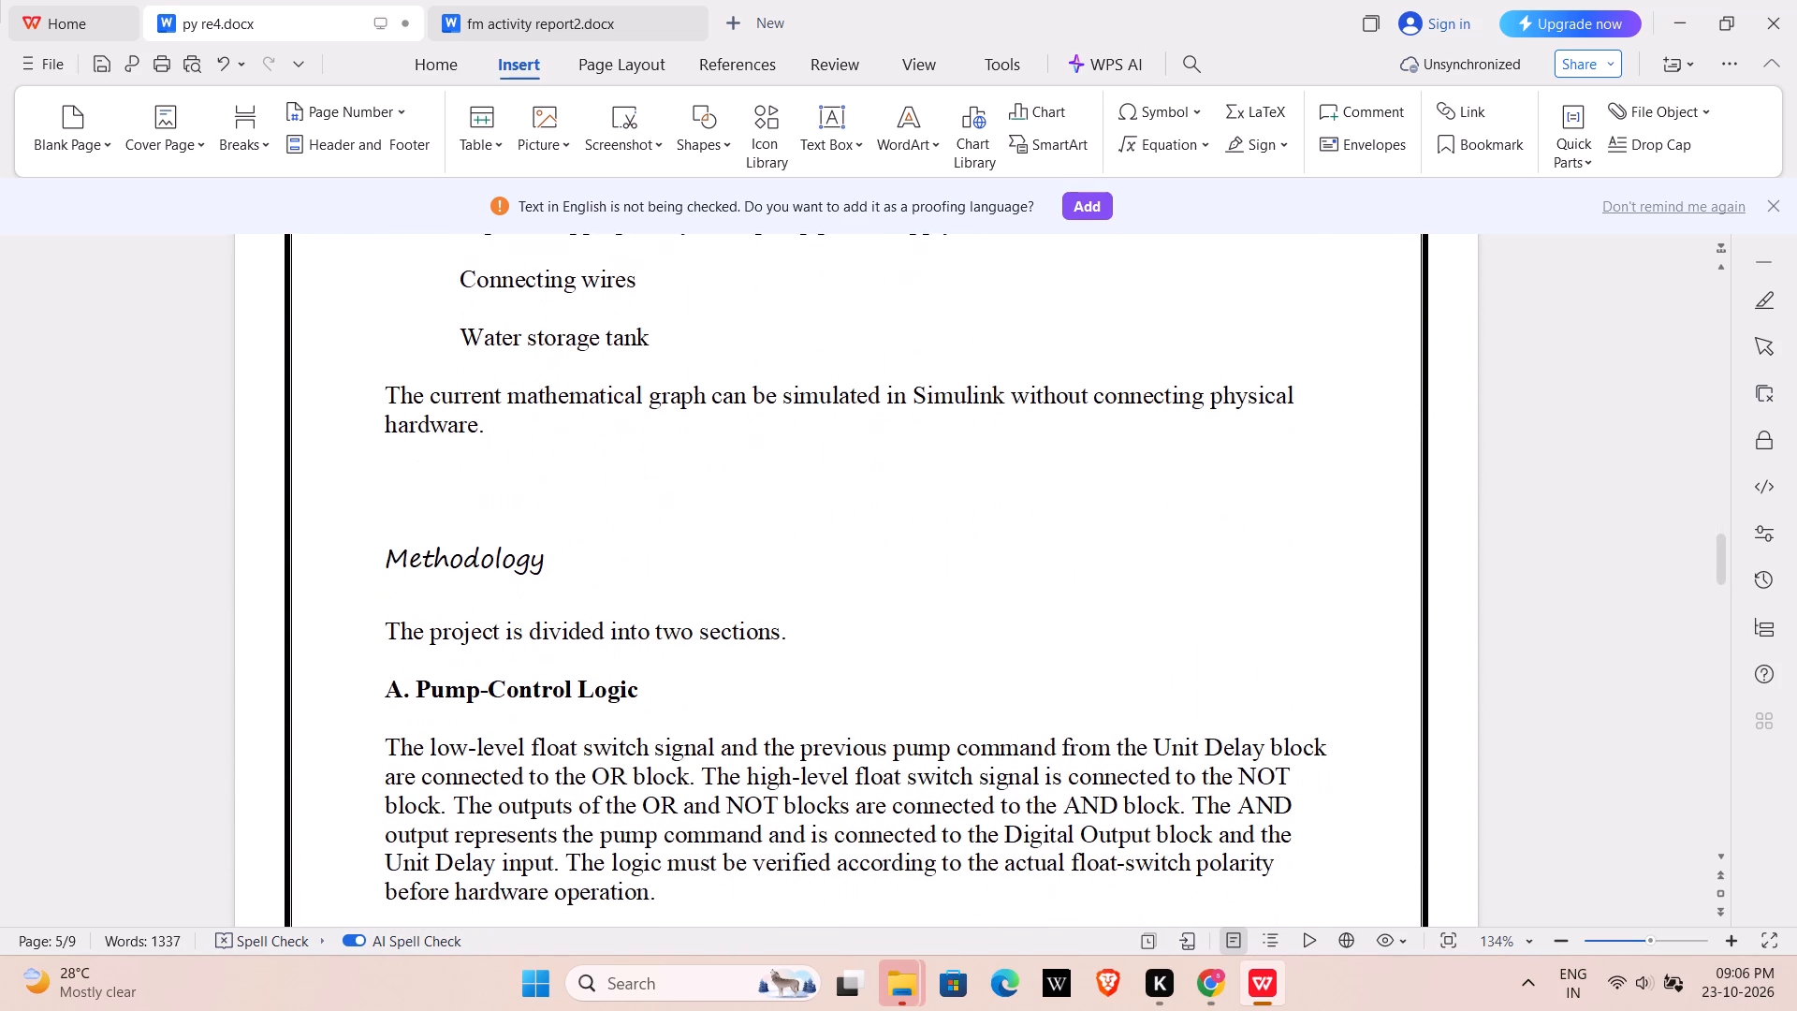
scroll(915, 554, down, 12)
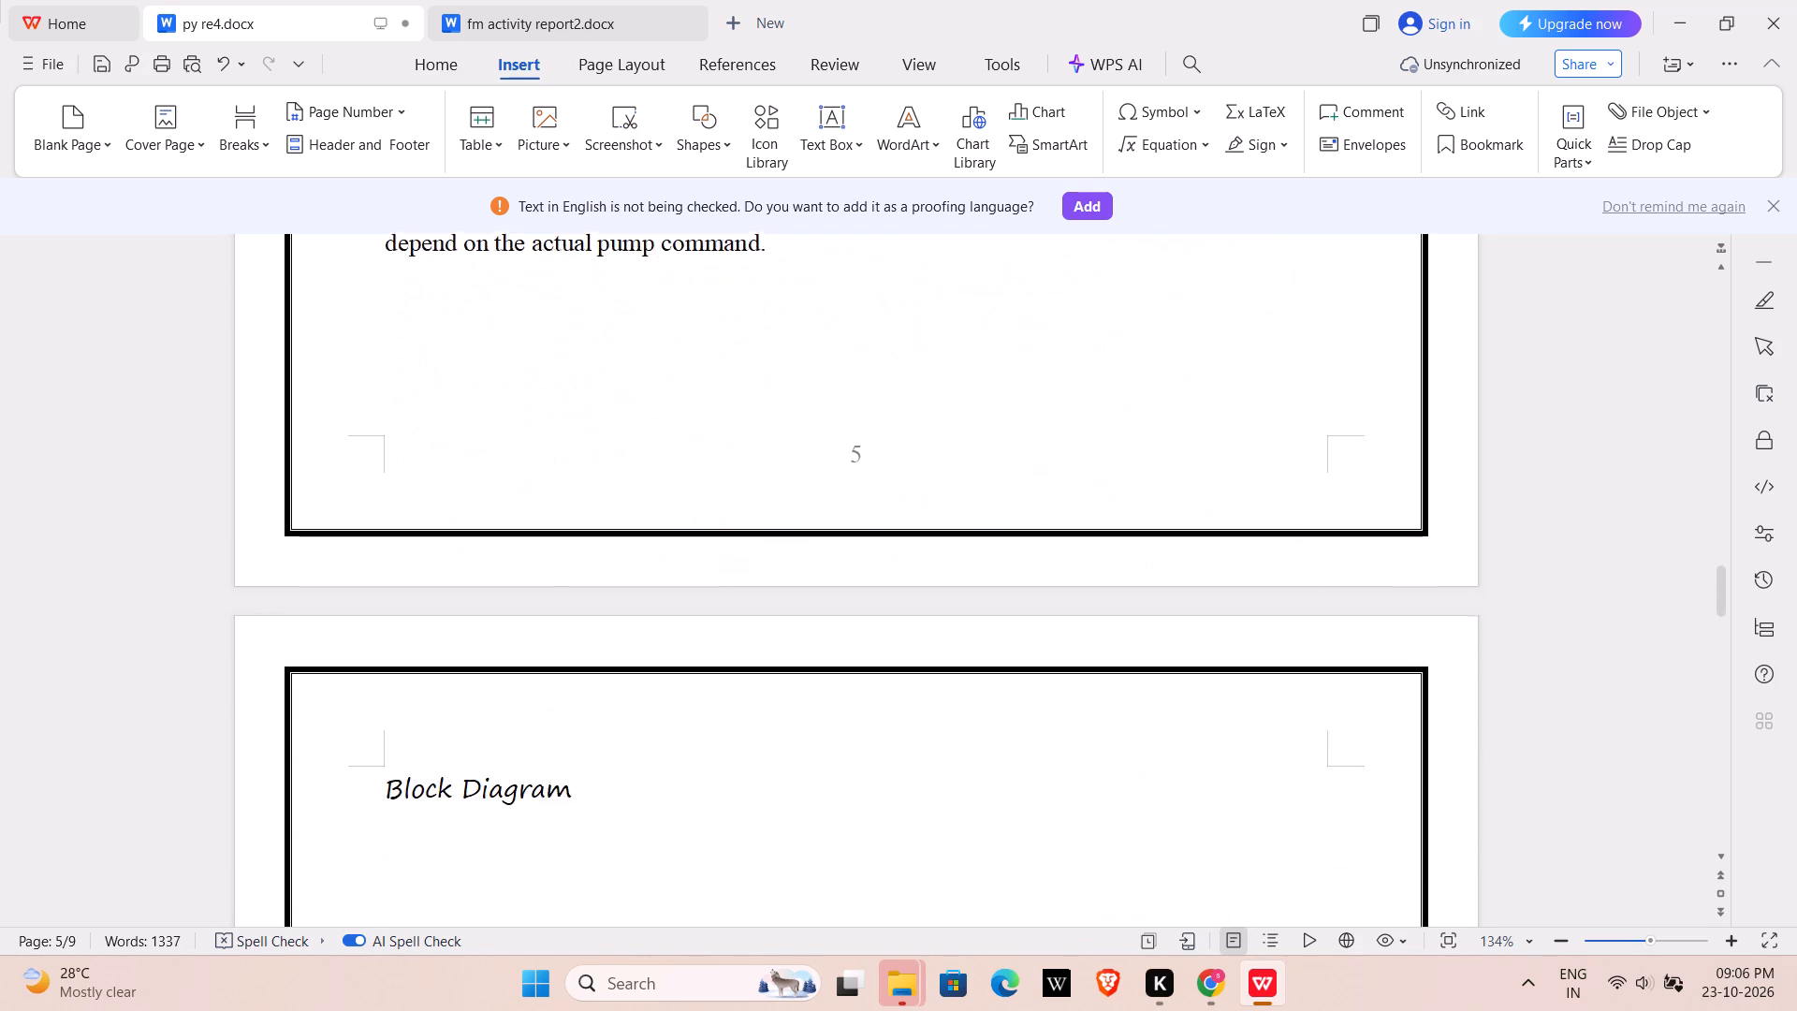
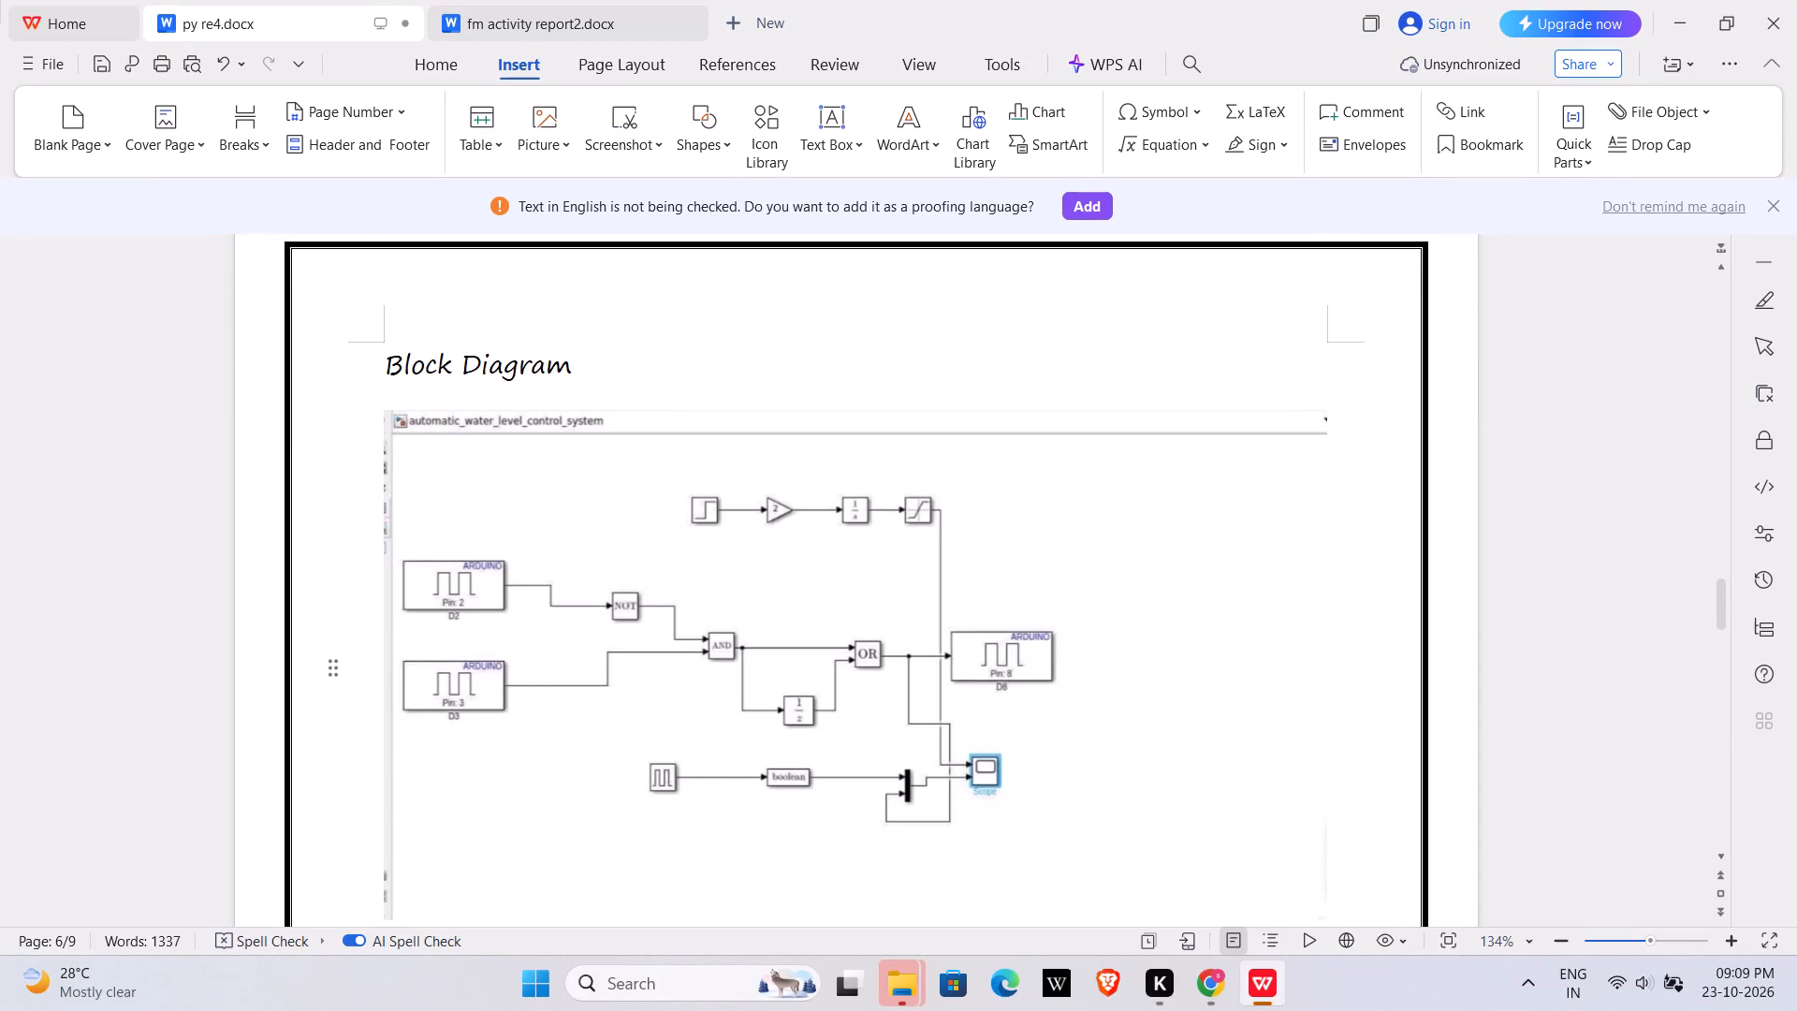
Look back through the report from the Block Diagram page to the cover page, checking the sections in between.
scroll(756, 544, down, 2)
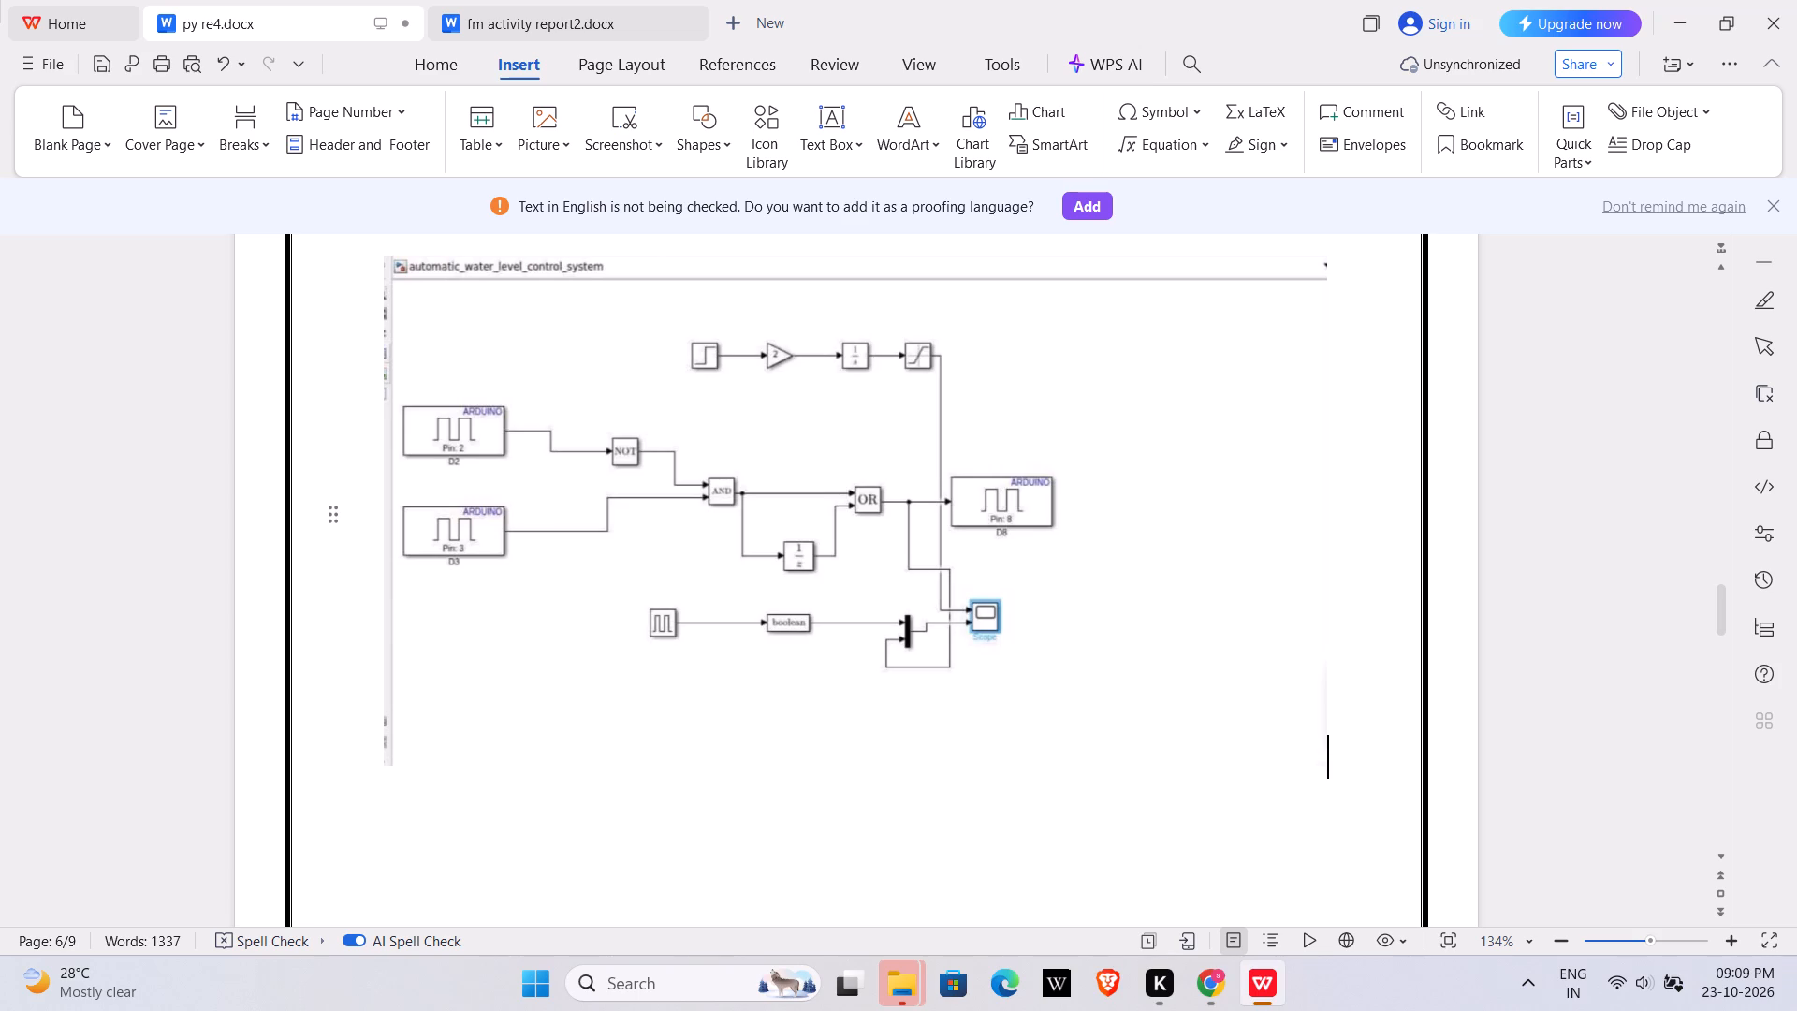
scroll(1016, 623, up, 1)
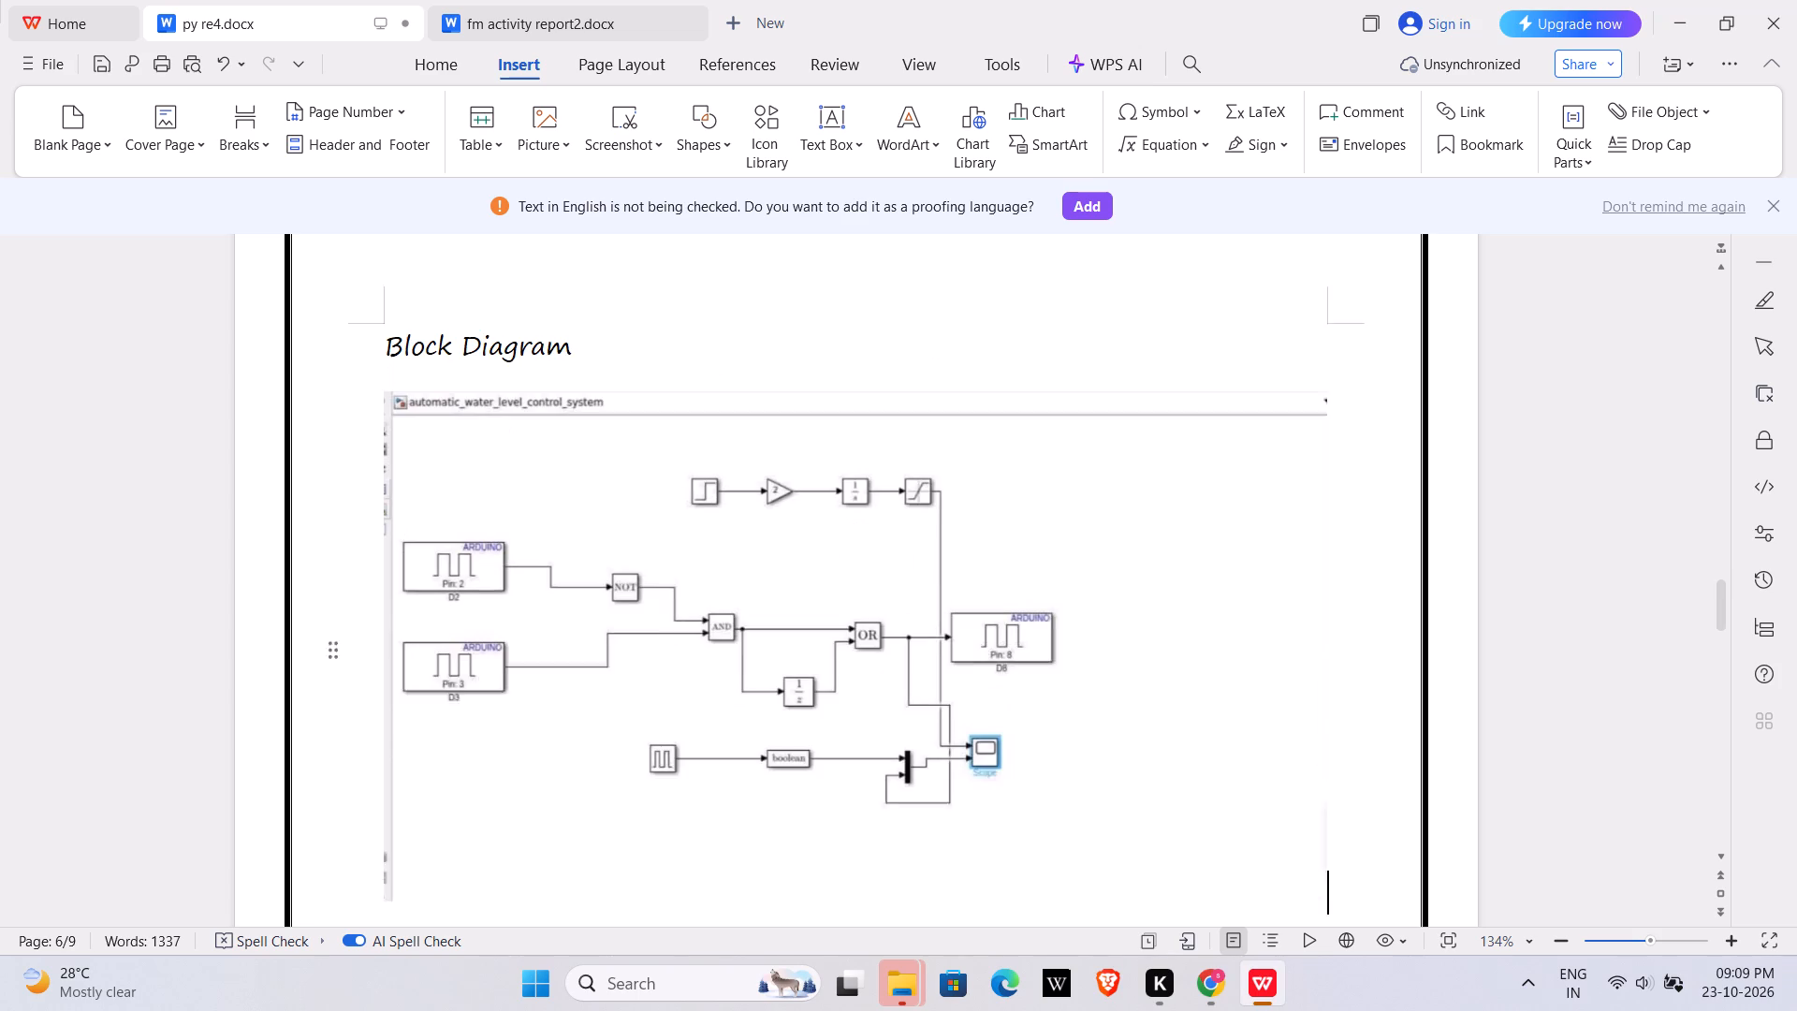
scroll(1016, 623, up, 5)
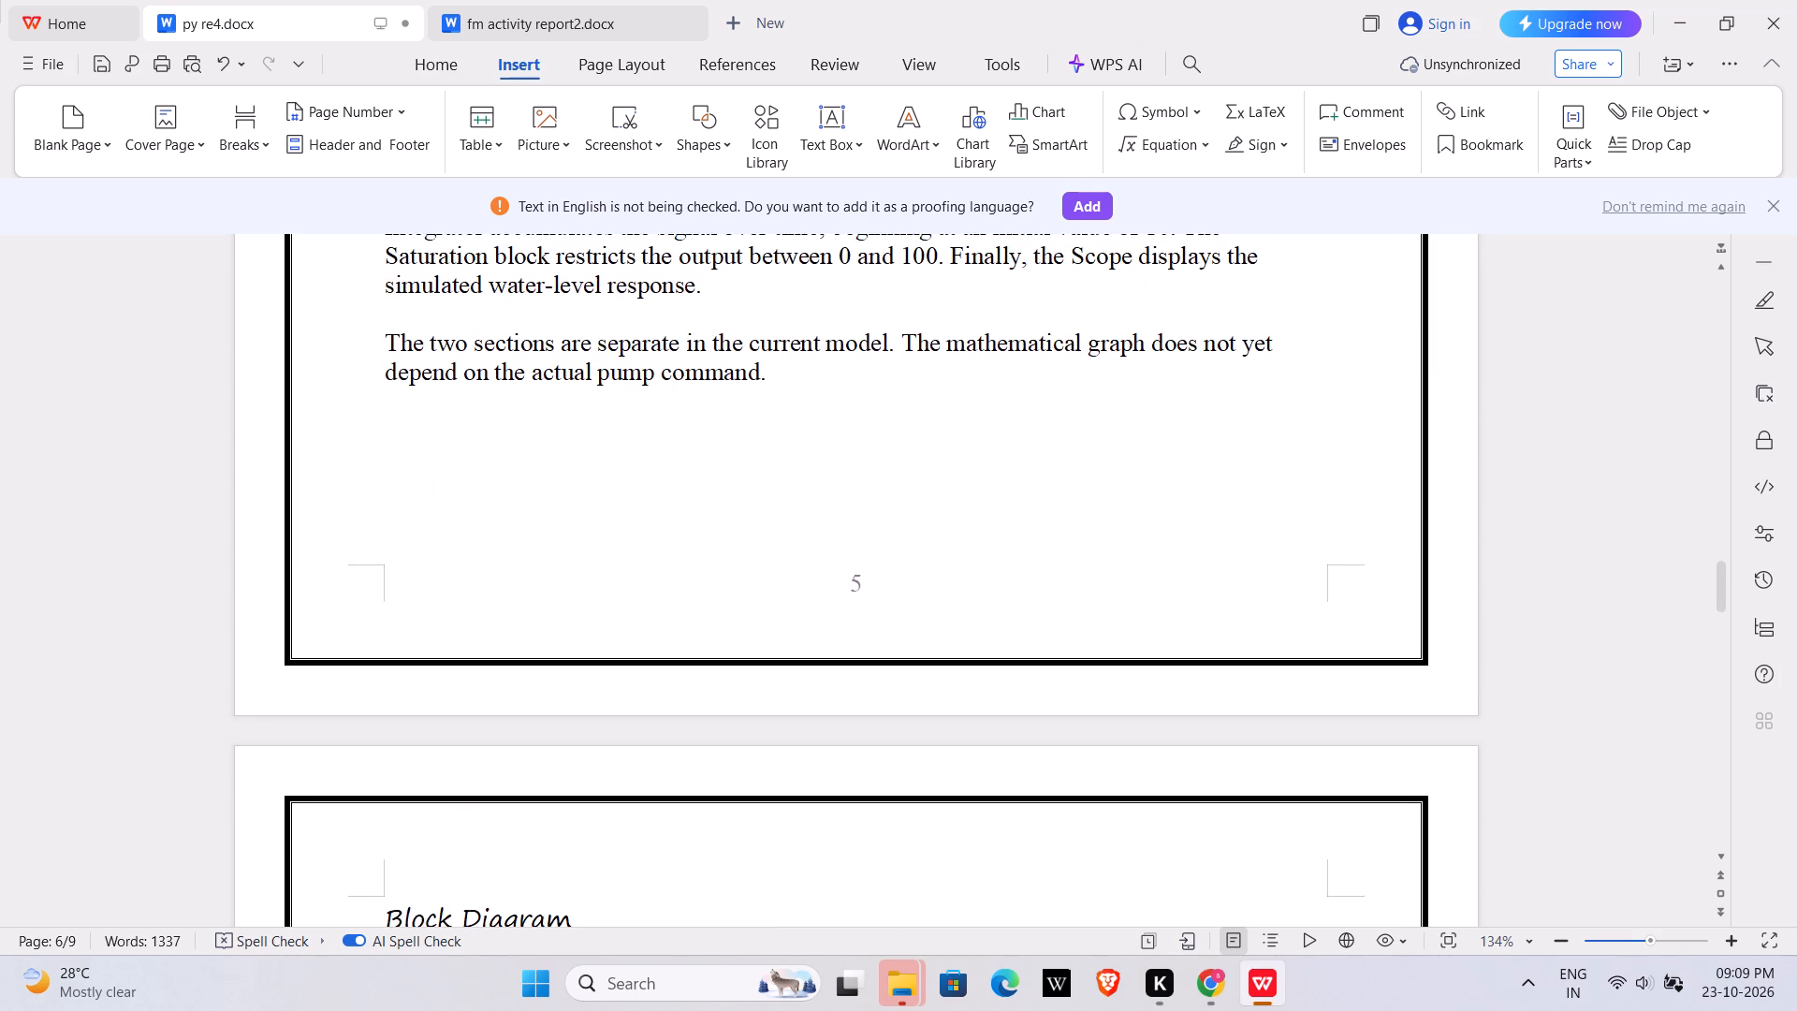
scroll(1016, 623, up, 11)
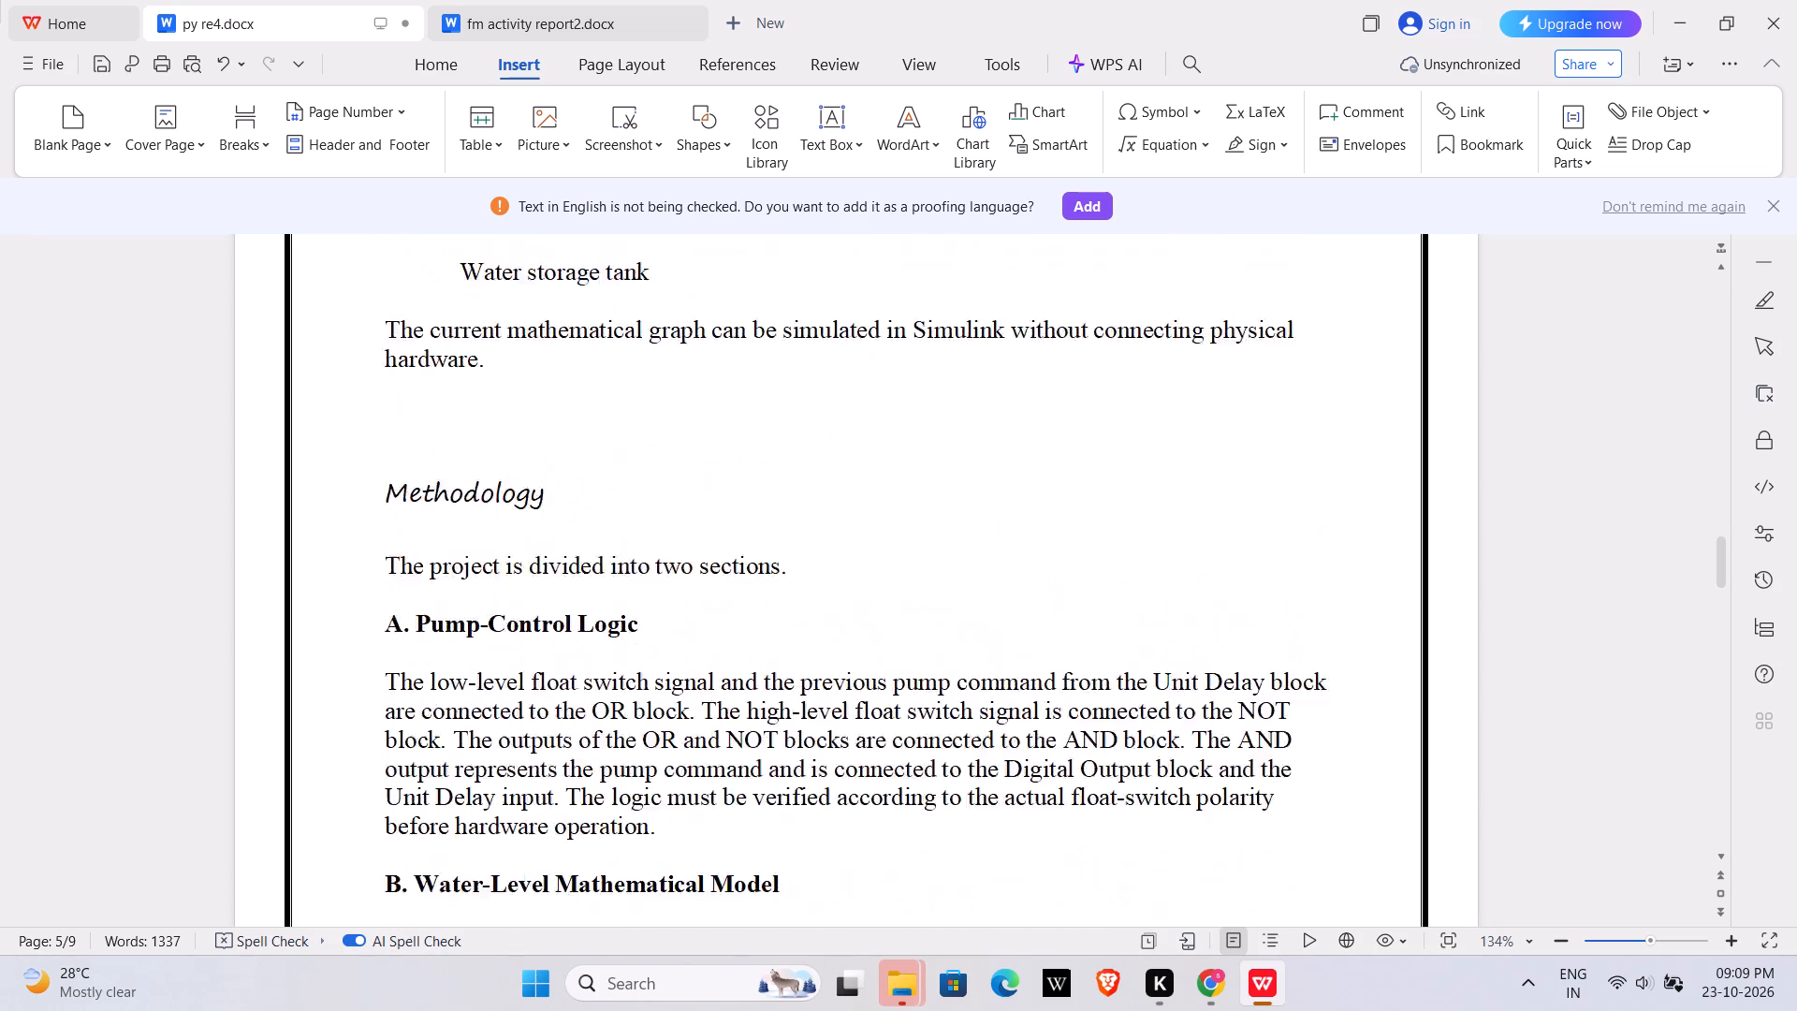
scroll(1016, 623, up, 2)
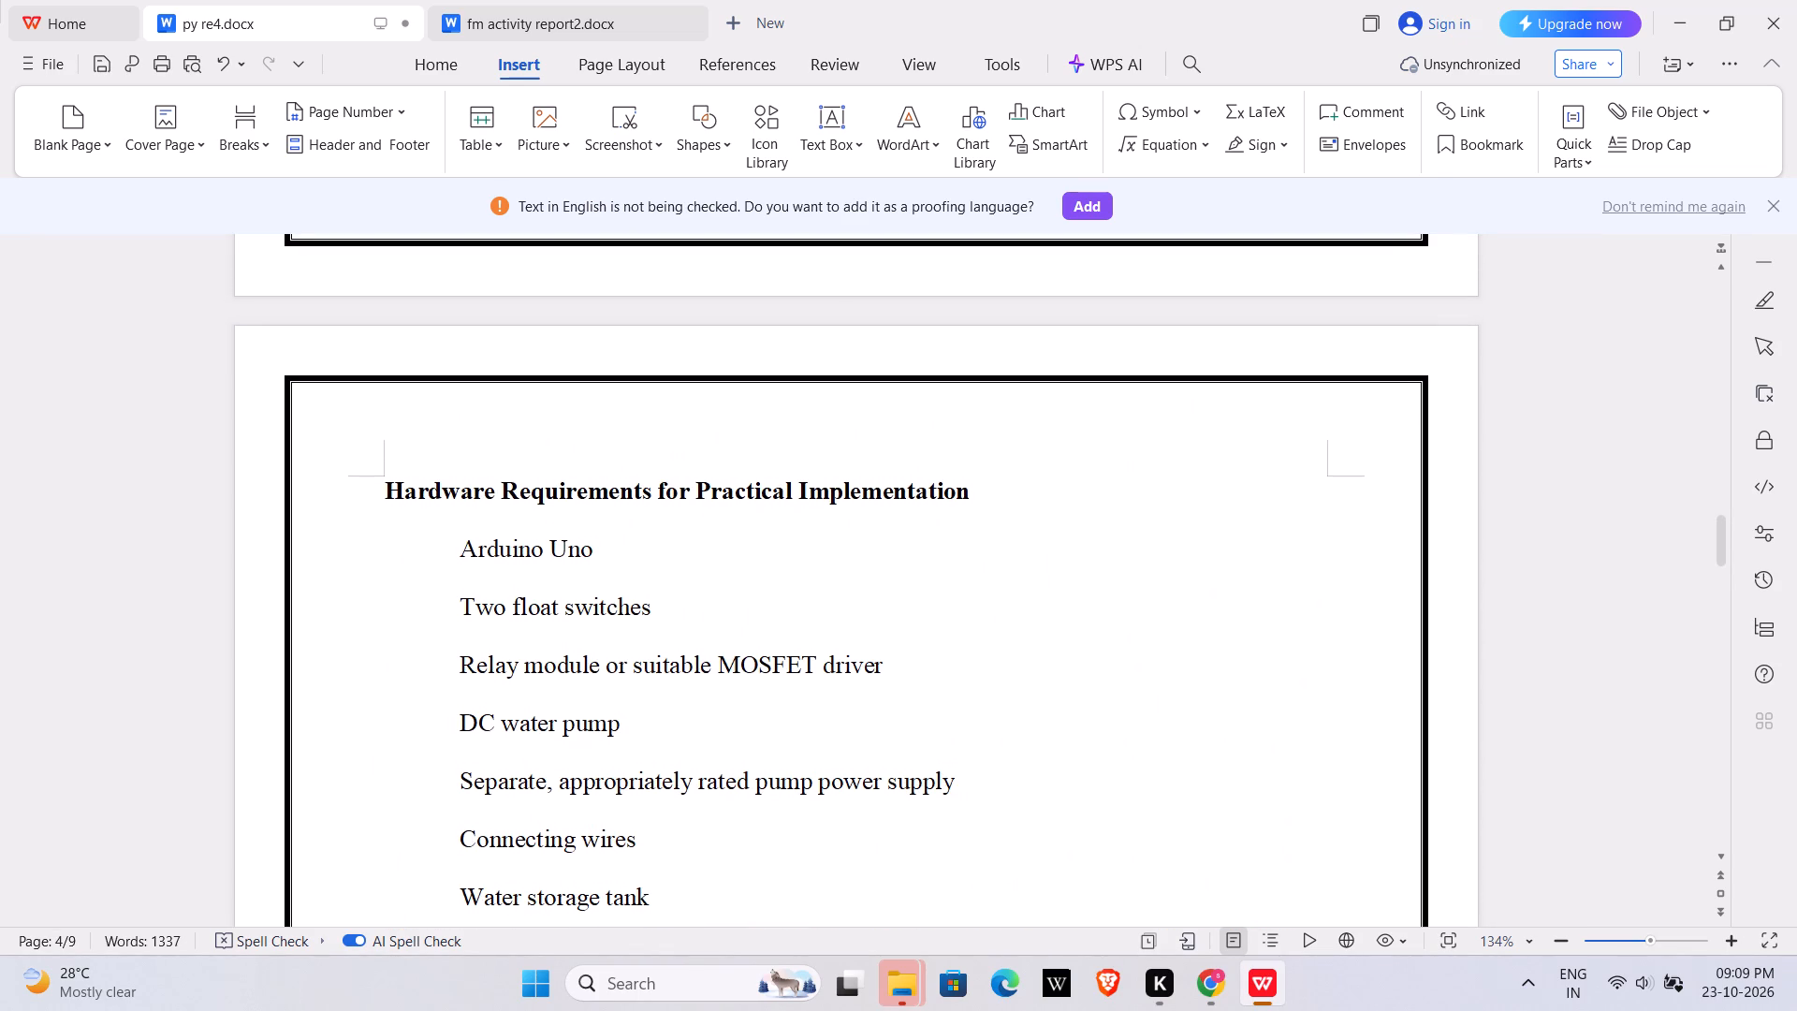
scroll(1016, 623, up, 5)
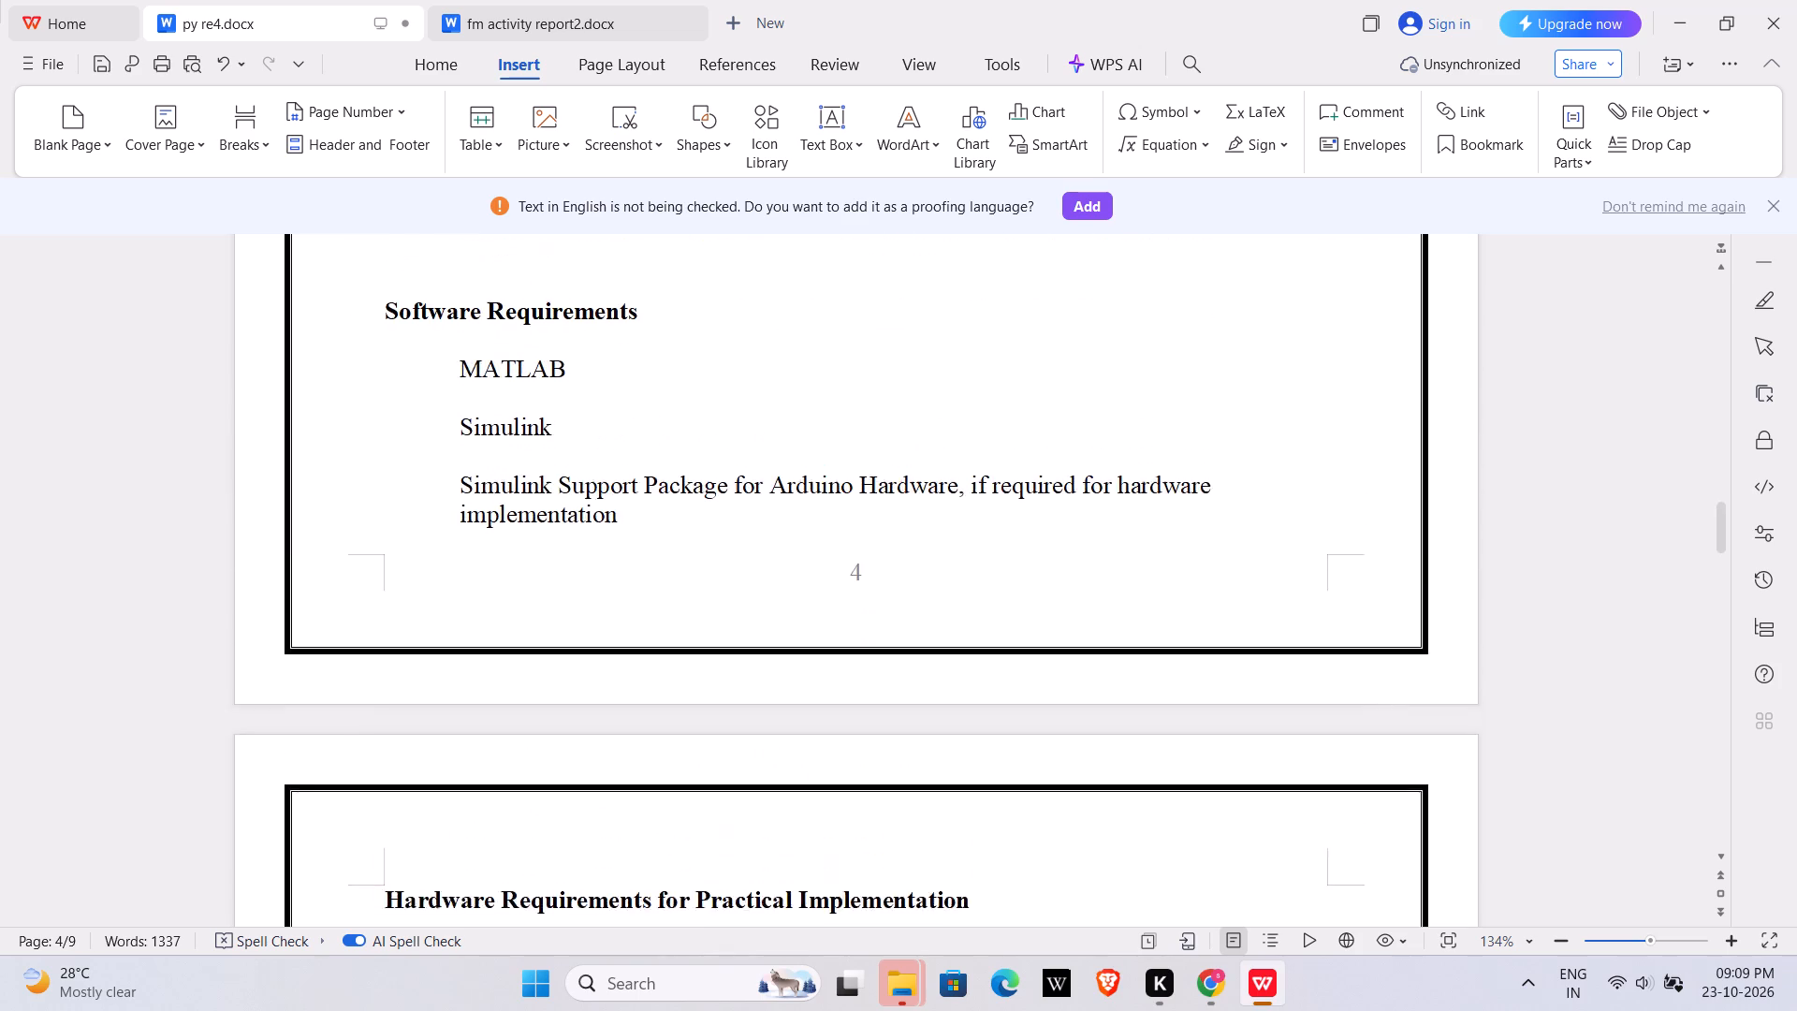
scroll(1016, 623, up, 10)
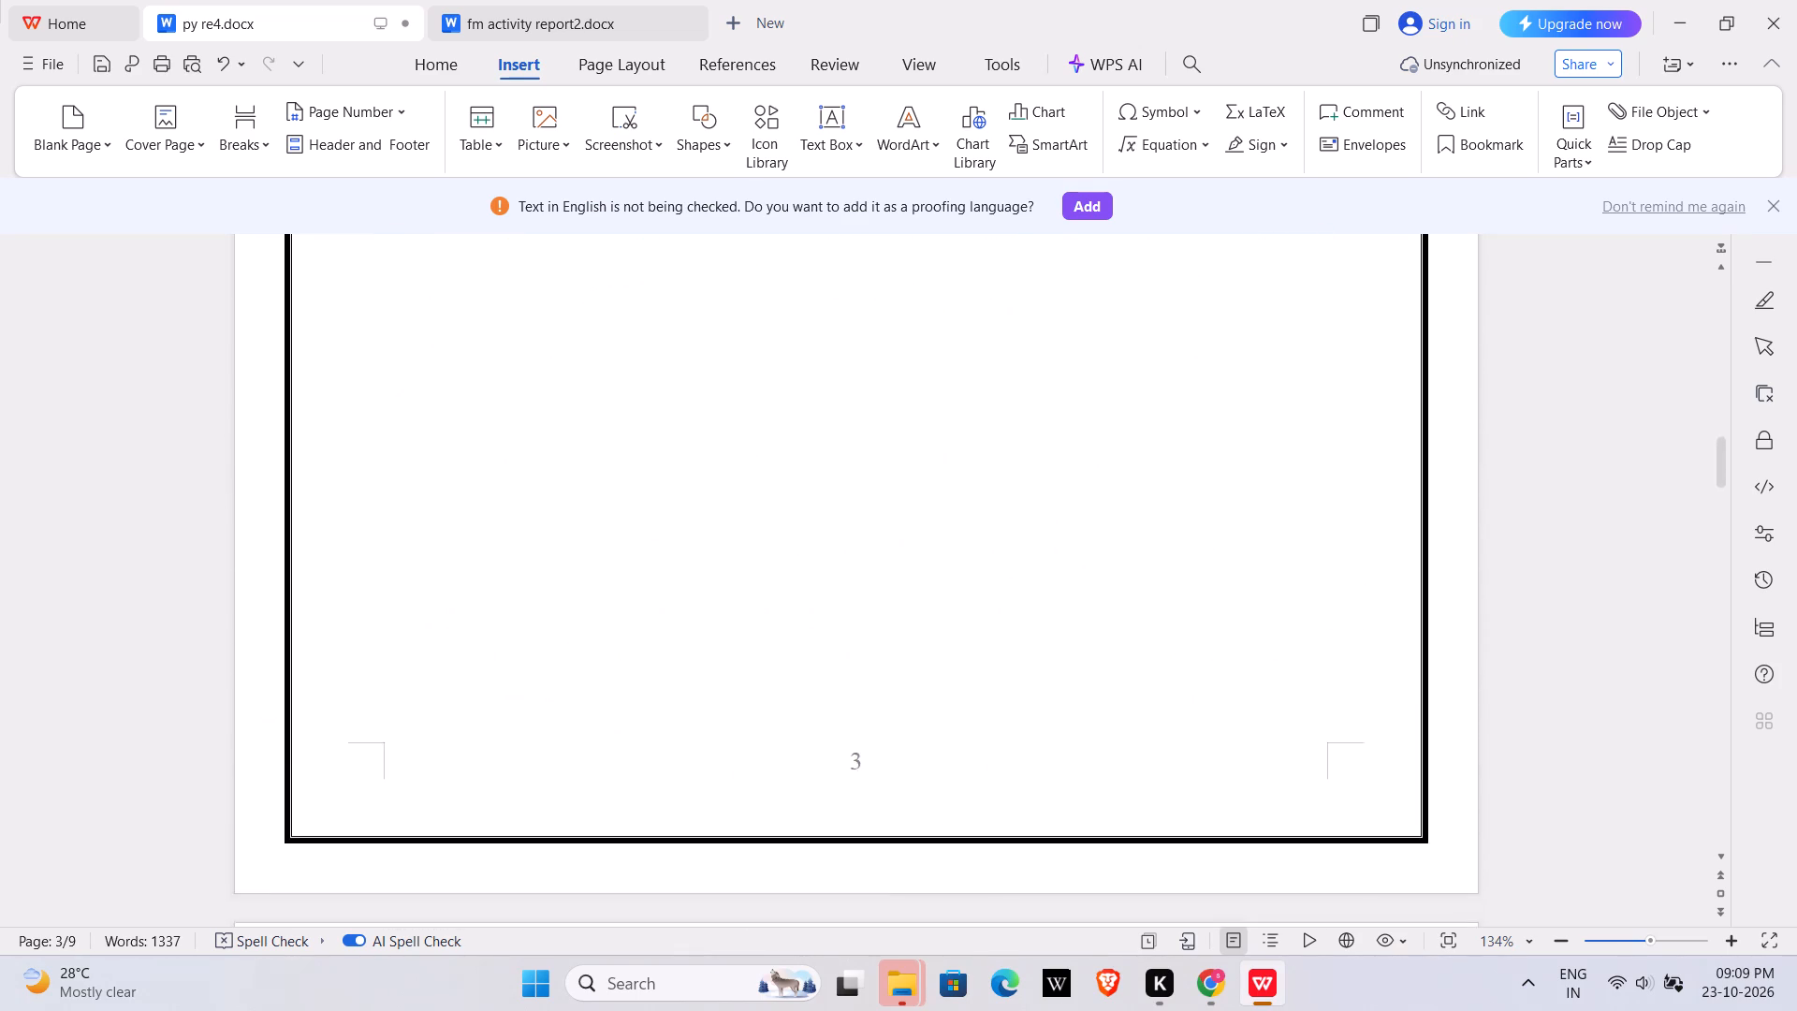
scroll(1016, 623, up, 13)
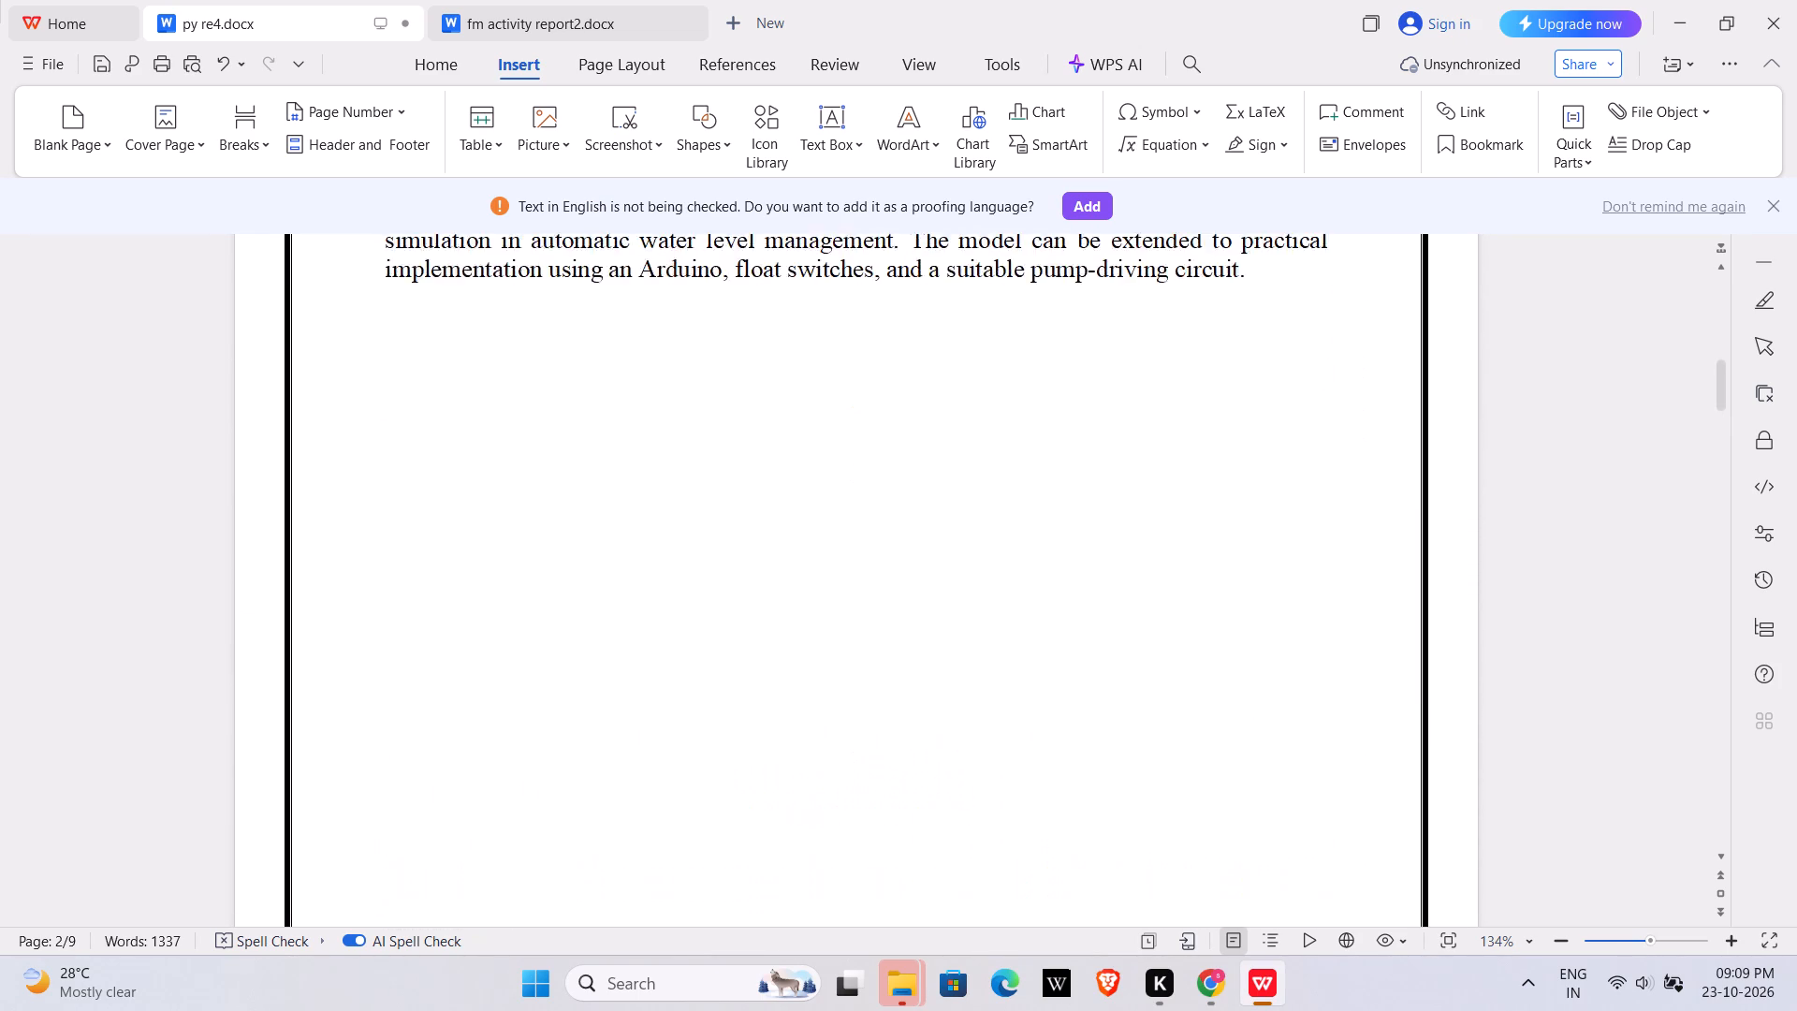
scroll(1016, 623, up, 5)
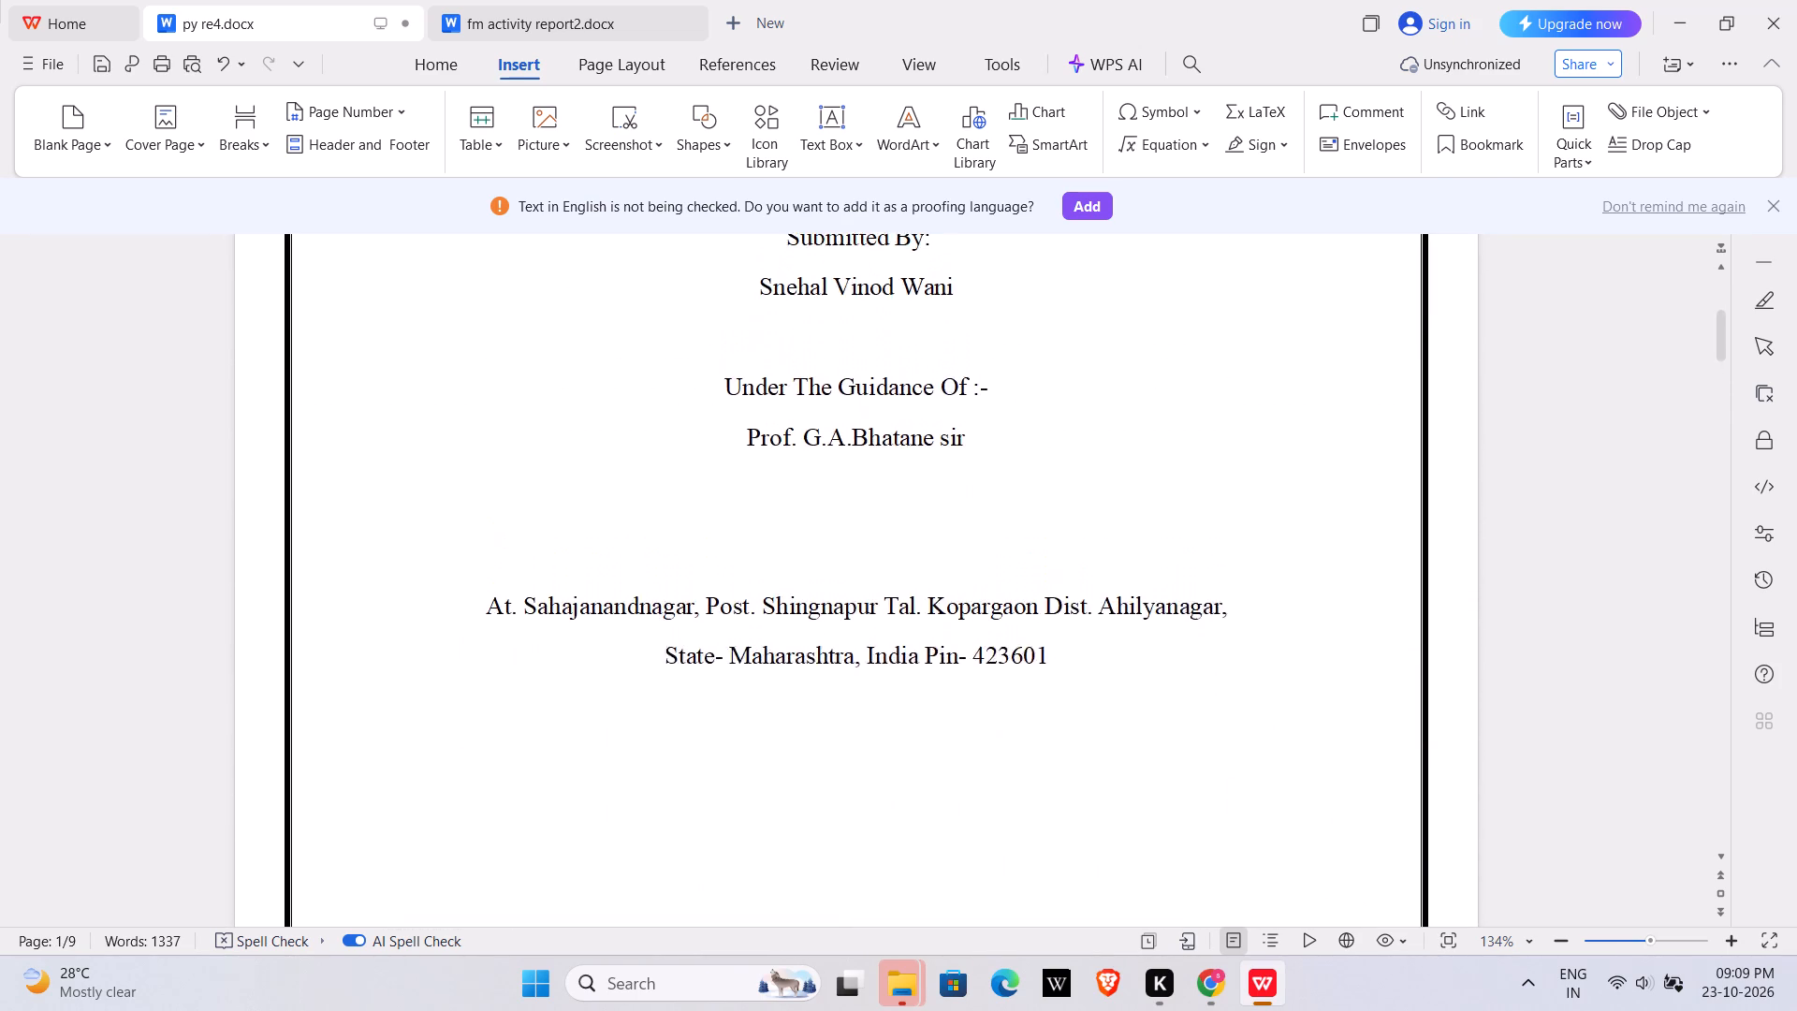
scroll(1016, 623, up, 12)
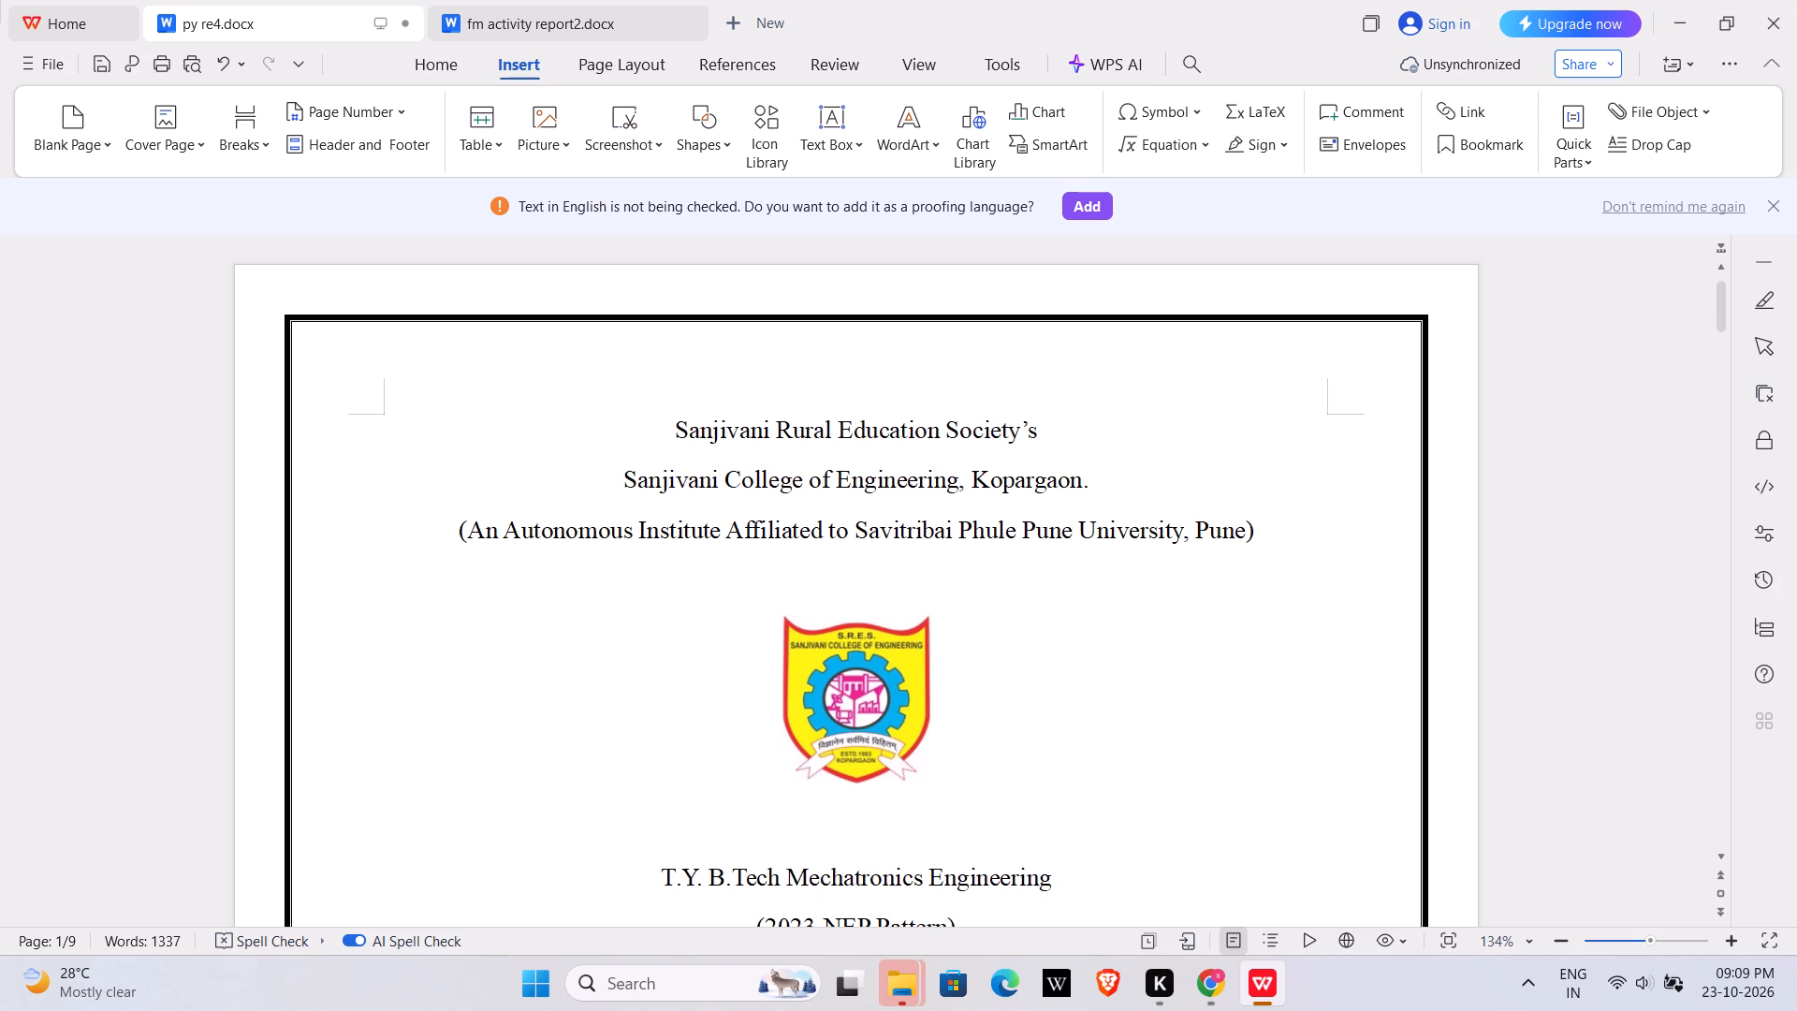
Review the cover page details and read the Abstract on the second page of the report.
scroll(1103, 638, down, 4)
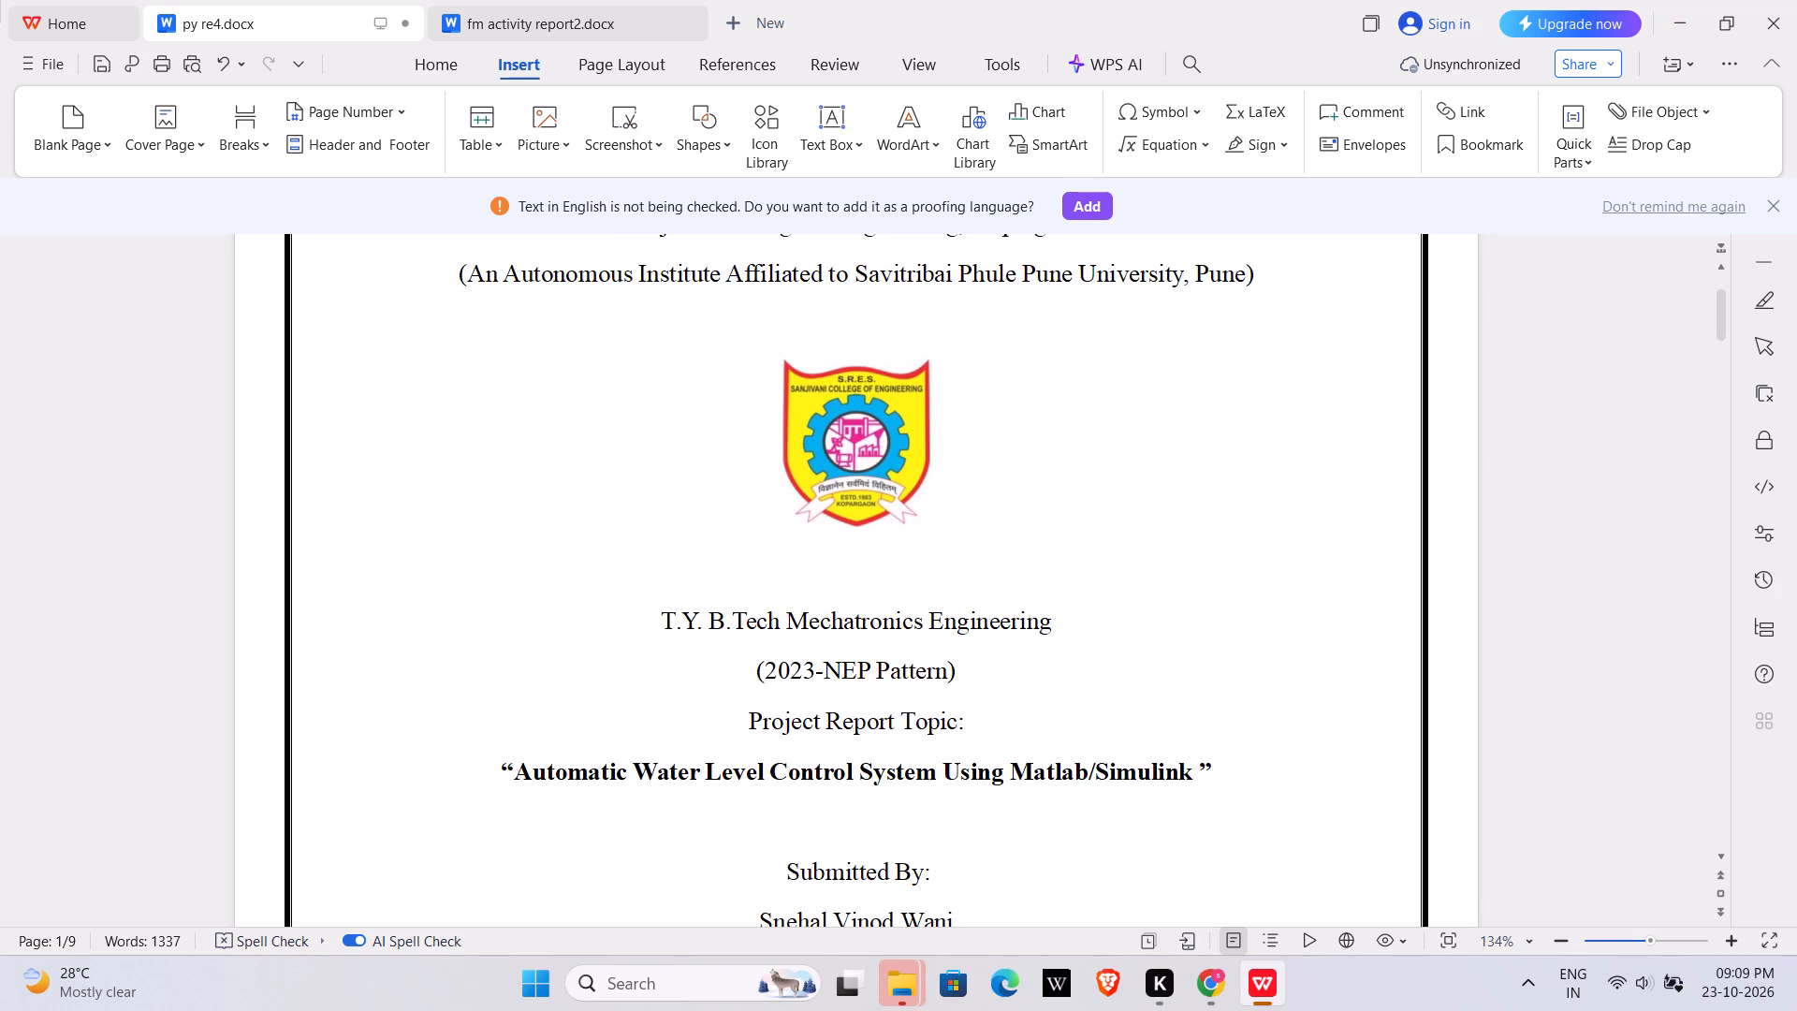
scroll(1103, 638, down, 3)
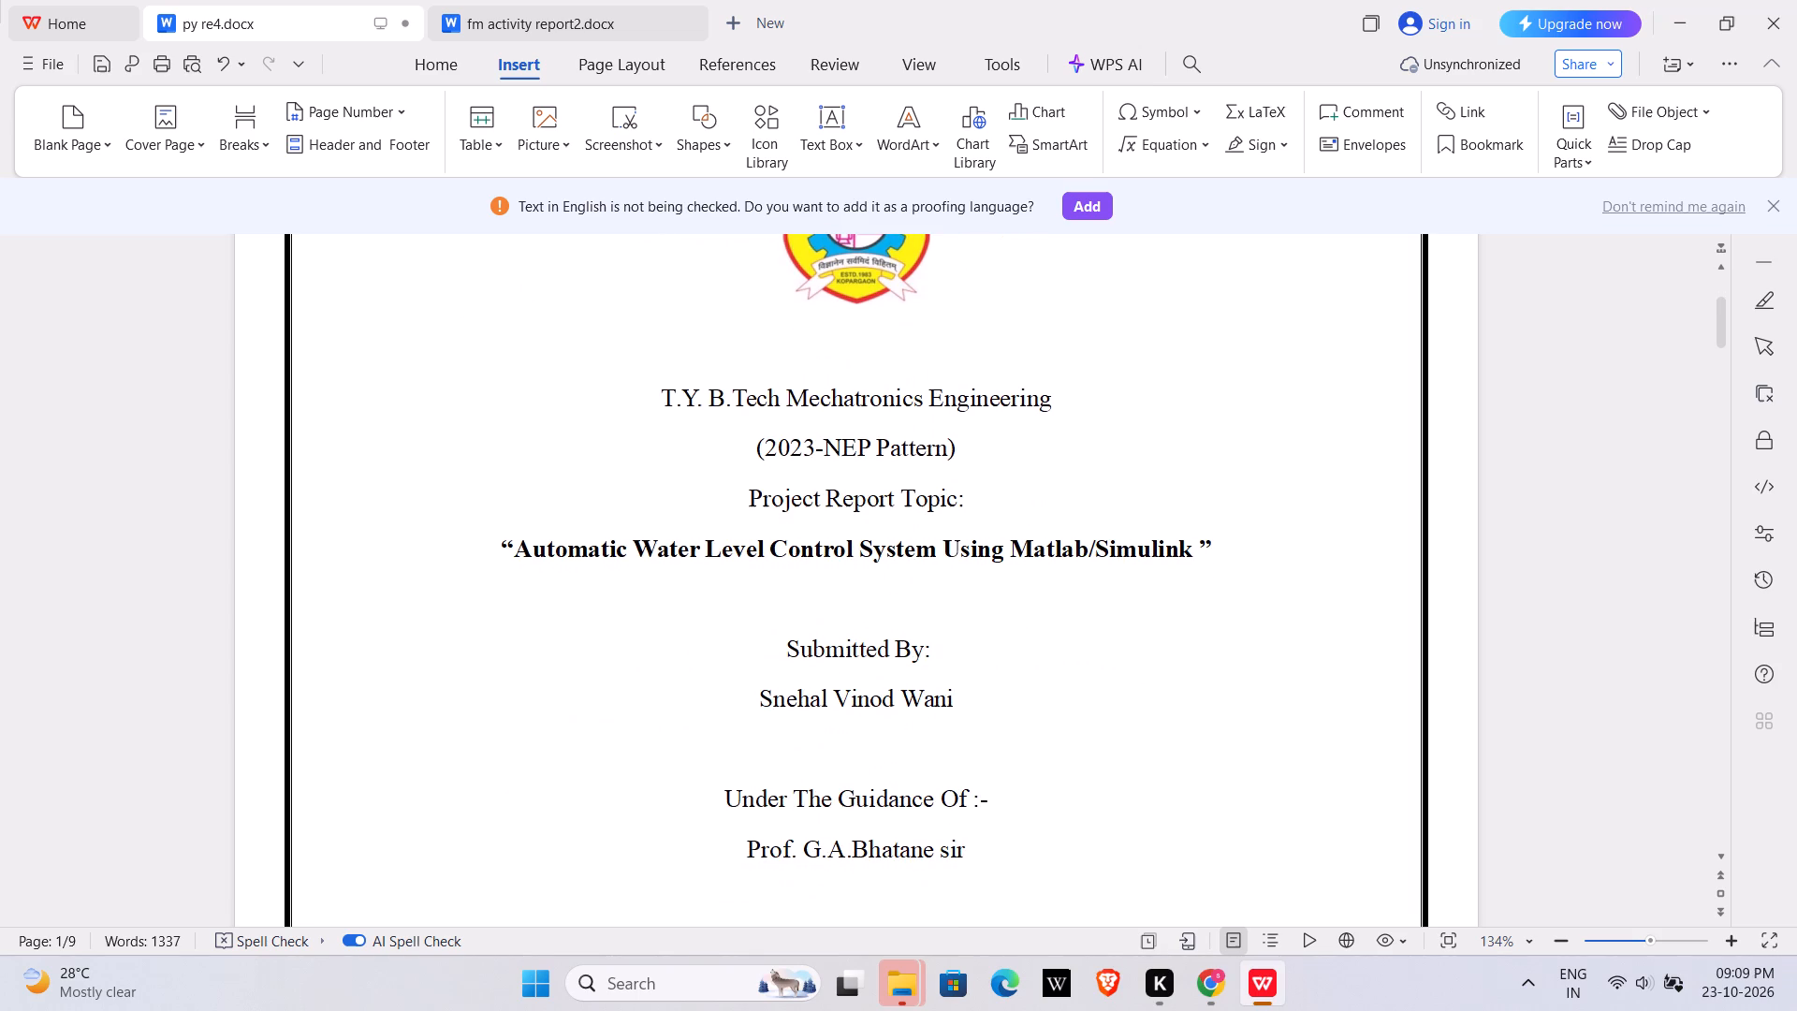
scroll(1103, 623, down, 2)
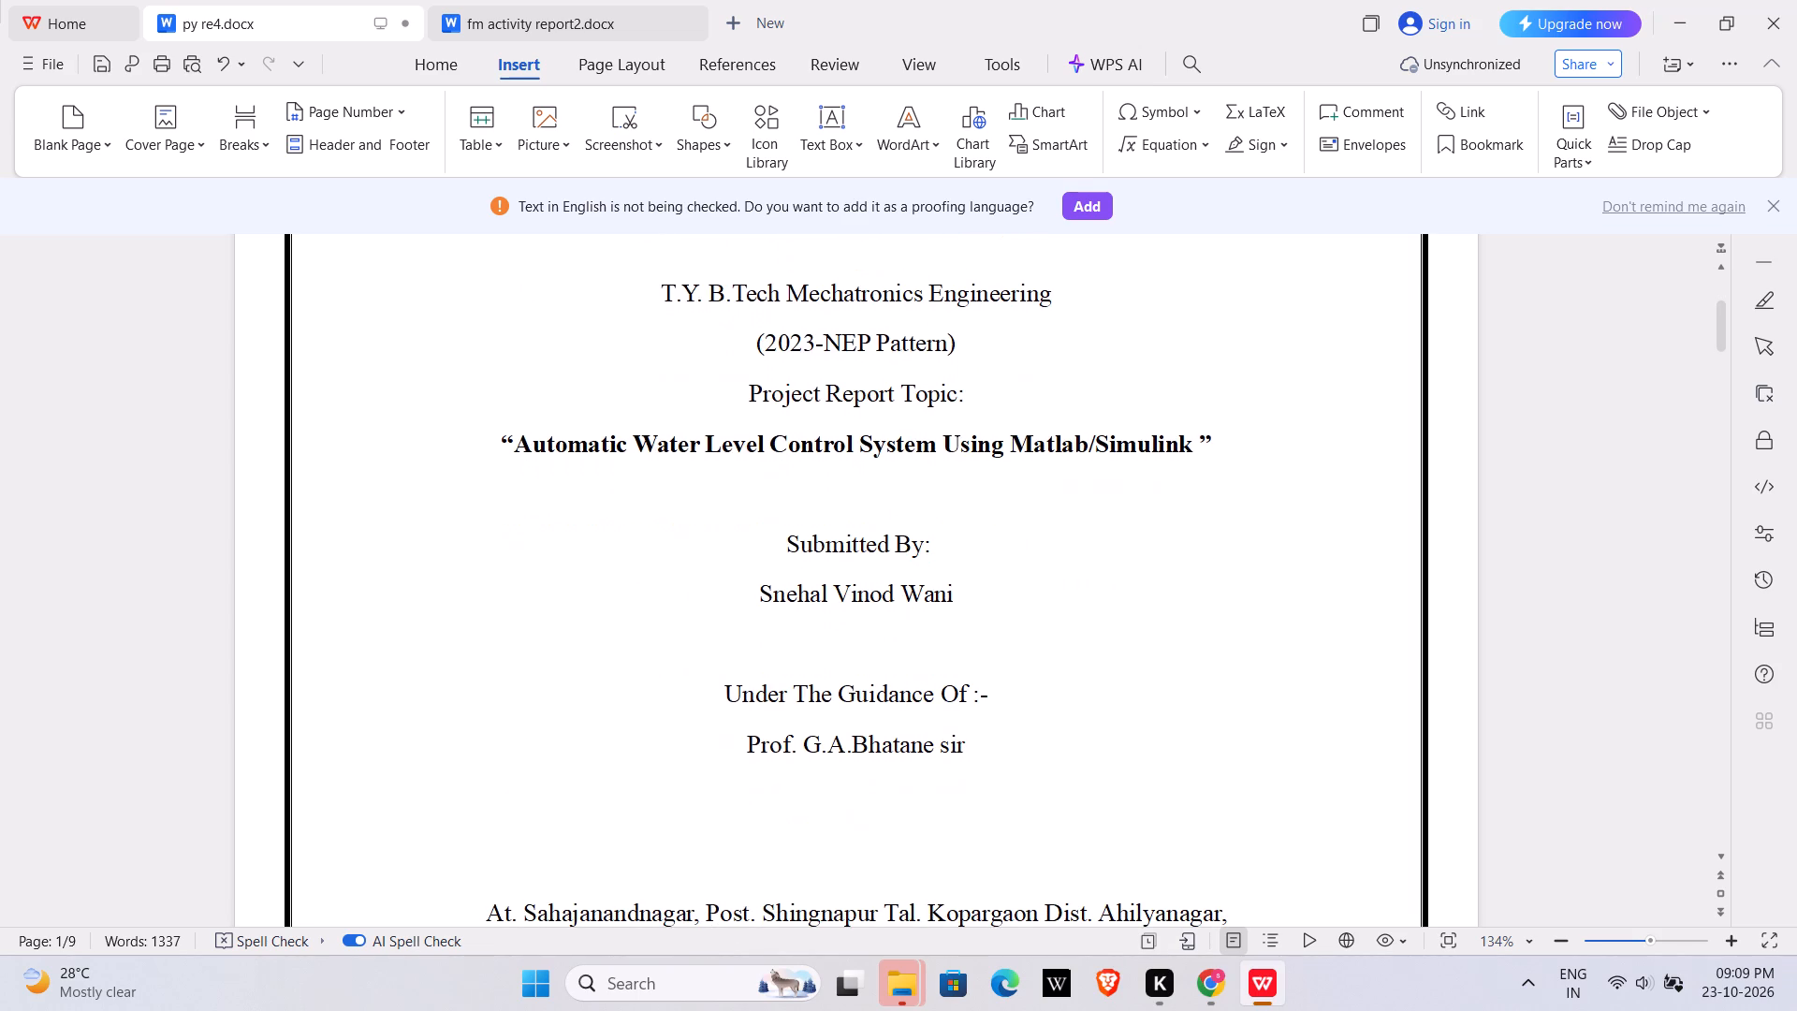
scroll(1121, 756, down, 5)
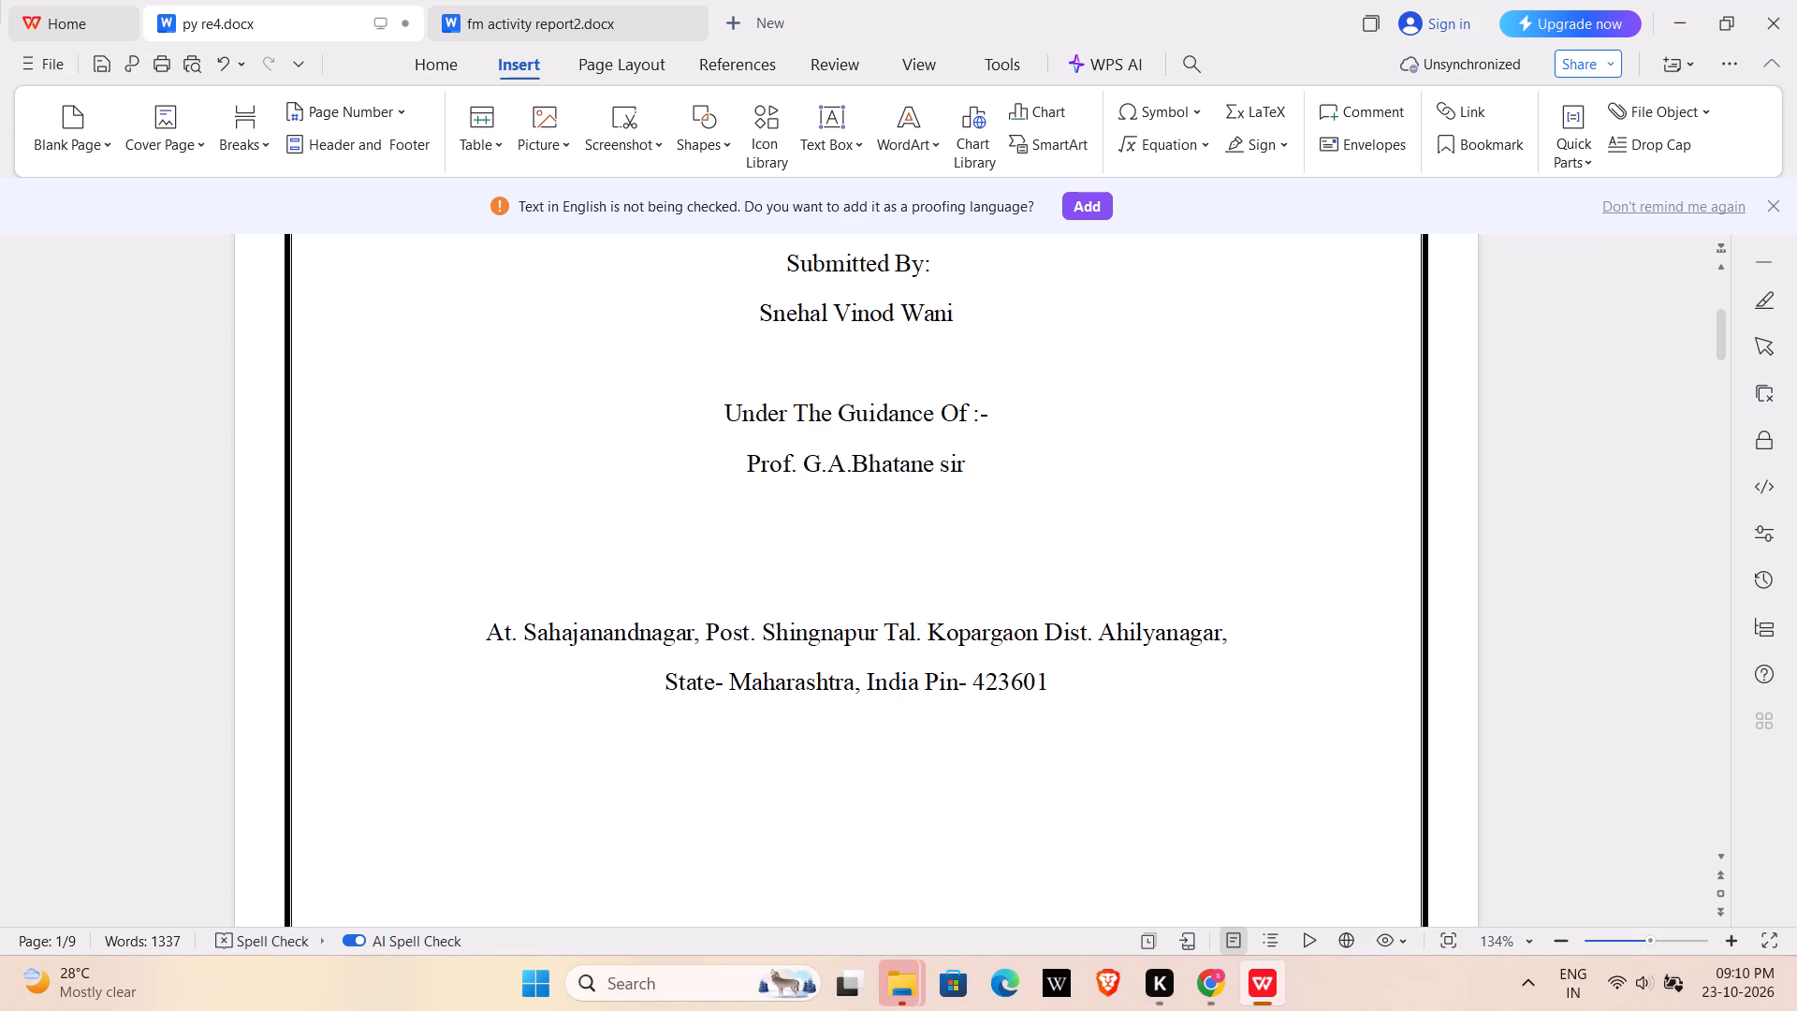
scroll(1066, 766, down, 3)
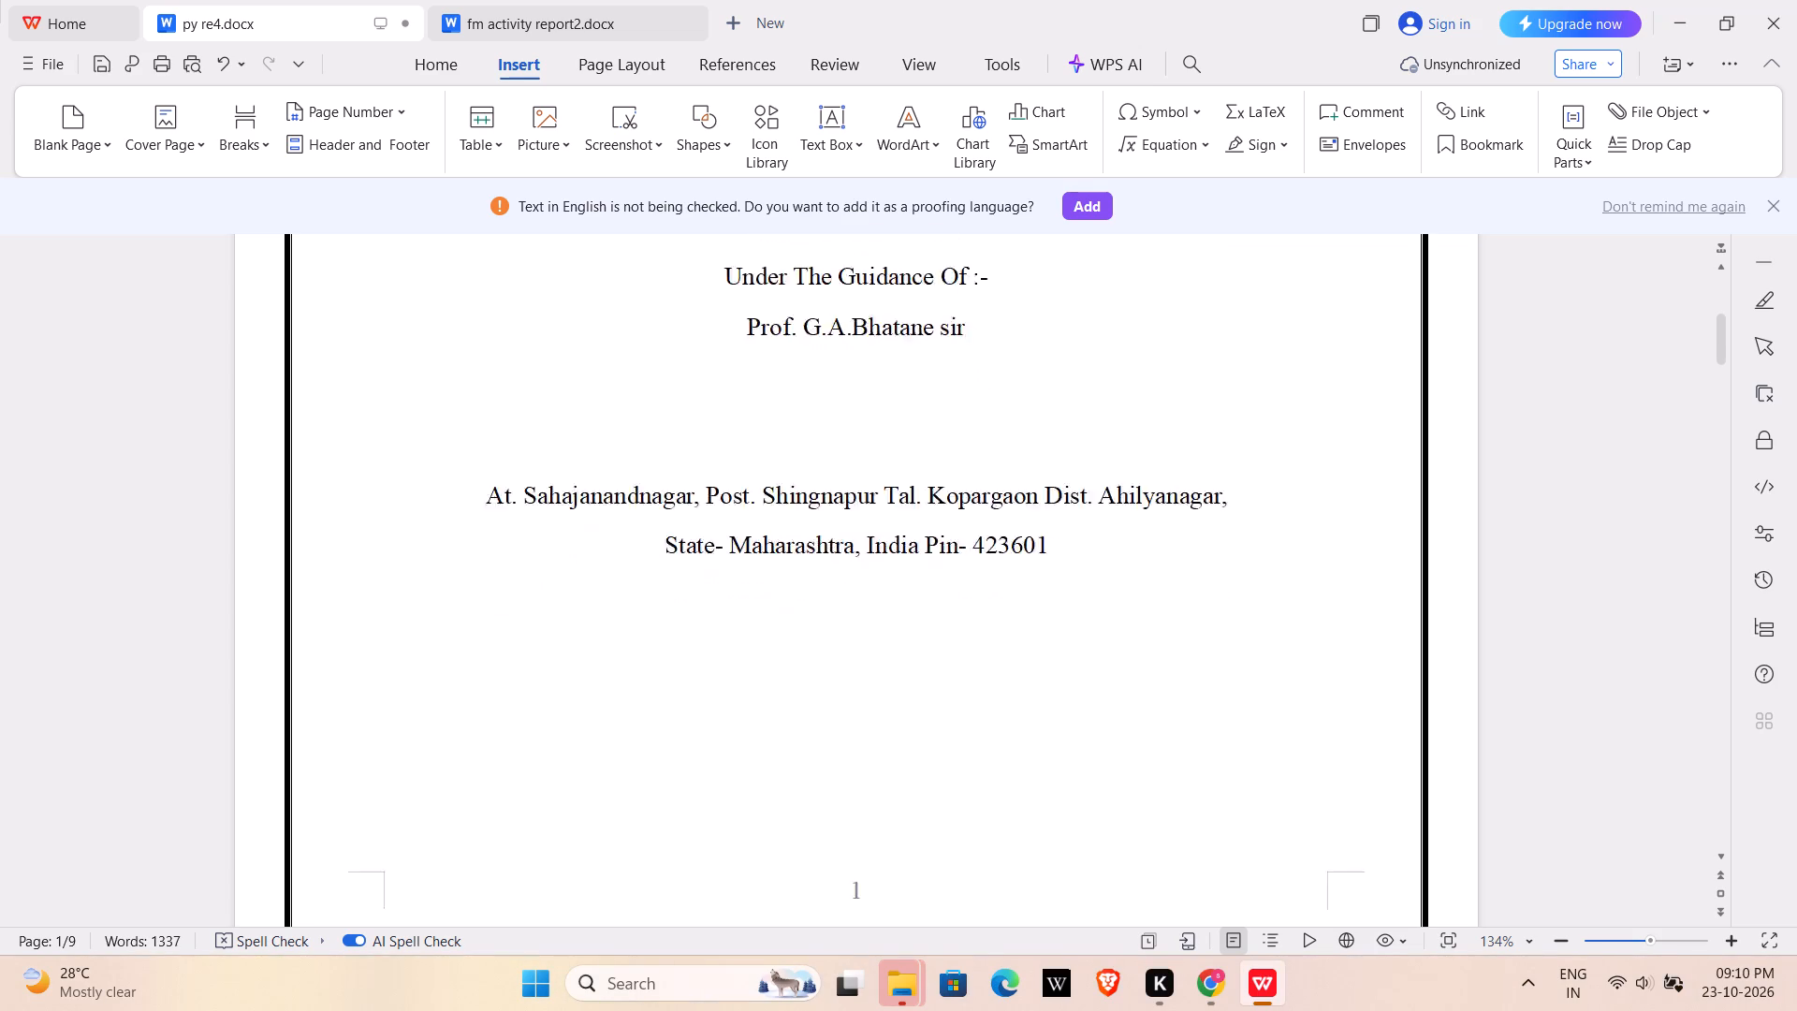
scroll(1066, 766, down, 10)
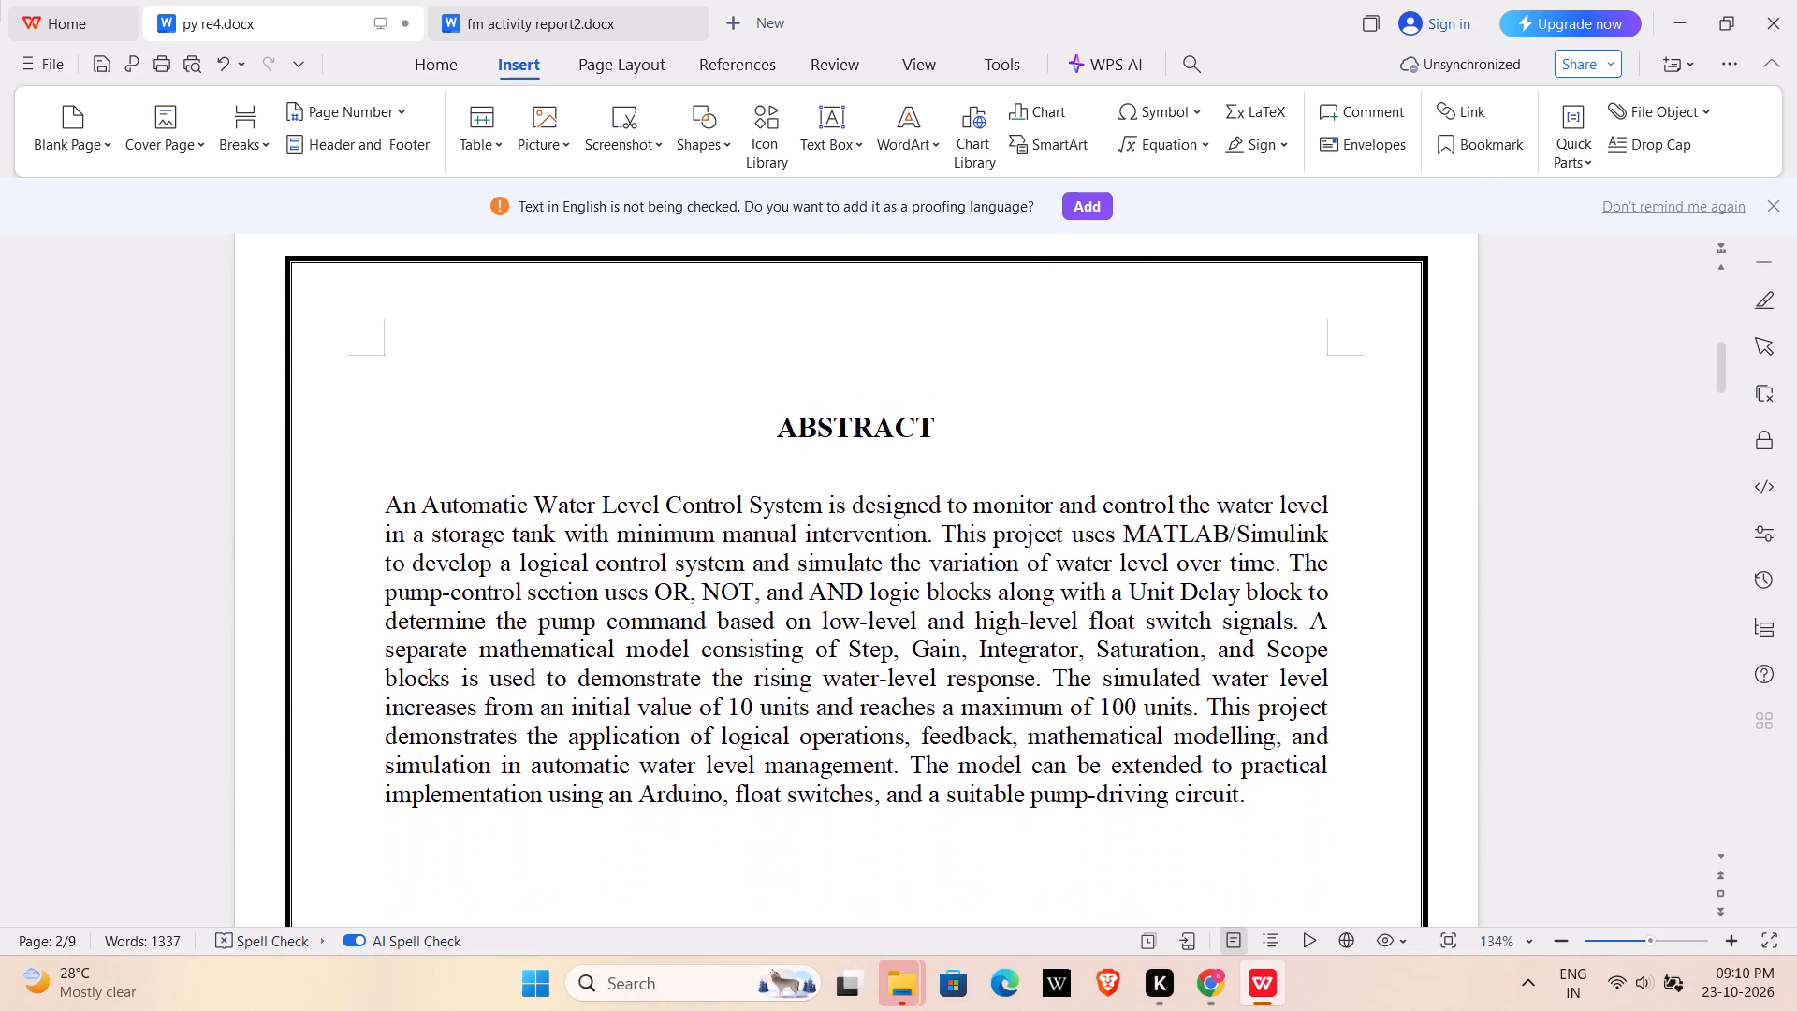
scroll(1066, 766, down, 1)
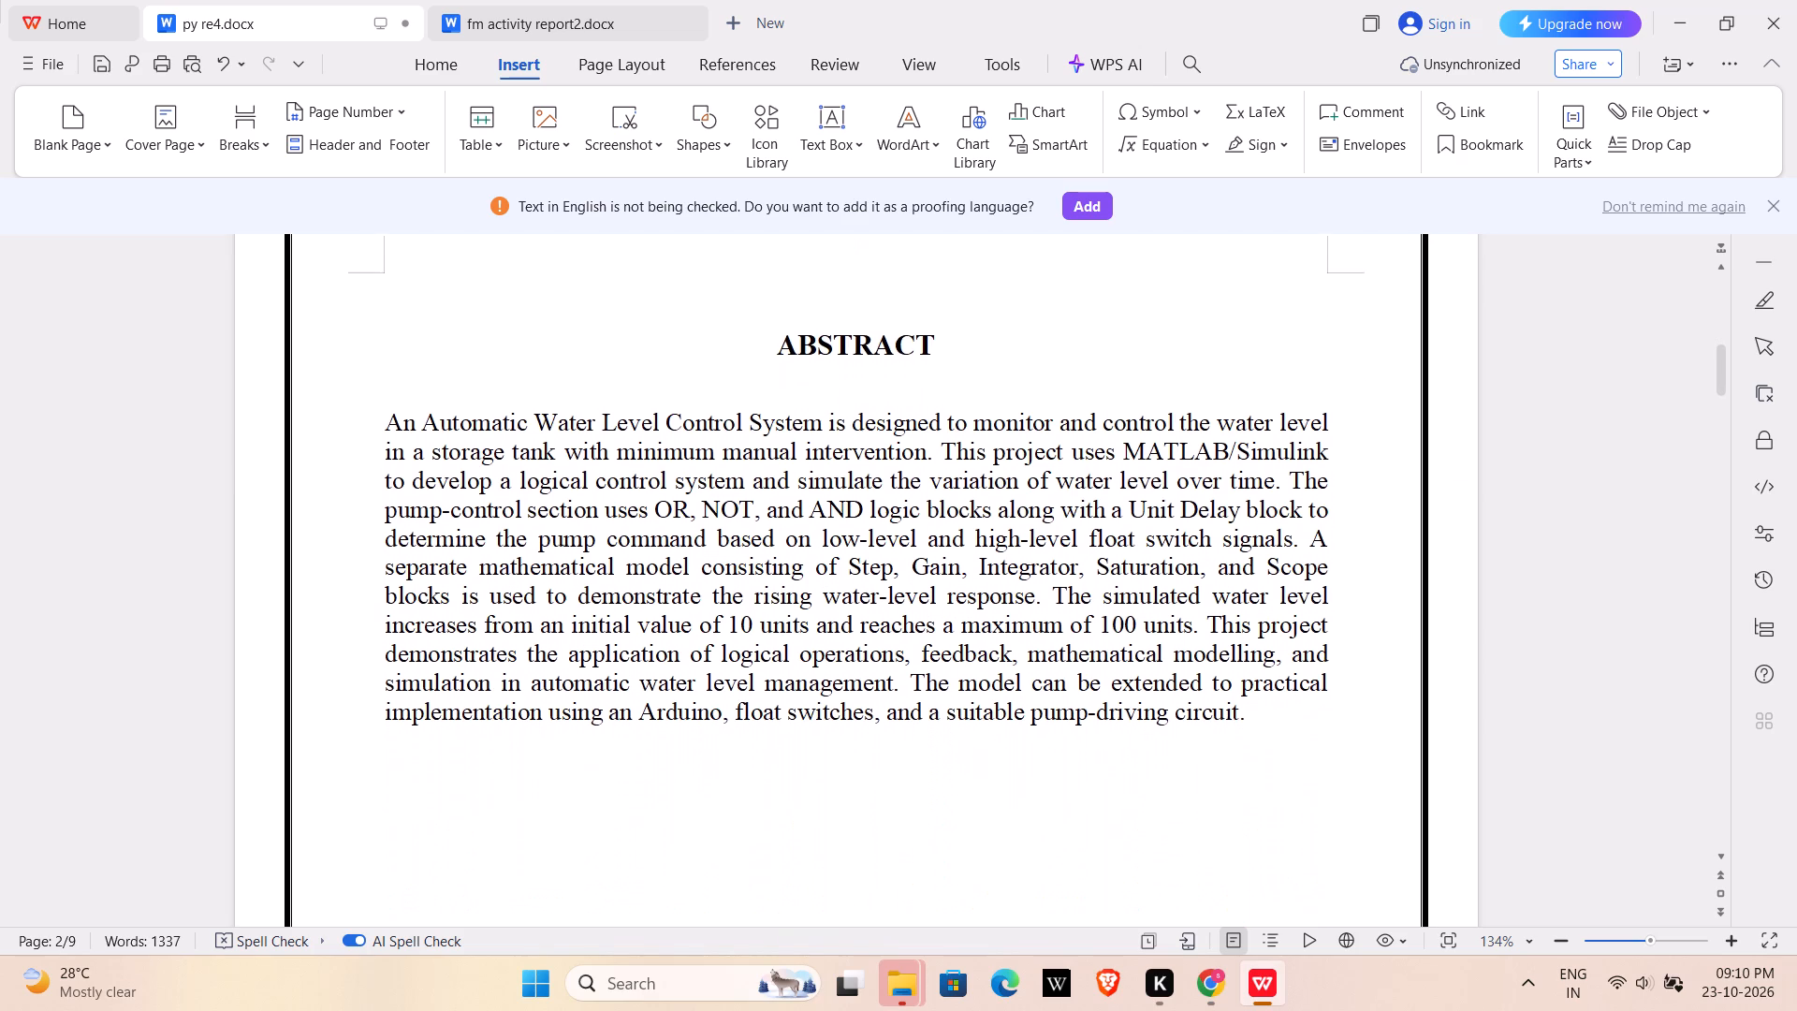
scroll(1066, 766, down, 3)
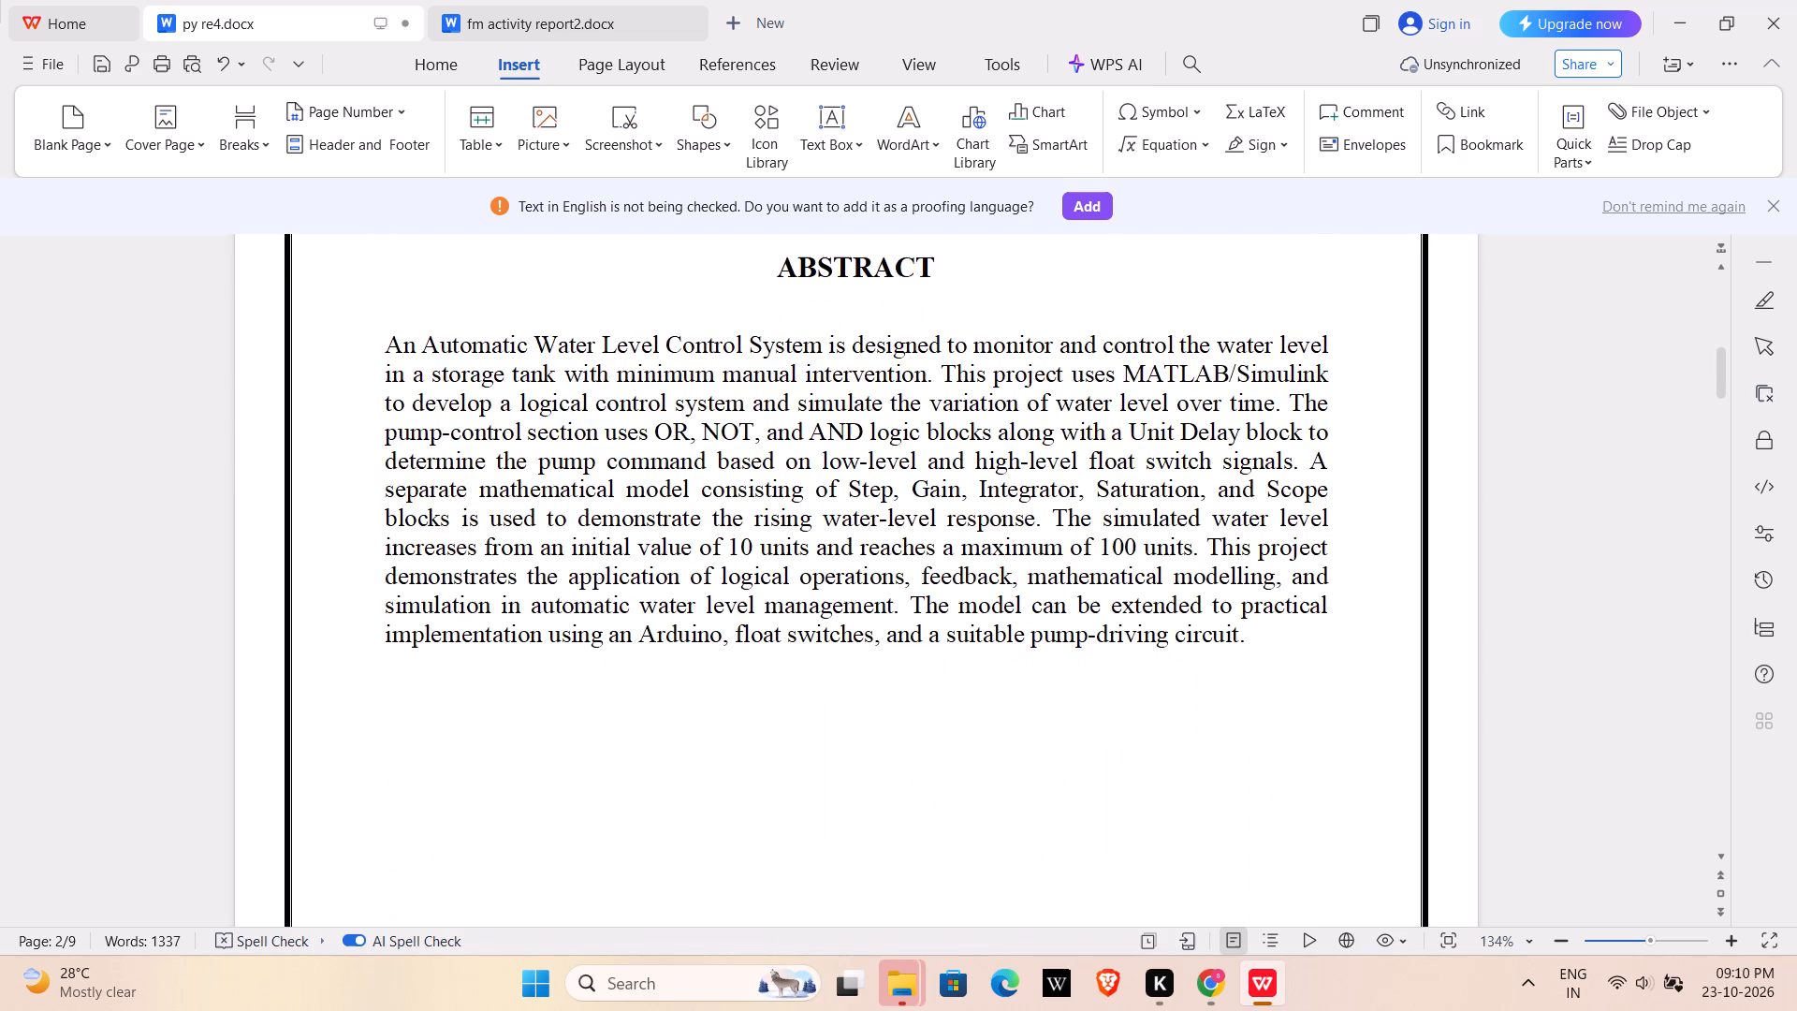
scroll(1066, 766, down, 6)
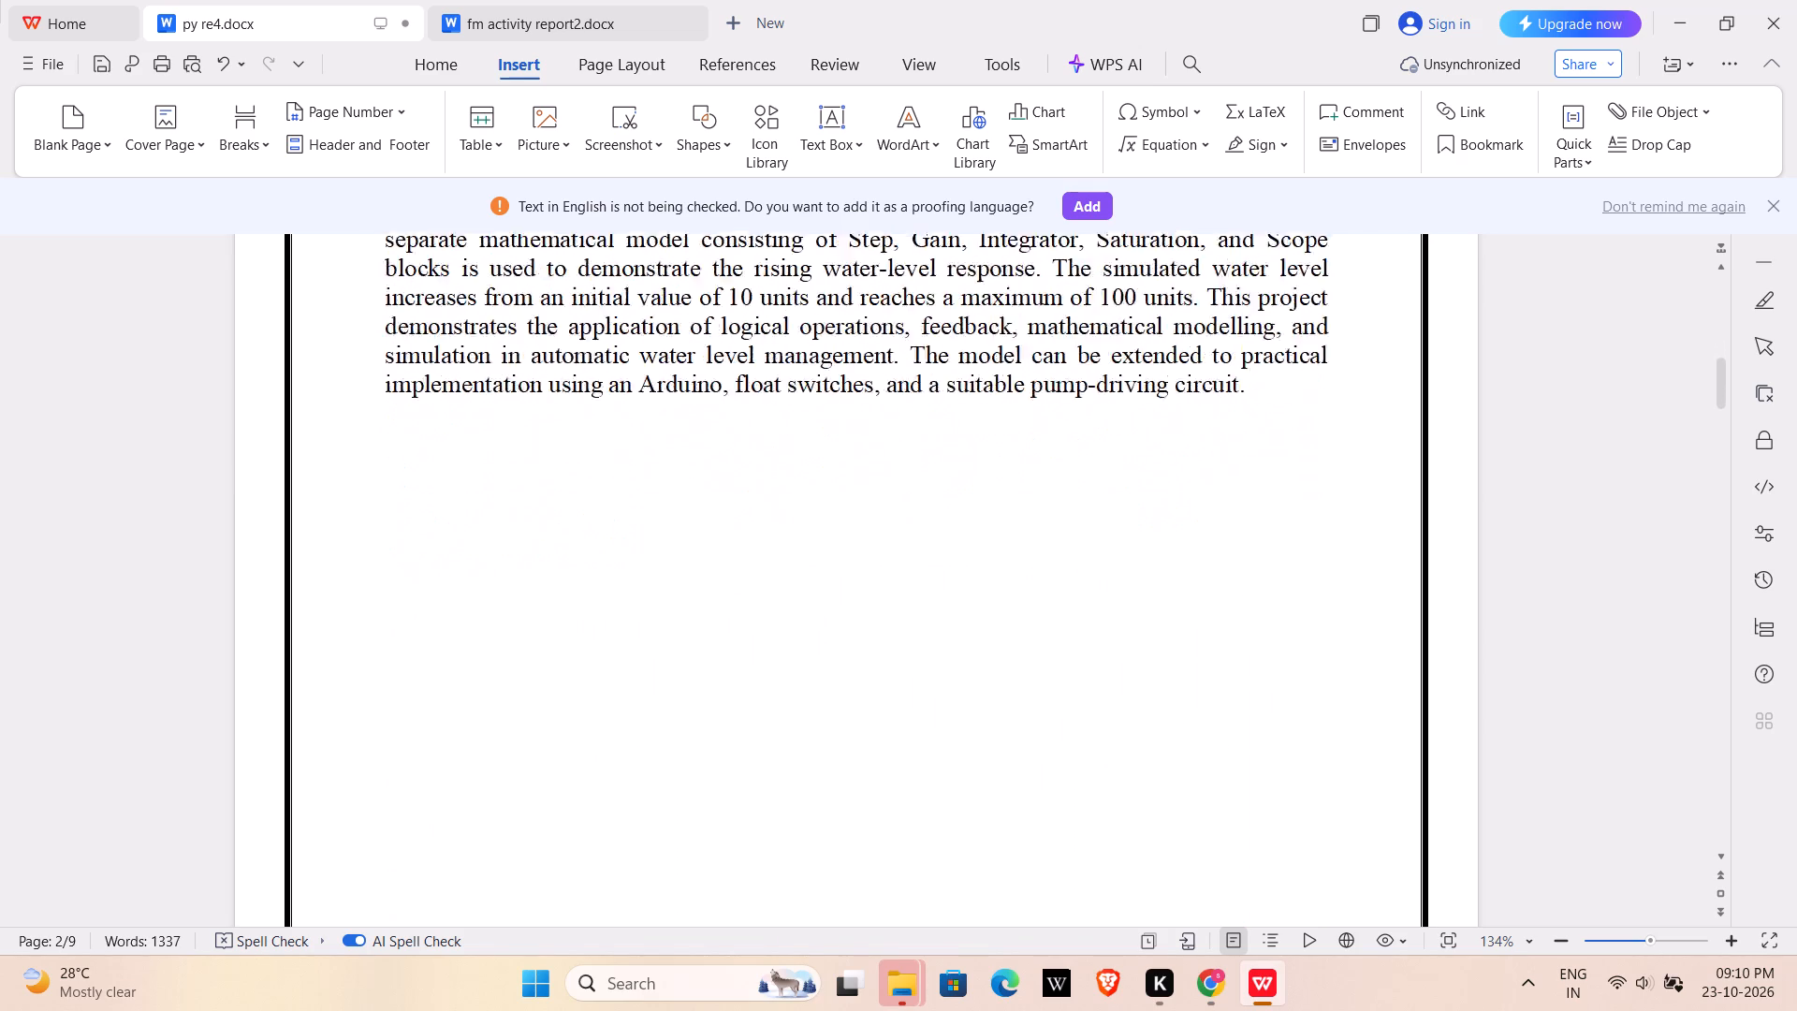
scroll(1066, 766, down, 7)
scroll(1066, 766, up, 8)
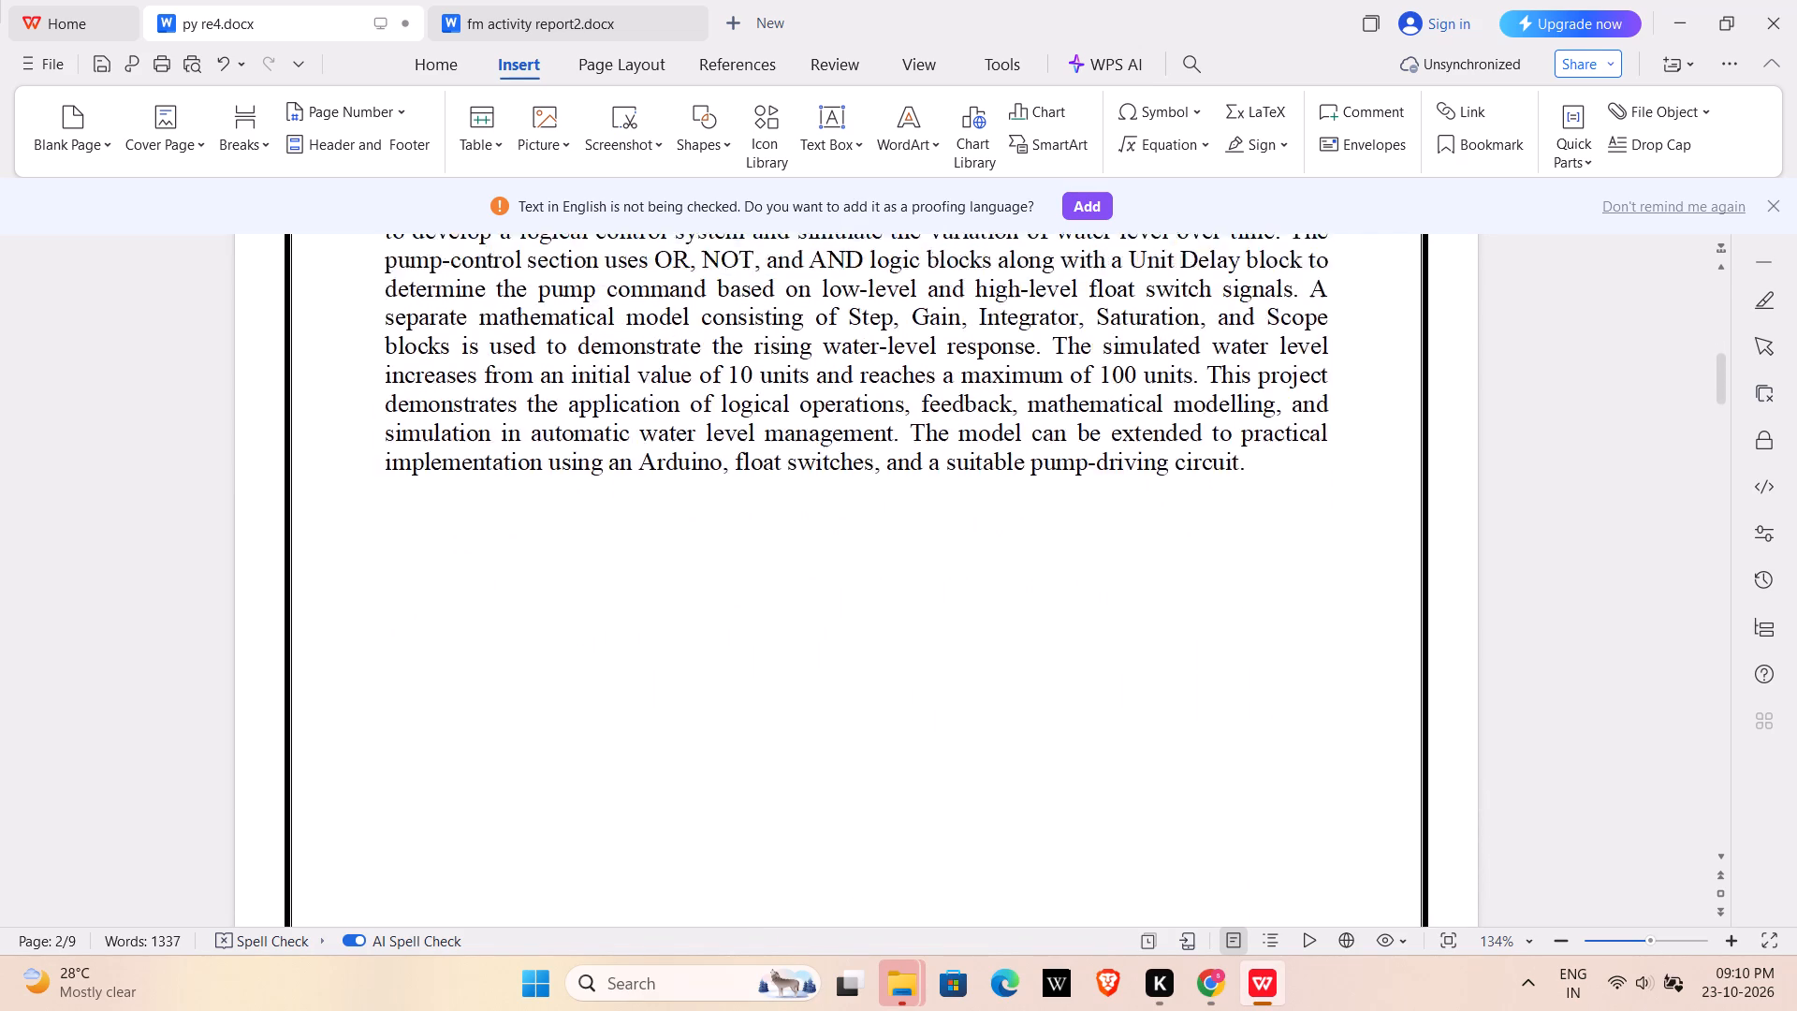
scroll(1066, 766, up, 1)
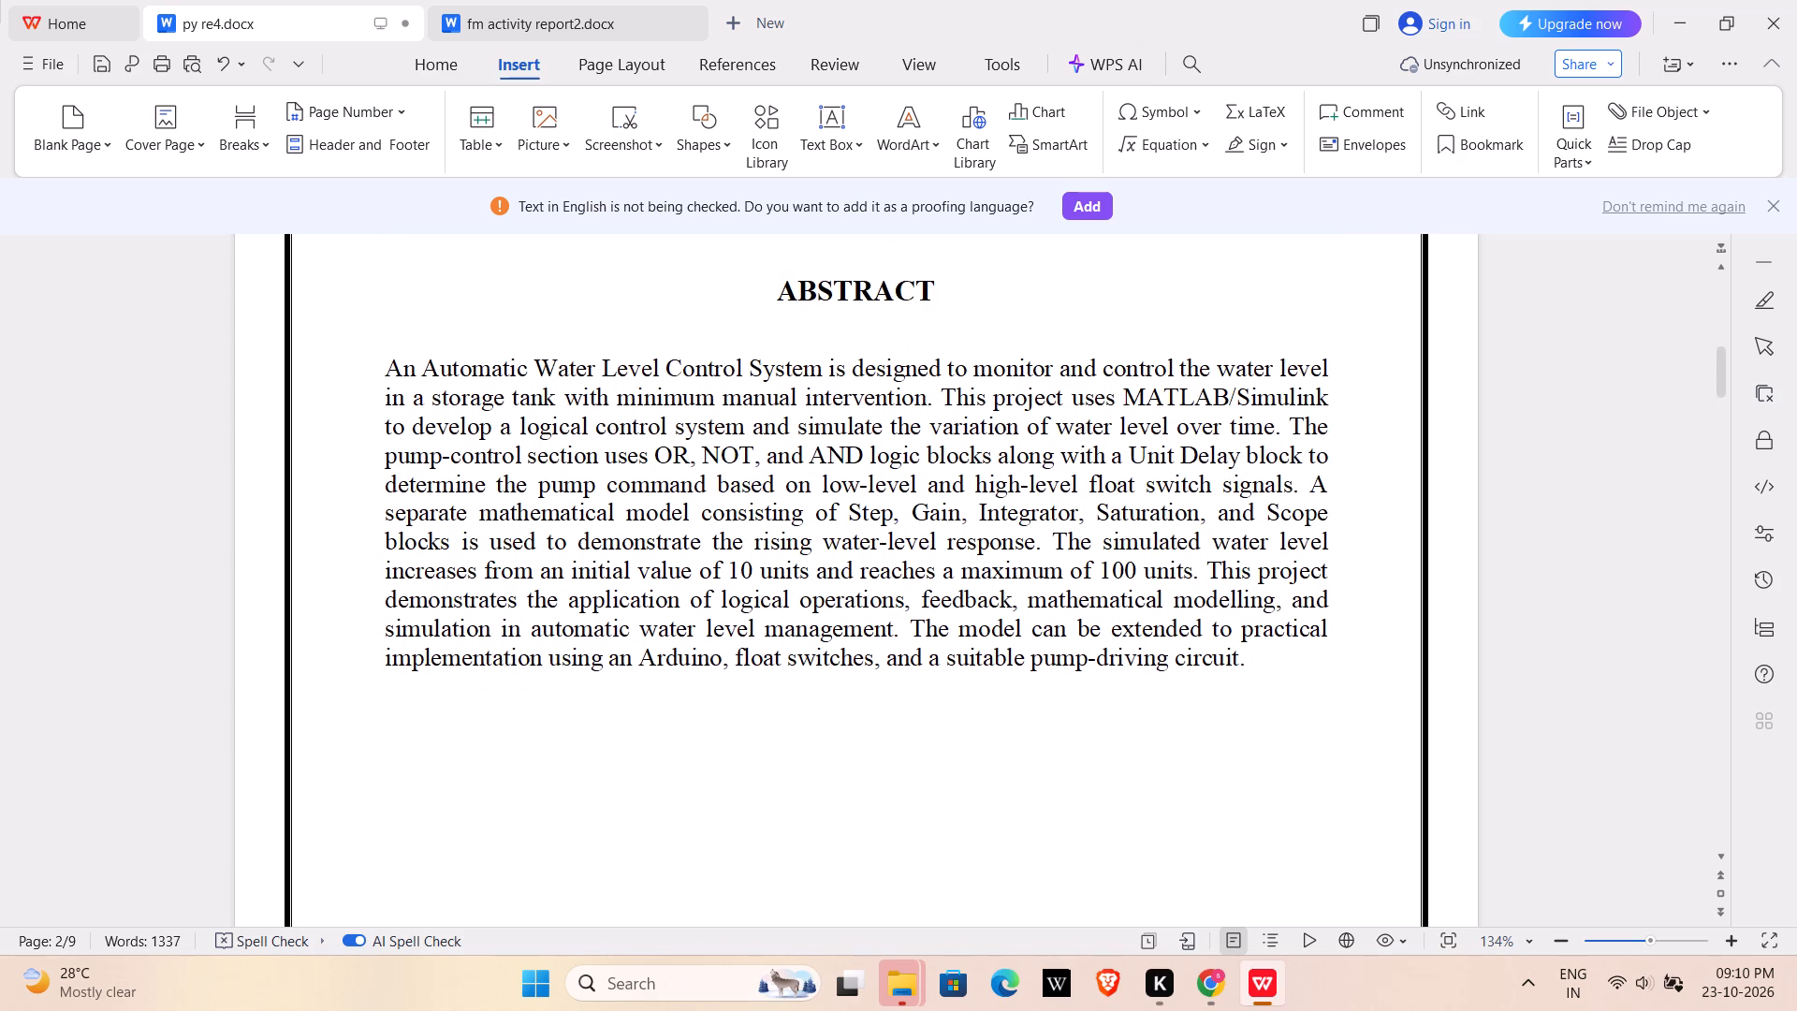
Review the report from the Introduction through the objectives, requirements, methodology, block diagram and applications to the Conclusion.
scroll(977, 819, down, 12)
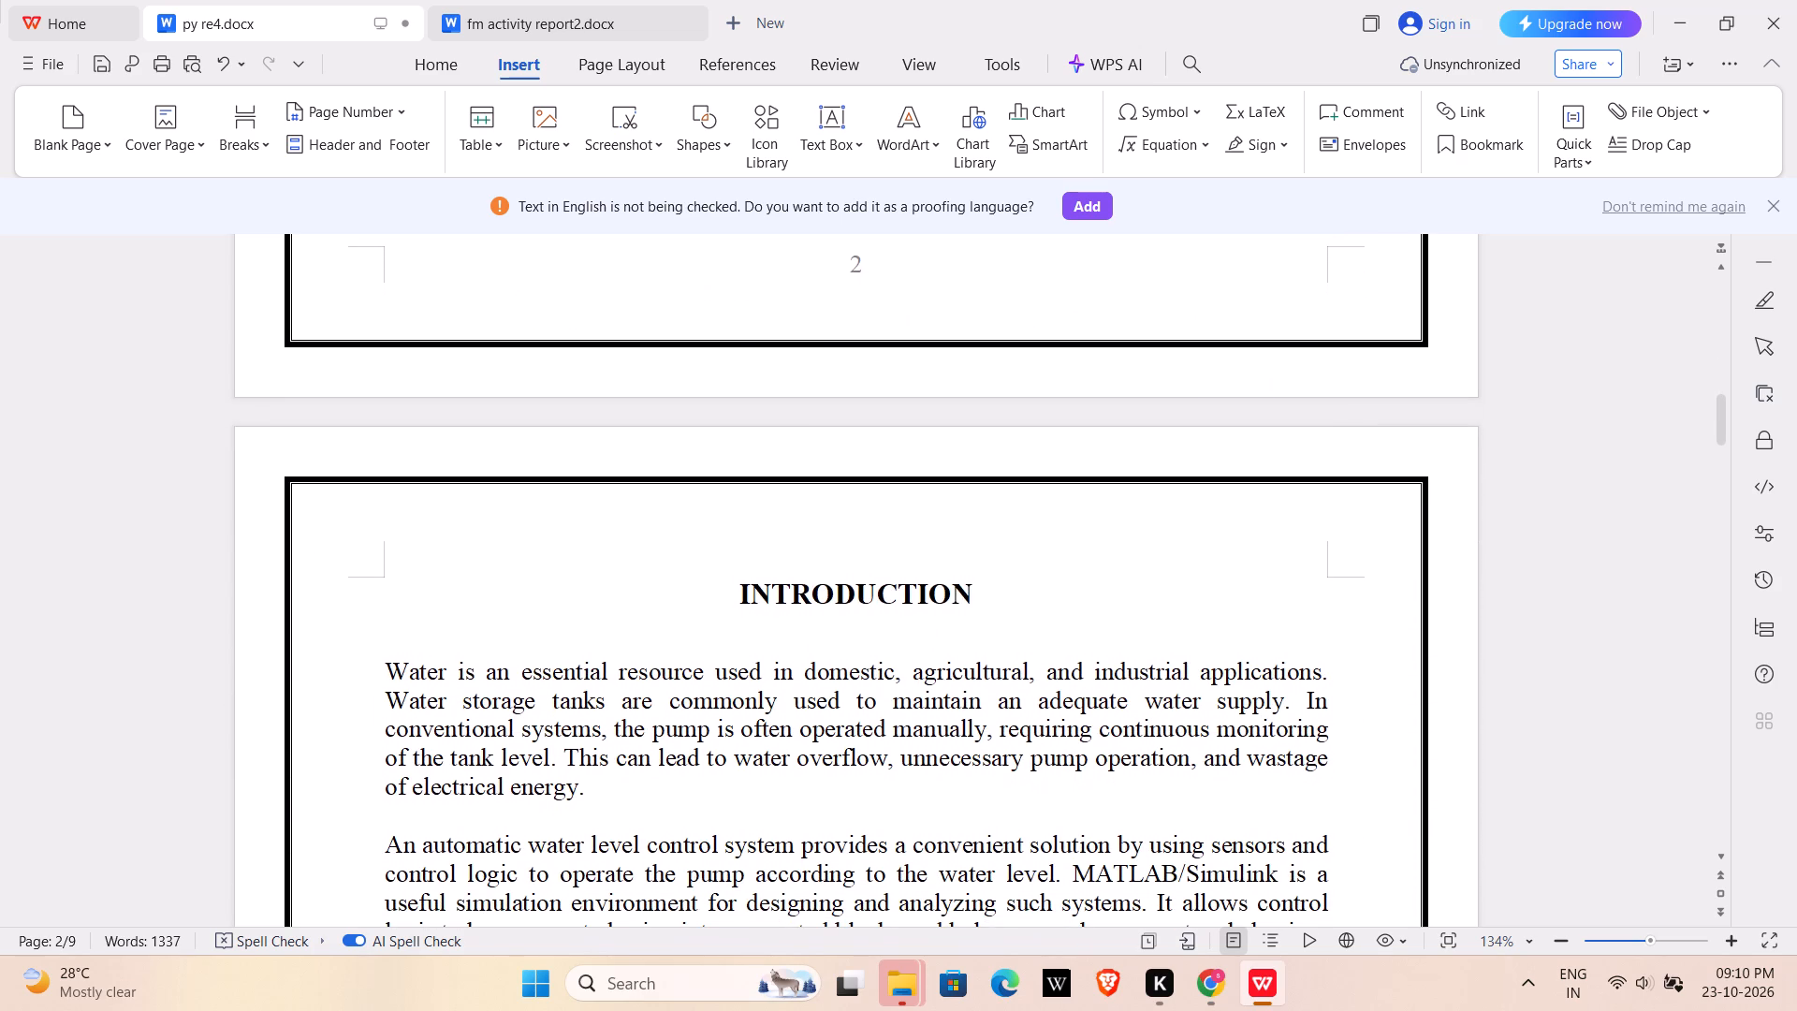
scroll(977, 819, down, 17)
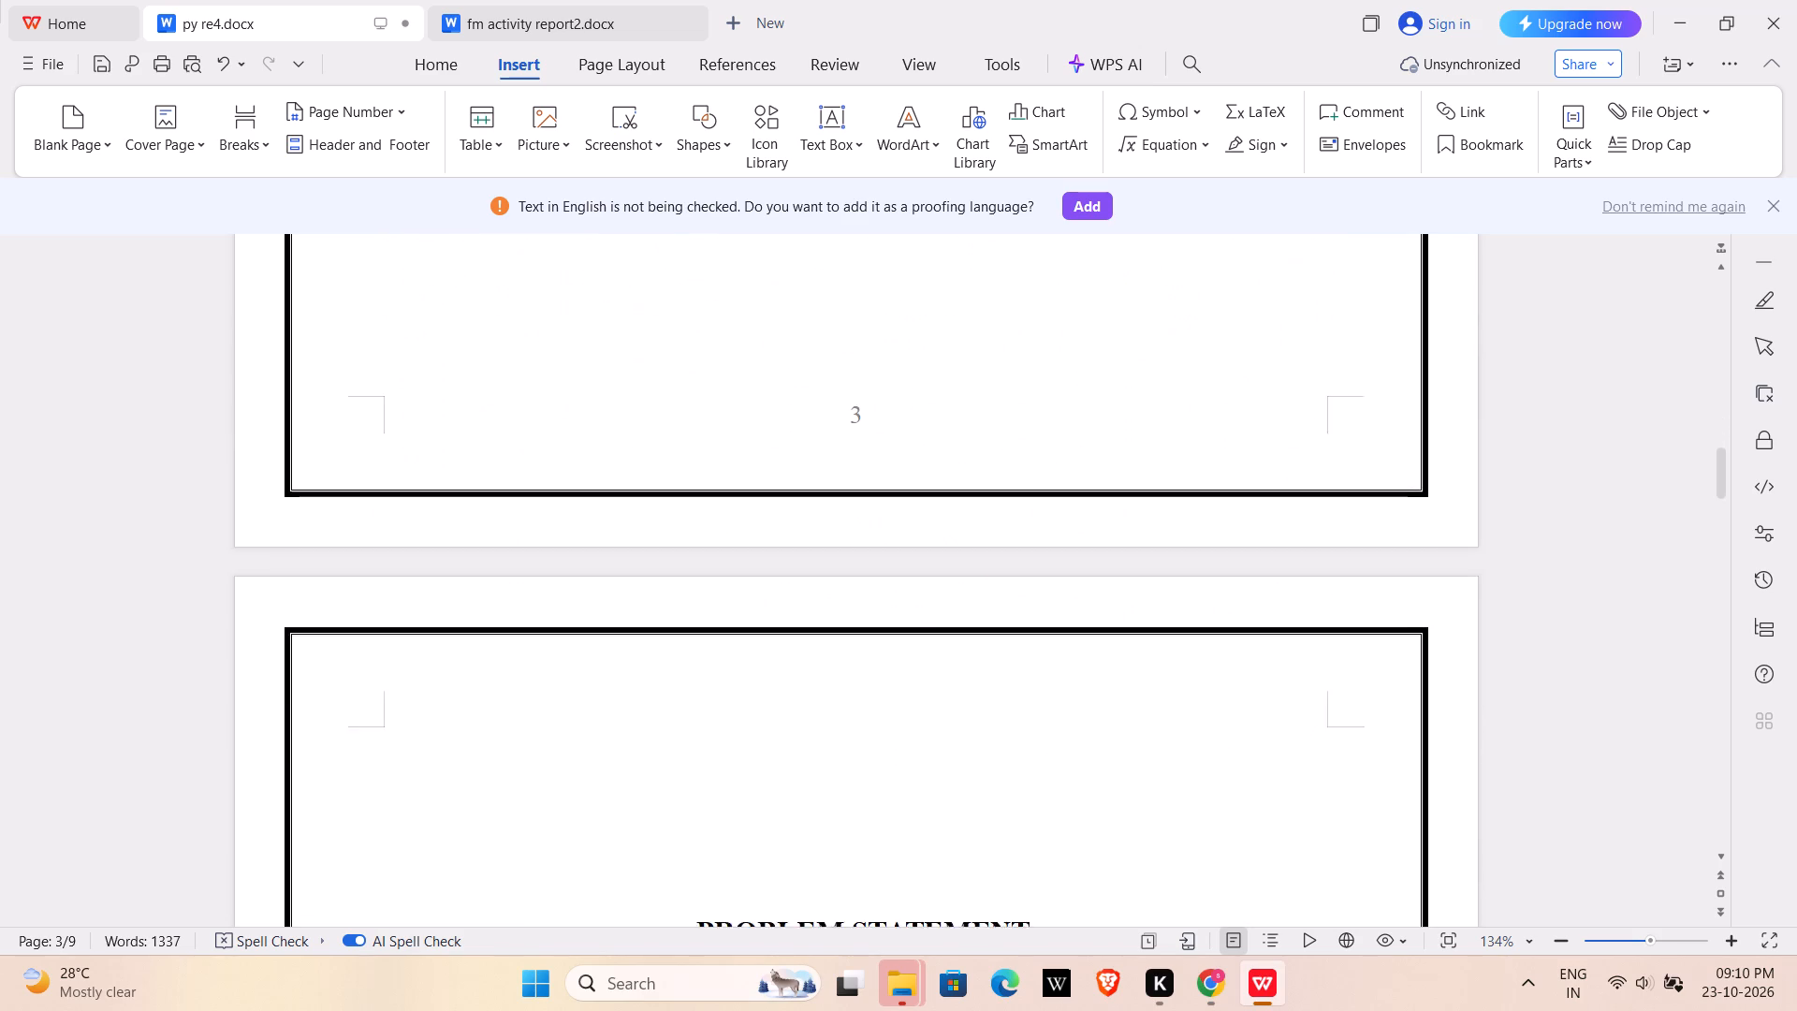
scroll(977, 819, down, 10)
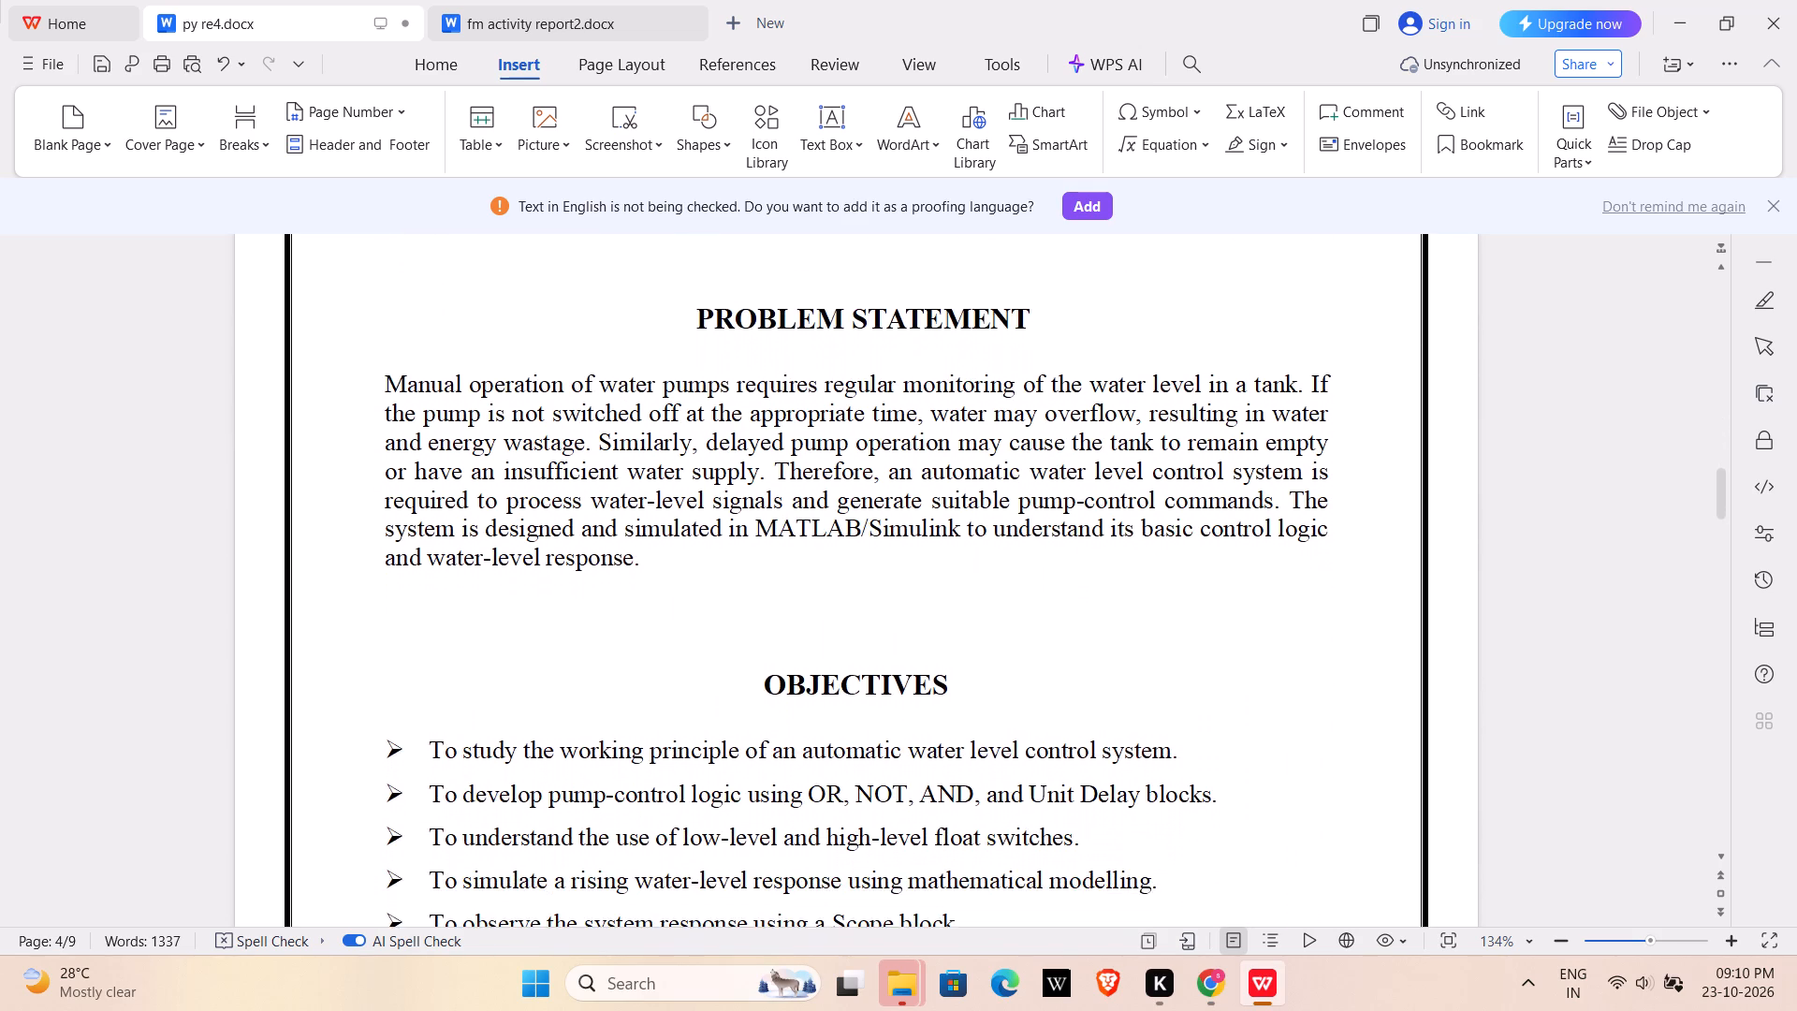
scroll(977, 819, down, 5)
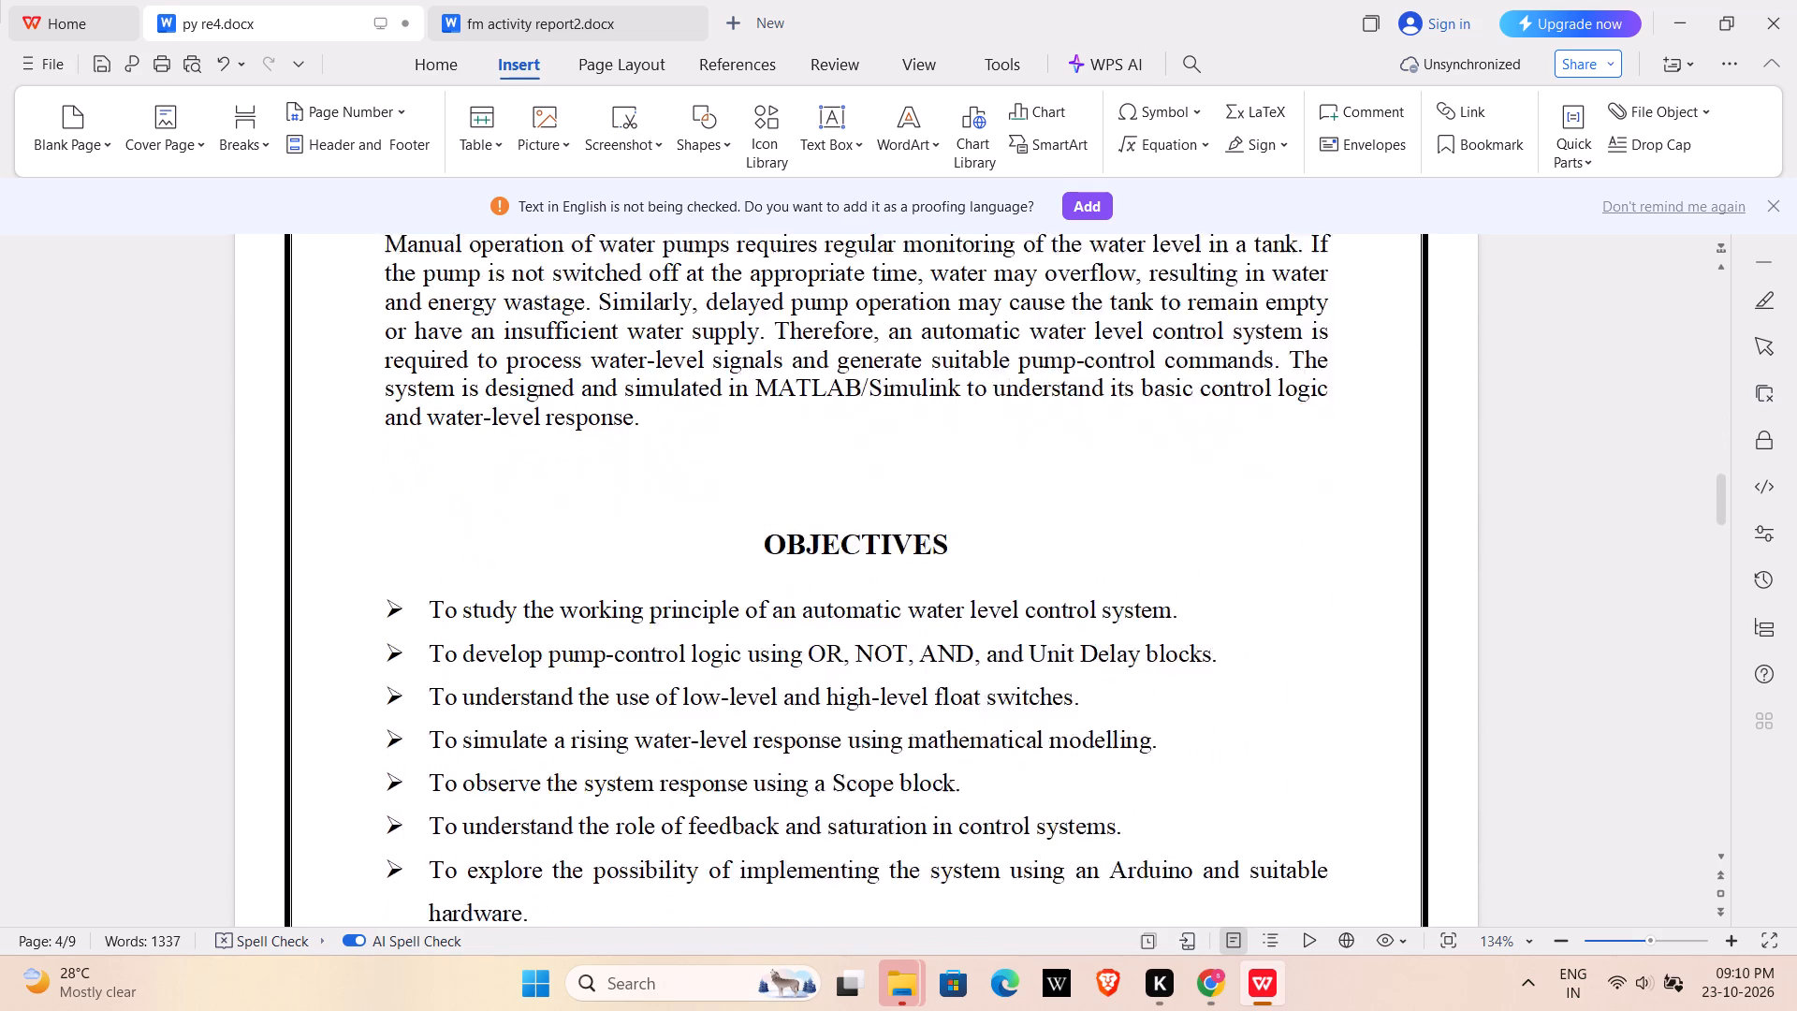
scroll(977, 819, down, 8)
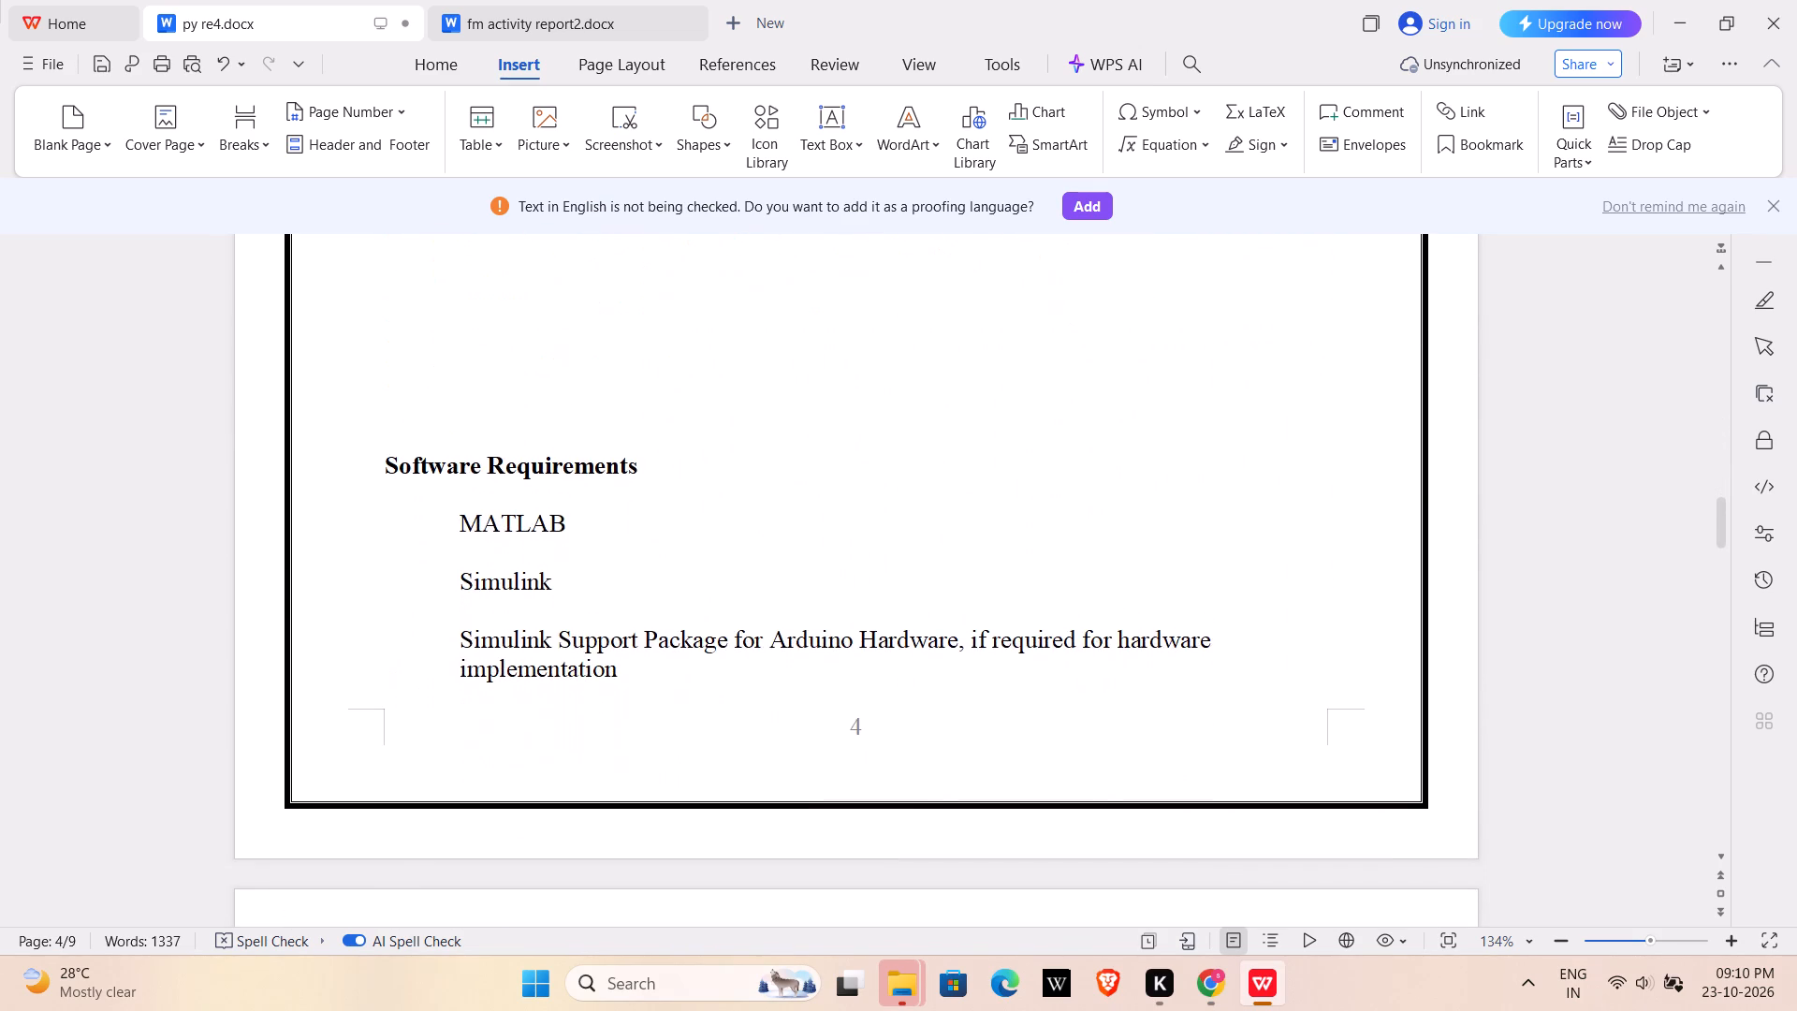
scroll(977, 819, down, 13)
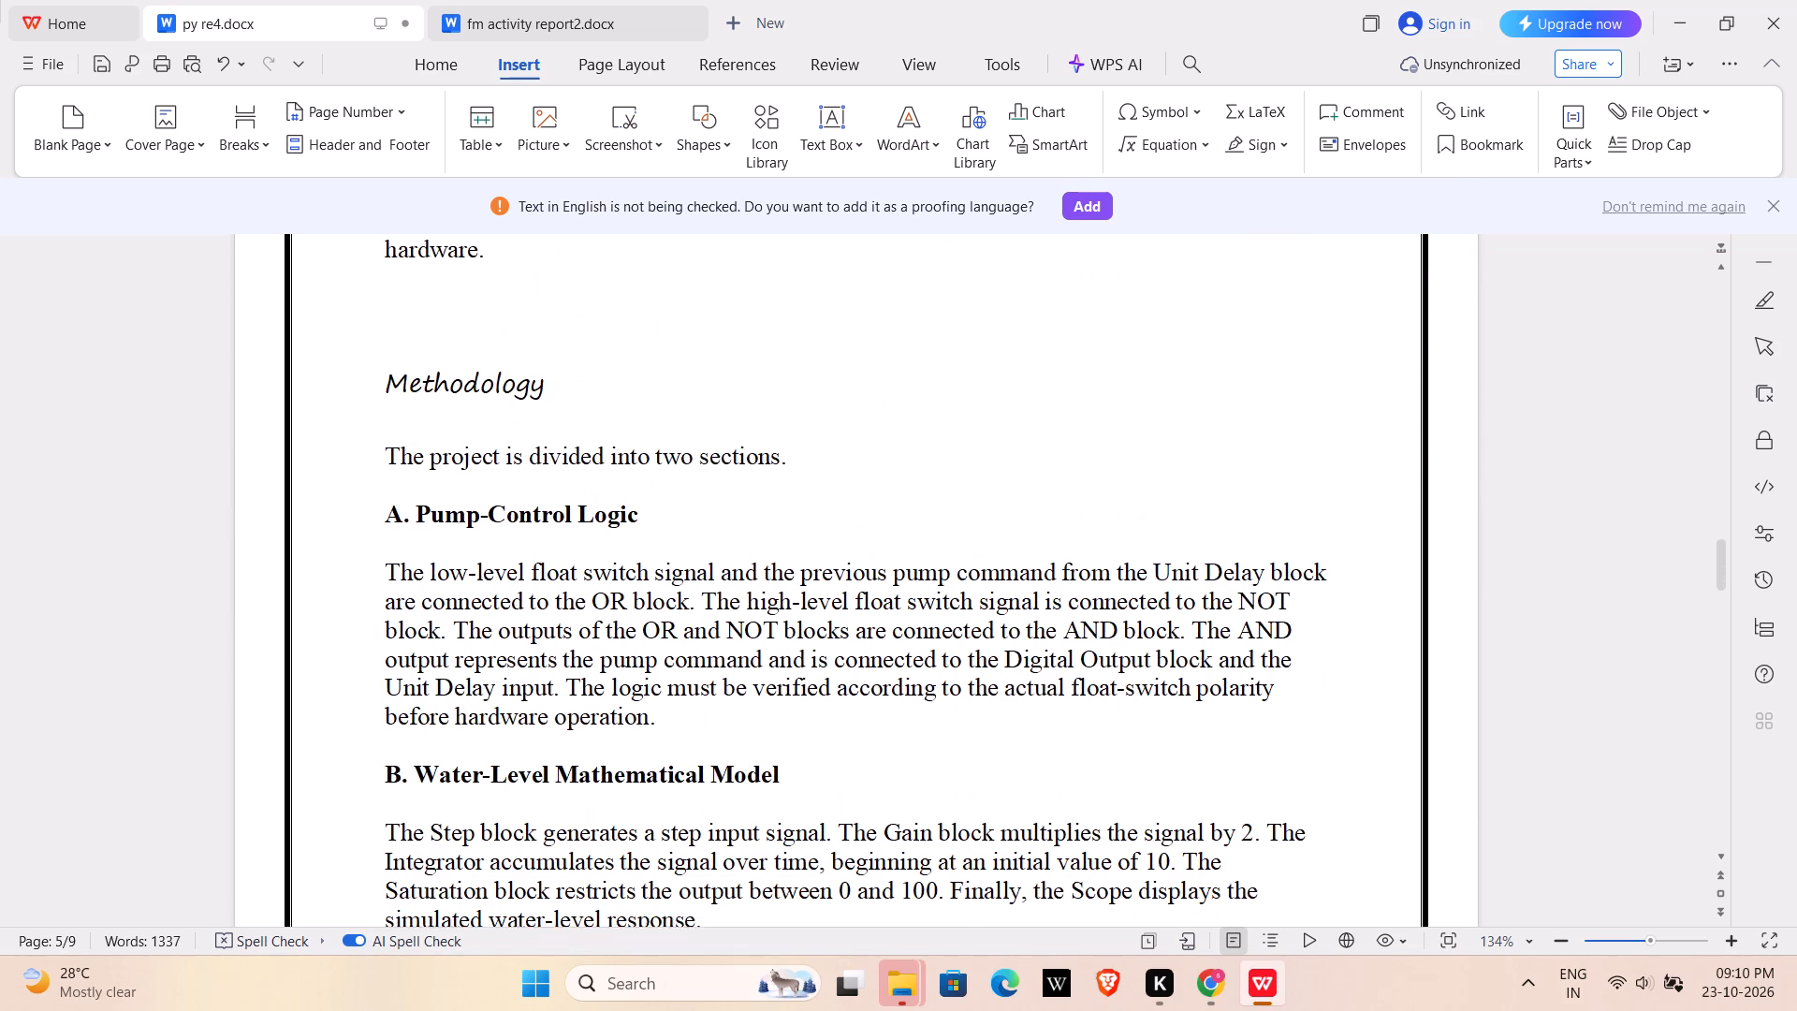
scroll(977, 819, down, 13)
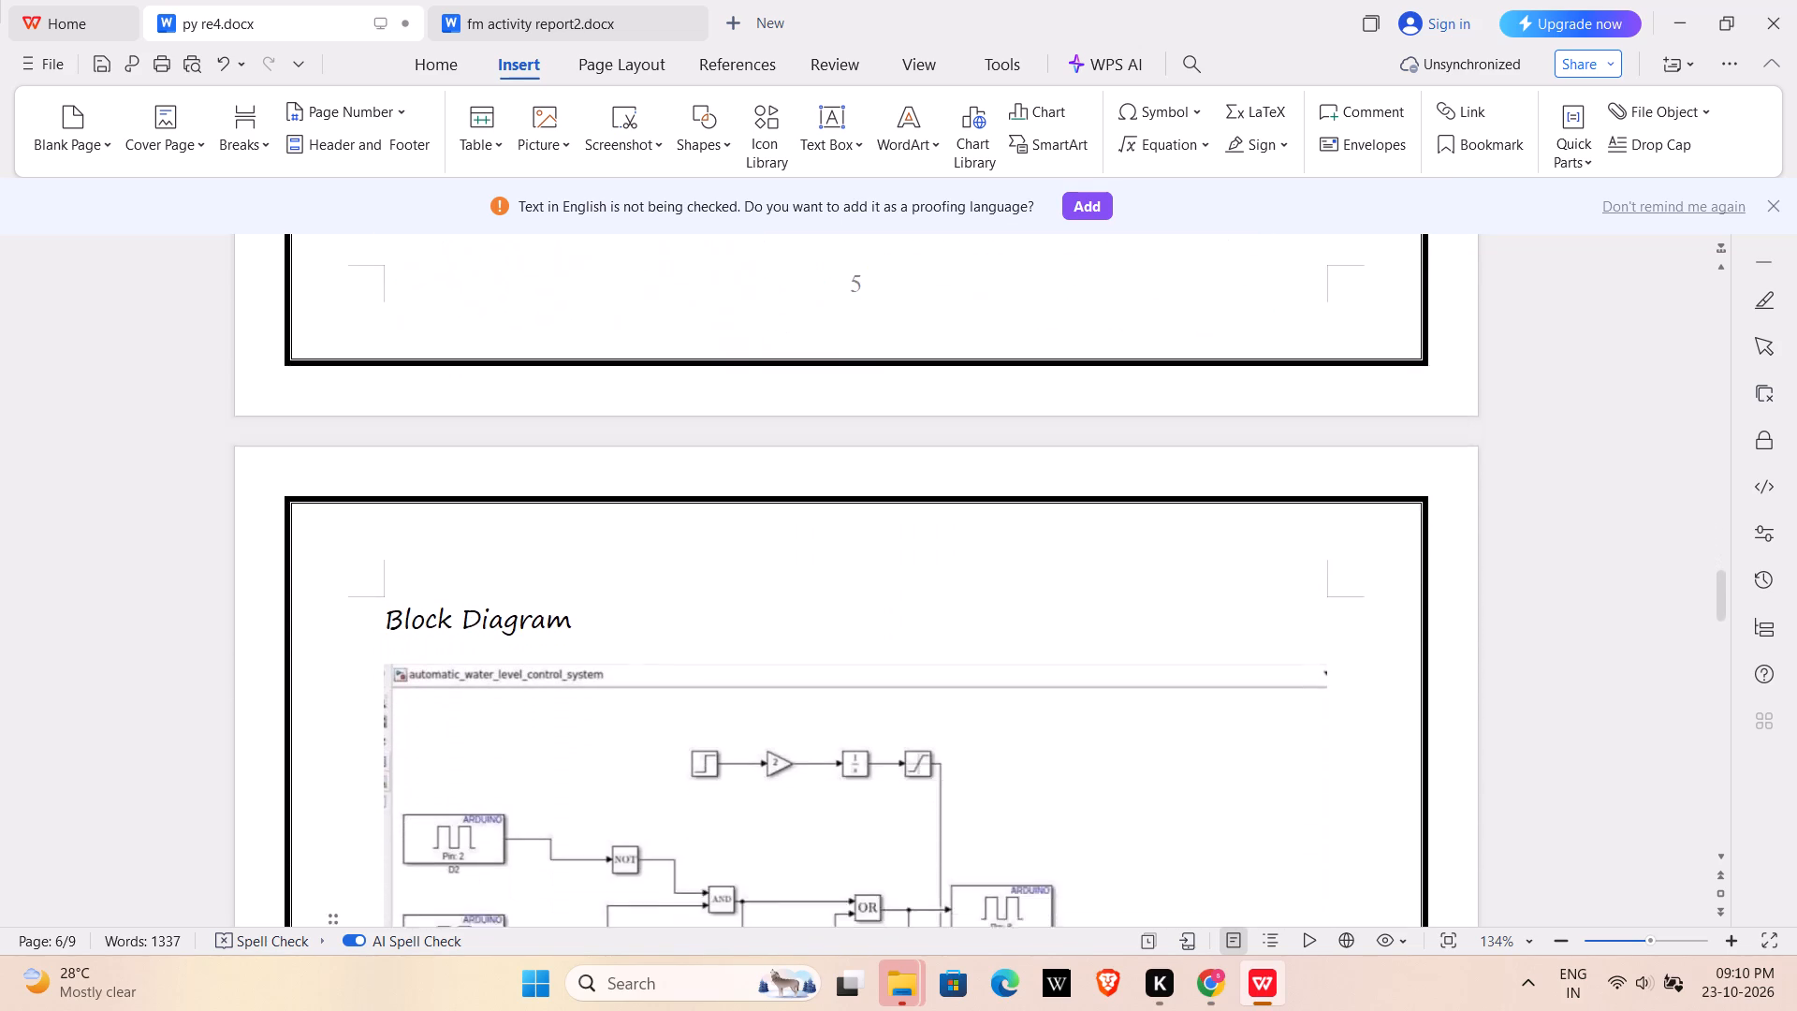
scroll(977, 819, down, 16)
scroll(977, 819, down, 11)
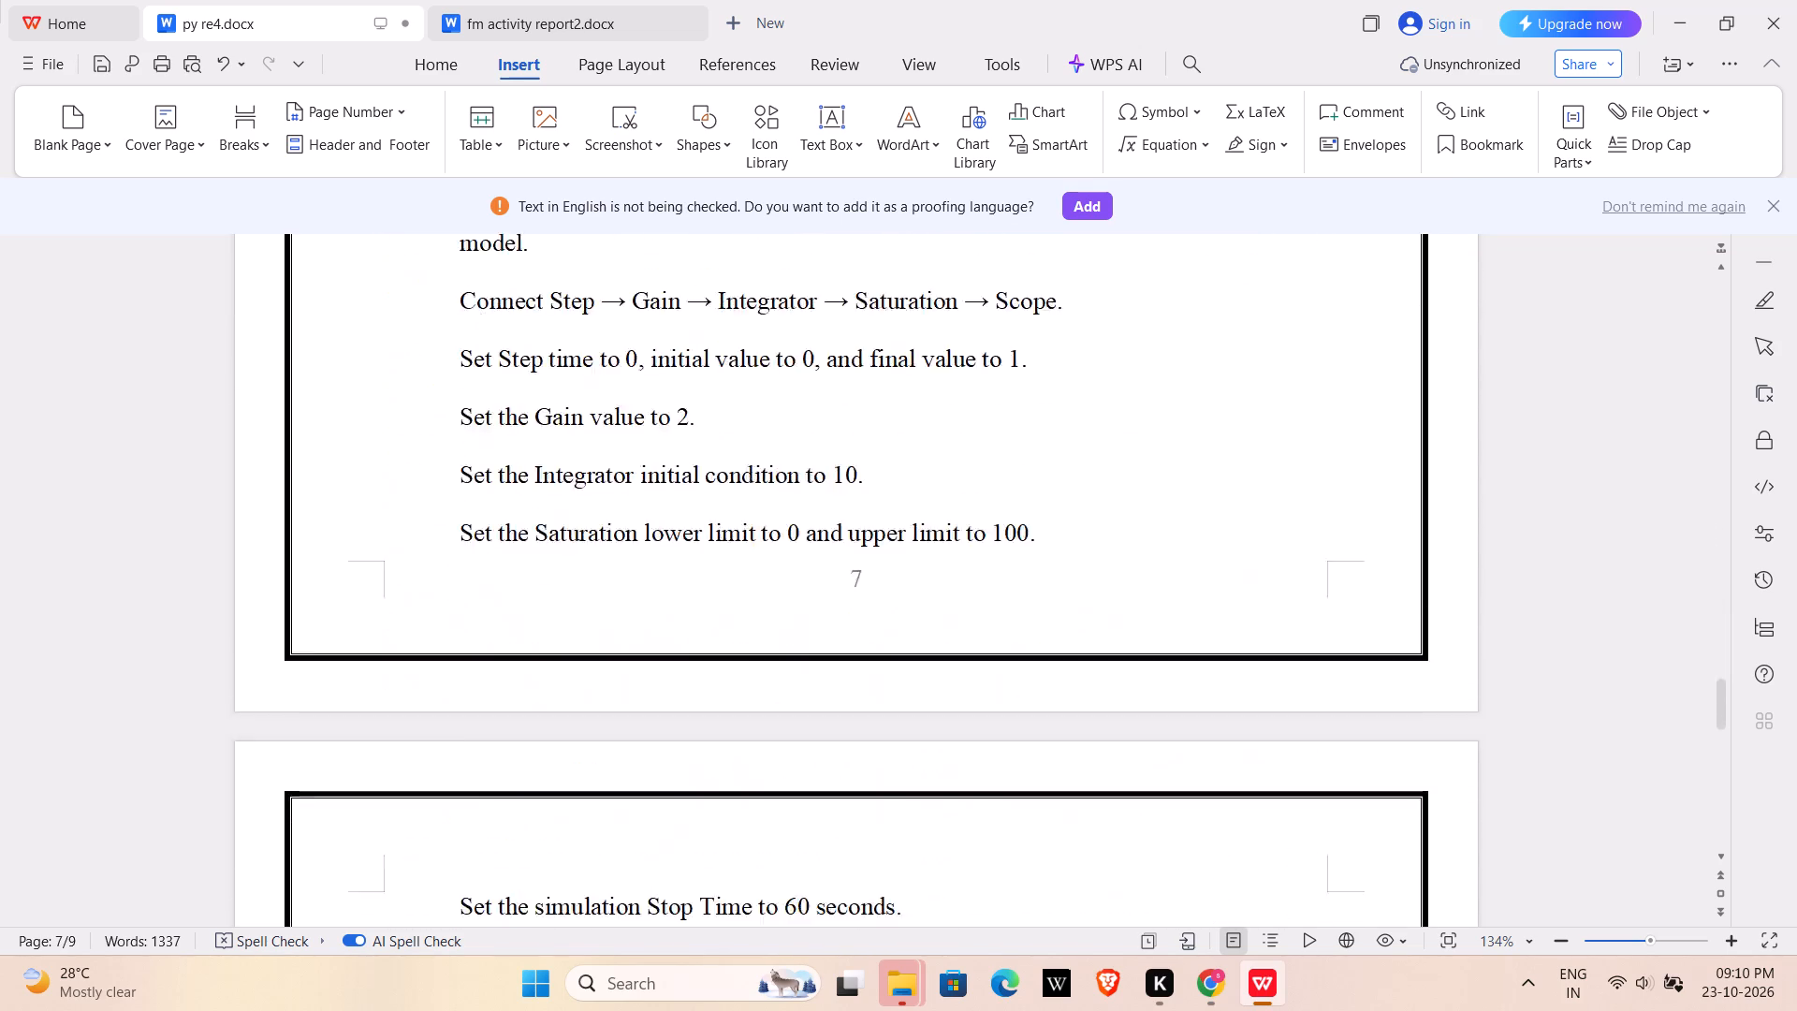
scroll(977, 819, down, 7)
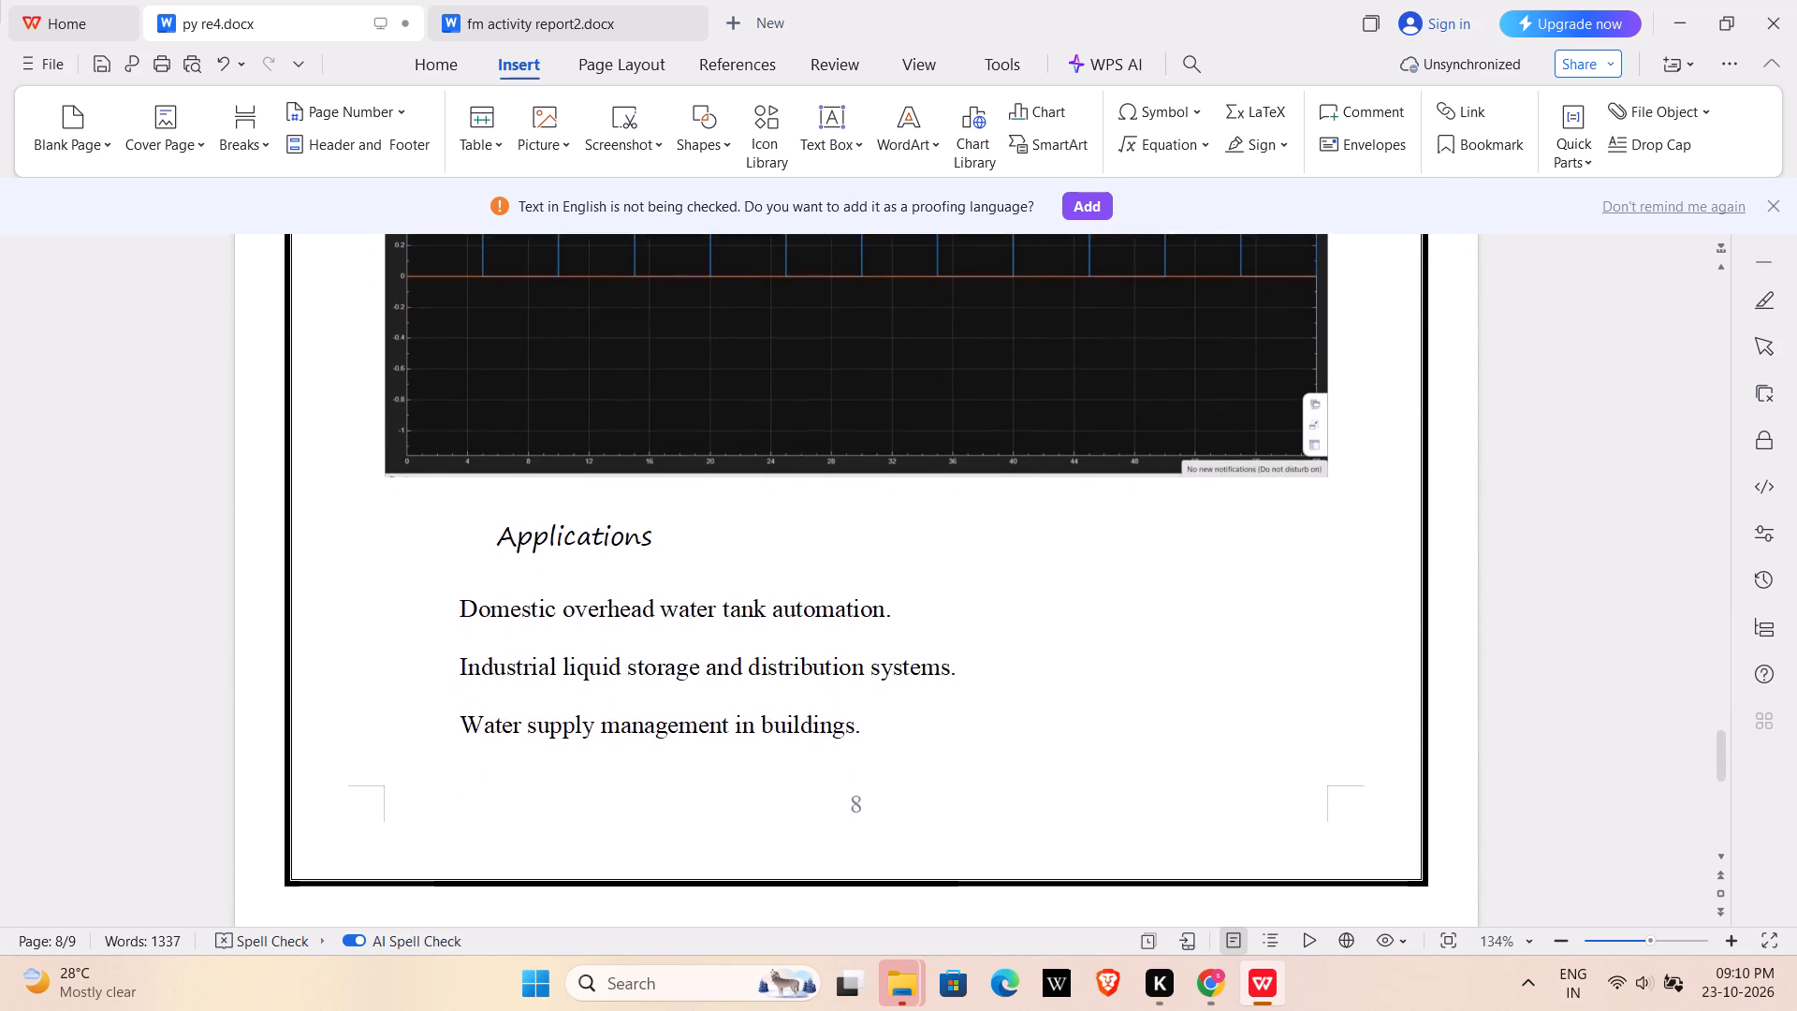
scroll(977, 819, down, 20)
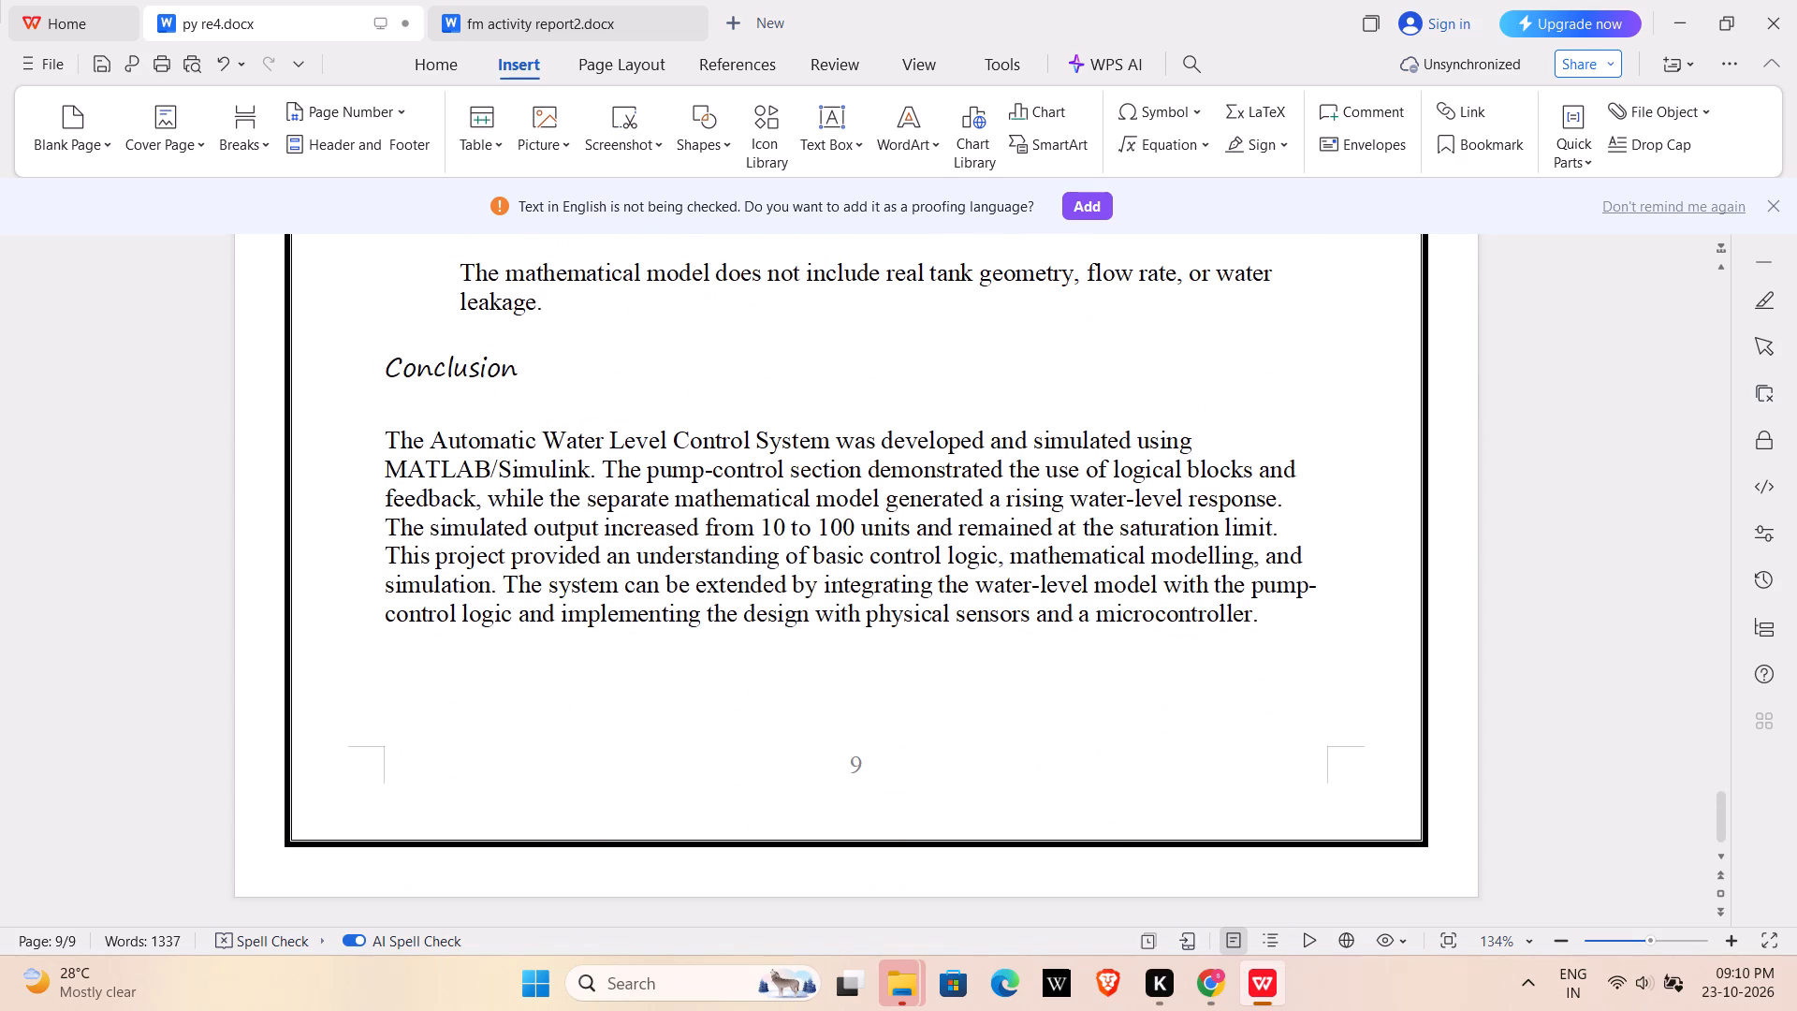
Go back from the Conclusion to the cover page and check its project topic, submission and guidance lines.
scroll(977, 819, up, 11)
scroll(977, 819, up, 20)
scroll(977, 819, up, 4)
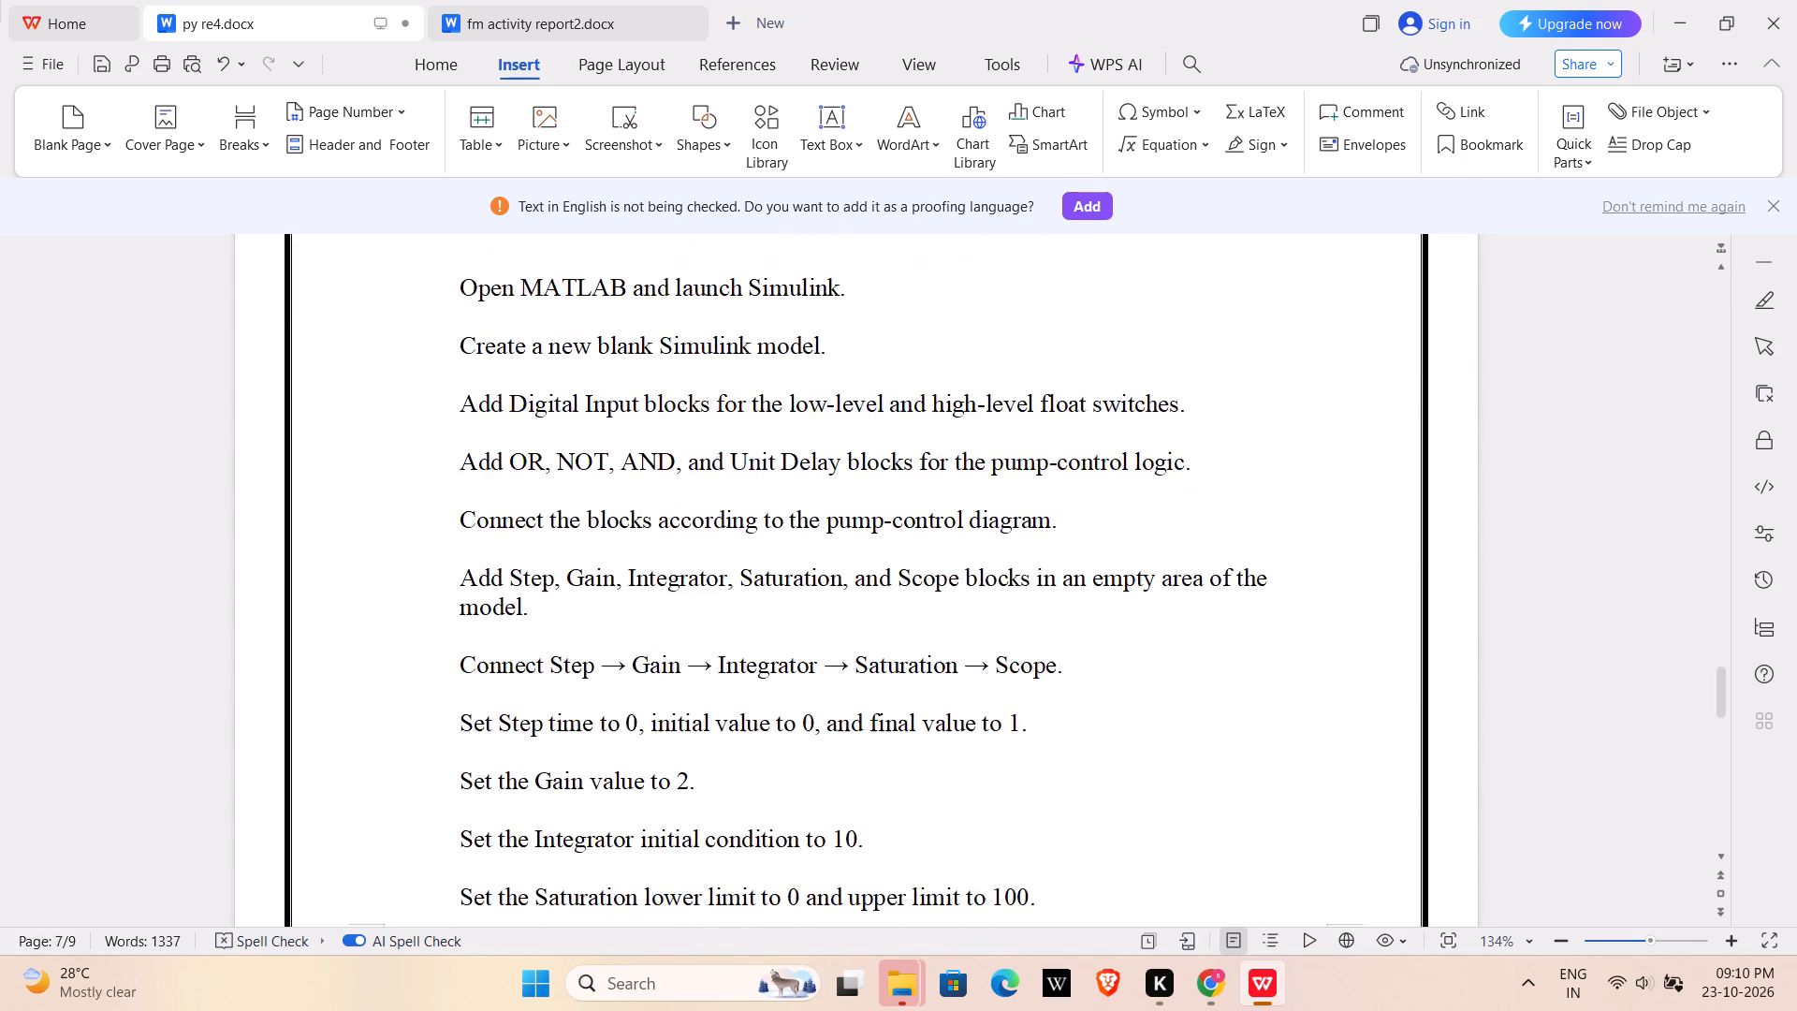
scroll(977, 819, up, 14)
scroll(977, 819, up, 12)
scroll(977, 819, up, 11)
scroll(977, 819, up, 10)
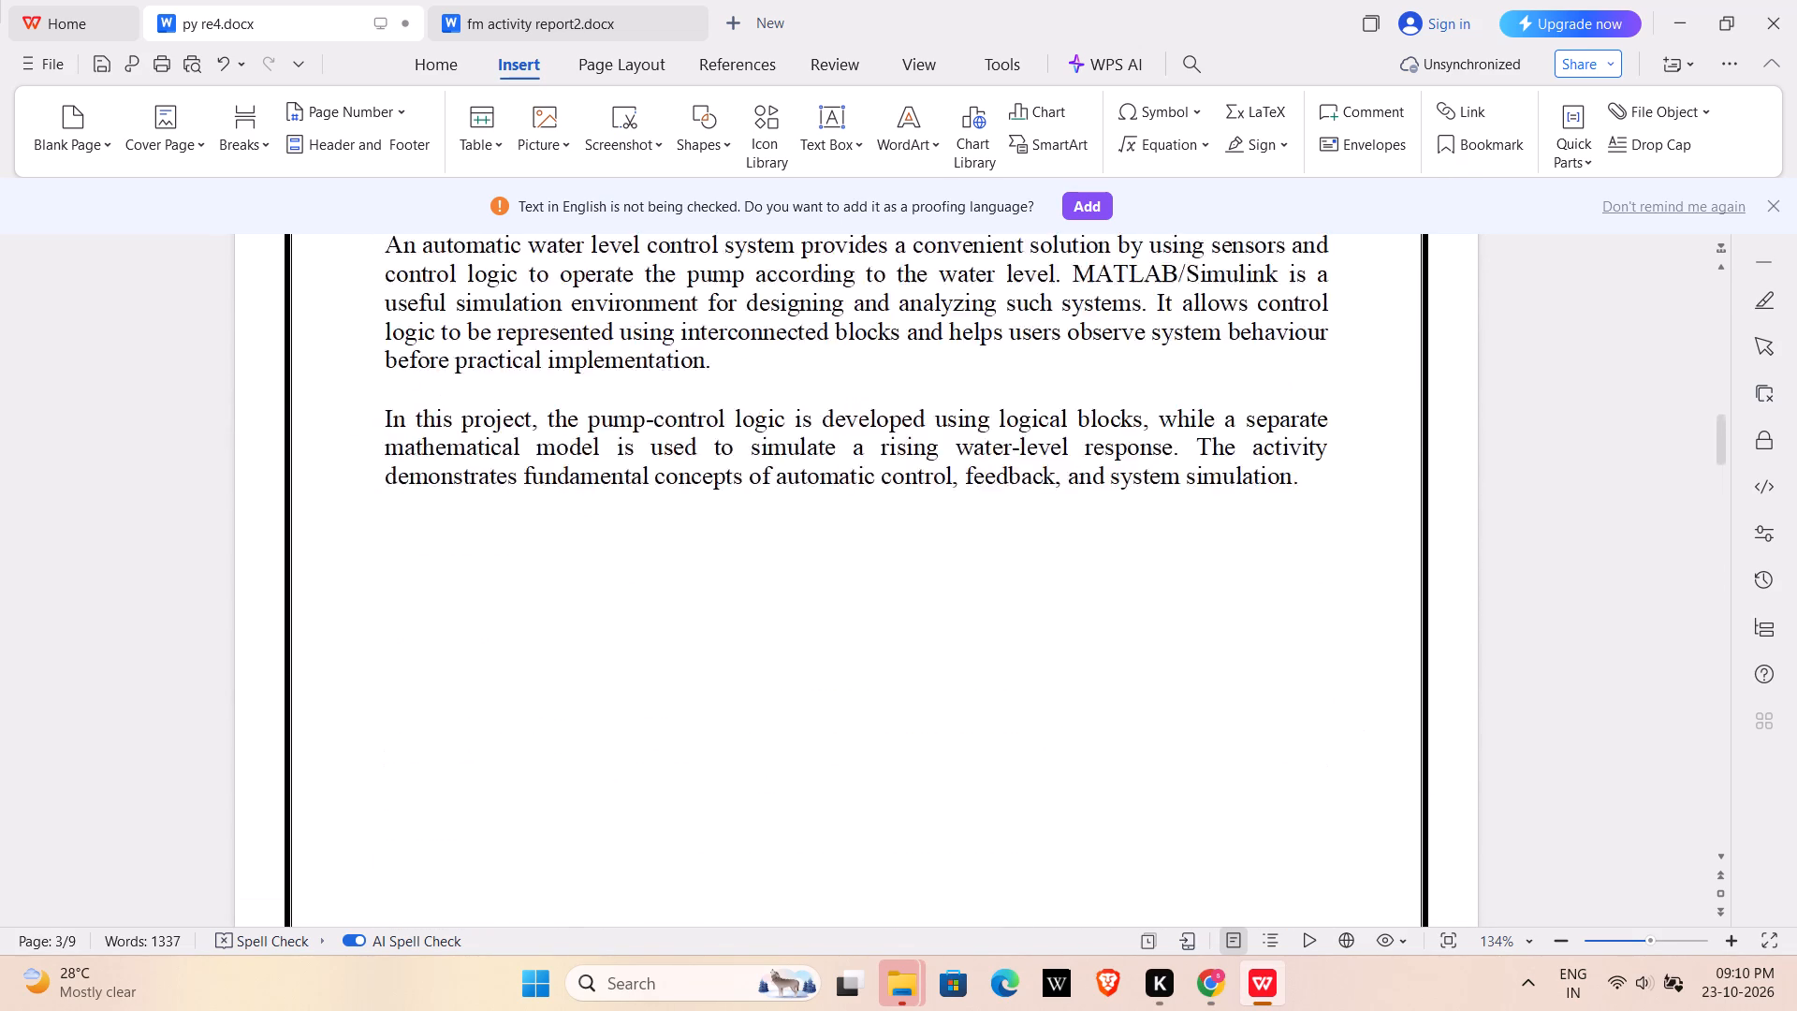
scroll(977, 819, up, 19)
scroll(977, 819, up, 10)
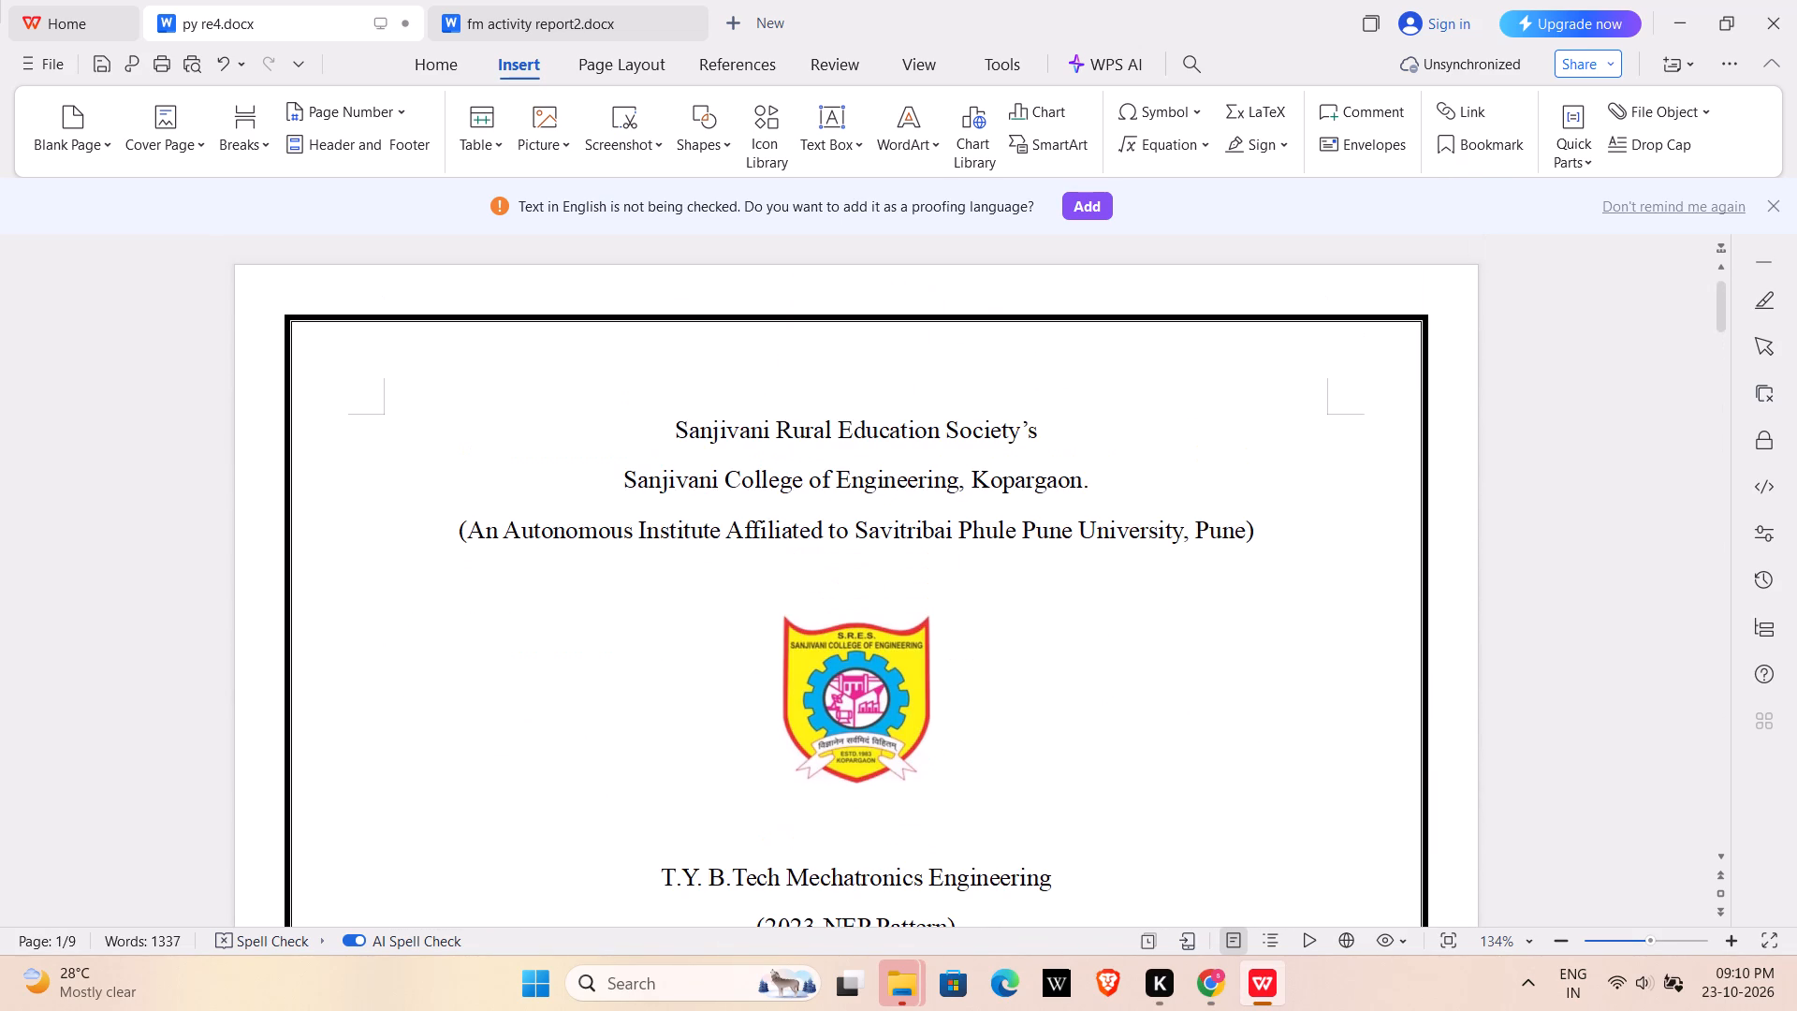
scroll(1104, 678, down, 8)
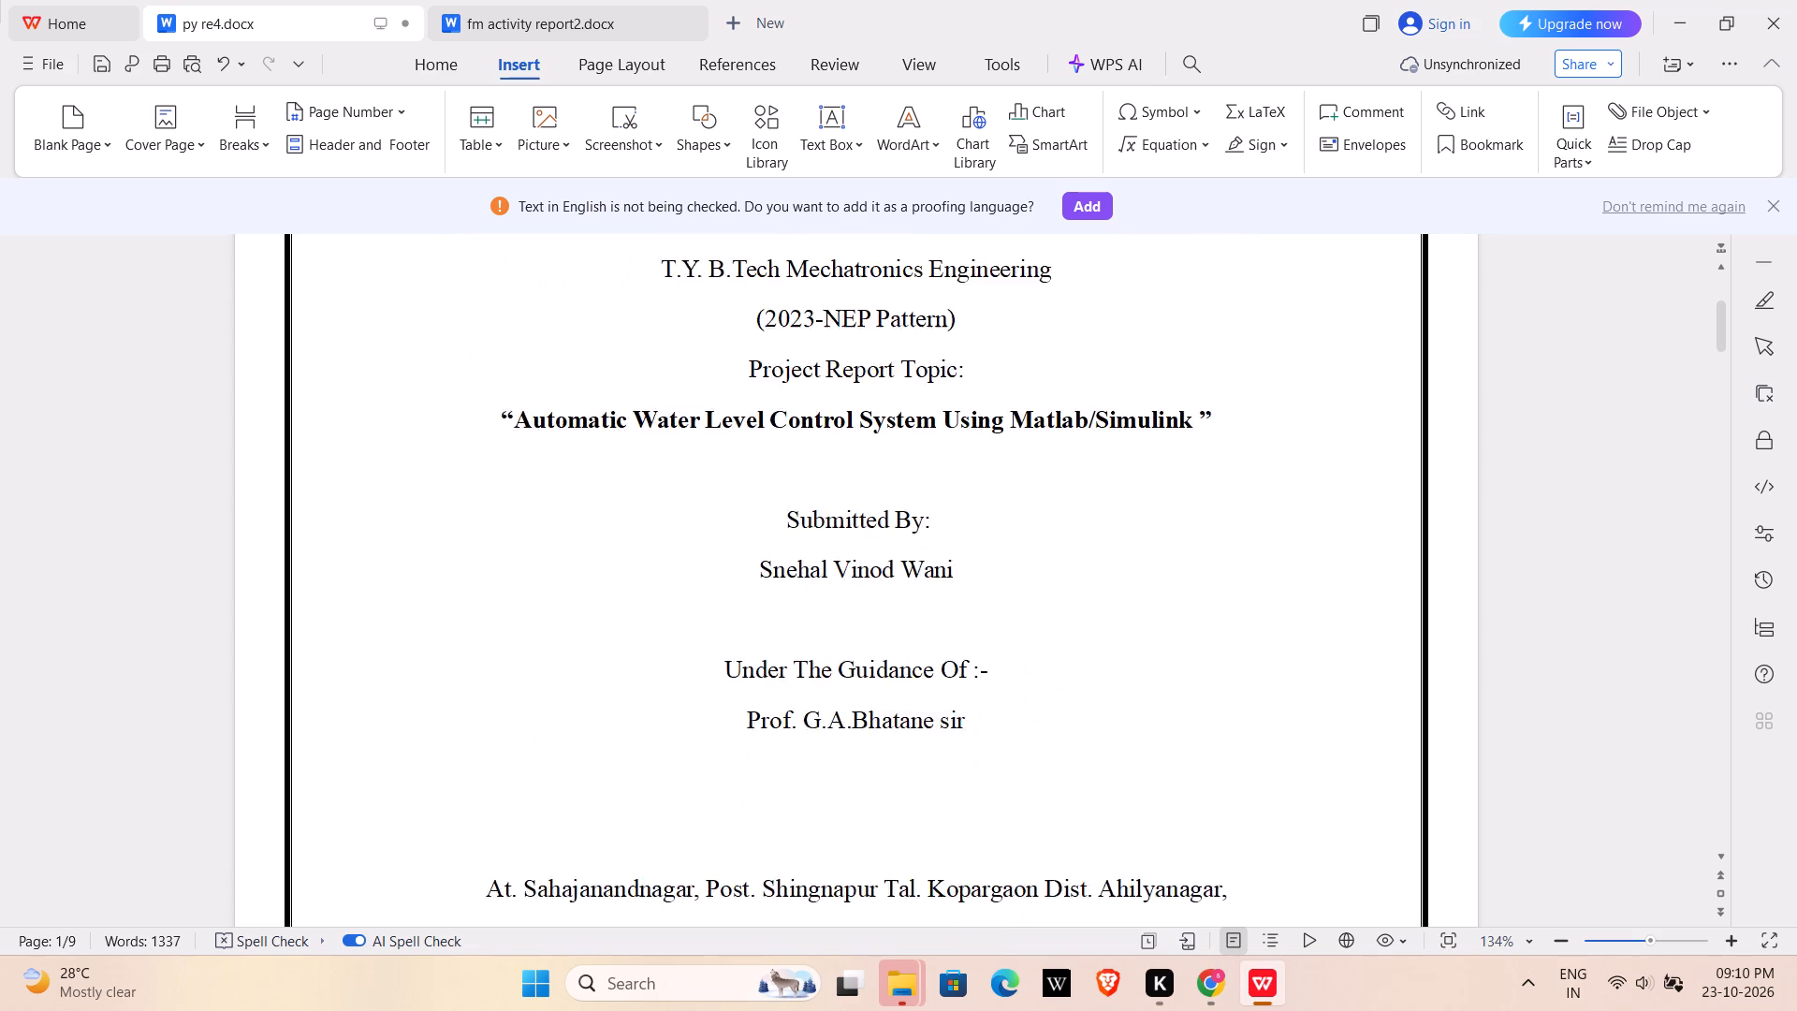
Select the entire Abstract body paragraph on the second page, from "An Automatic Water Level Control System" to "pump-driving circuit.".
scroll(1104, 678, down, 6)
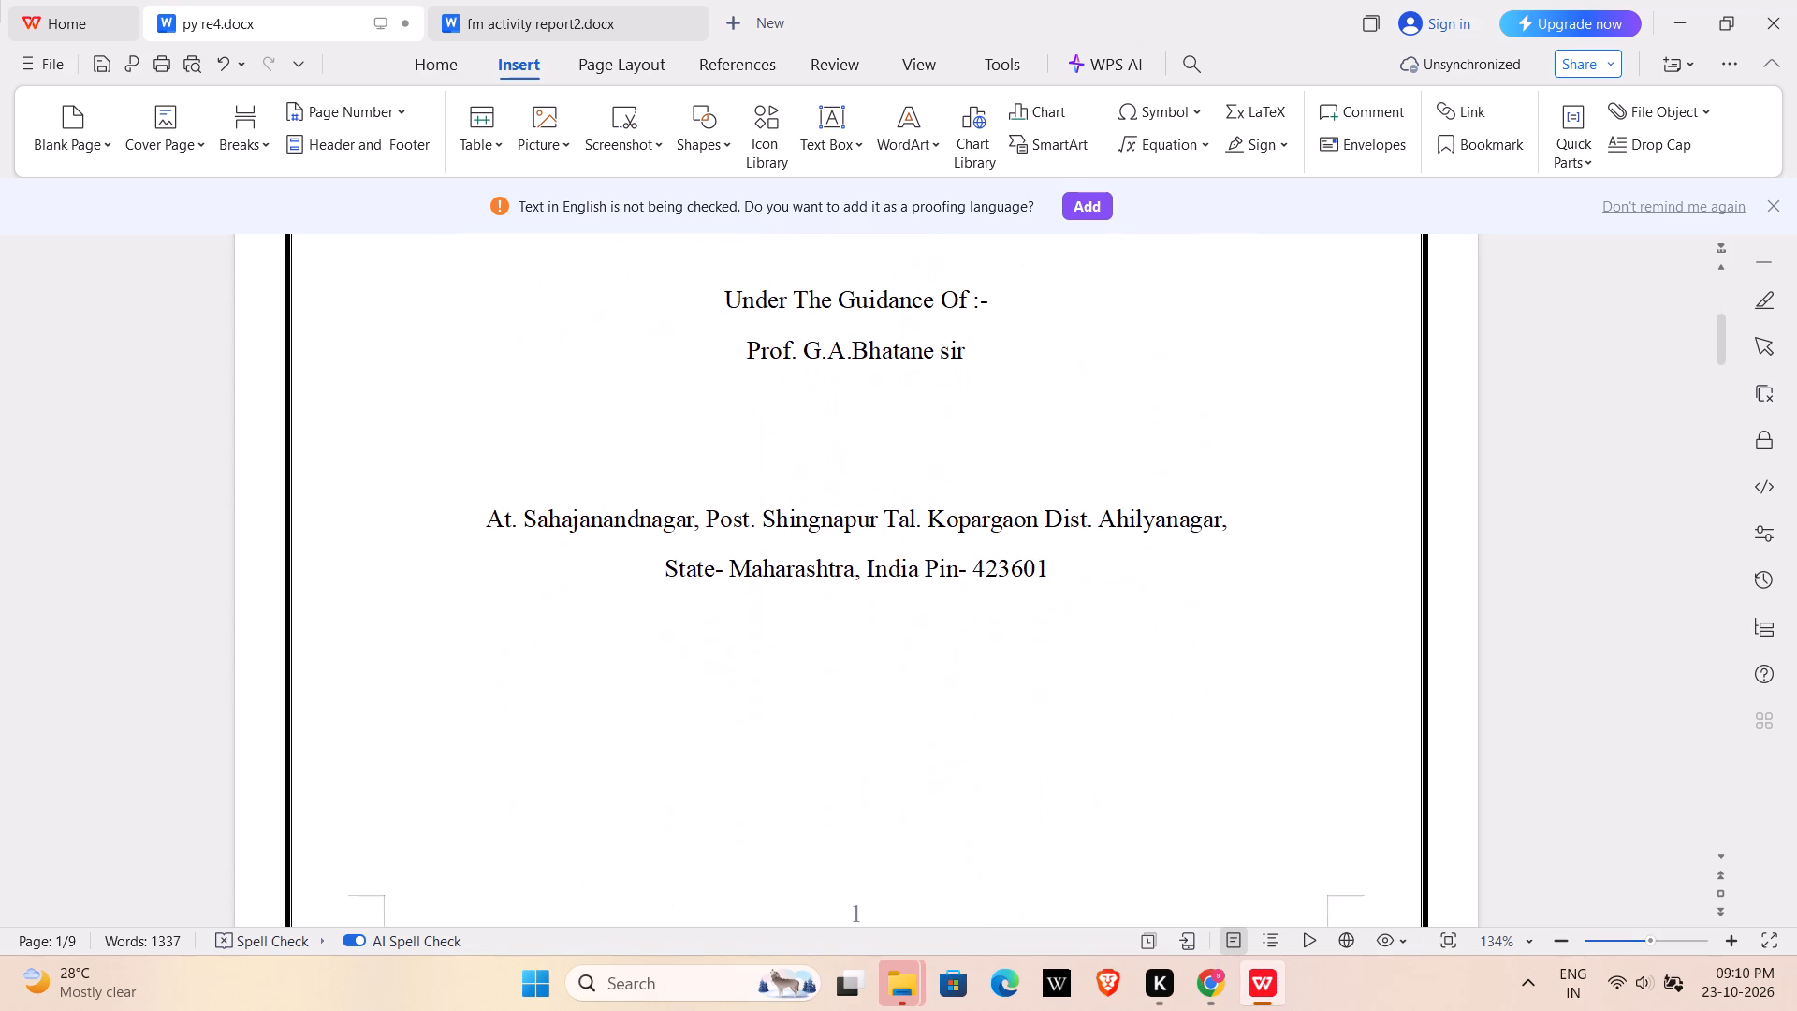
scroll(1104, 678, down, 10)
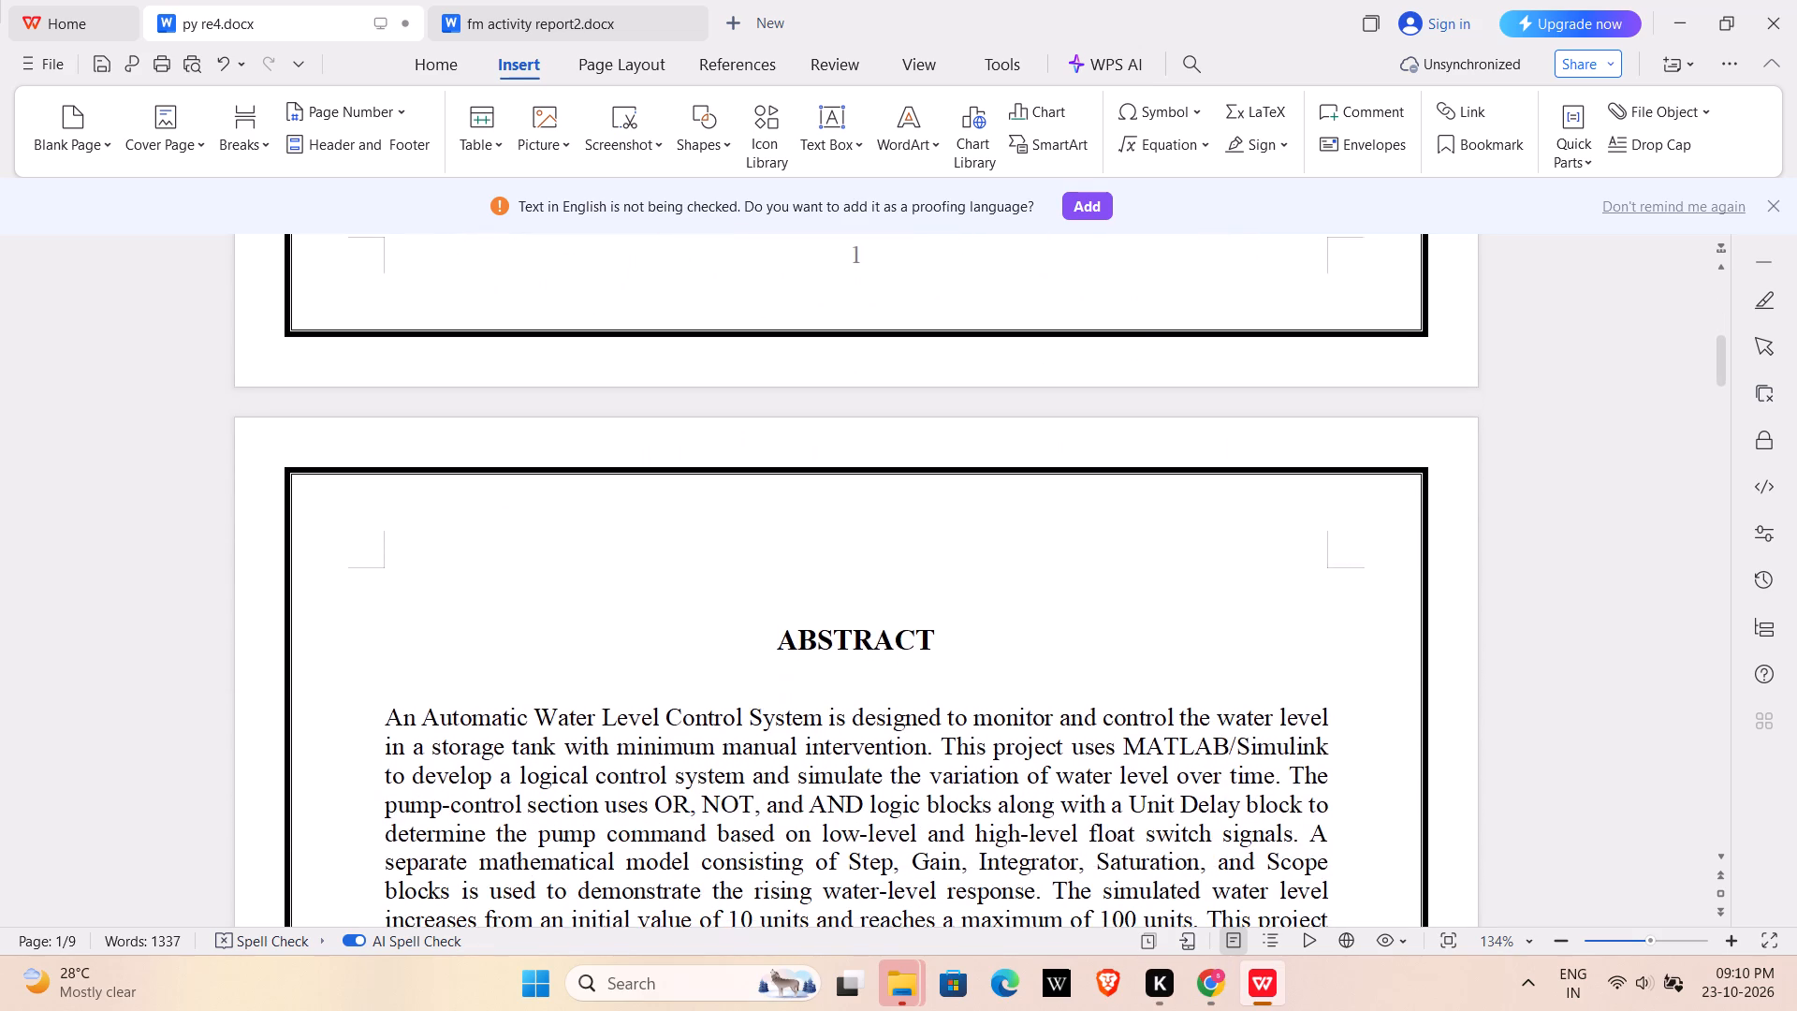
scroll(1104, 678, down, 6)
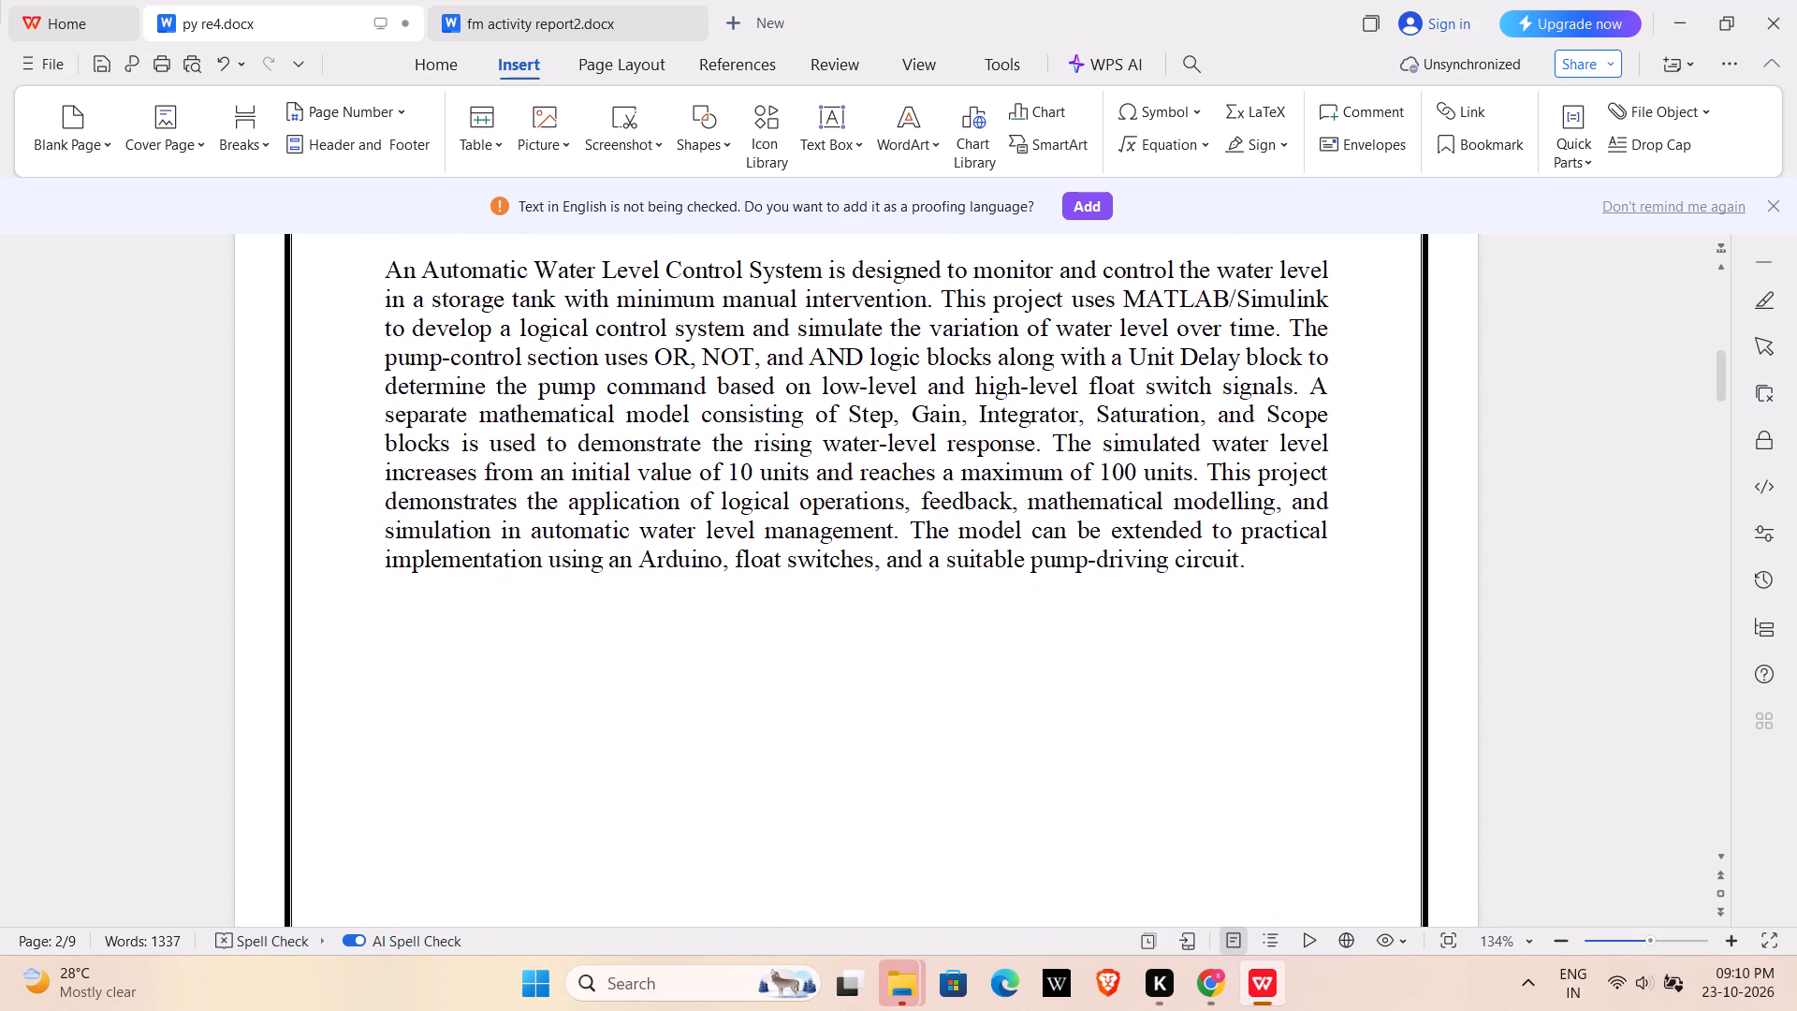
scroll(1104, 678, up, 1)
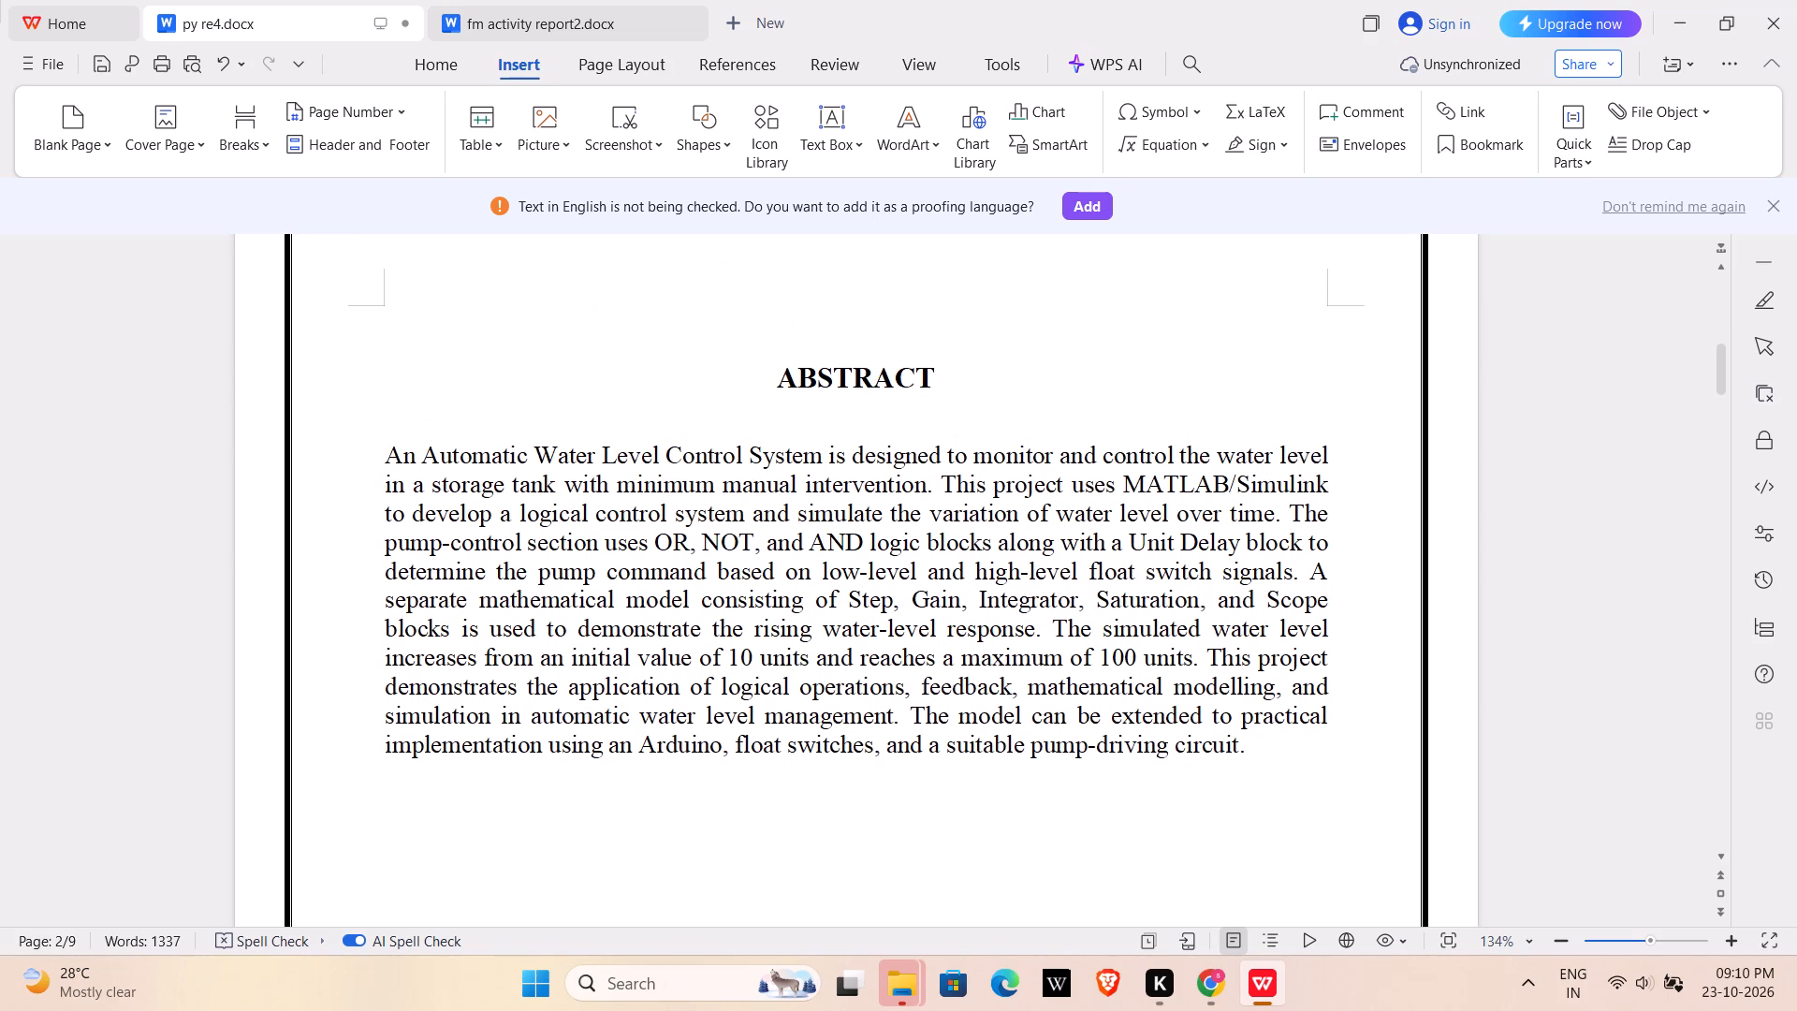
drag(372, 449, 1207, 755)
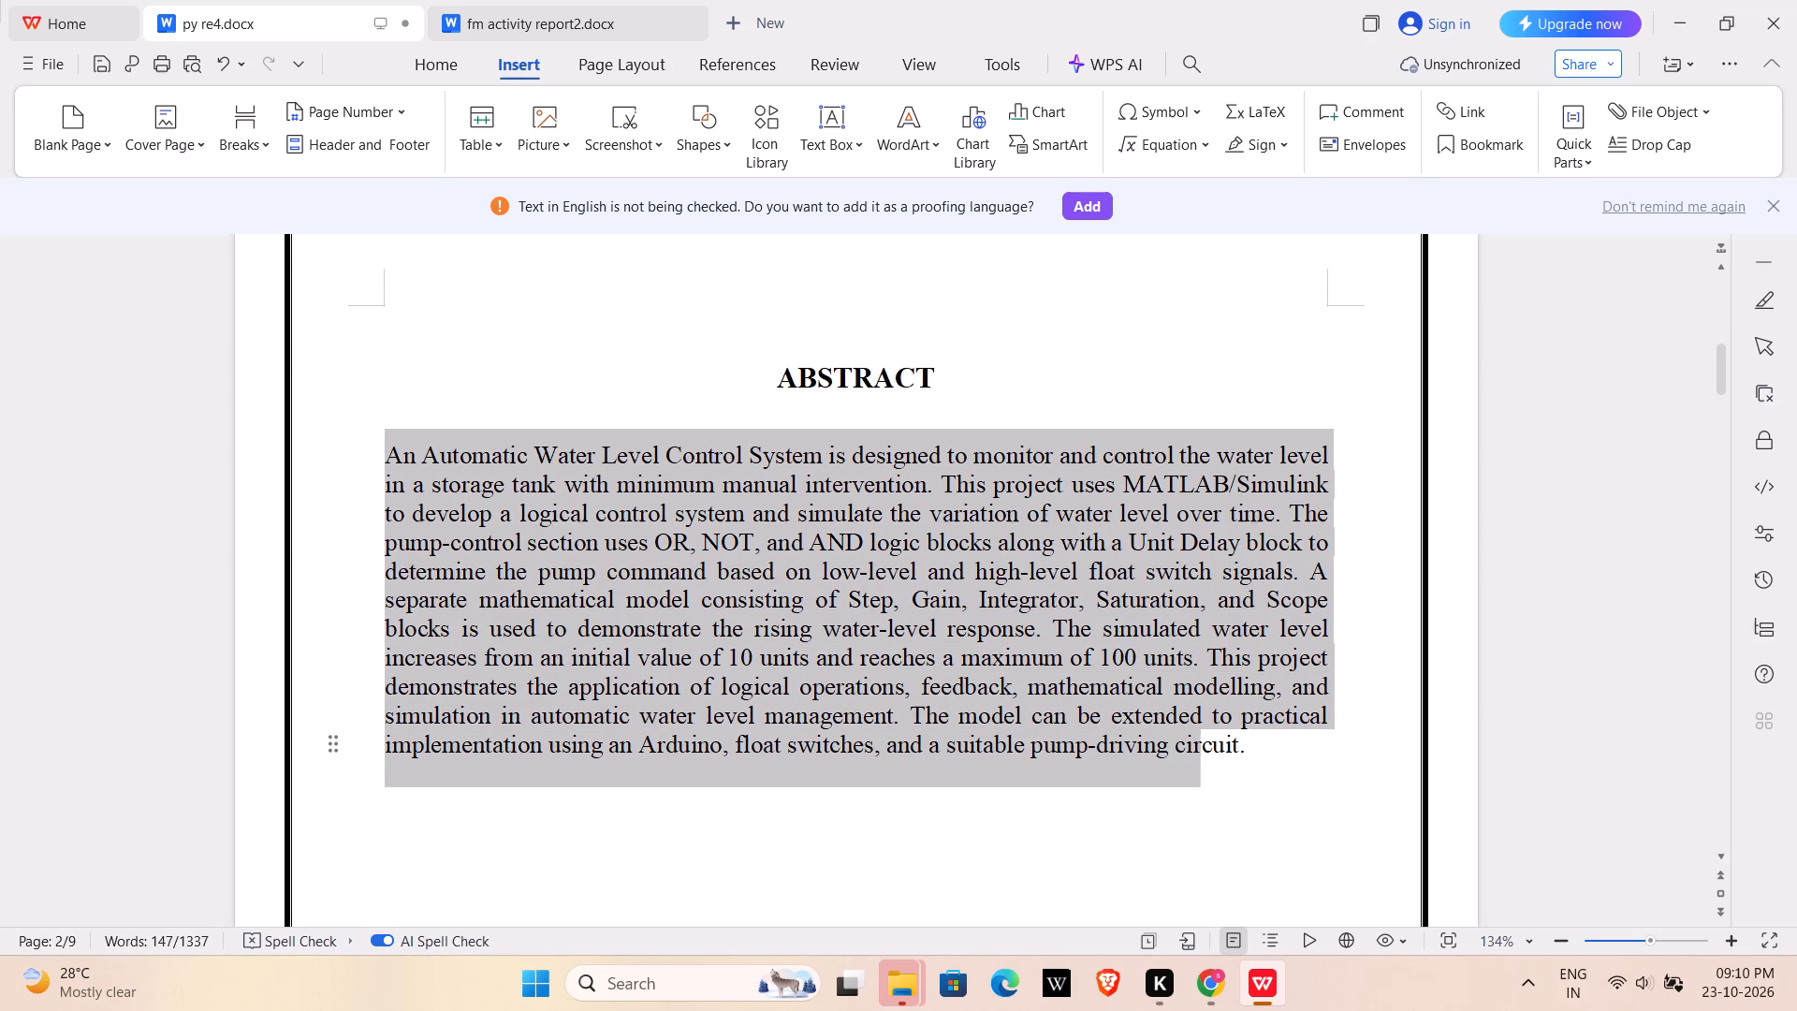
drag(1207, 755, 1249, 748)
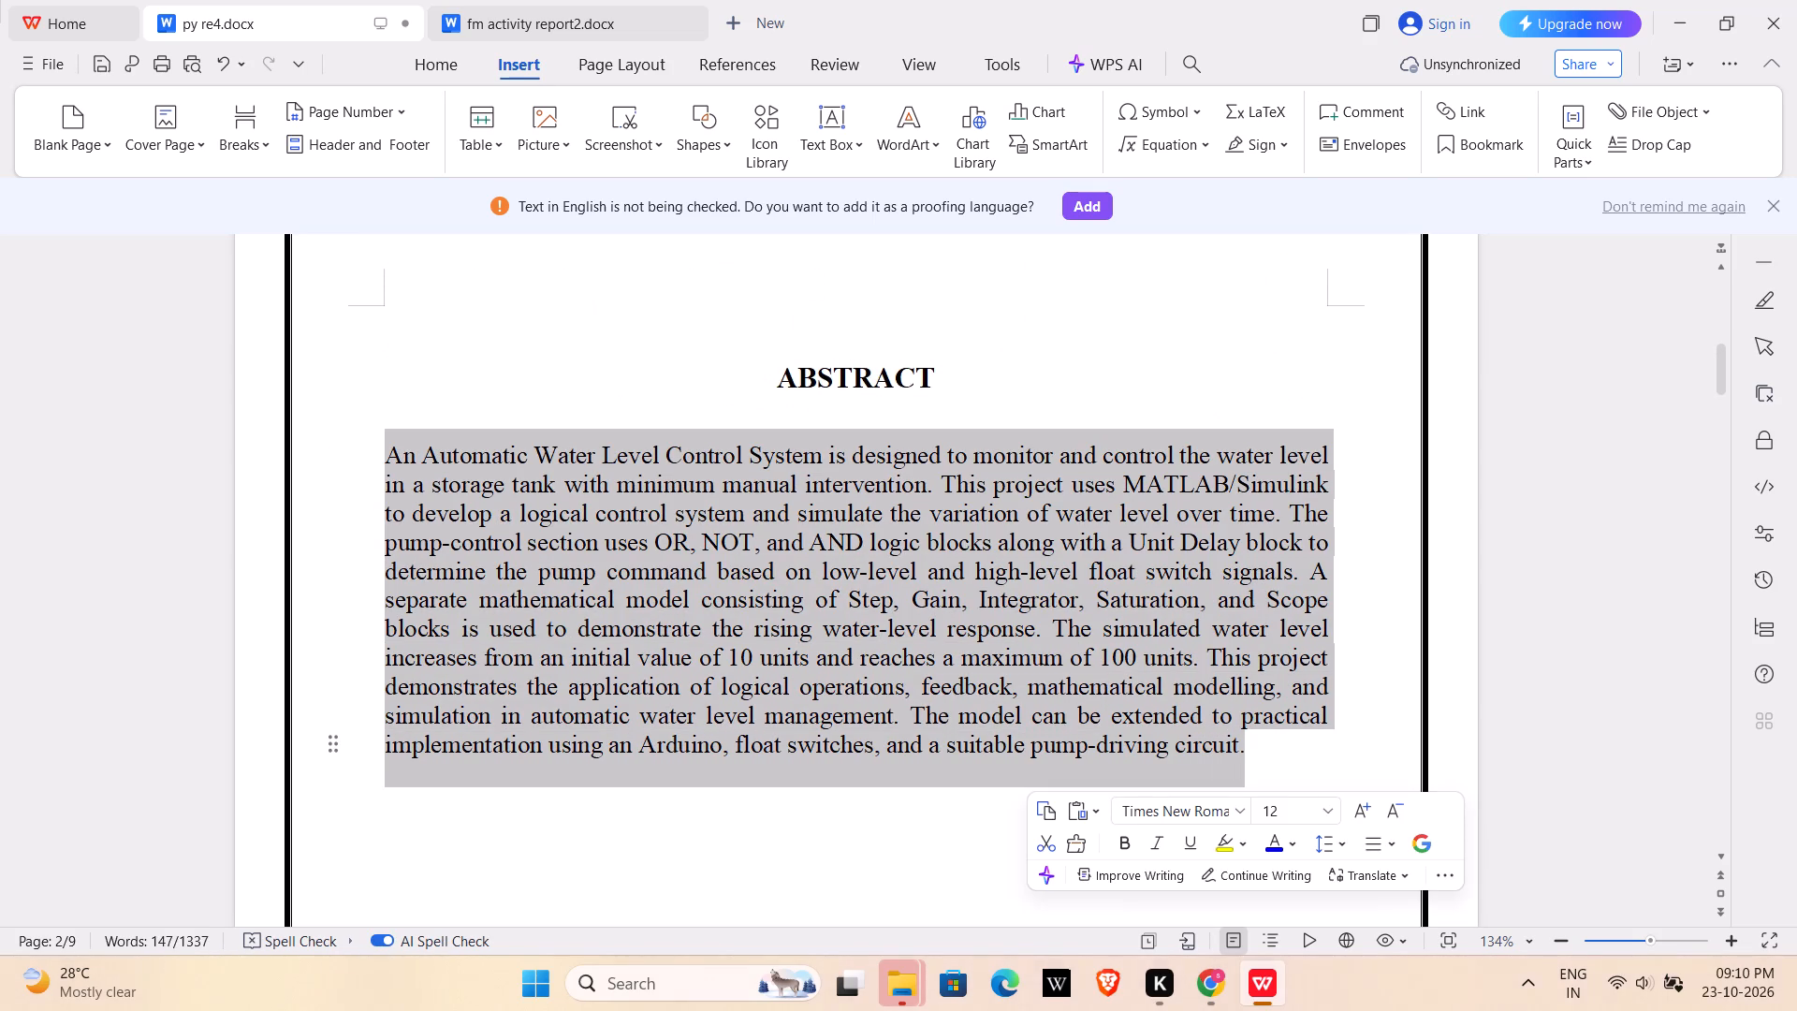
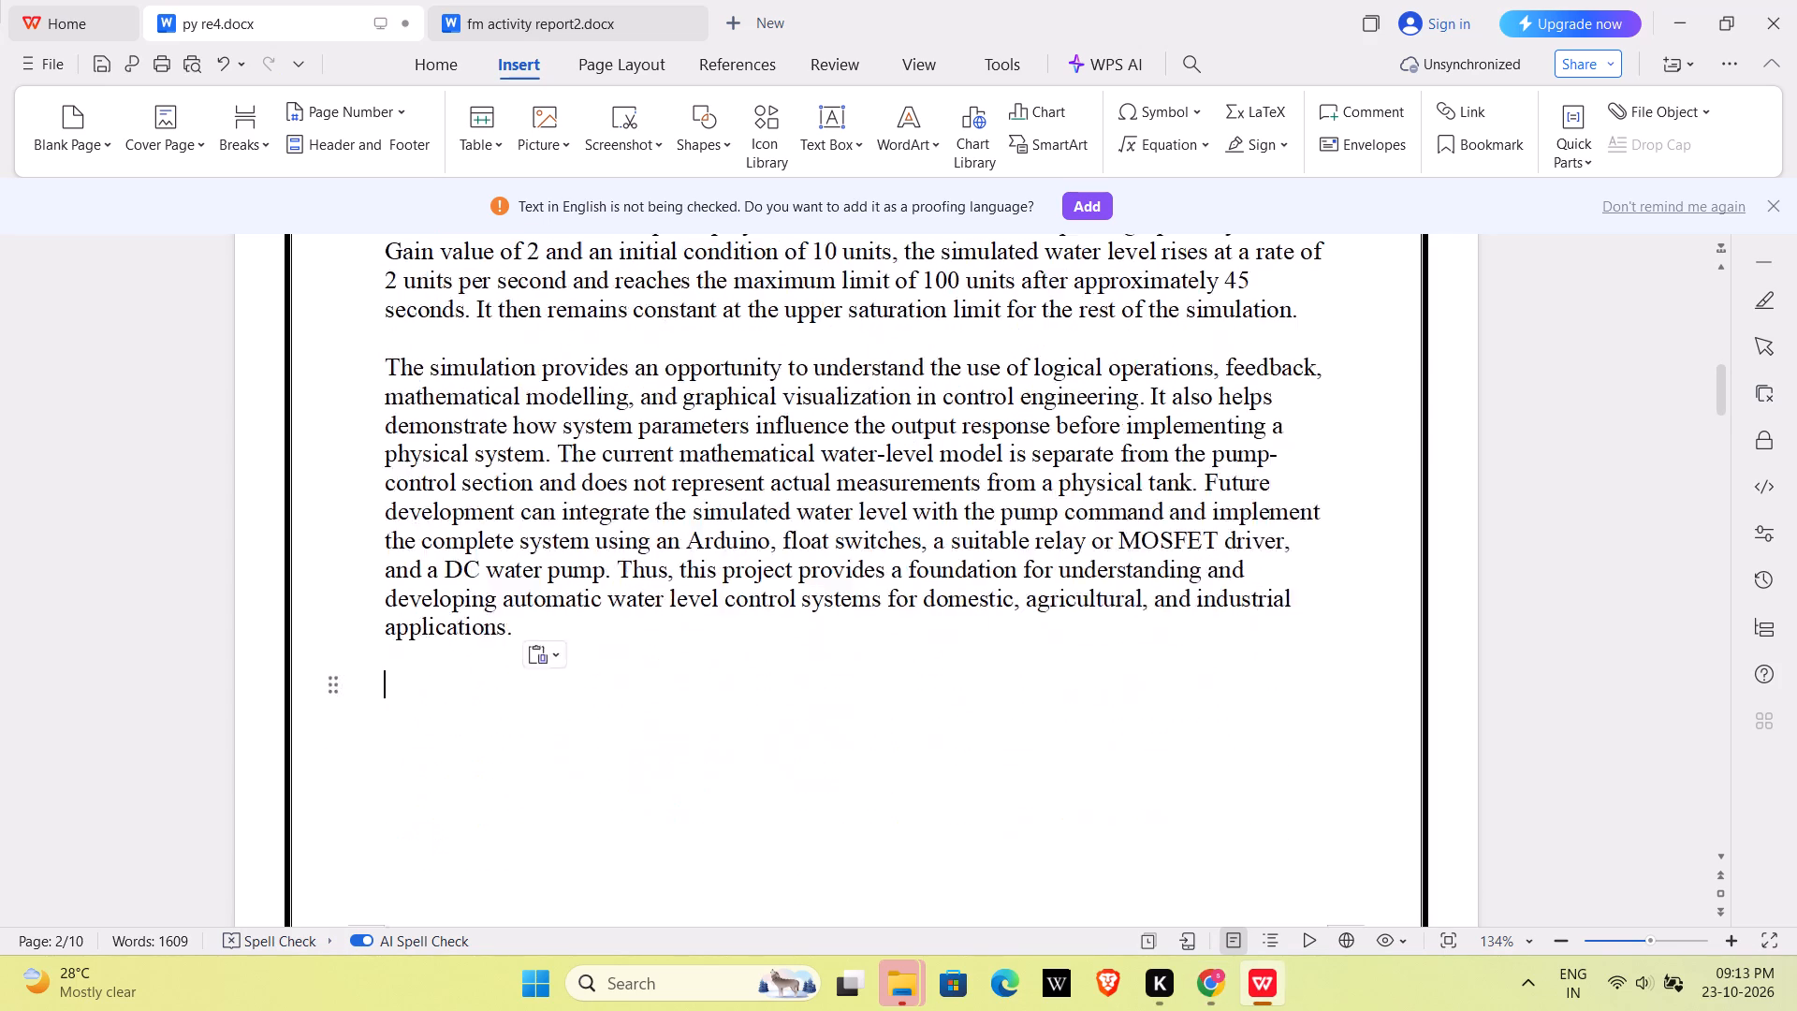
scroll(895, 714, down, 3)
scroll(895, 714, up, 13)
scroll(895, 714, down, 4)
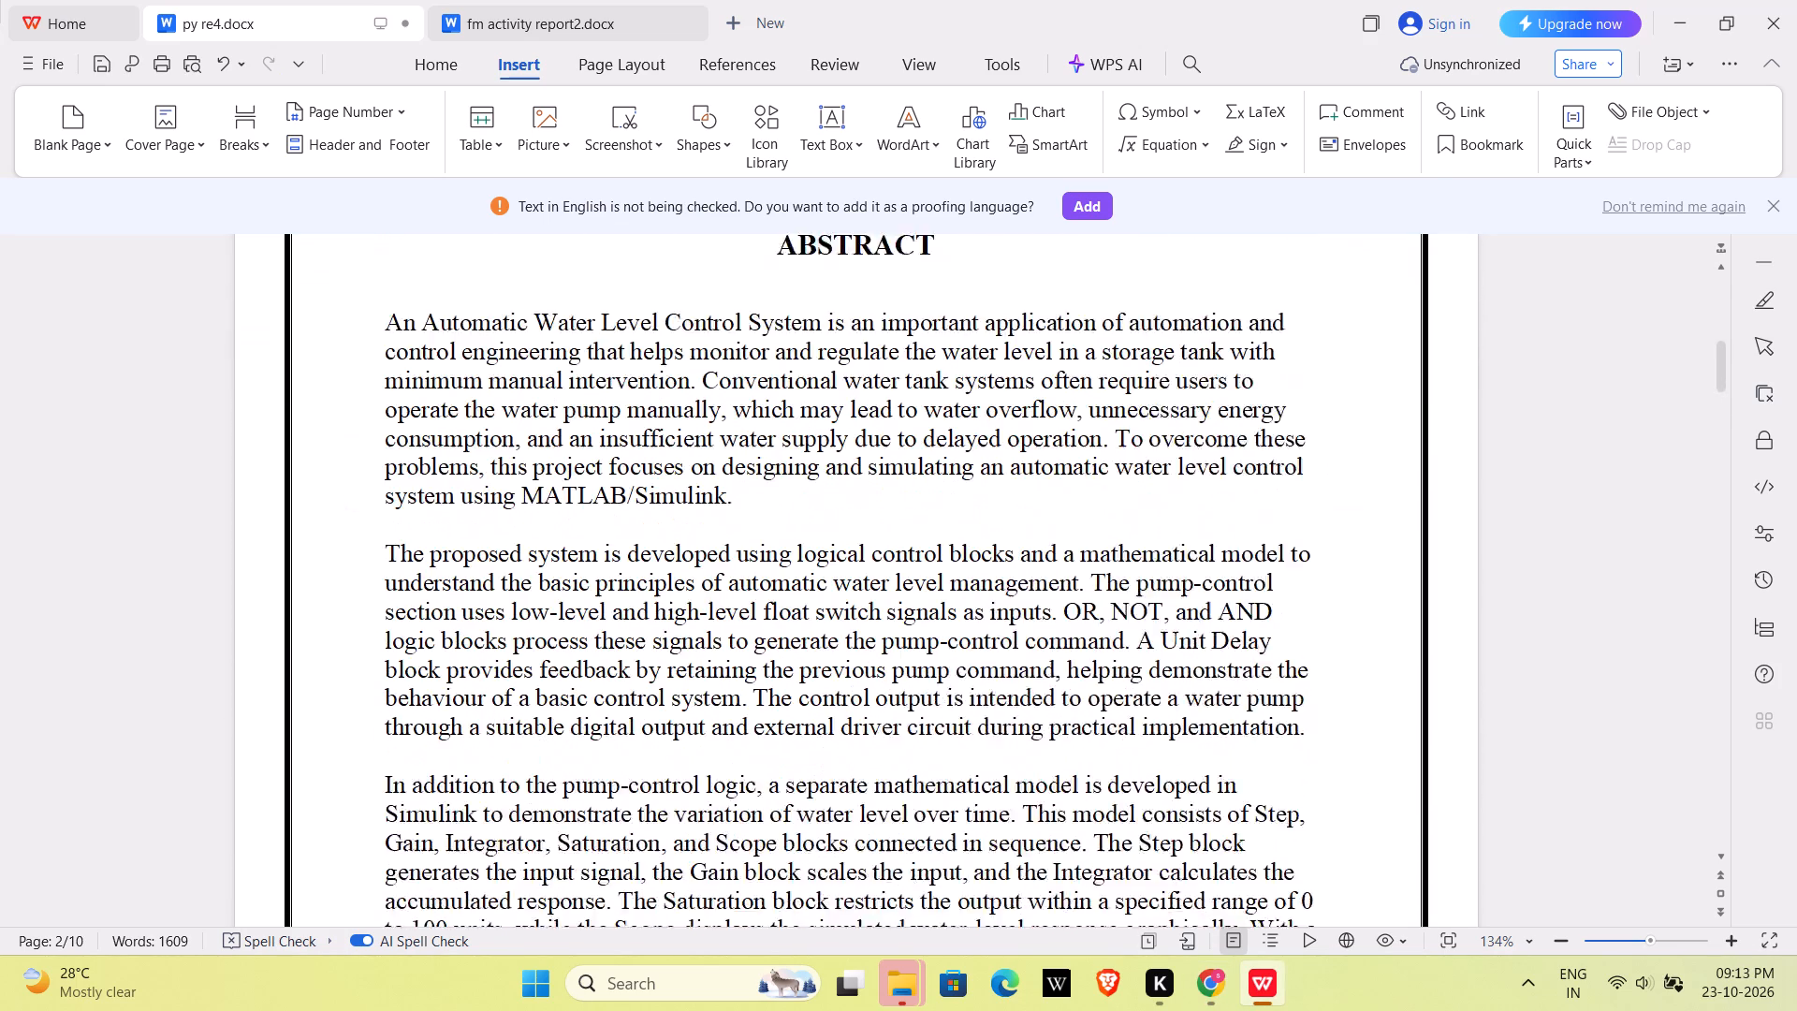
scroll(895, 714, down, 12)
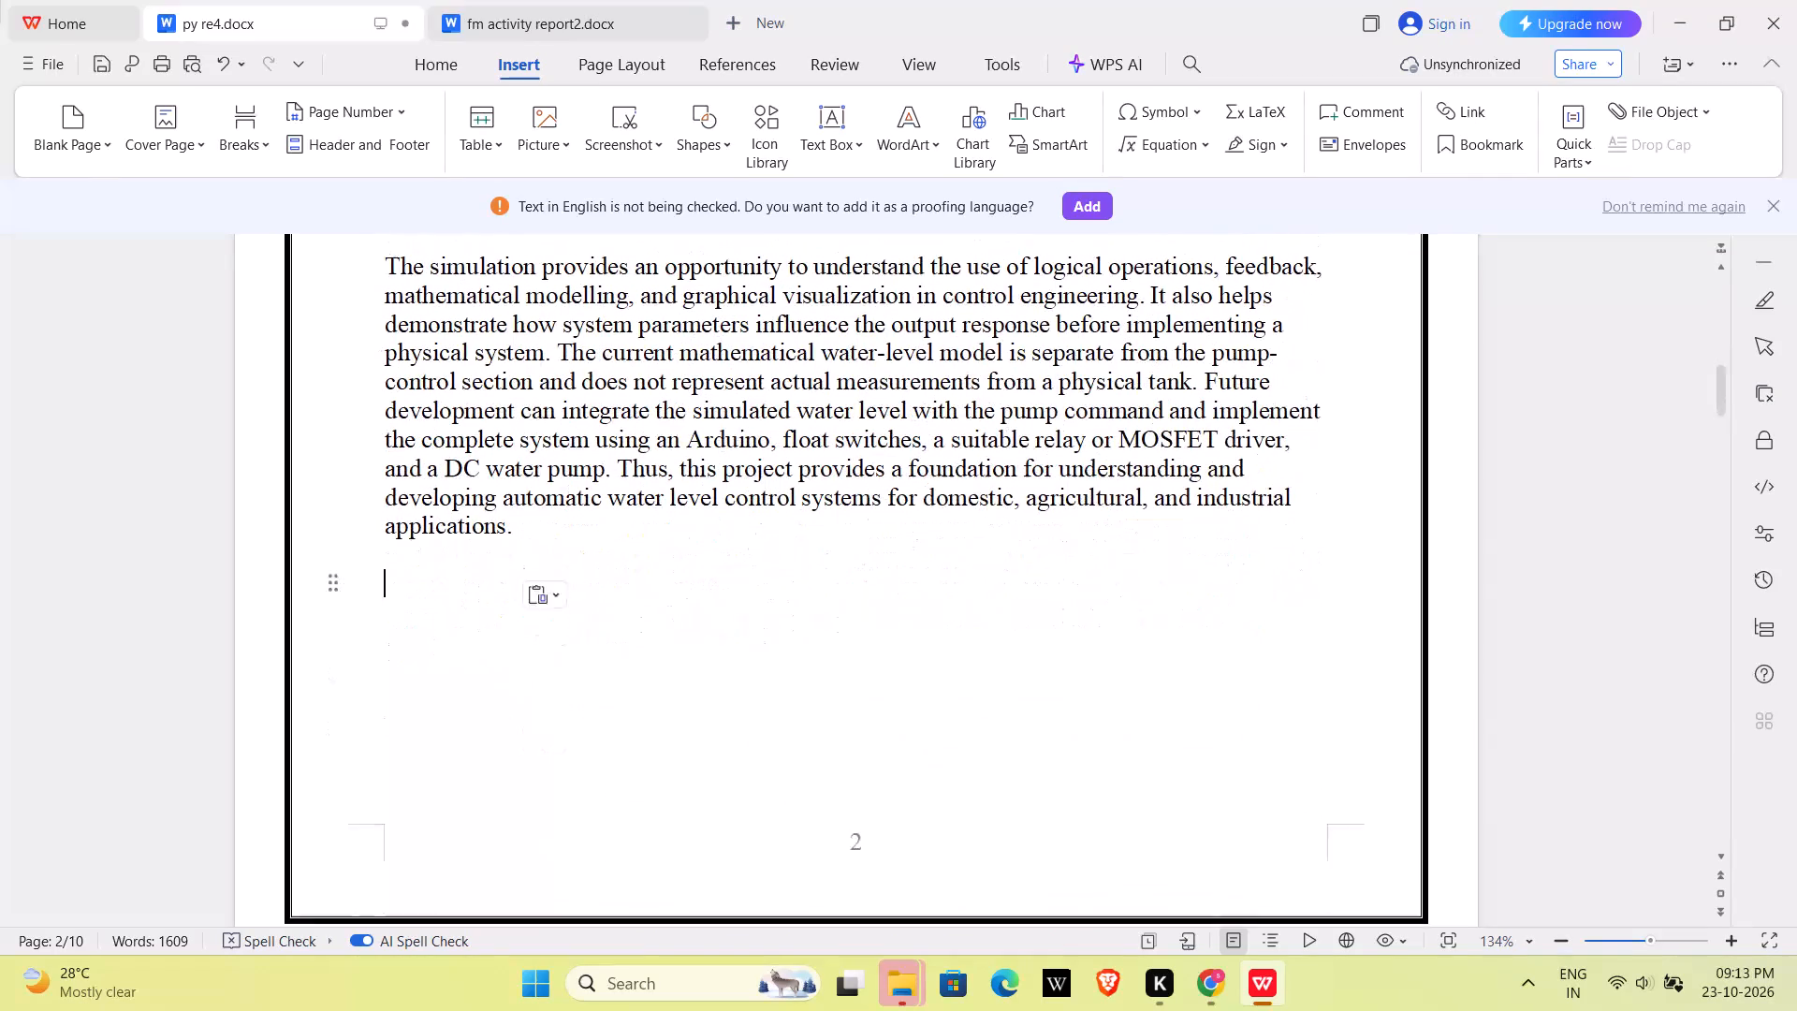
scroll(895, 714, down, 13)
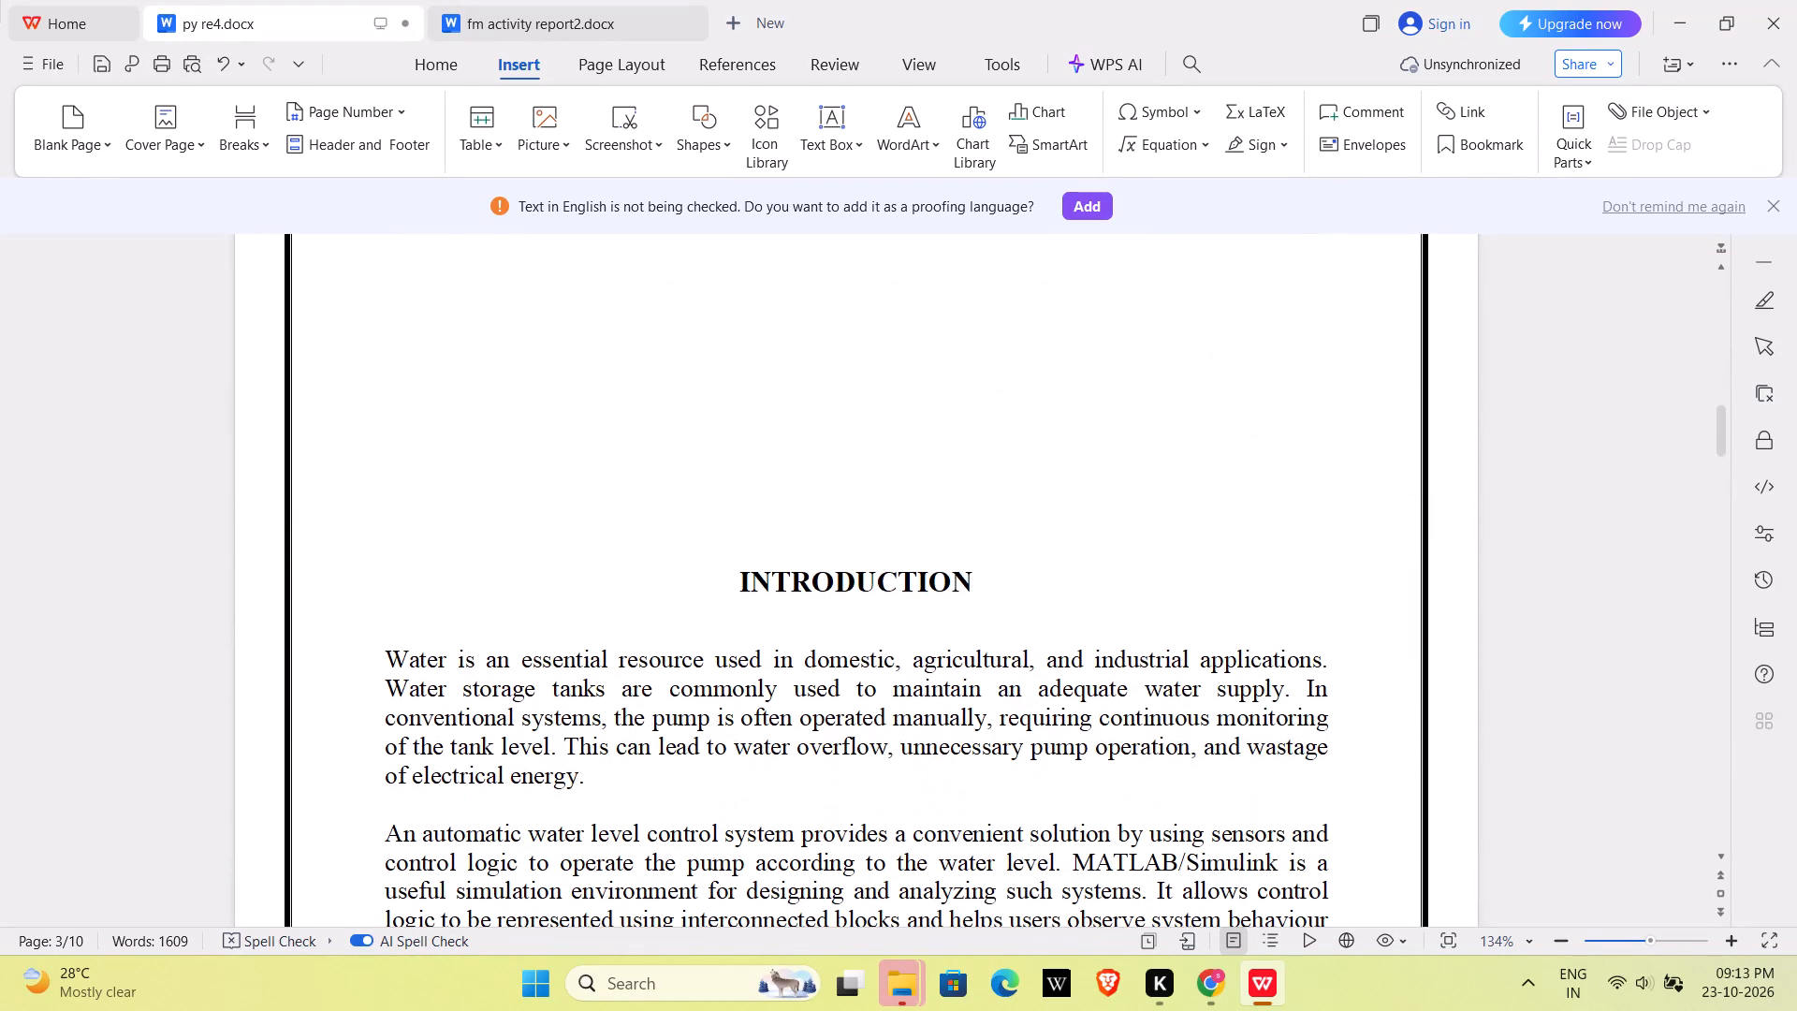
Delete the last Abstract paragraph, beginning "The simulation provides an opportunity", together with the empty line after it.
scroll(895, 714, up, 14)
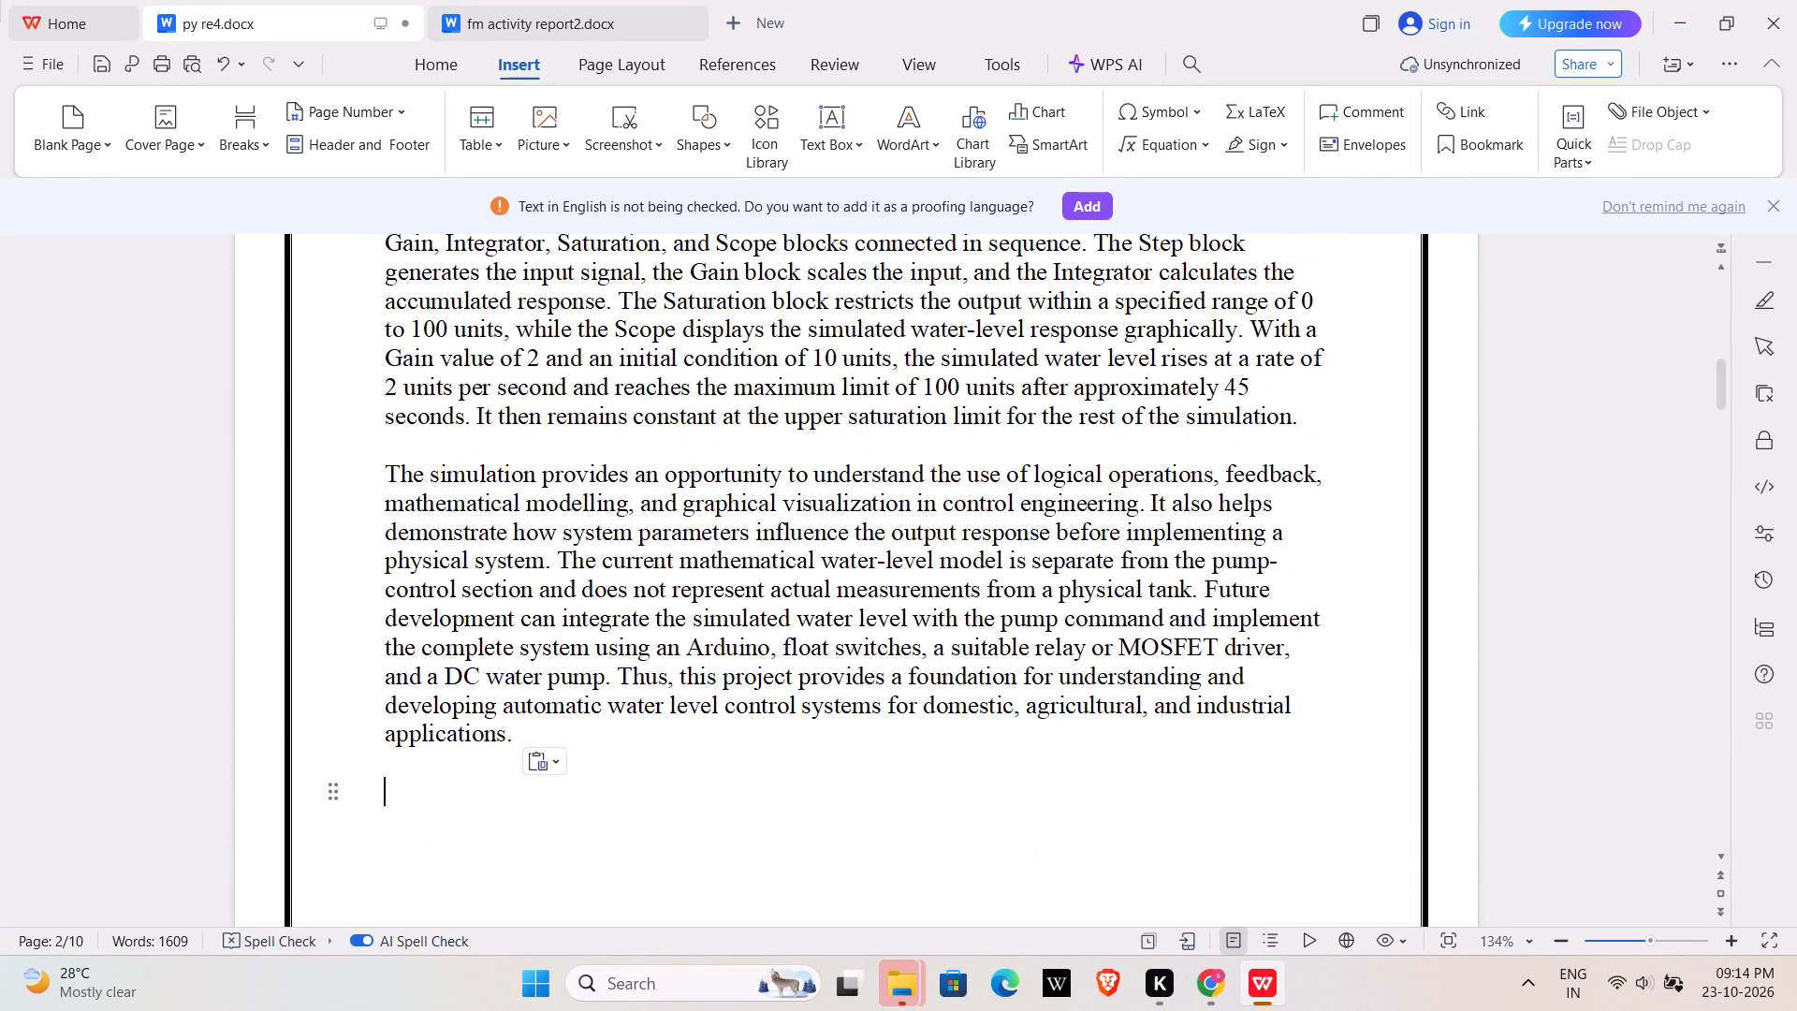
drag(383, 470, 538, 791)
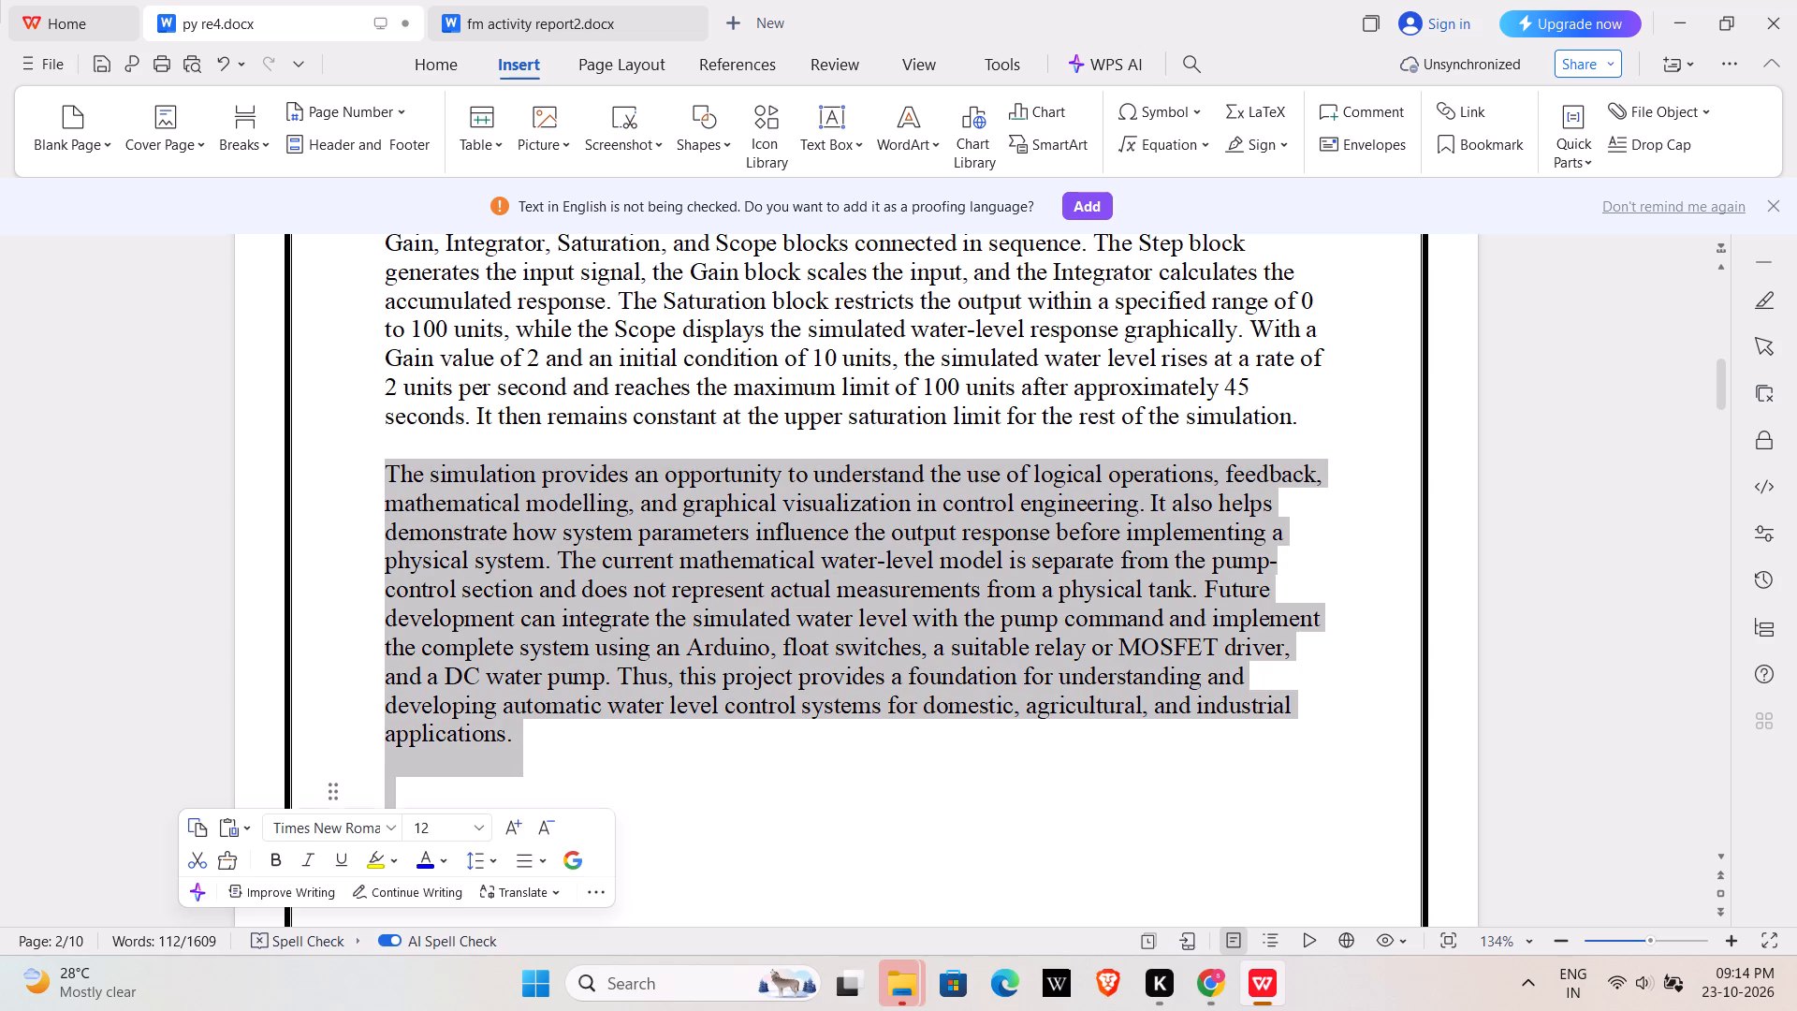
key(Delete)
Review the pages from the Introduction through Problem Statement and Objectives, and check the Software Requirements heading on page 5.
scroll(538, 791, down, 10)
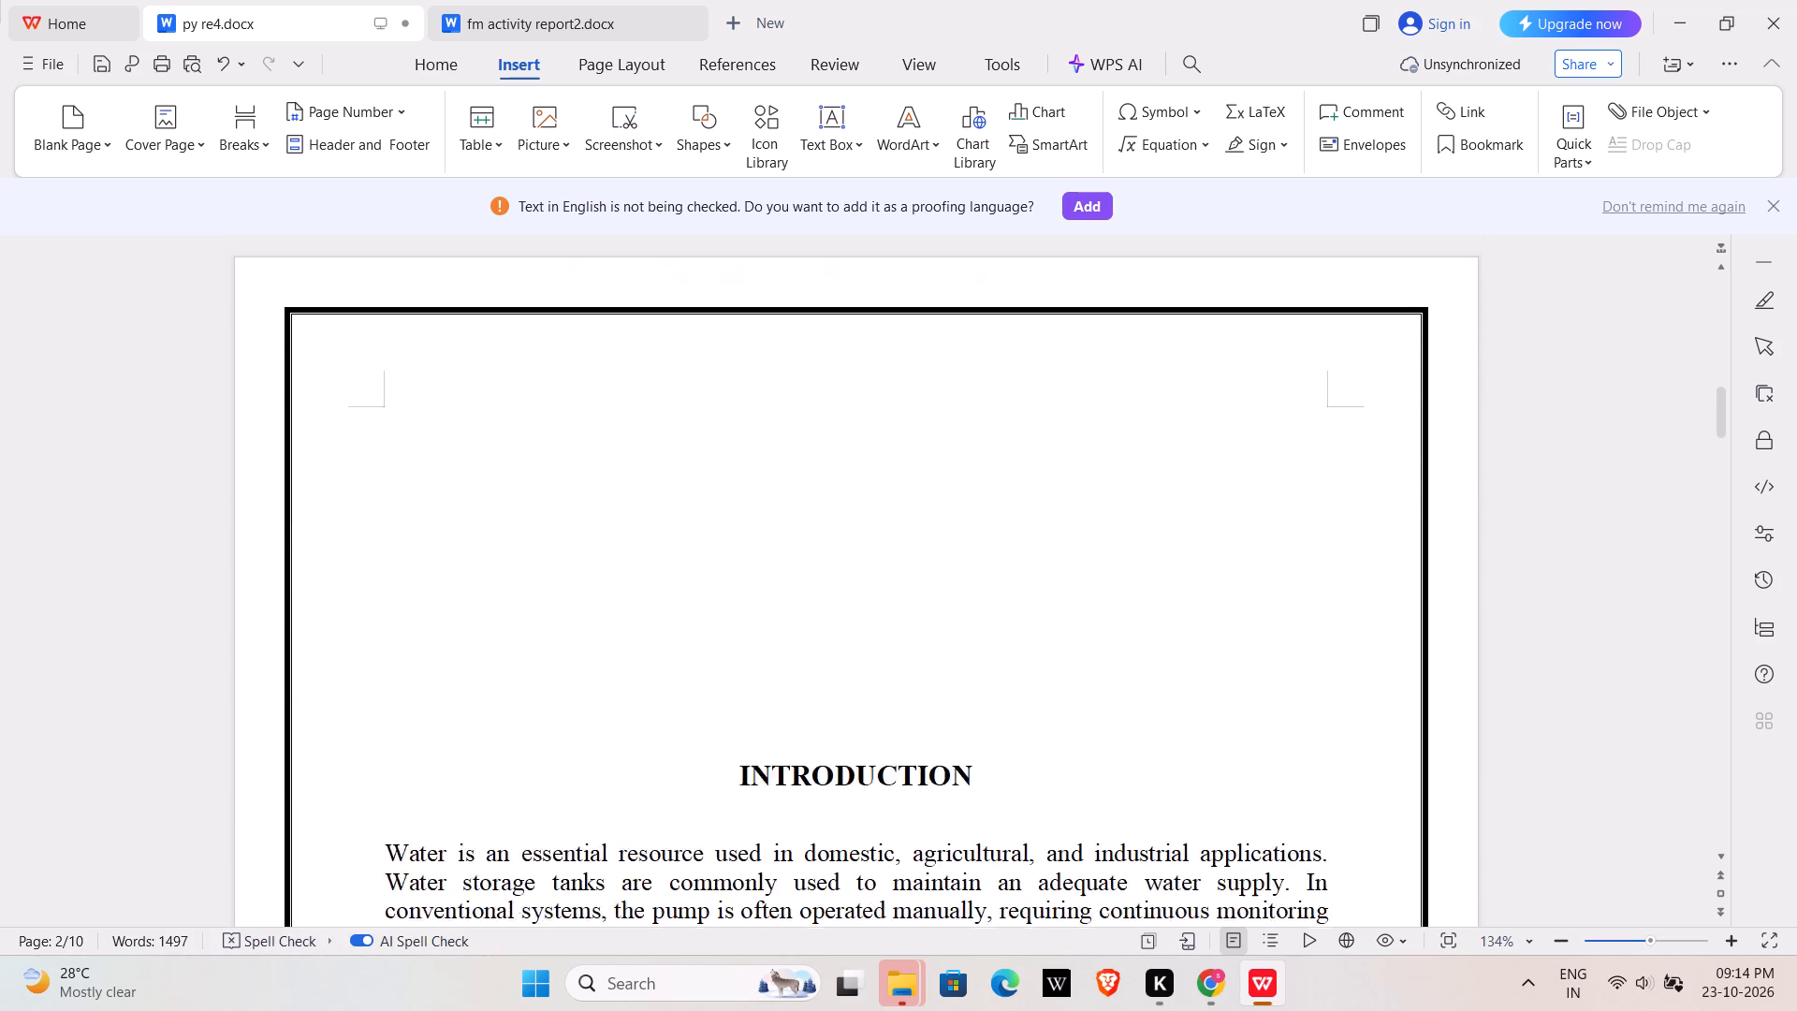
scroll(538, 791, down, 8)
scroll(538, 791, up, 3)
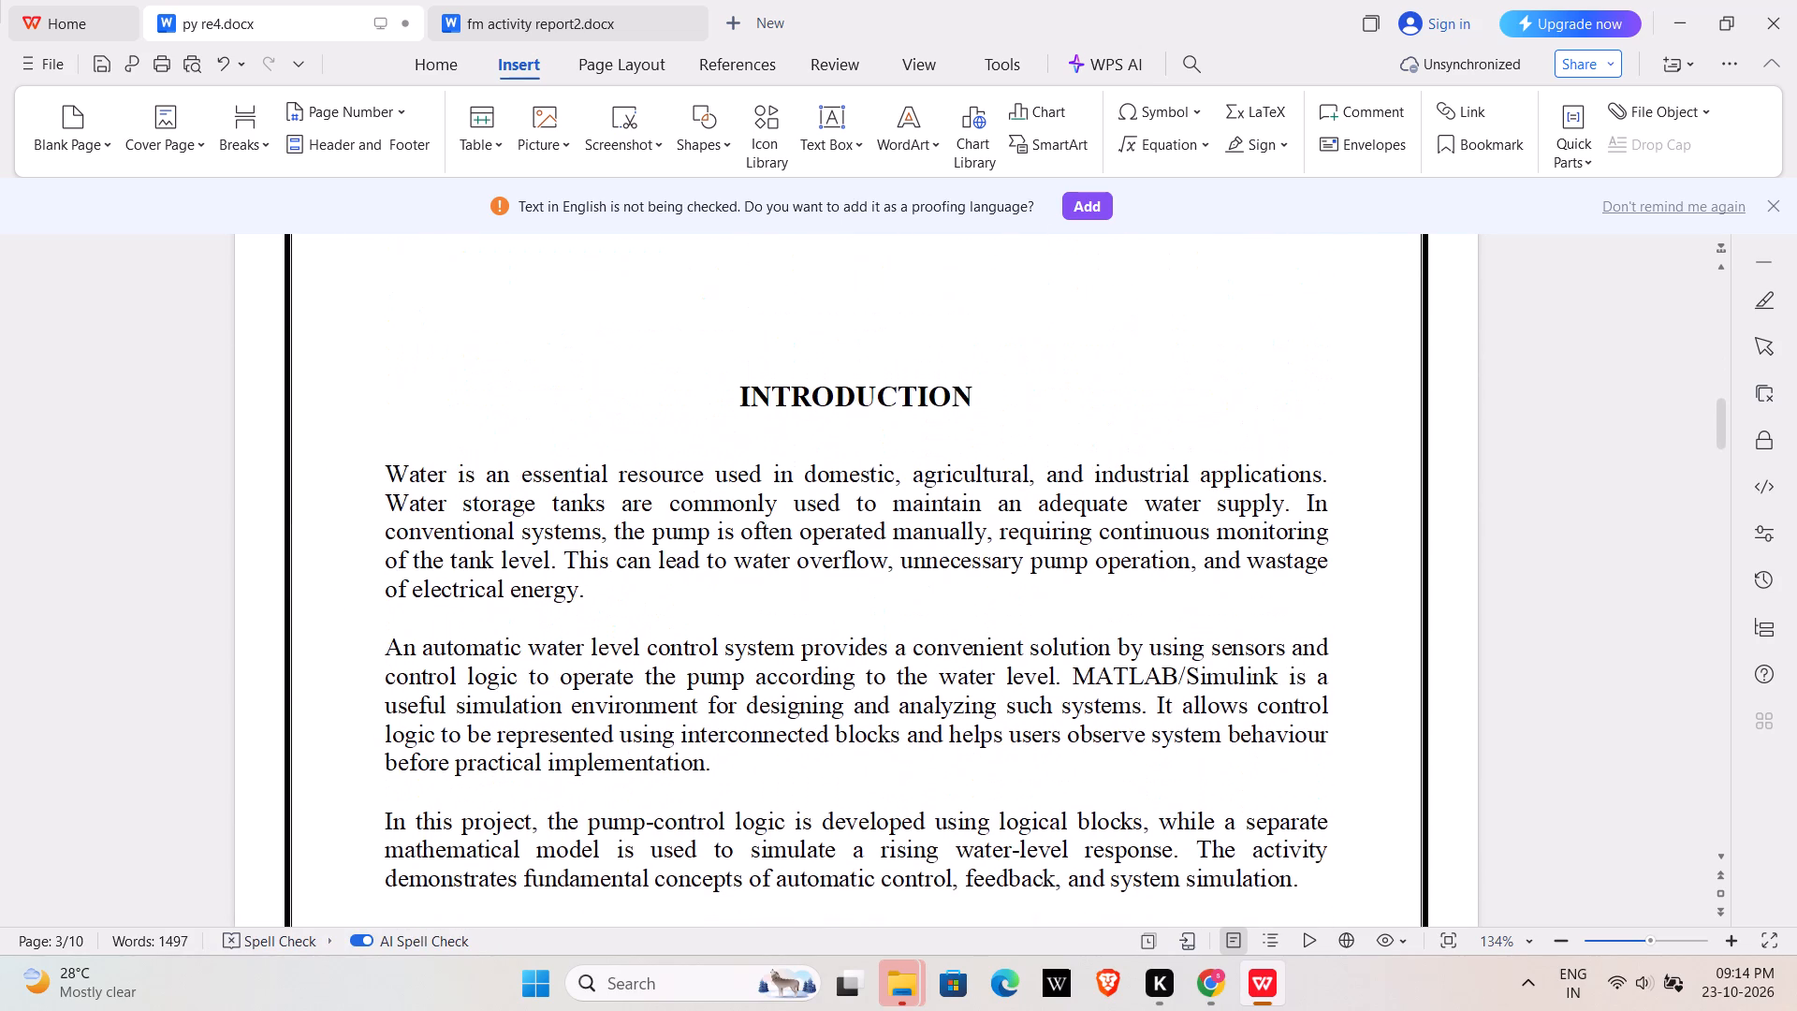
scroll(538, 791, up, 1)
scroll(538, 791, down, 14)
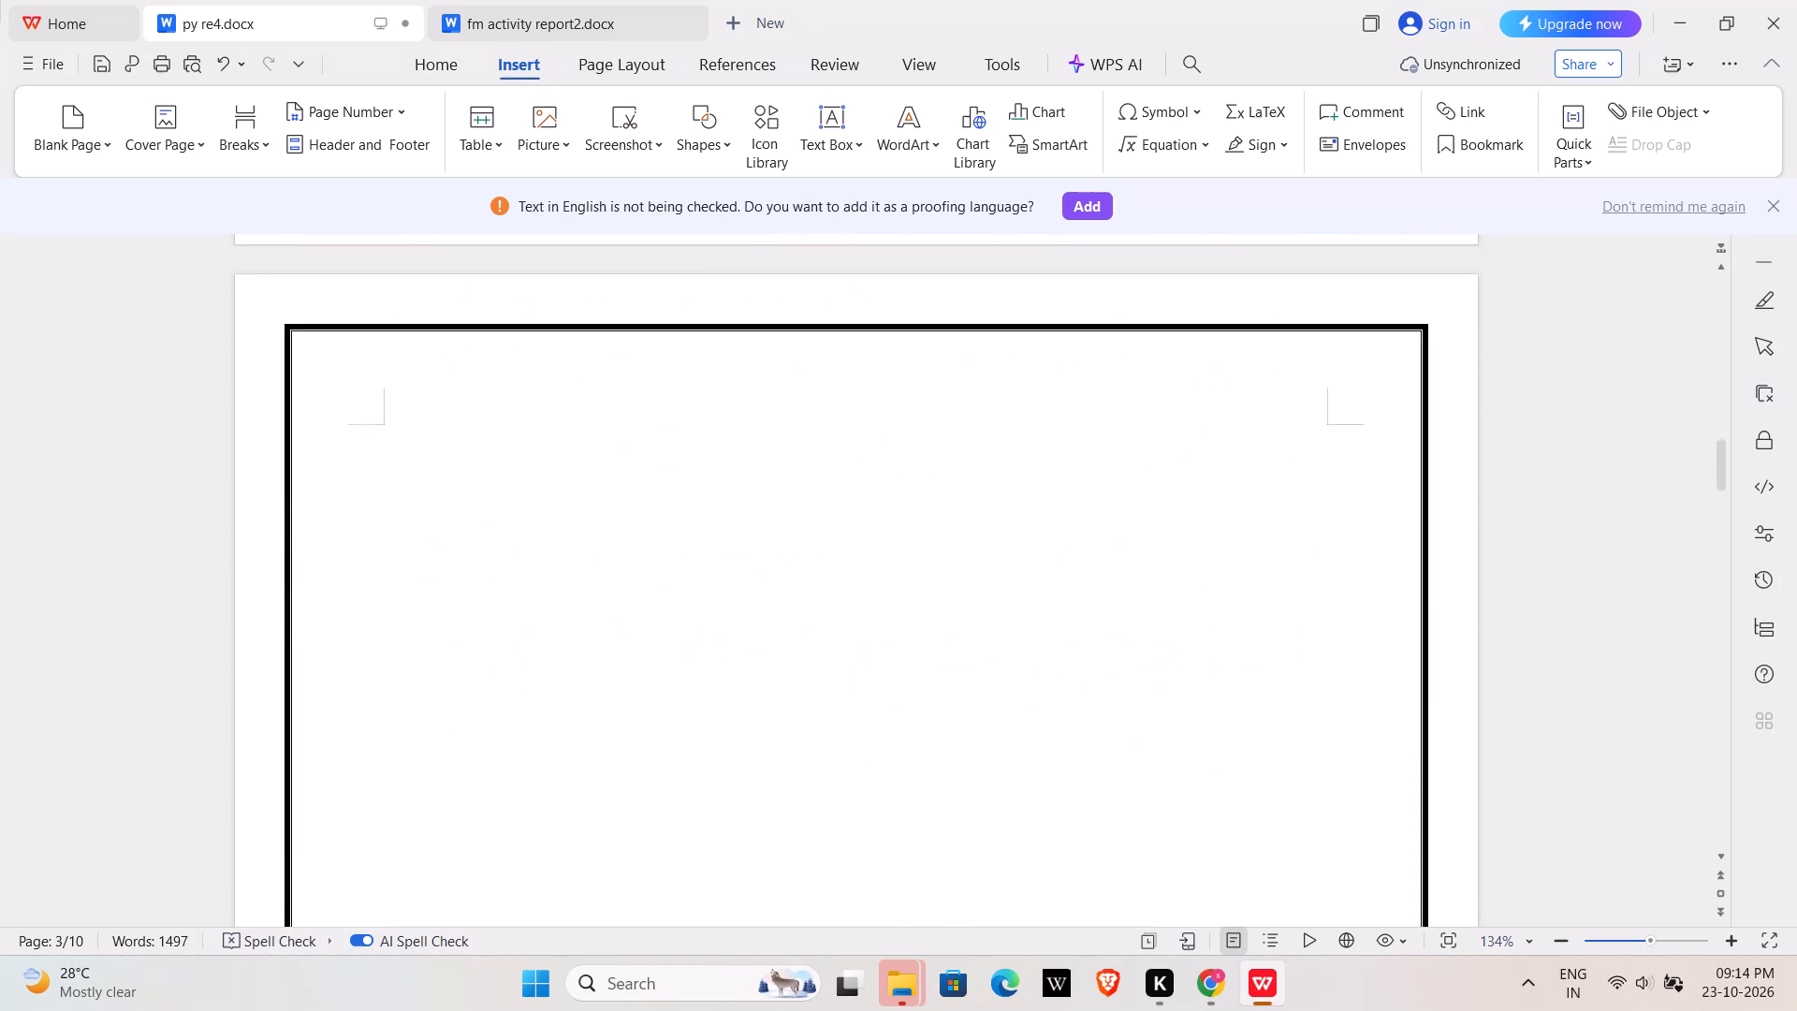
scroll(538, 791, down, 11)
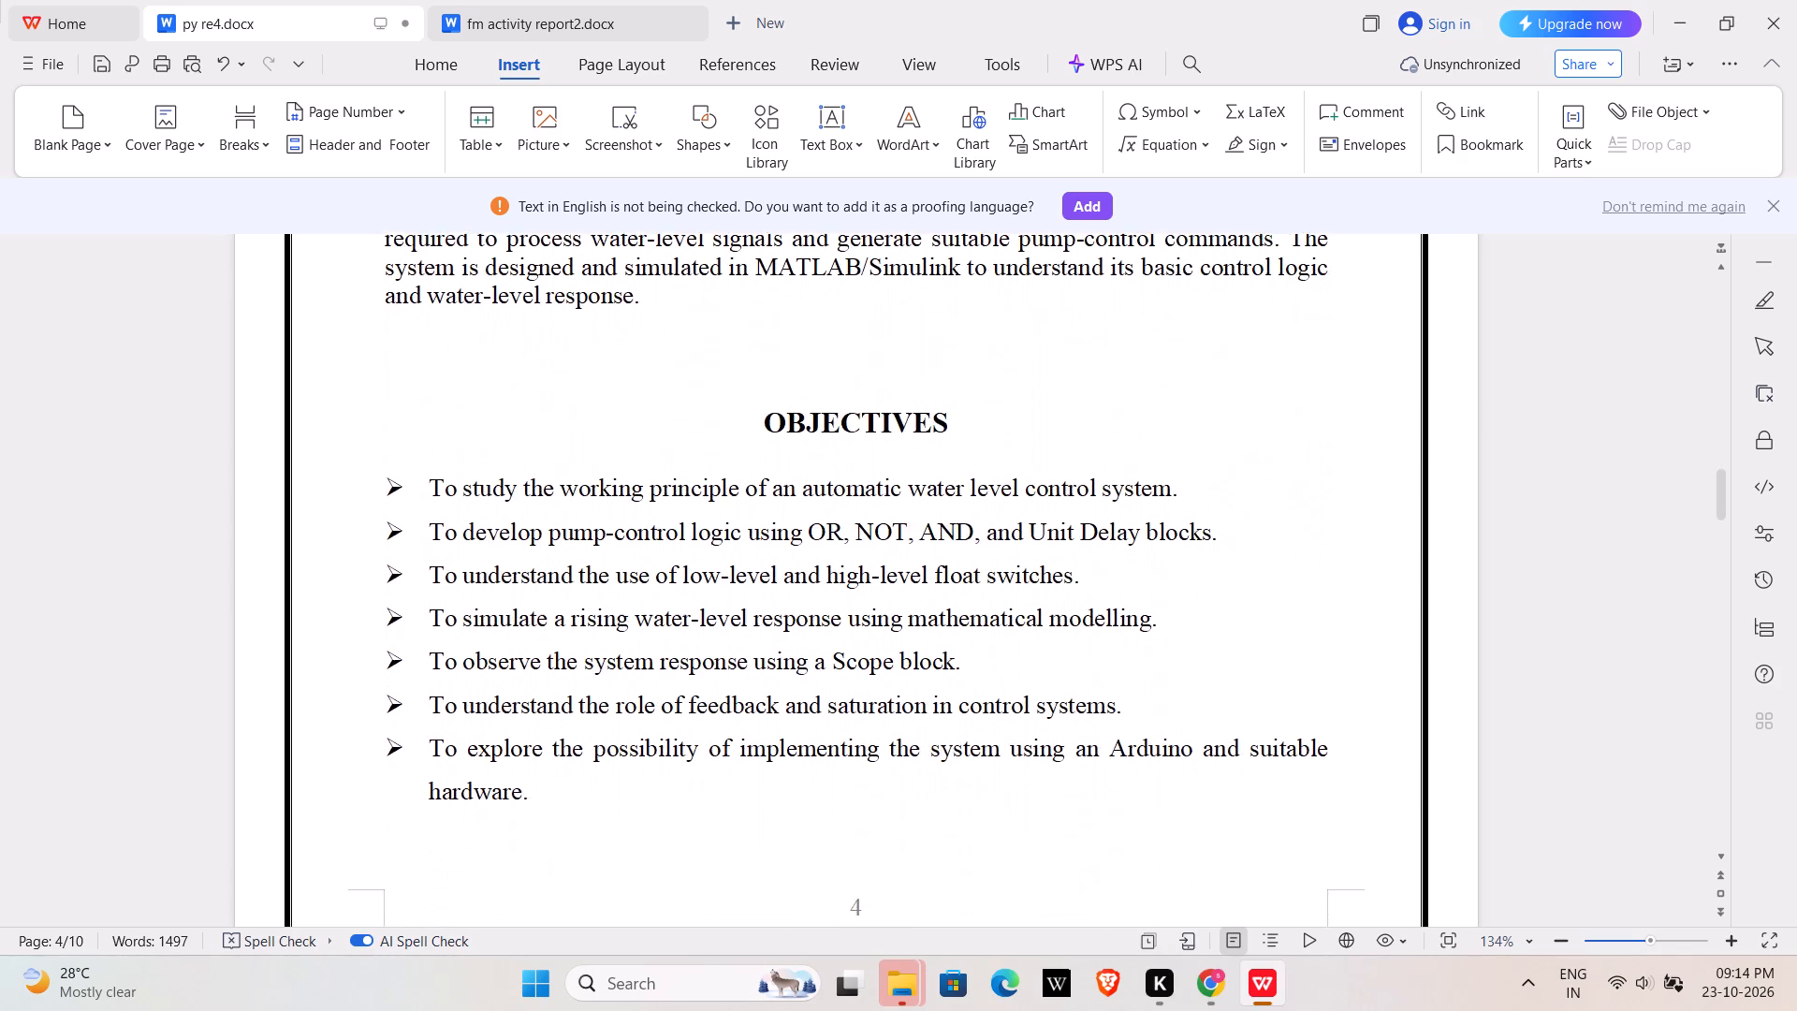
scroll(538, 791, down, 11)
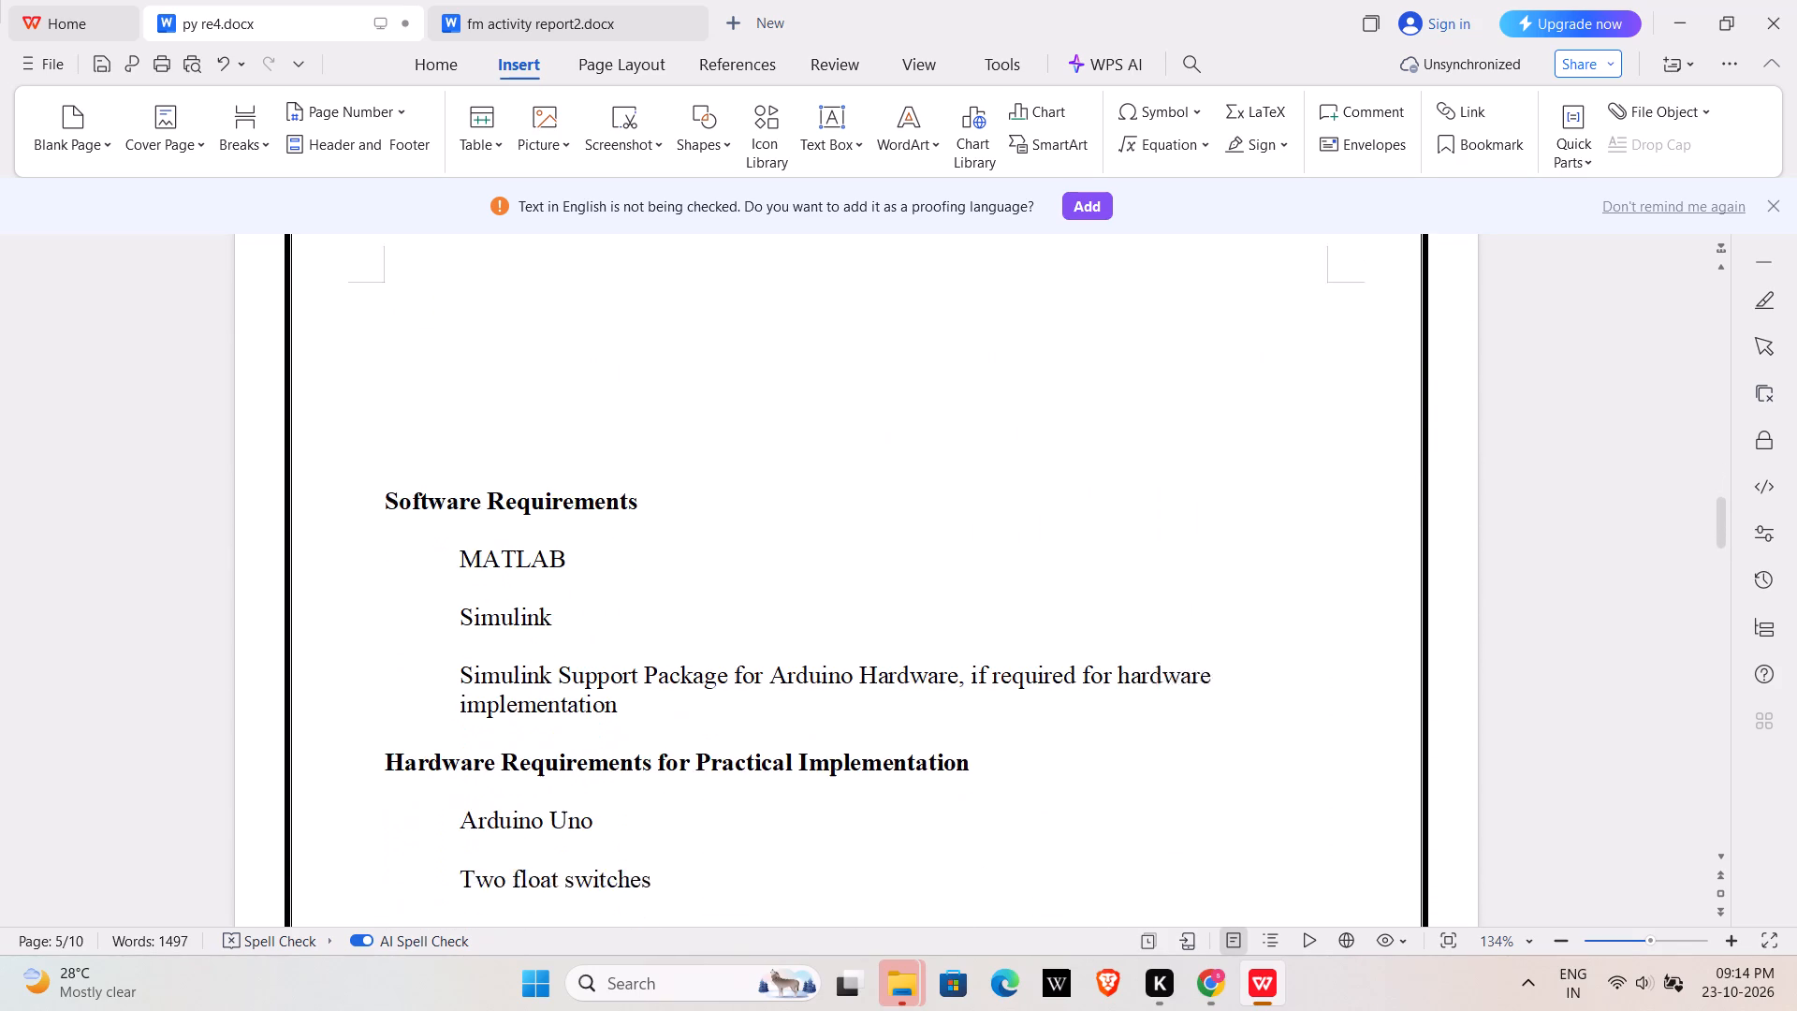
scroll(538, 791, down, 2)
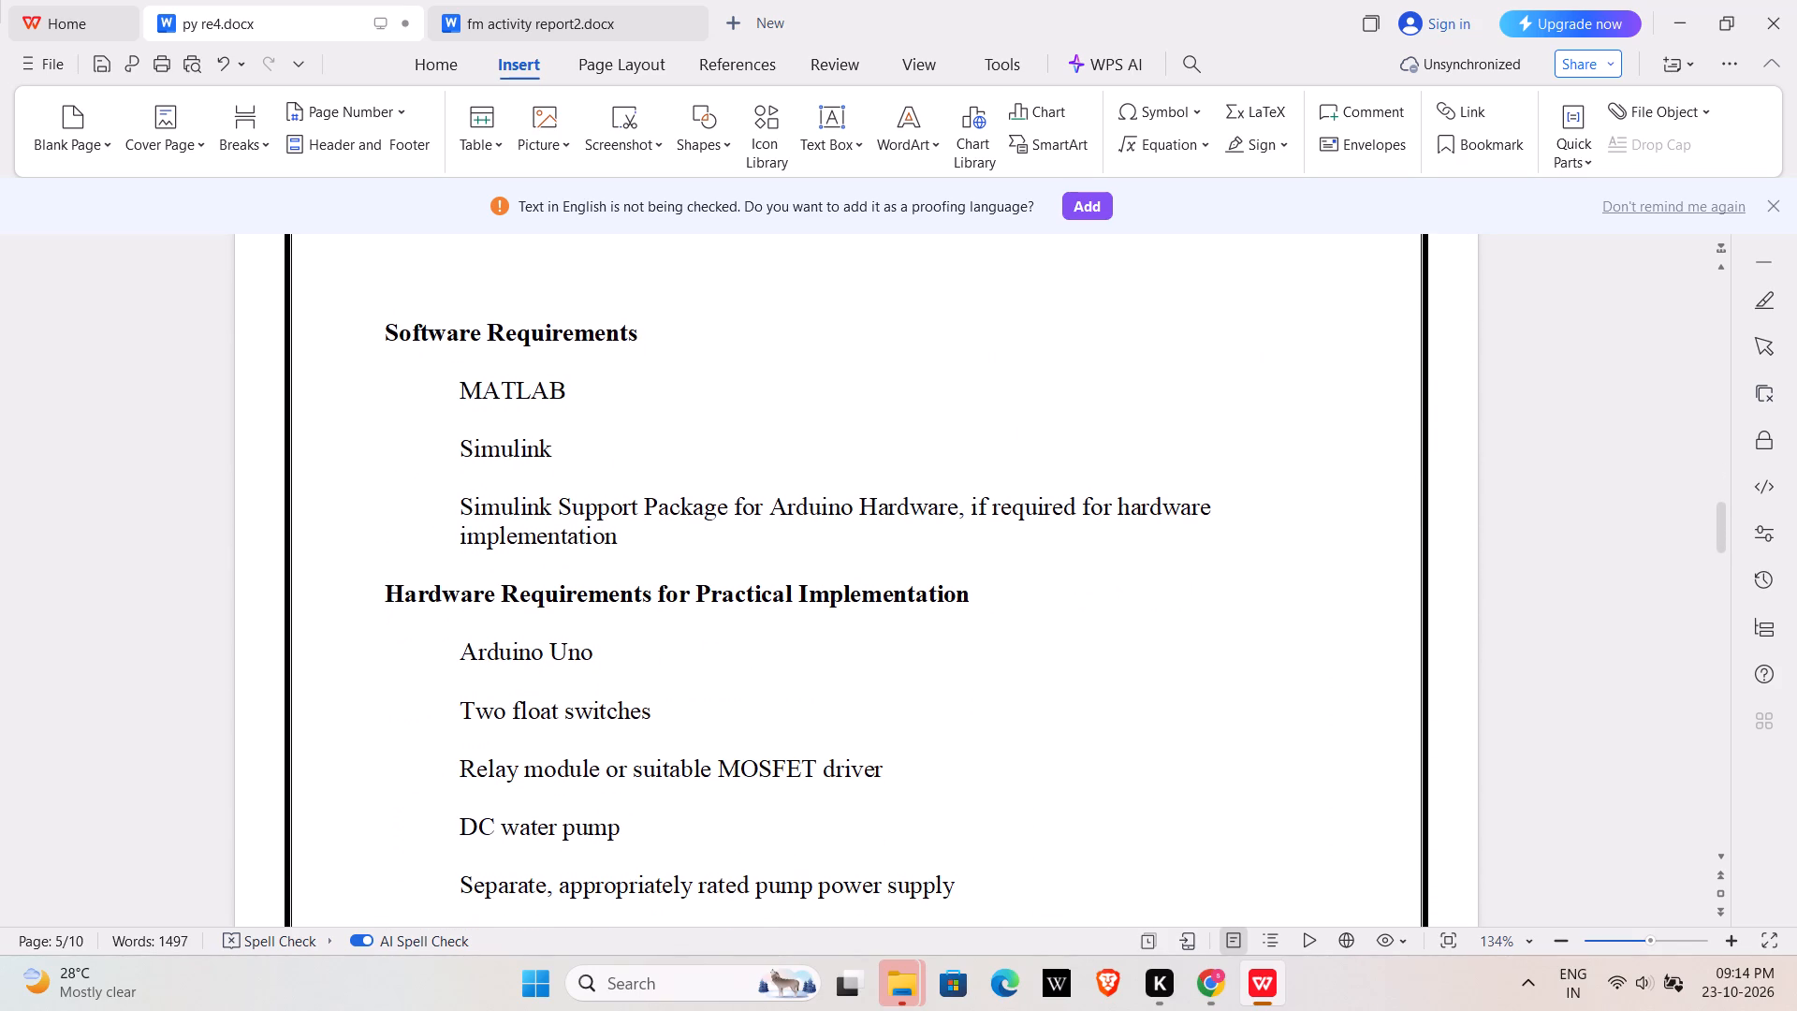
drag(699, 331, 387, 335)
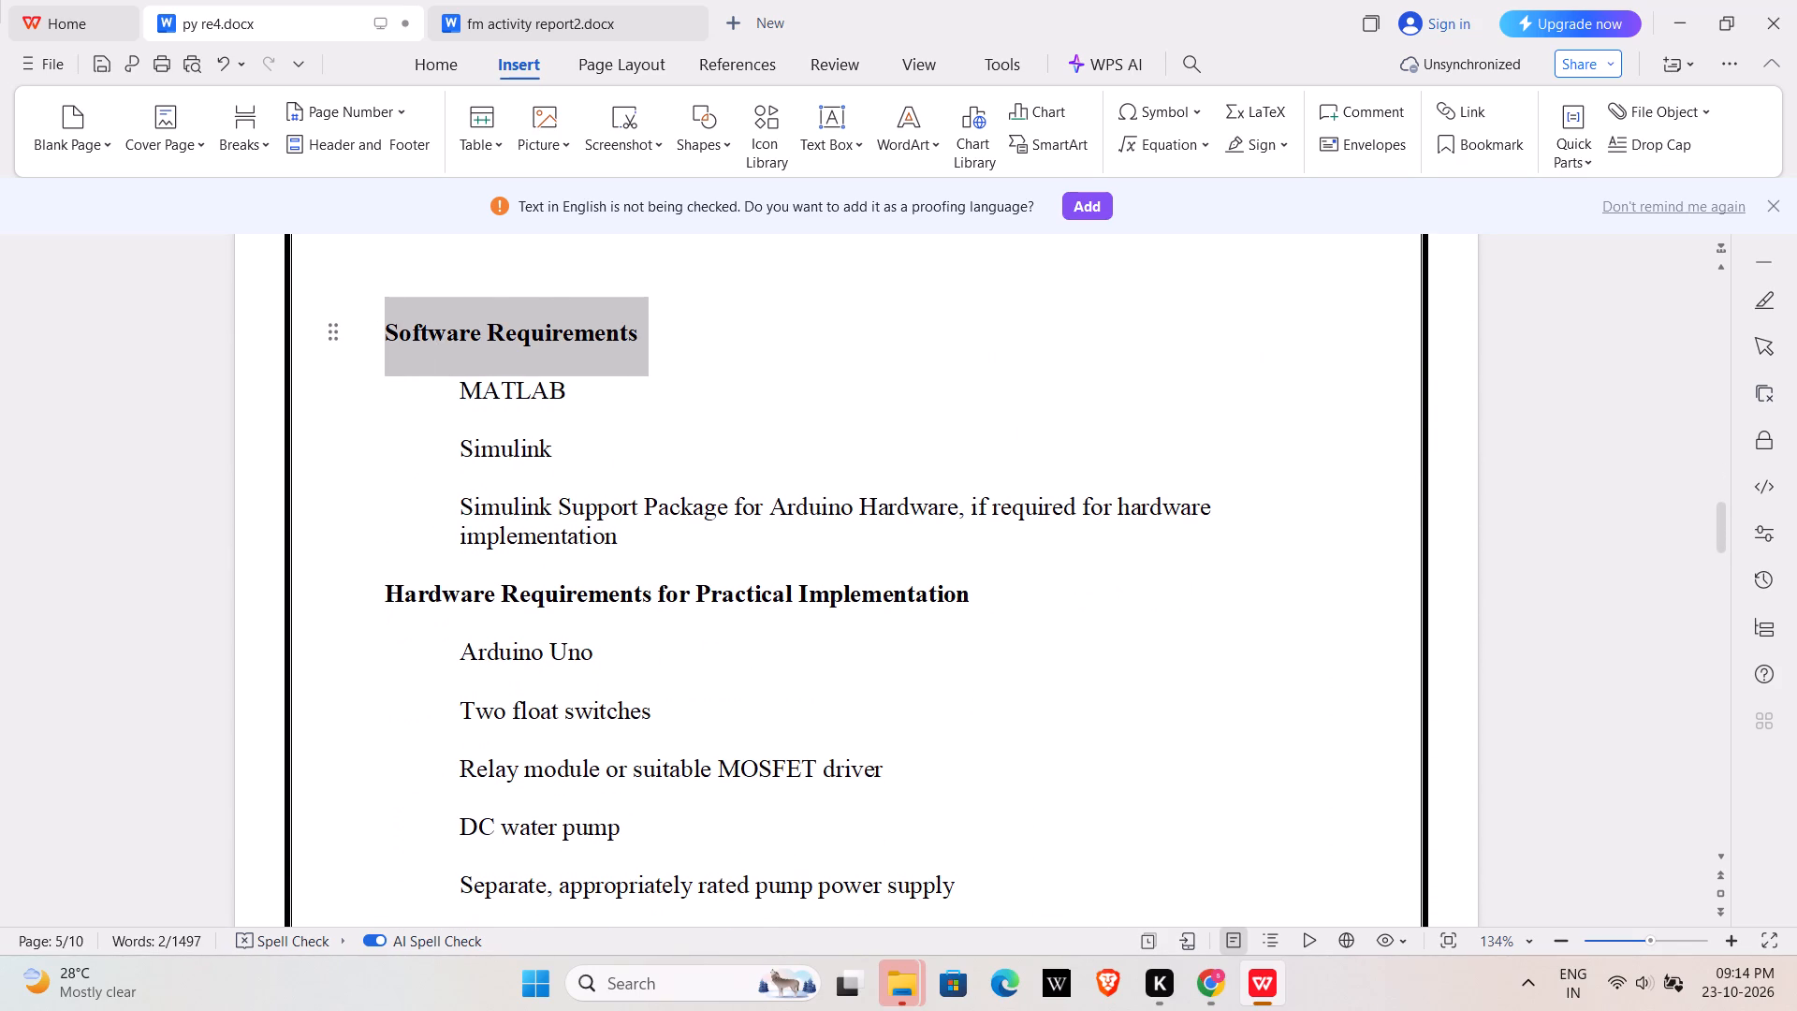
drag(387, 335, 383, 335)
click(877, 390)
Highlight the Problem Statement paragraph and the Objectives bullet list in turn to check them, and return to the Software Requirements section.
scroll(877, 390, up, 11)
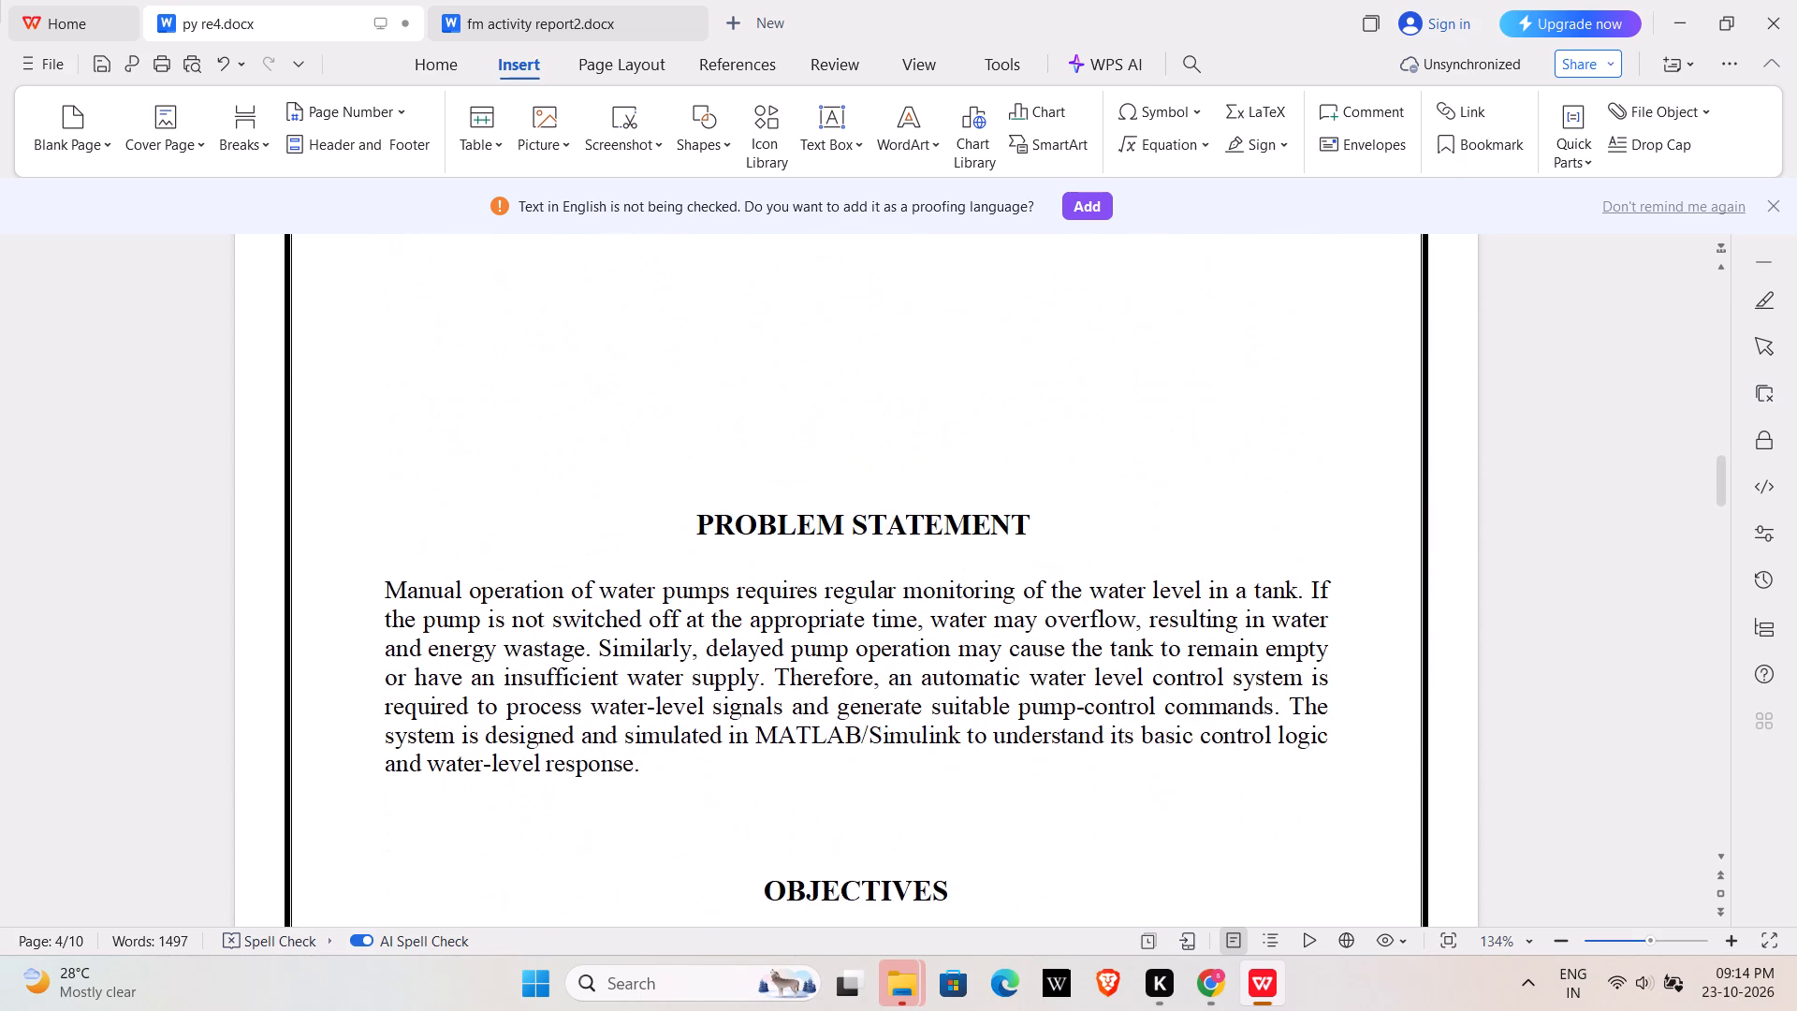
scroll(877, 390, up, 1)
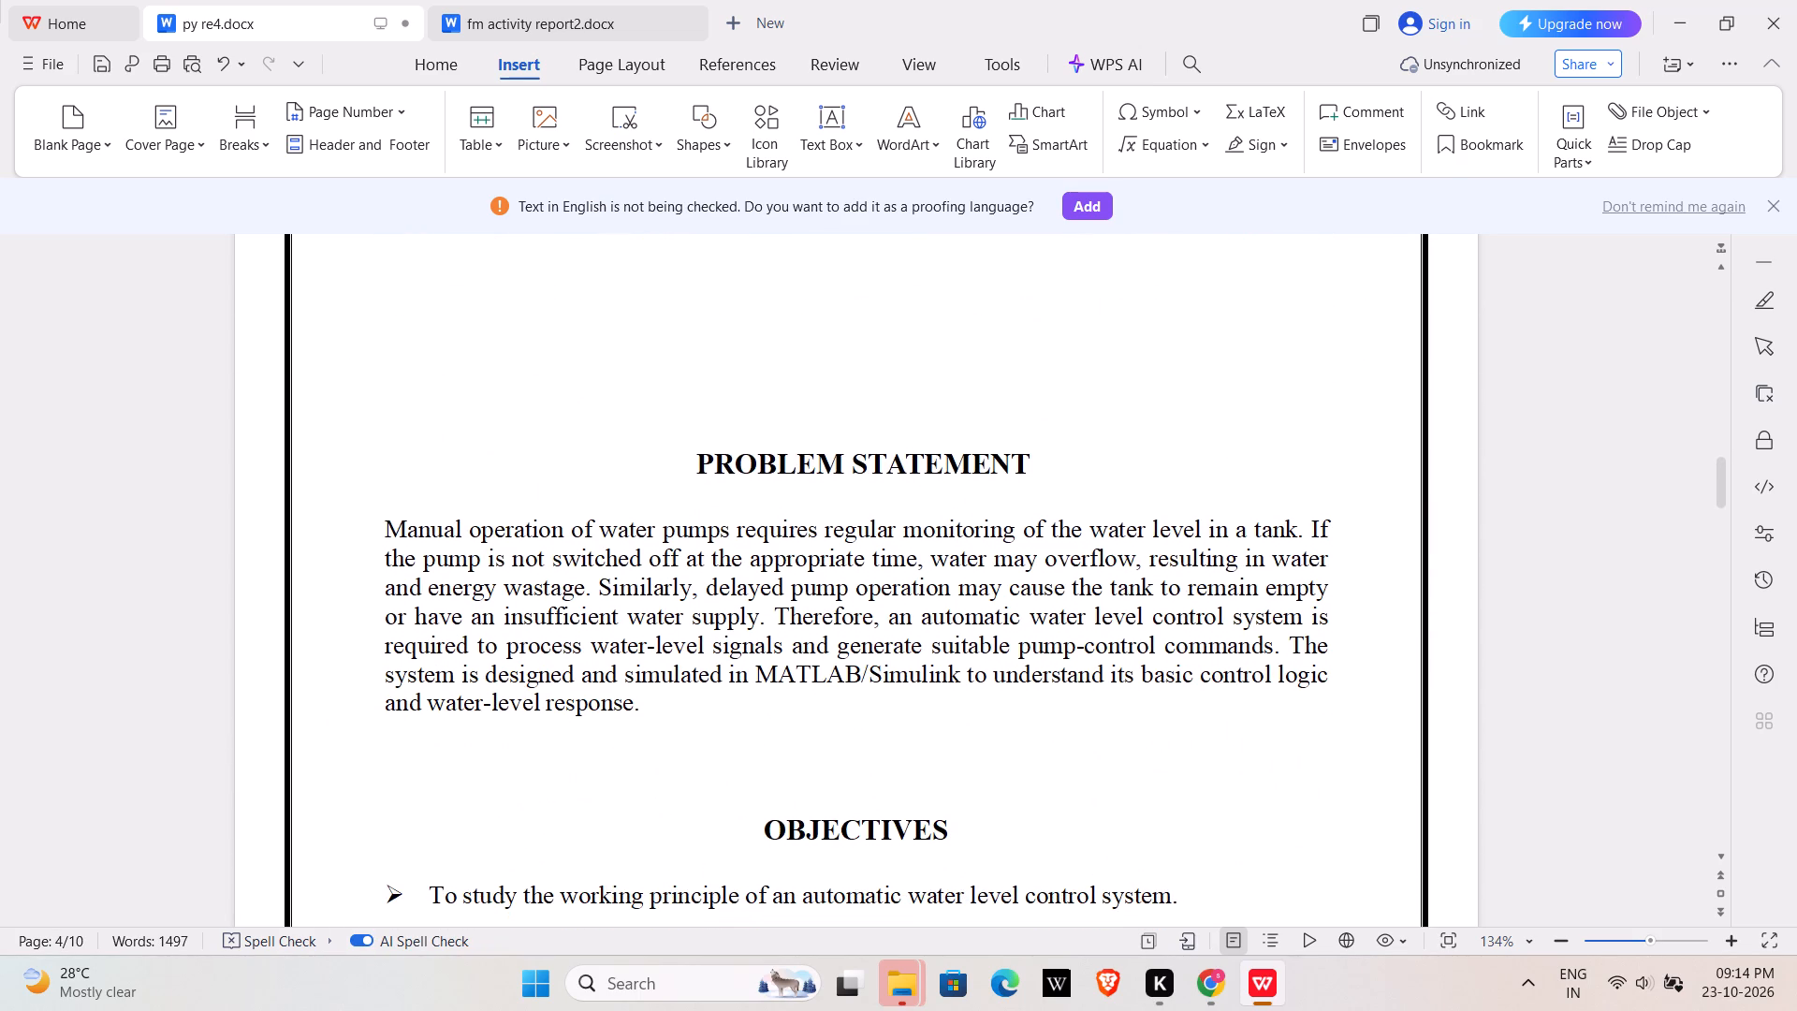
drag(372, 524, 676, 717)
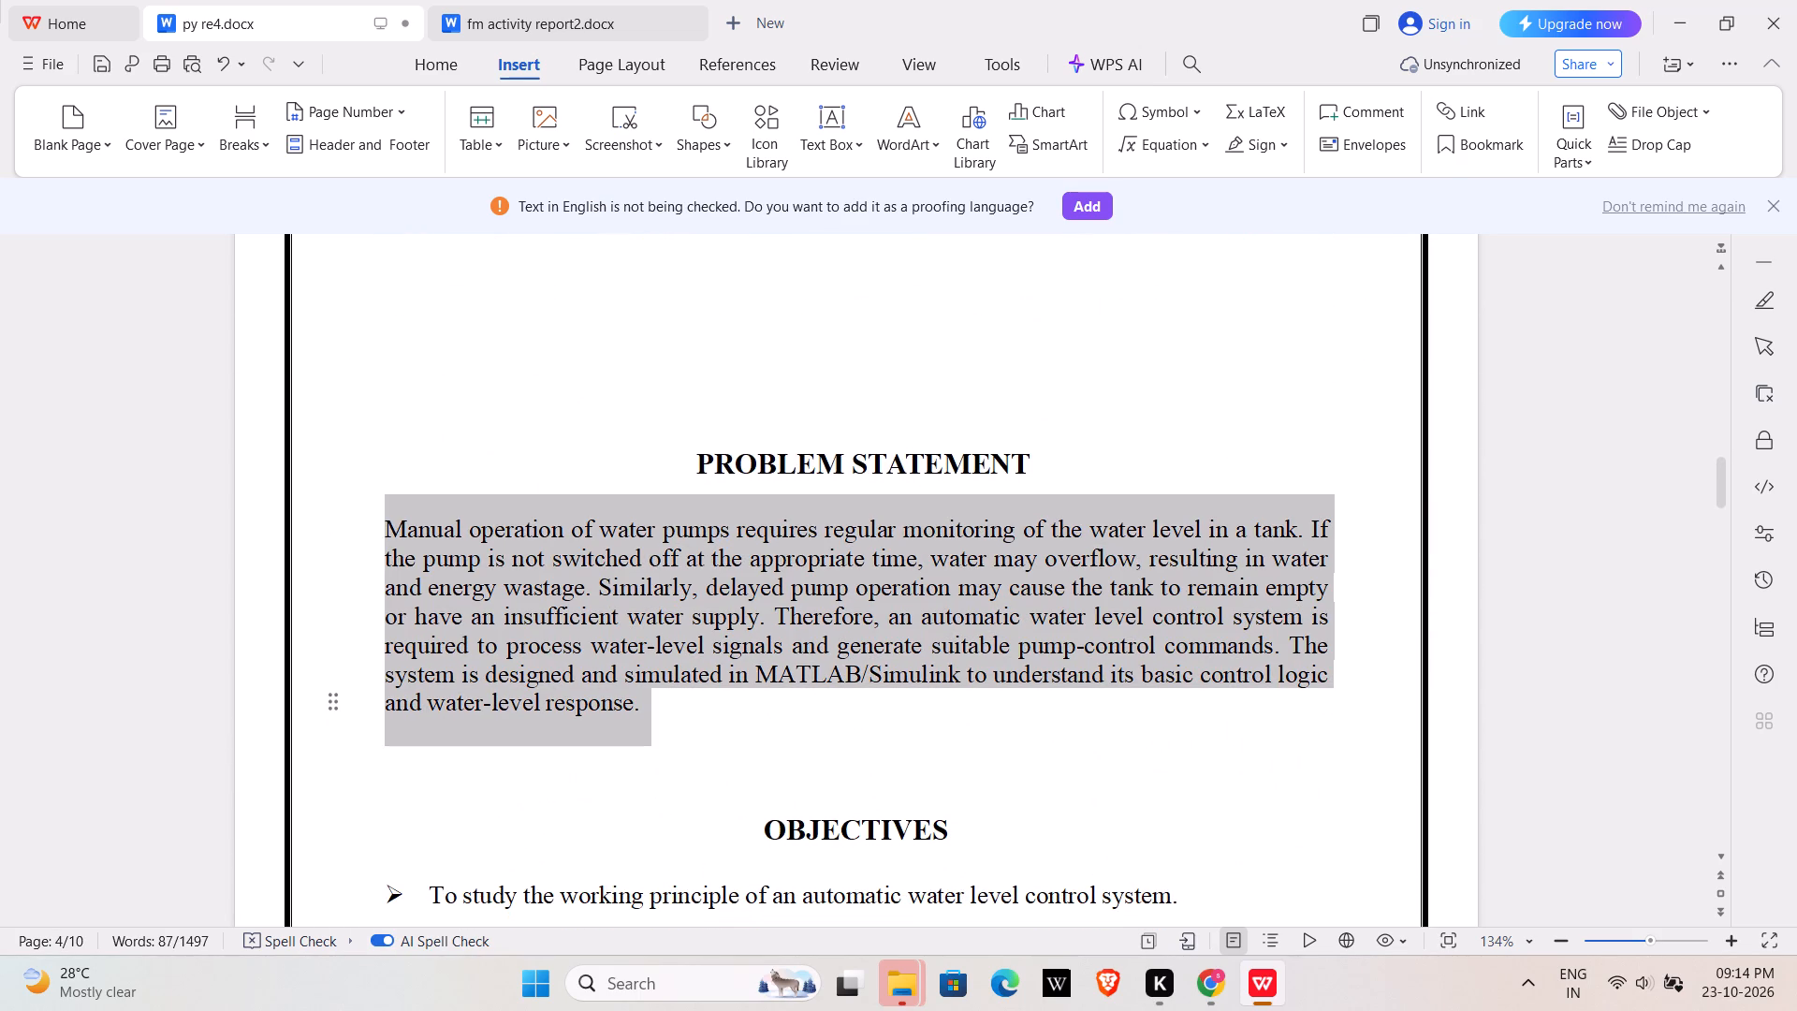
click(947, 743)
scroll(947, 743, down, 5)
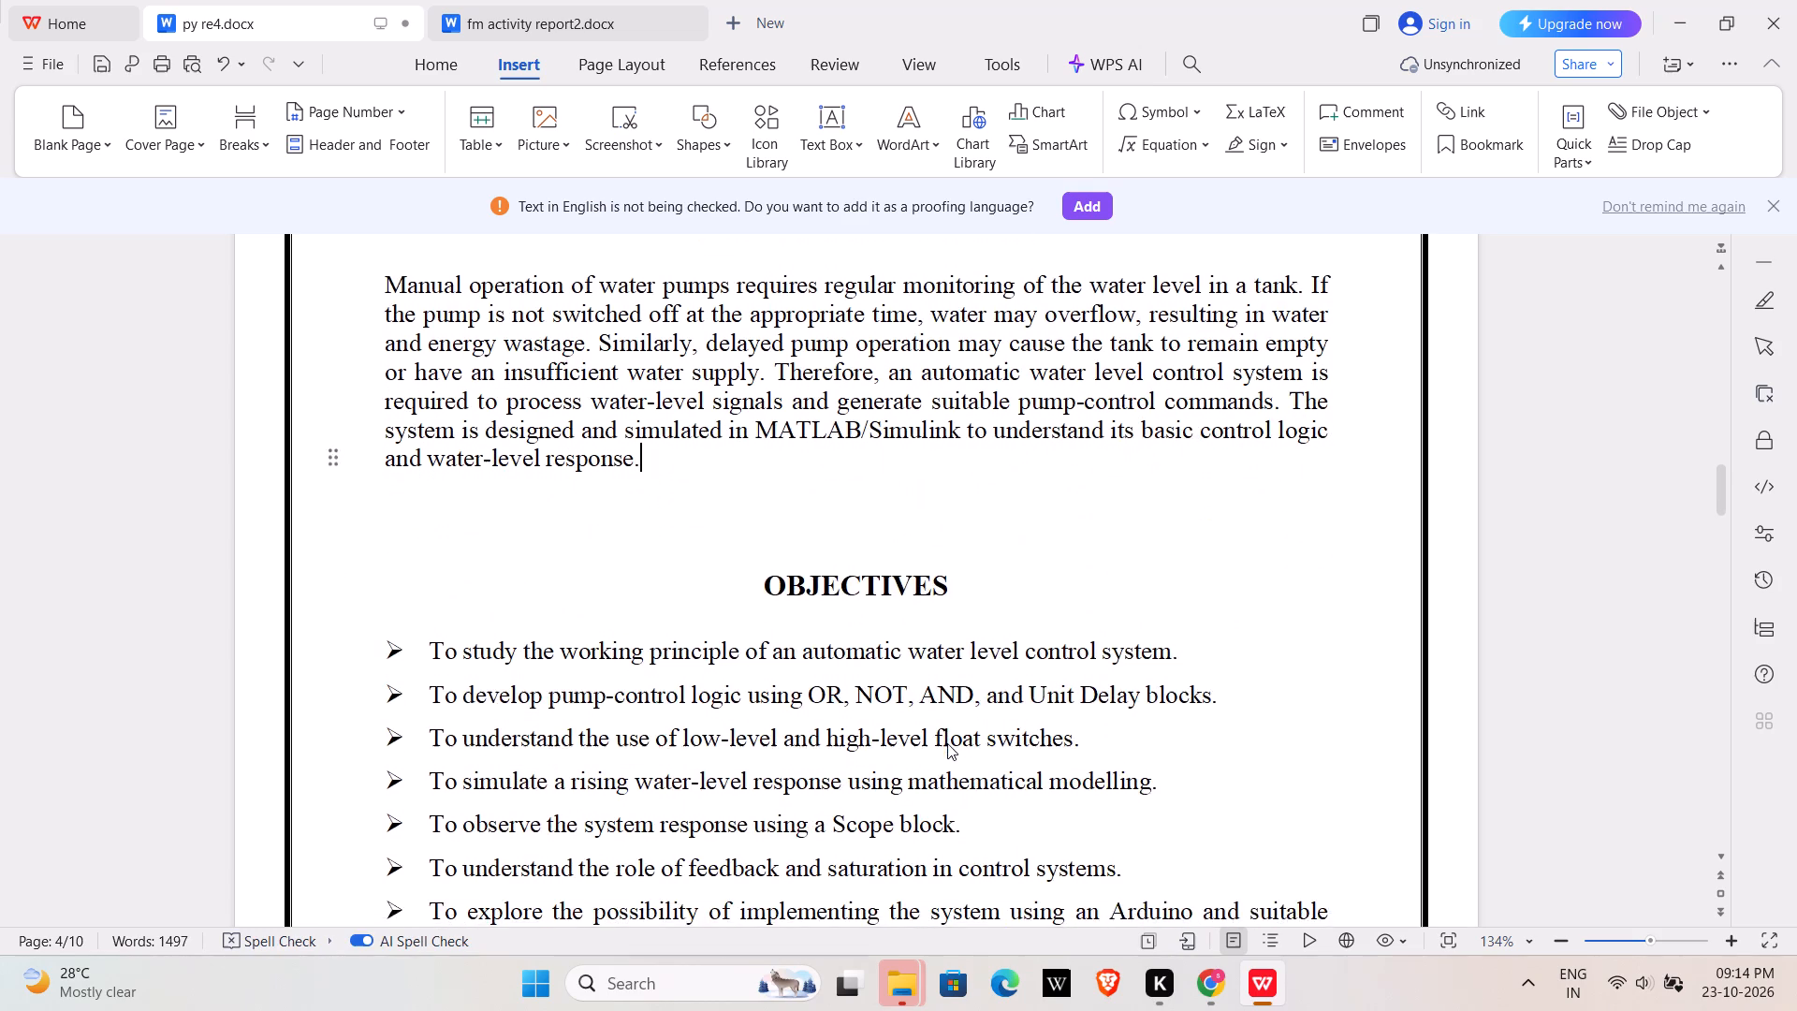
scroll(947, 743, down, 3)
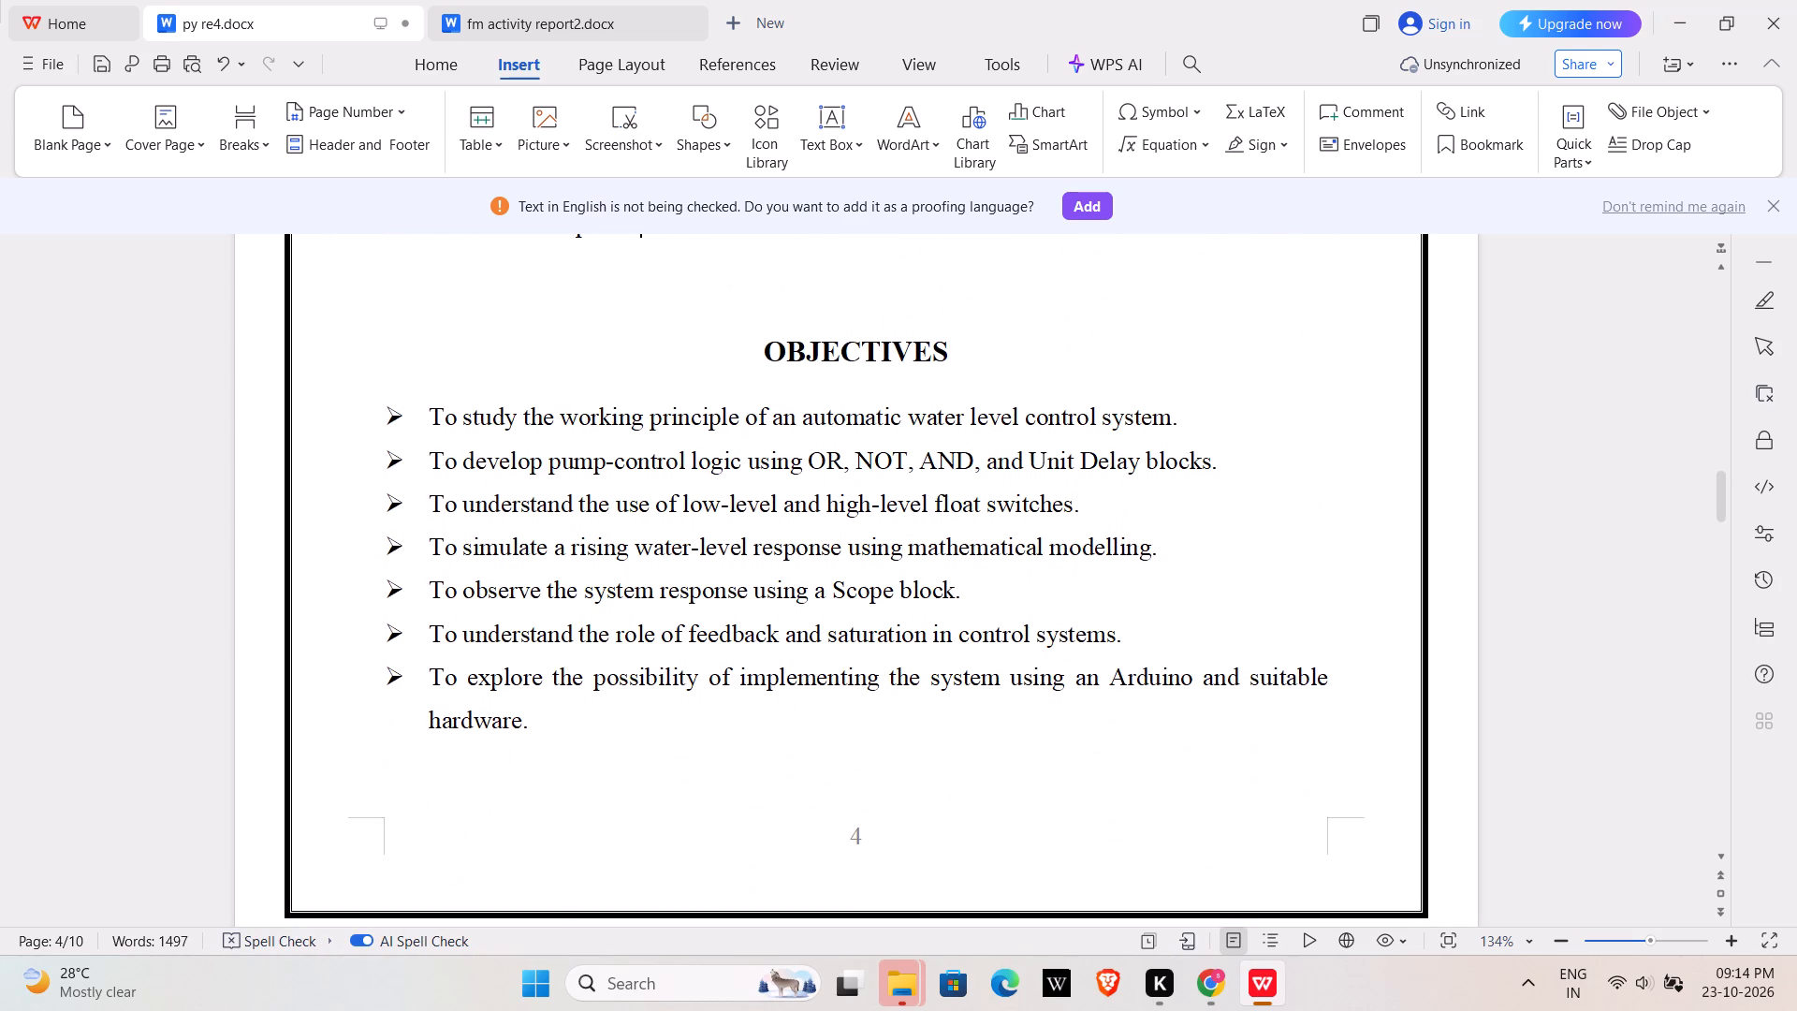
drag(422, 403, 622, 718)
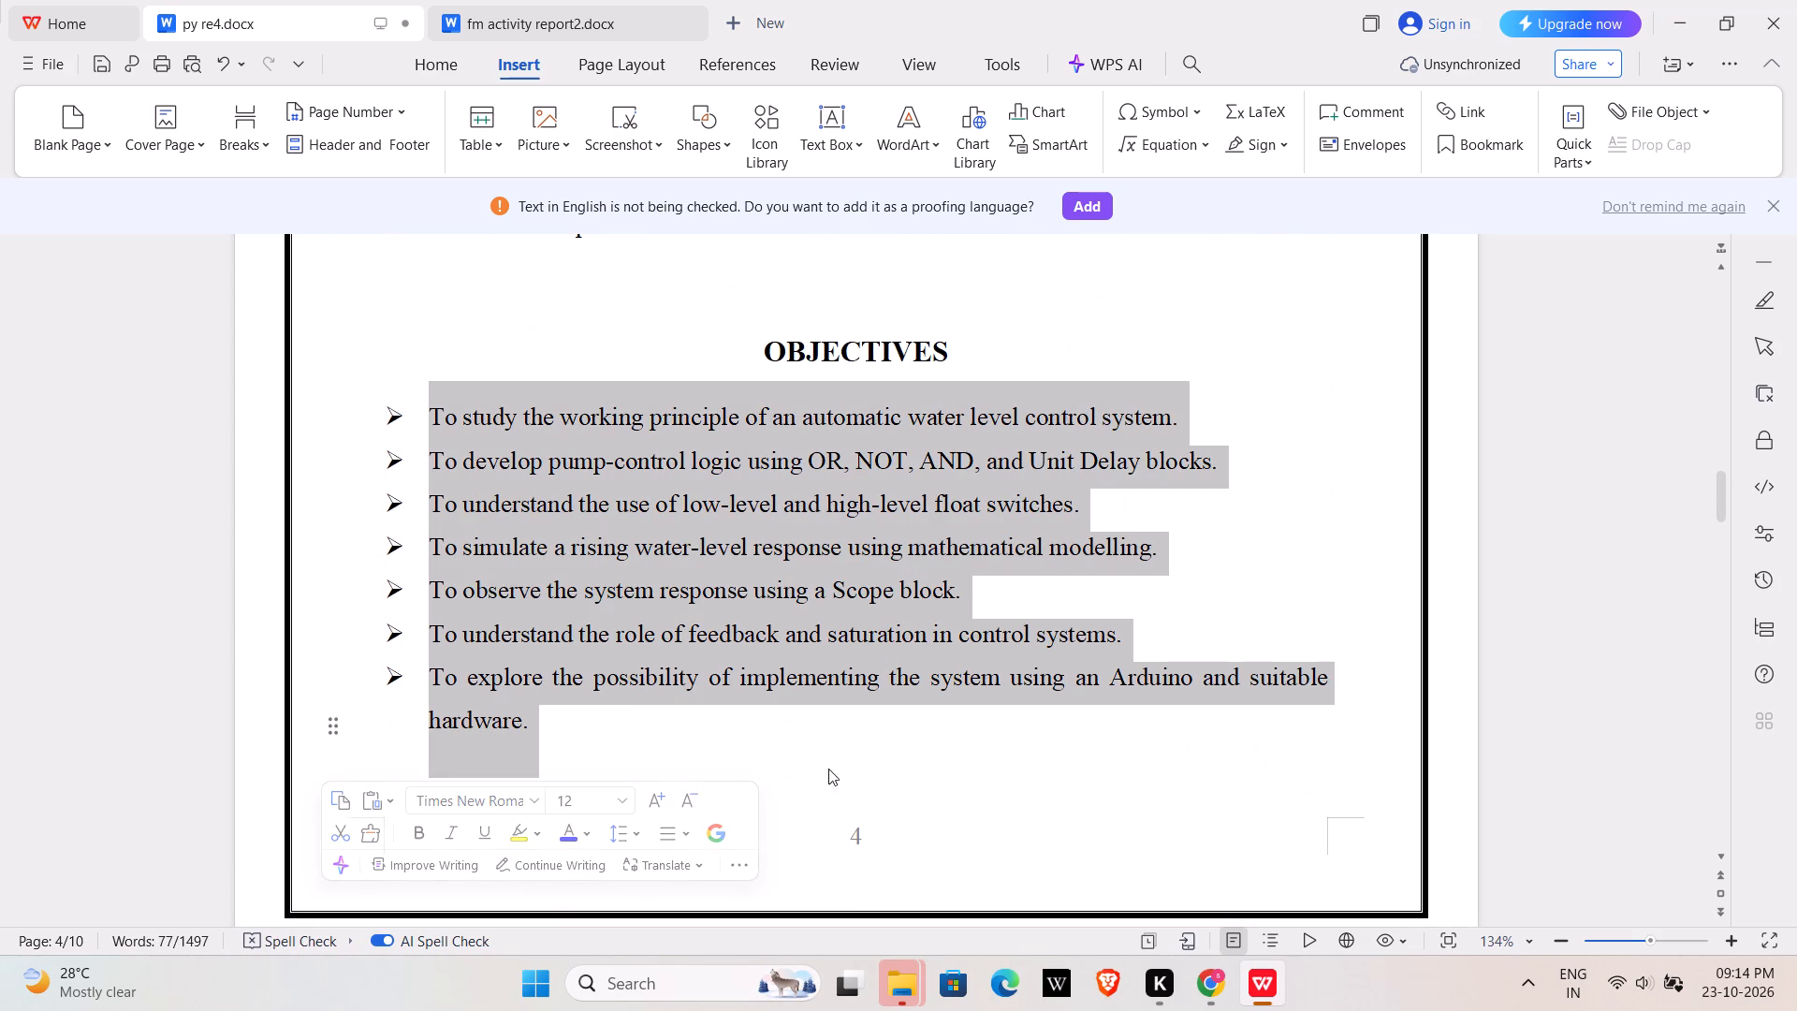
click(863, 788)
scroll(863, 788, down, 6)
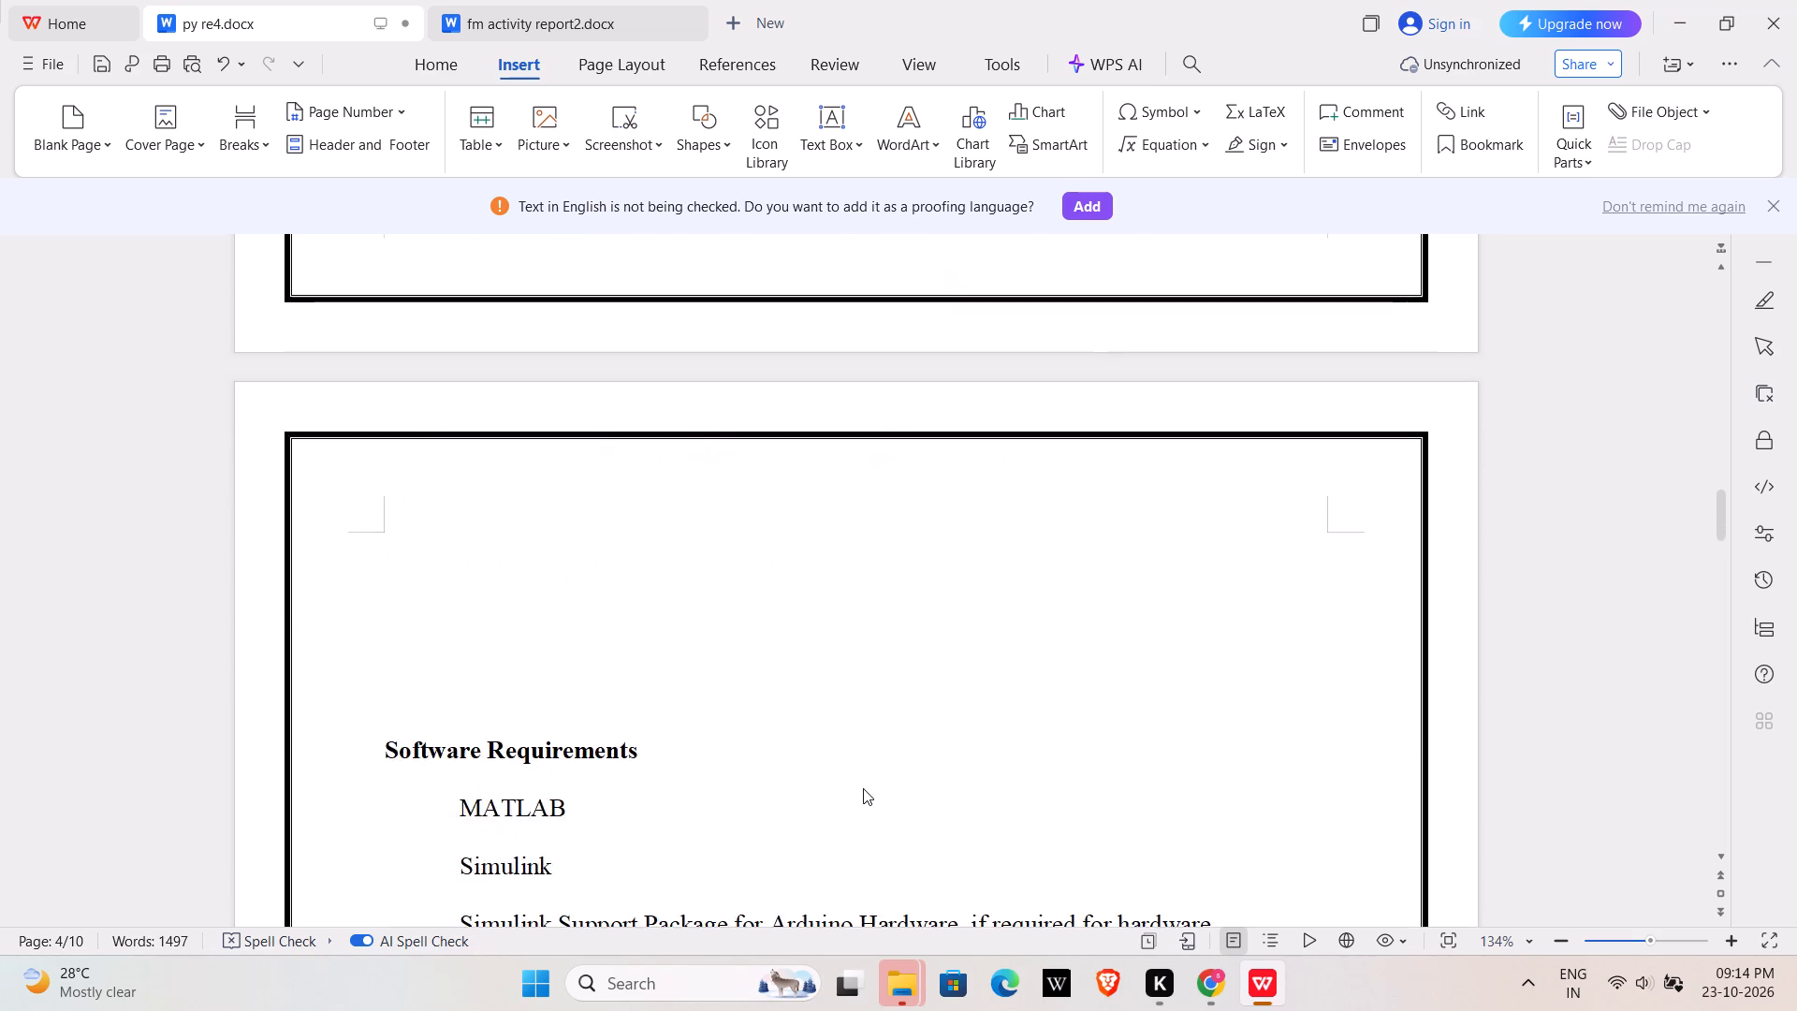
scroll(863, 788, down, 6)
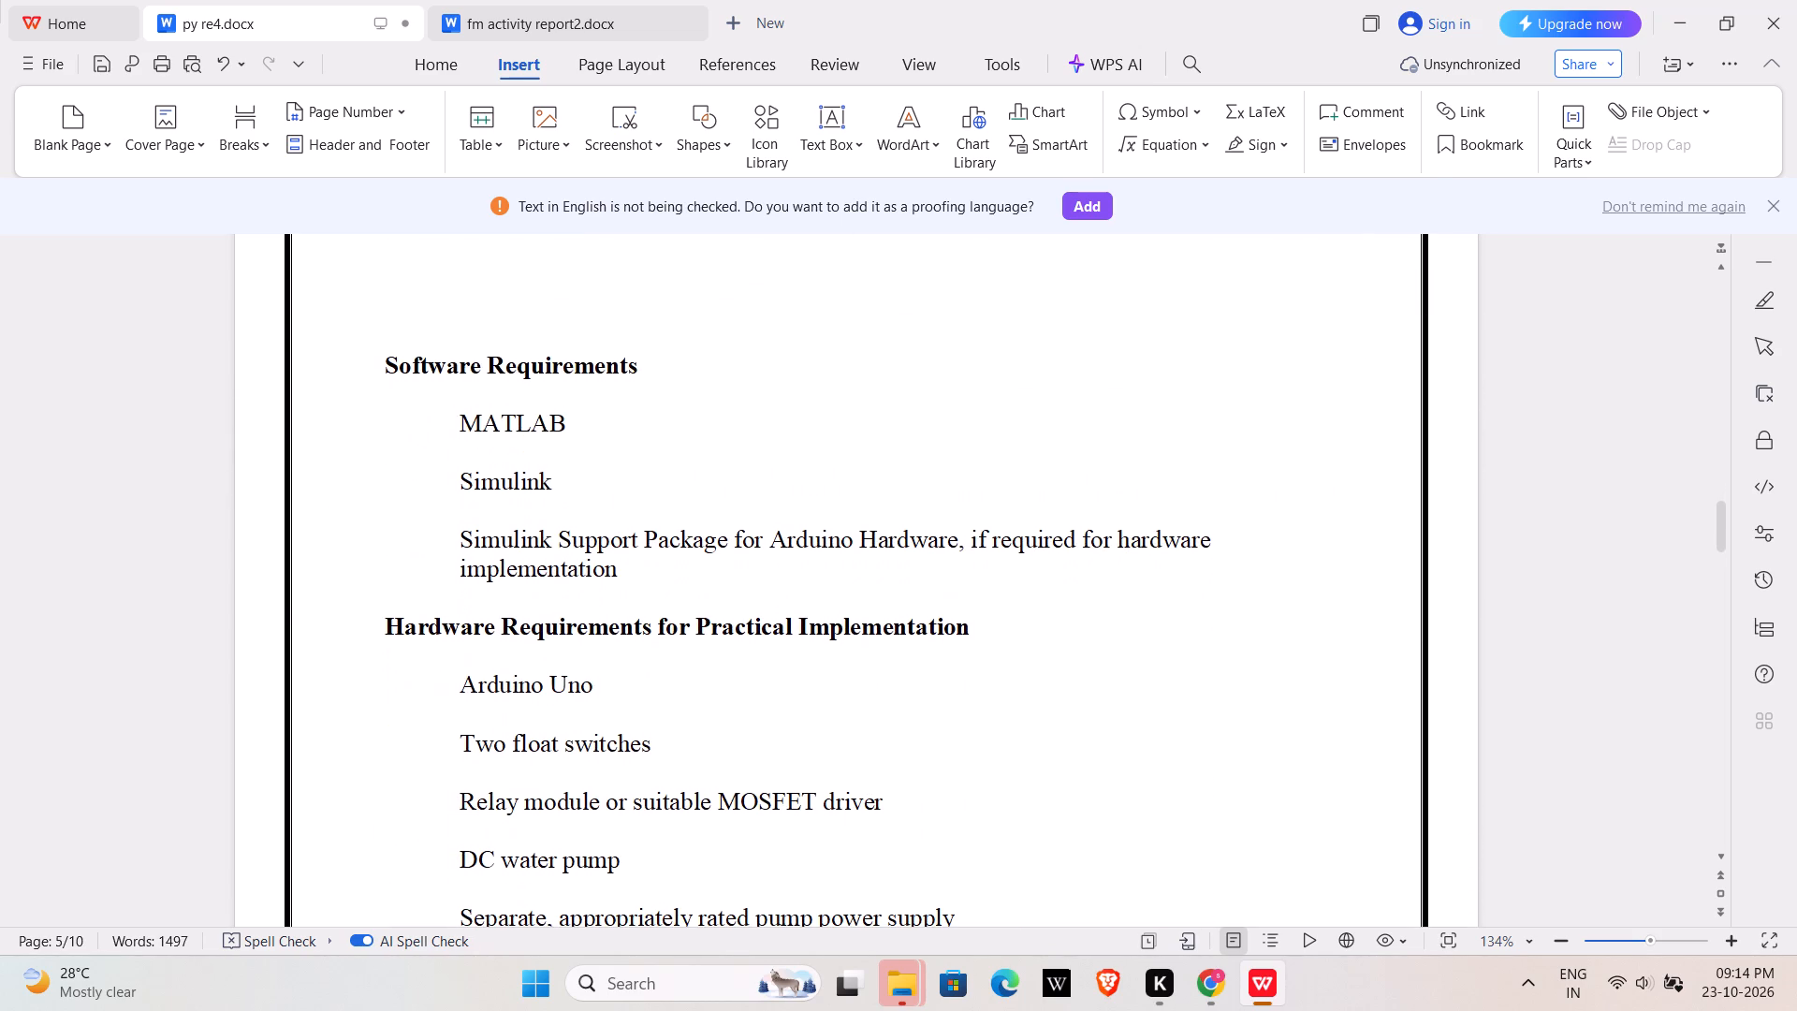
Centre the Software Requirements heading on page 5.
click(660, 368)
drag(658, 378, 390, 397)
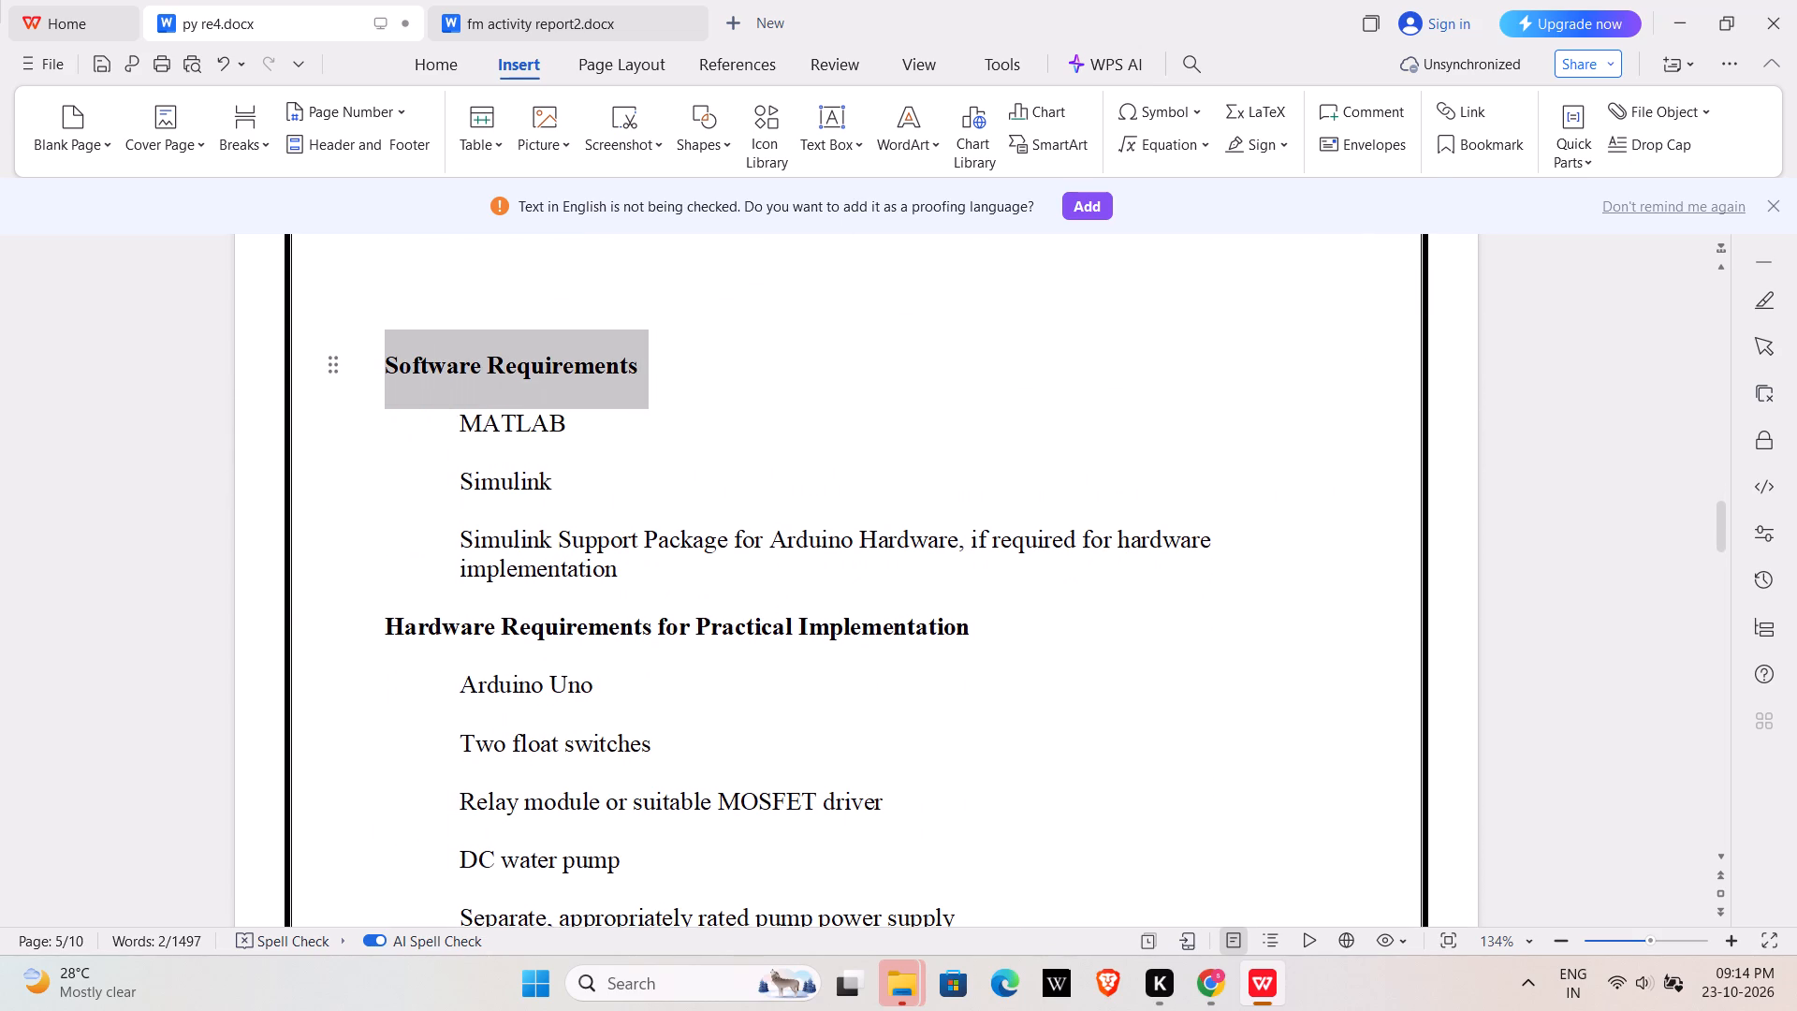
drag(390, 397, 370, 396)
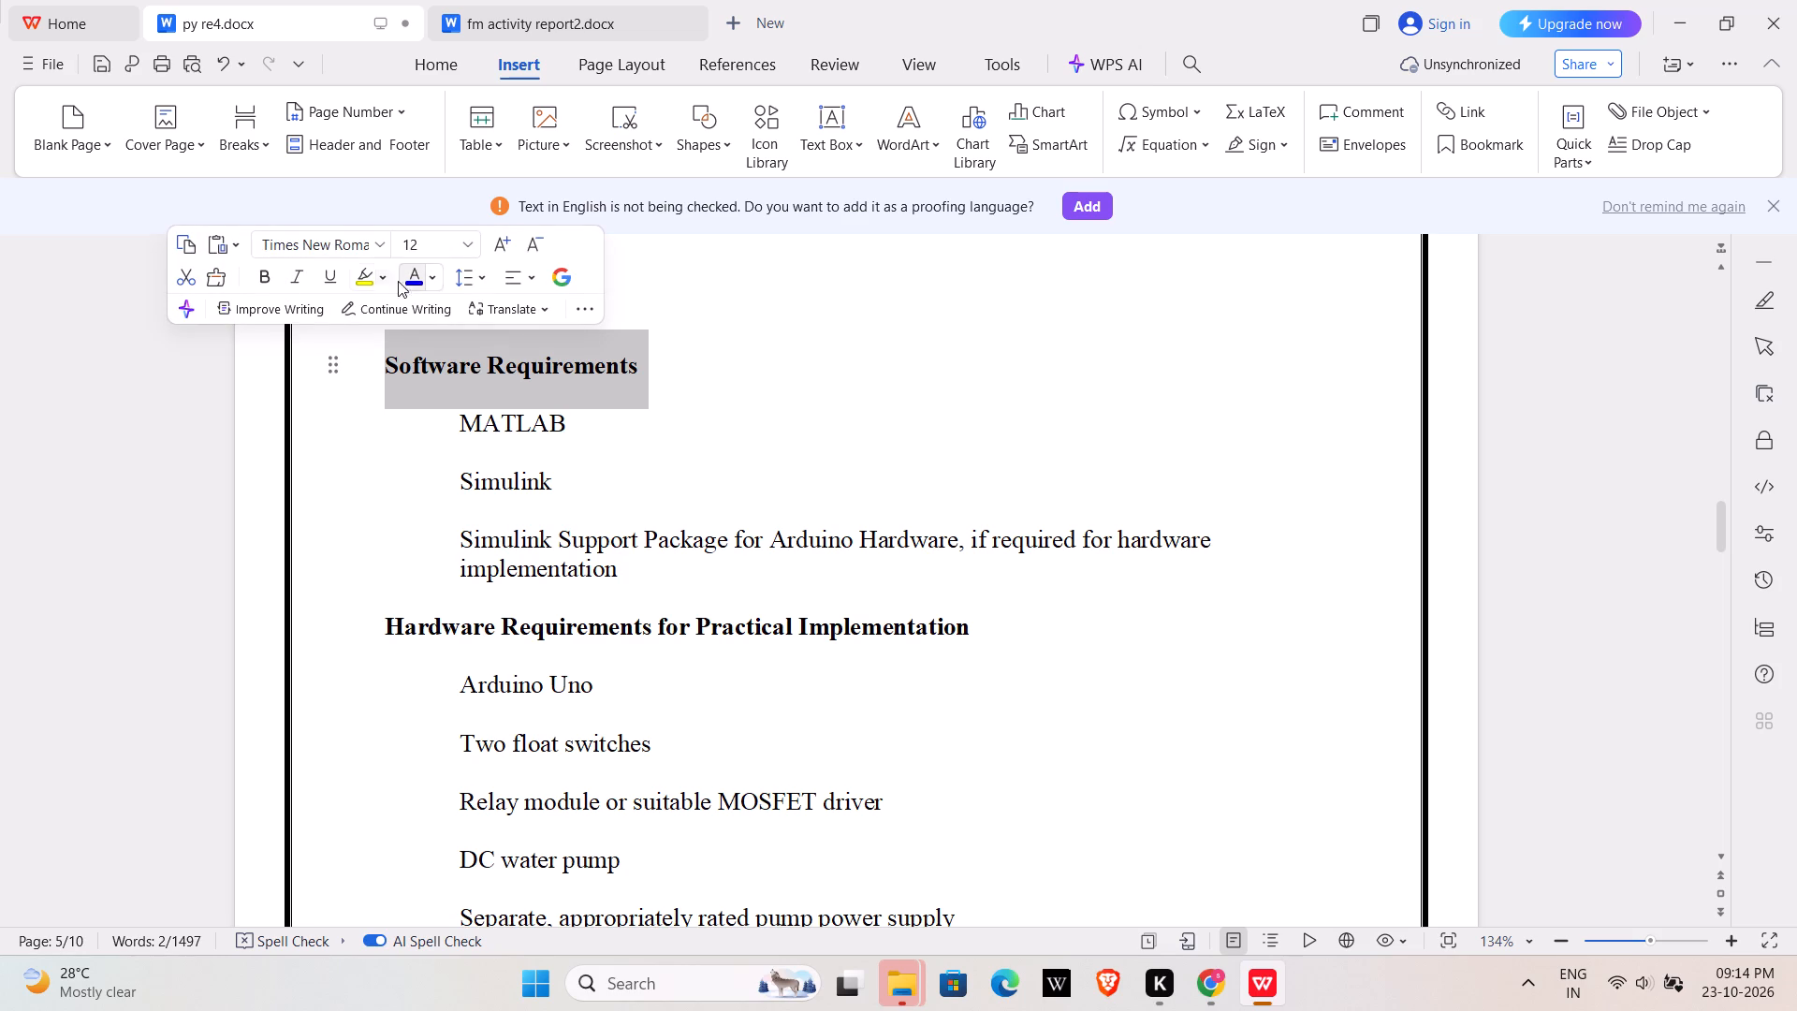
click(530, 274)
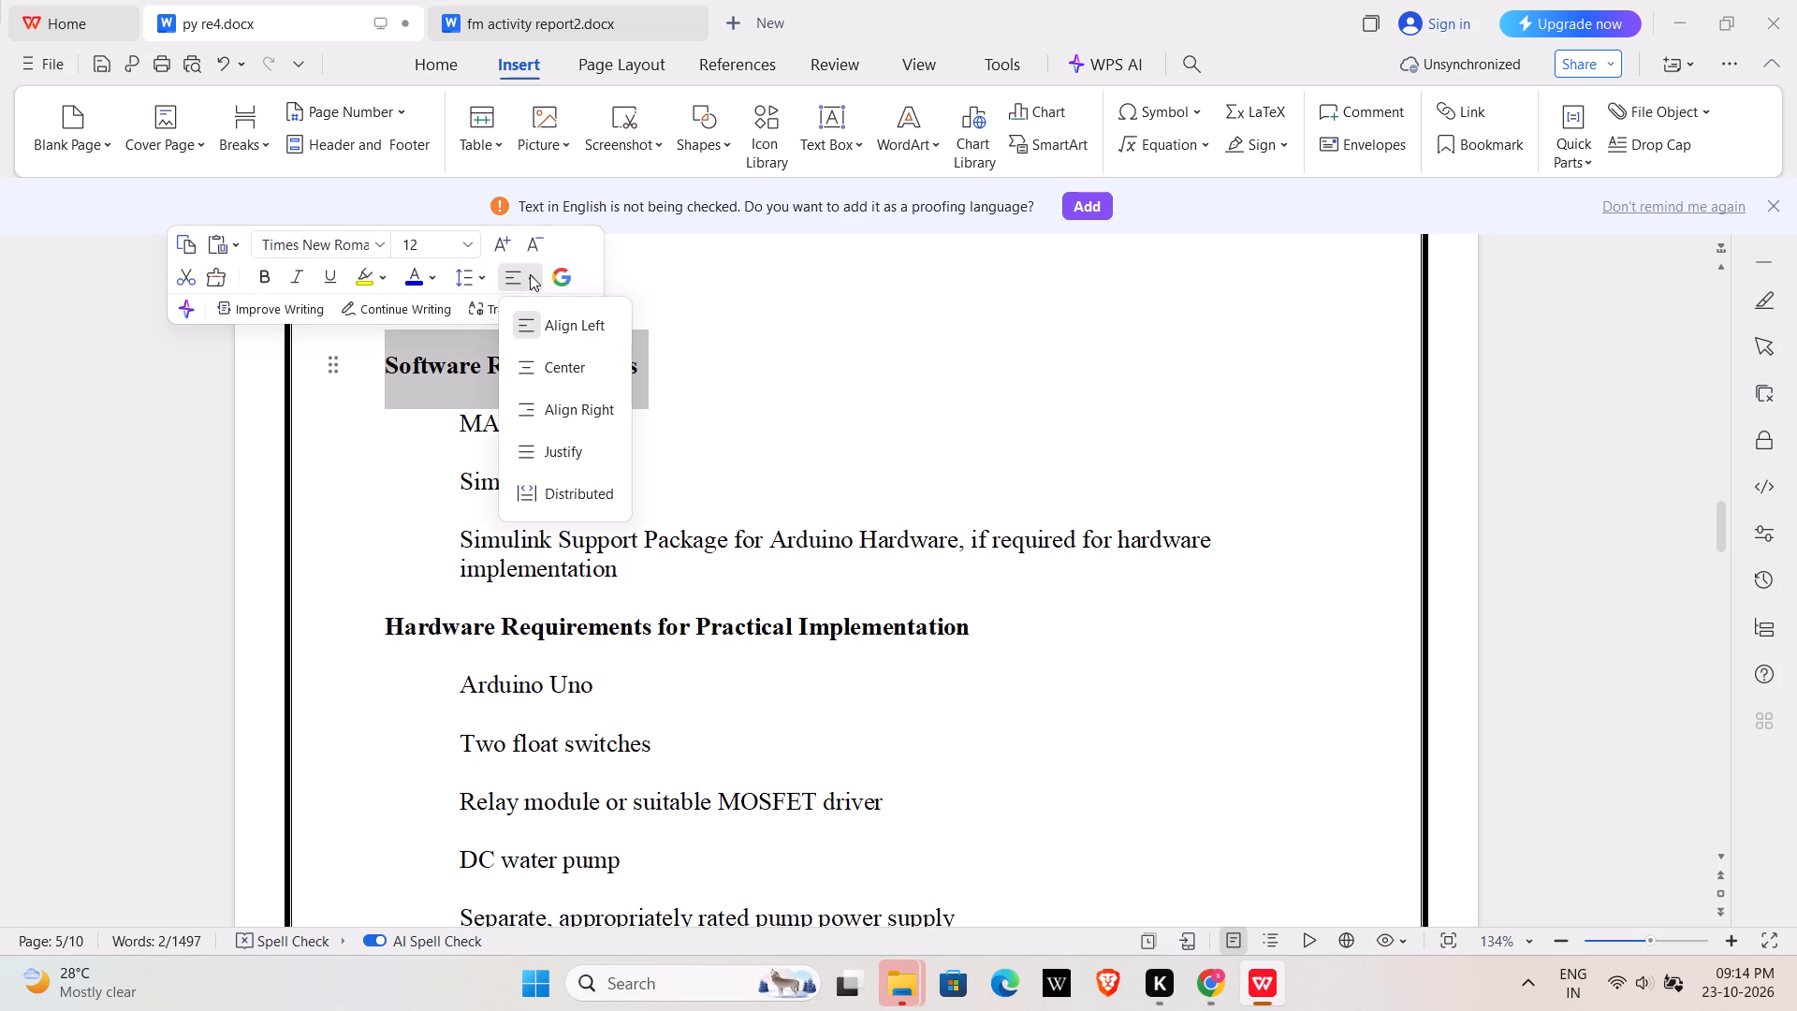
click(578, 353)
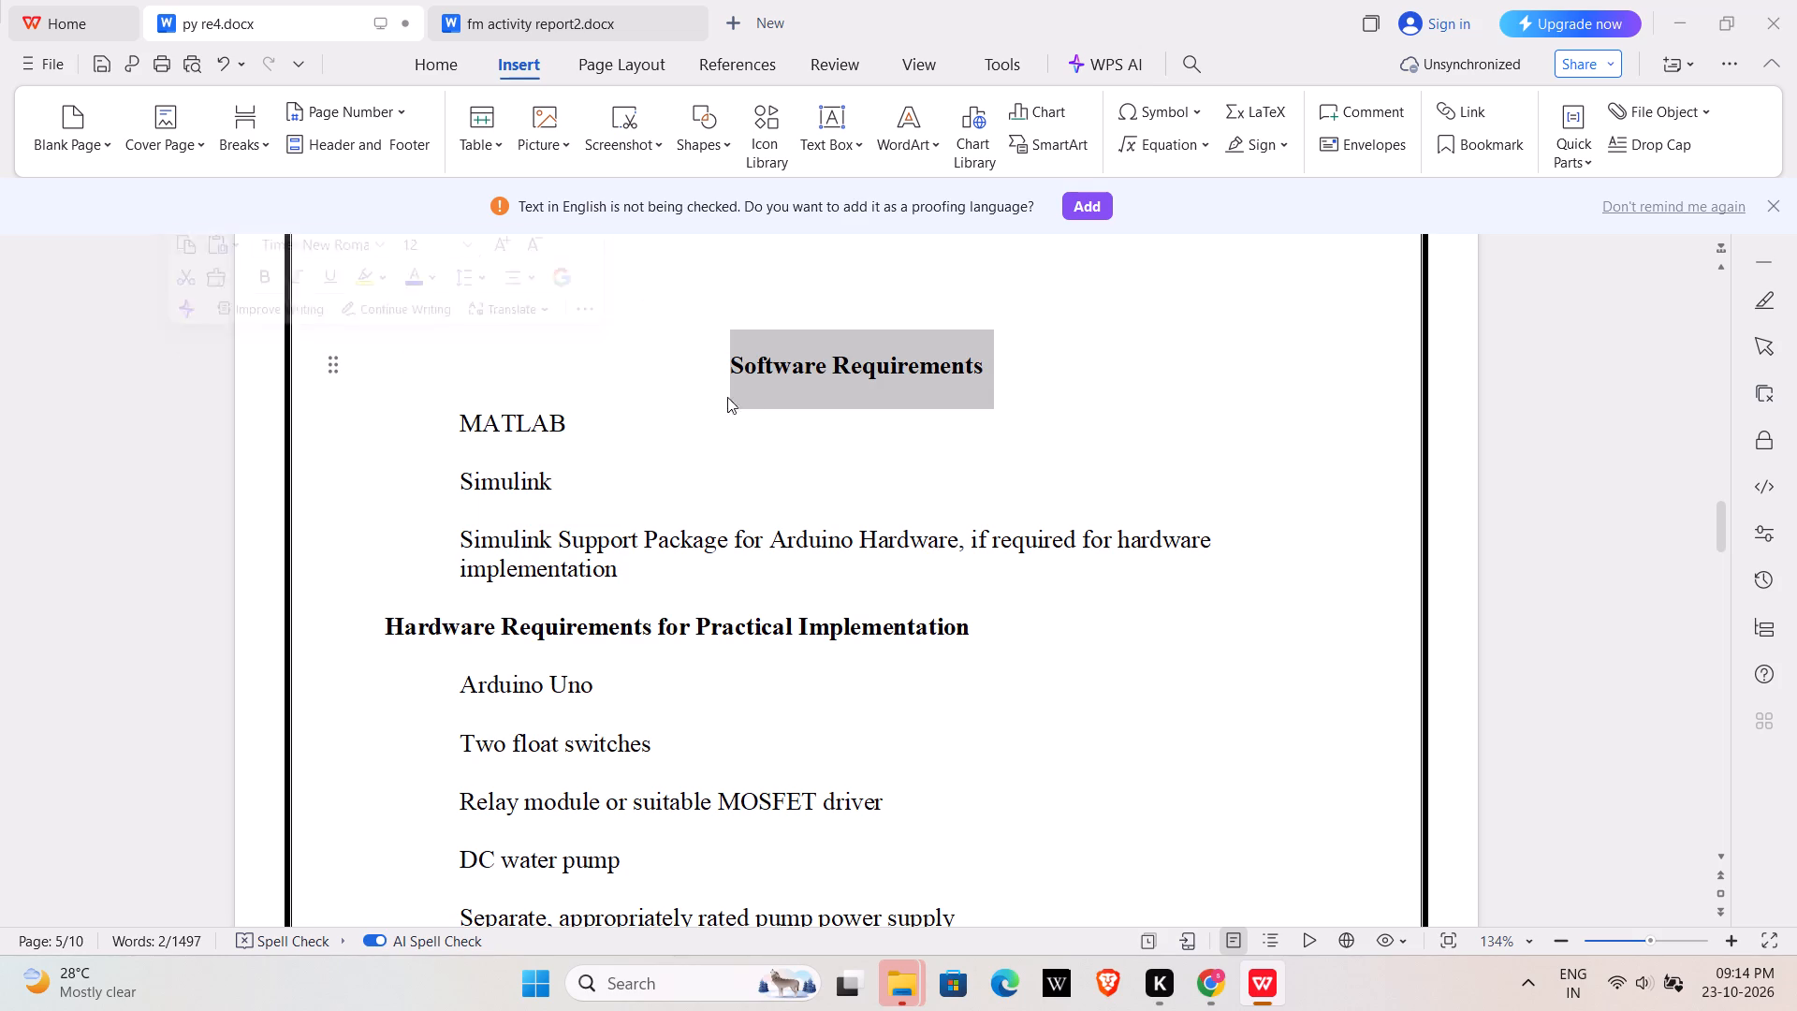
Change the Software Requirements heading to uppercase, matching the style of the Problem Statement heading.
scroll(780, 427, up, 13)
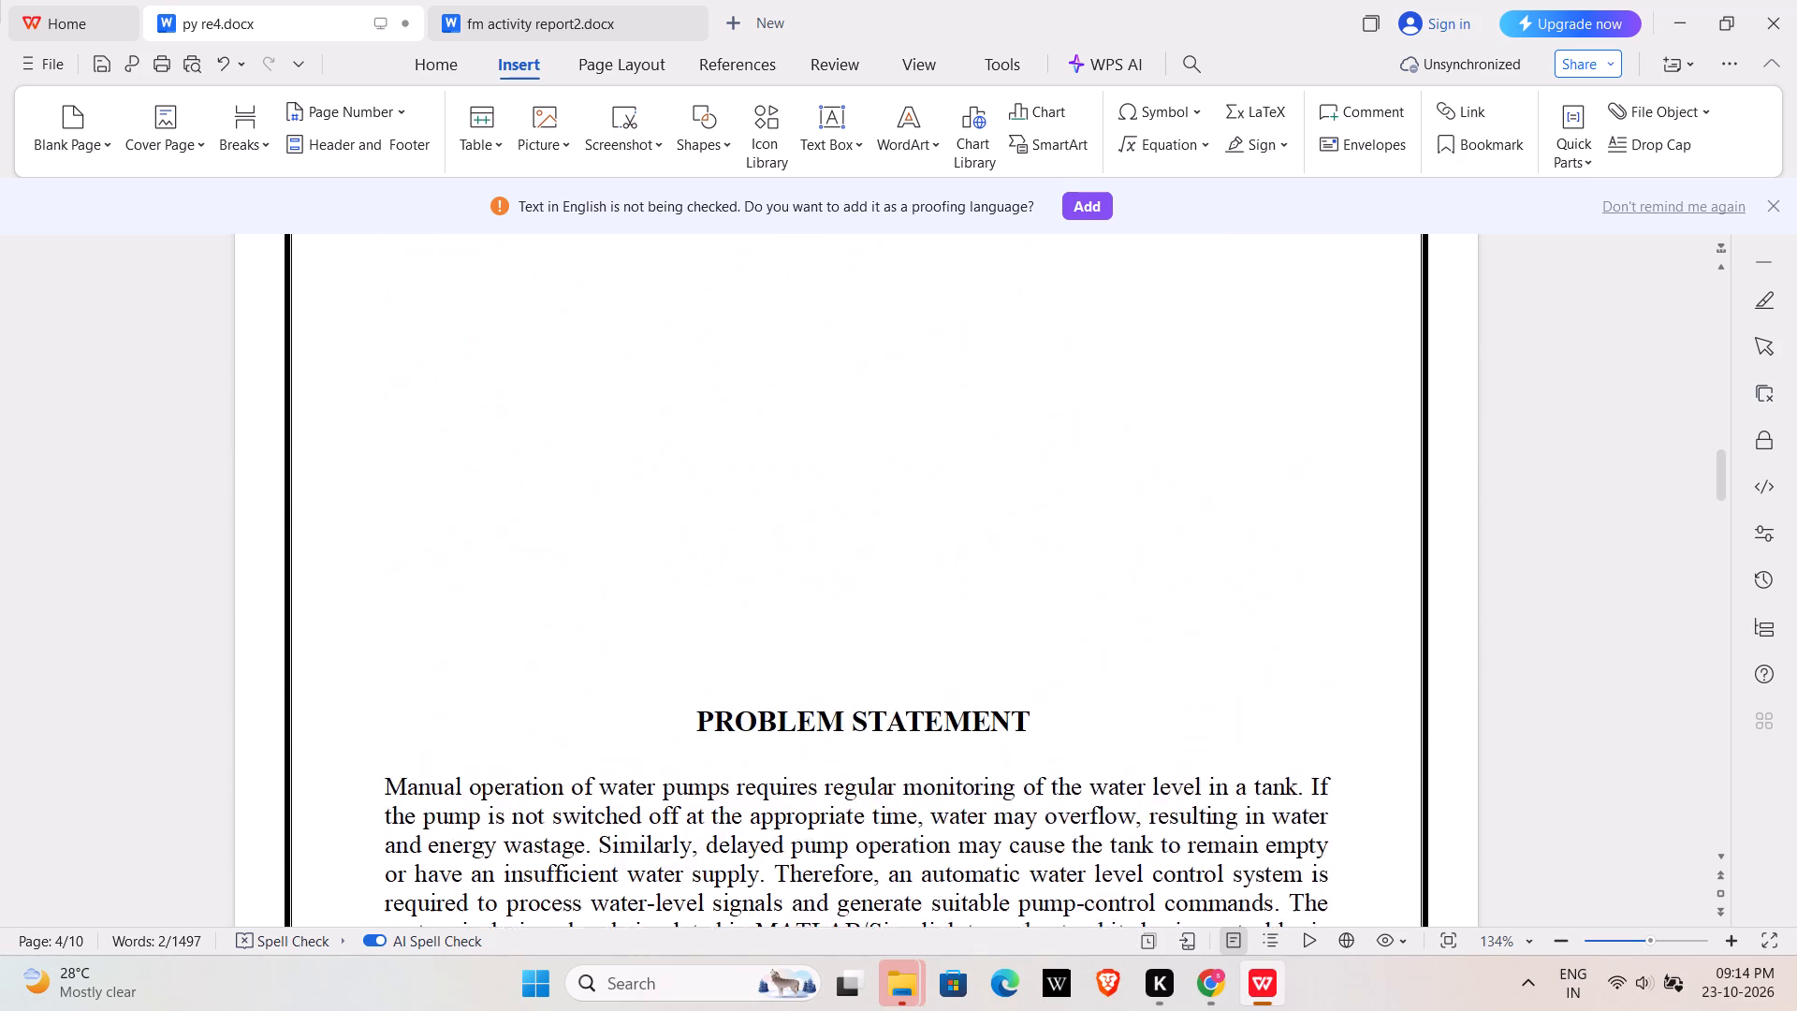
scroll(780, 427, down, 14)
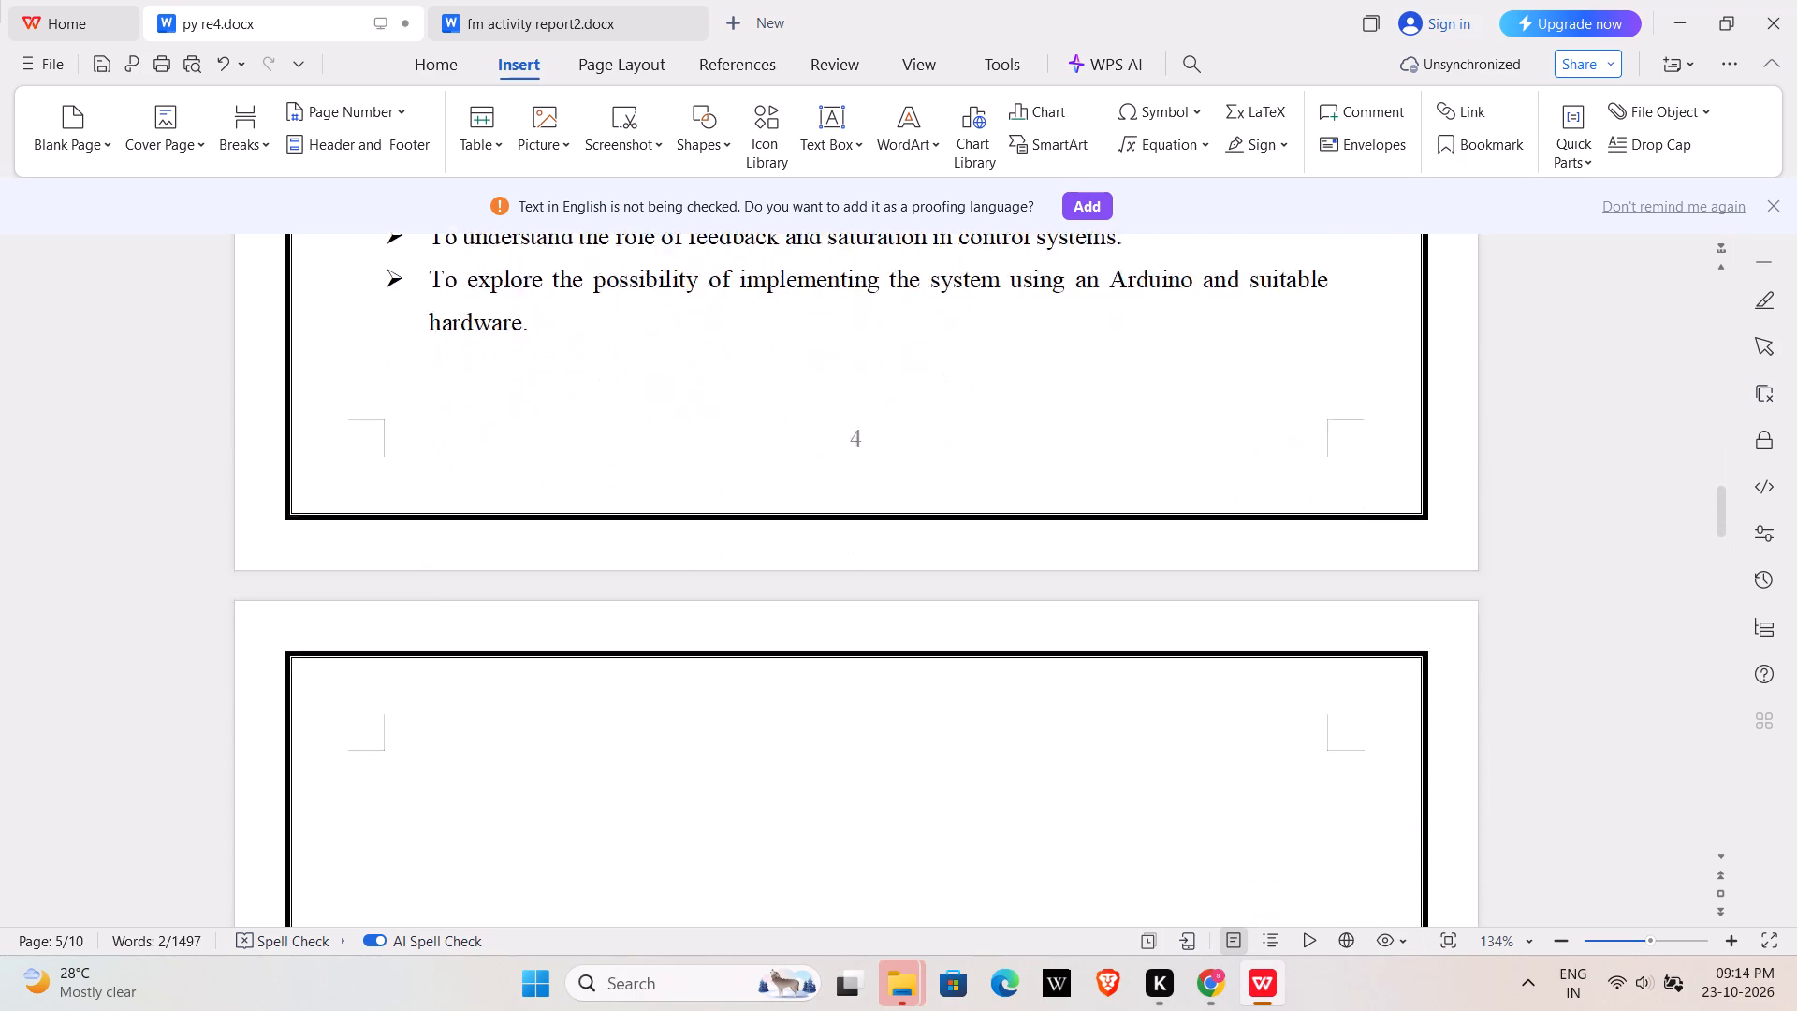
scroll(780, 427, down, 4)
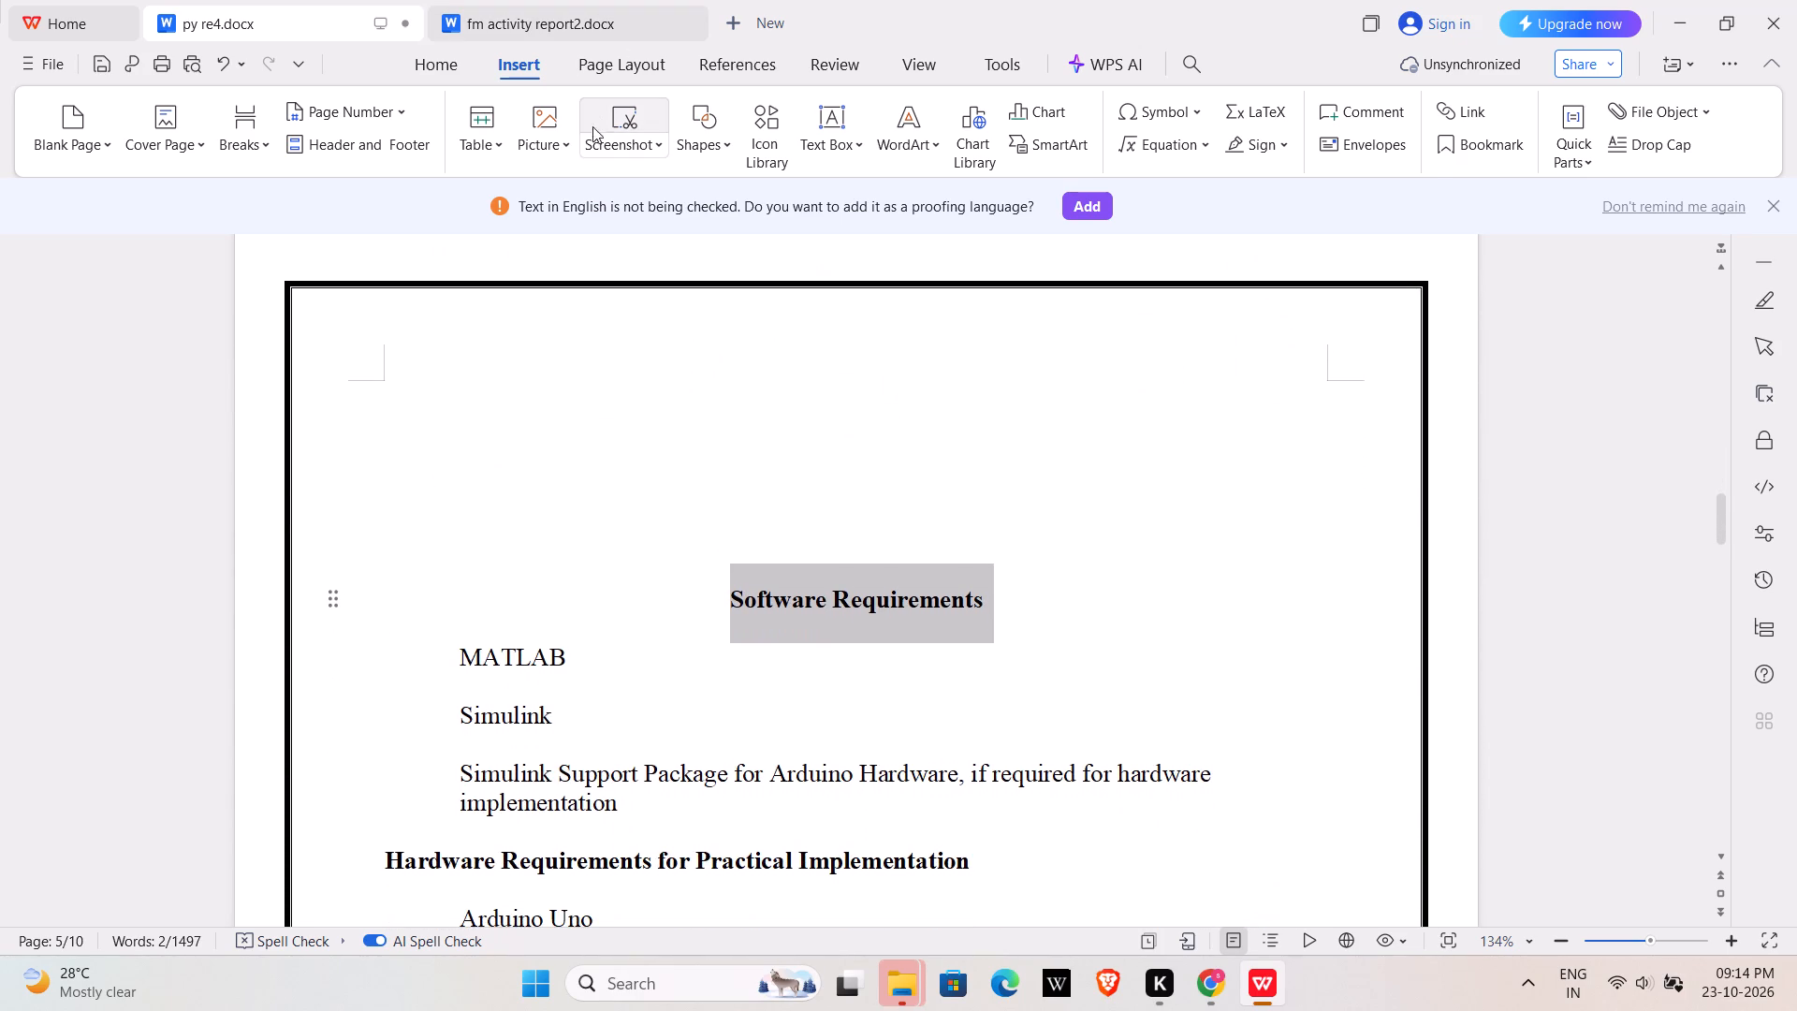
click(434, 65)
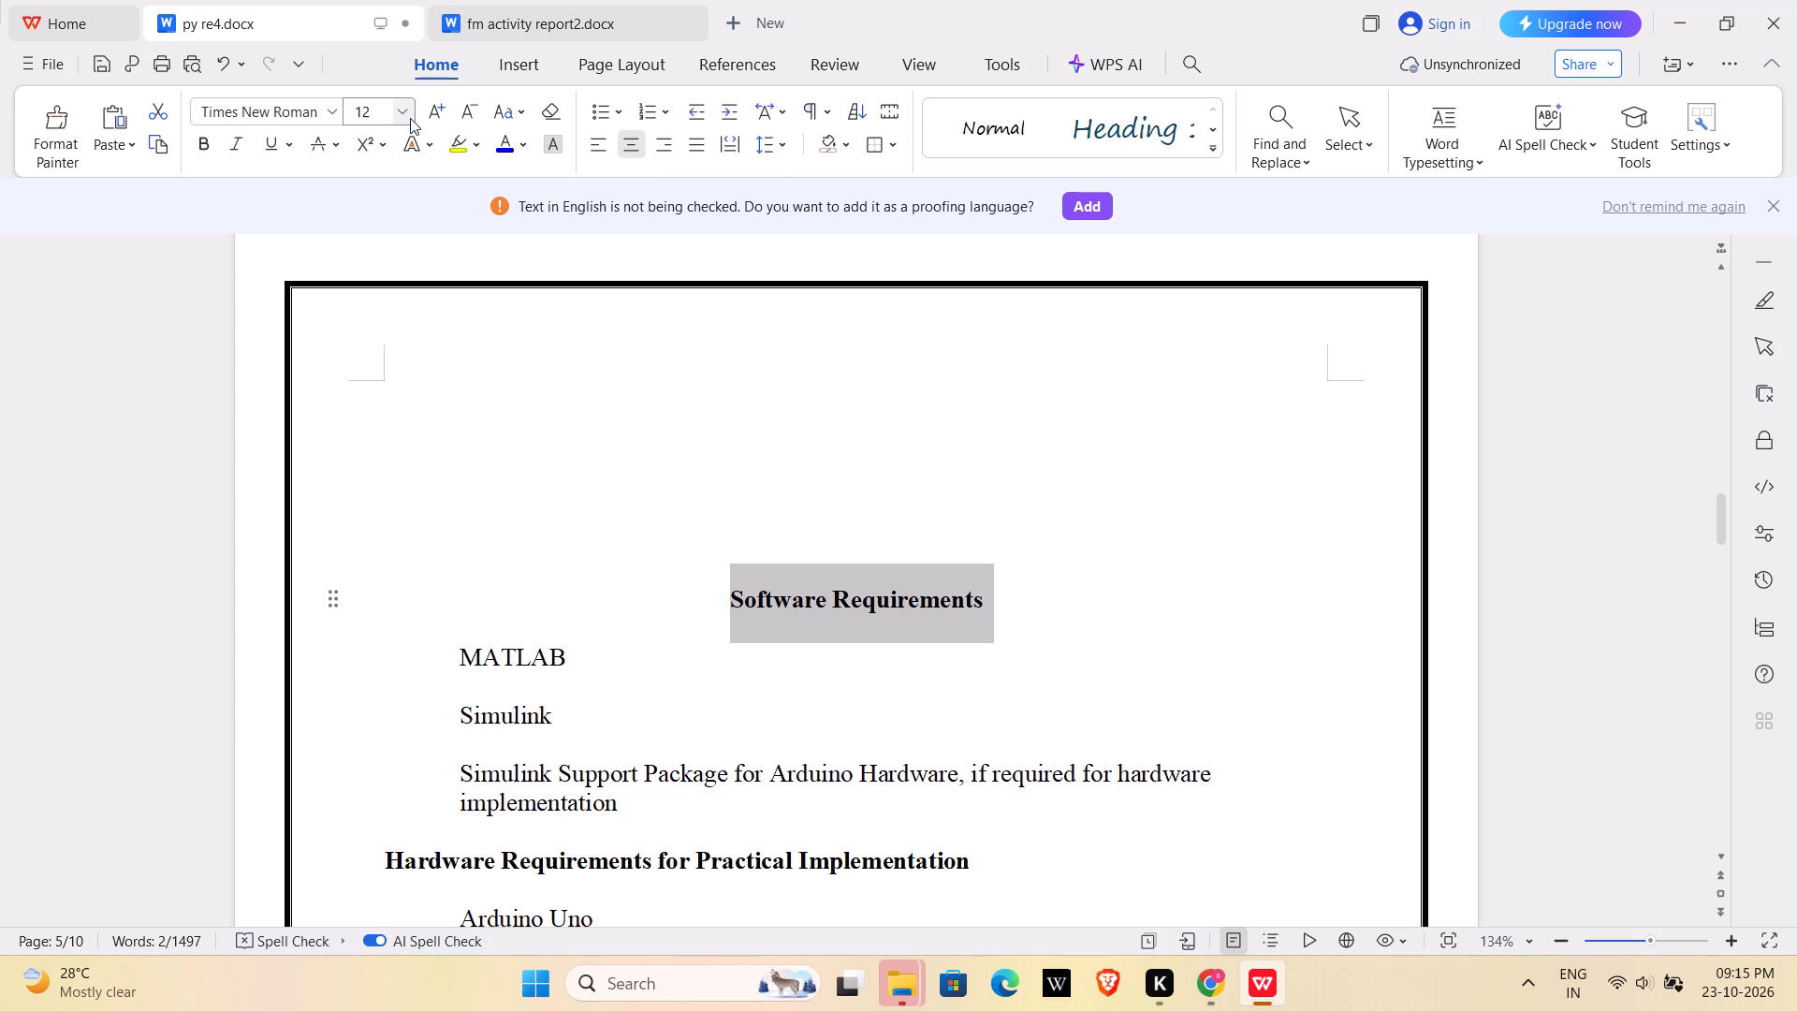
click(520, 113)
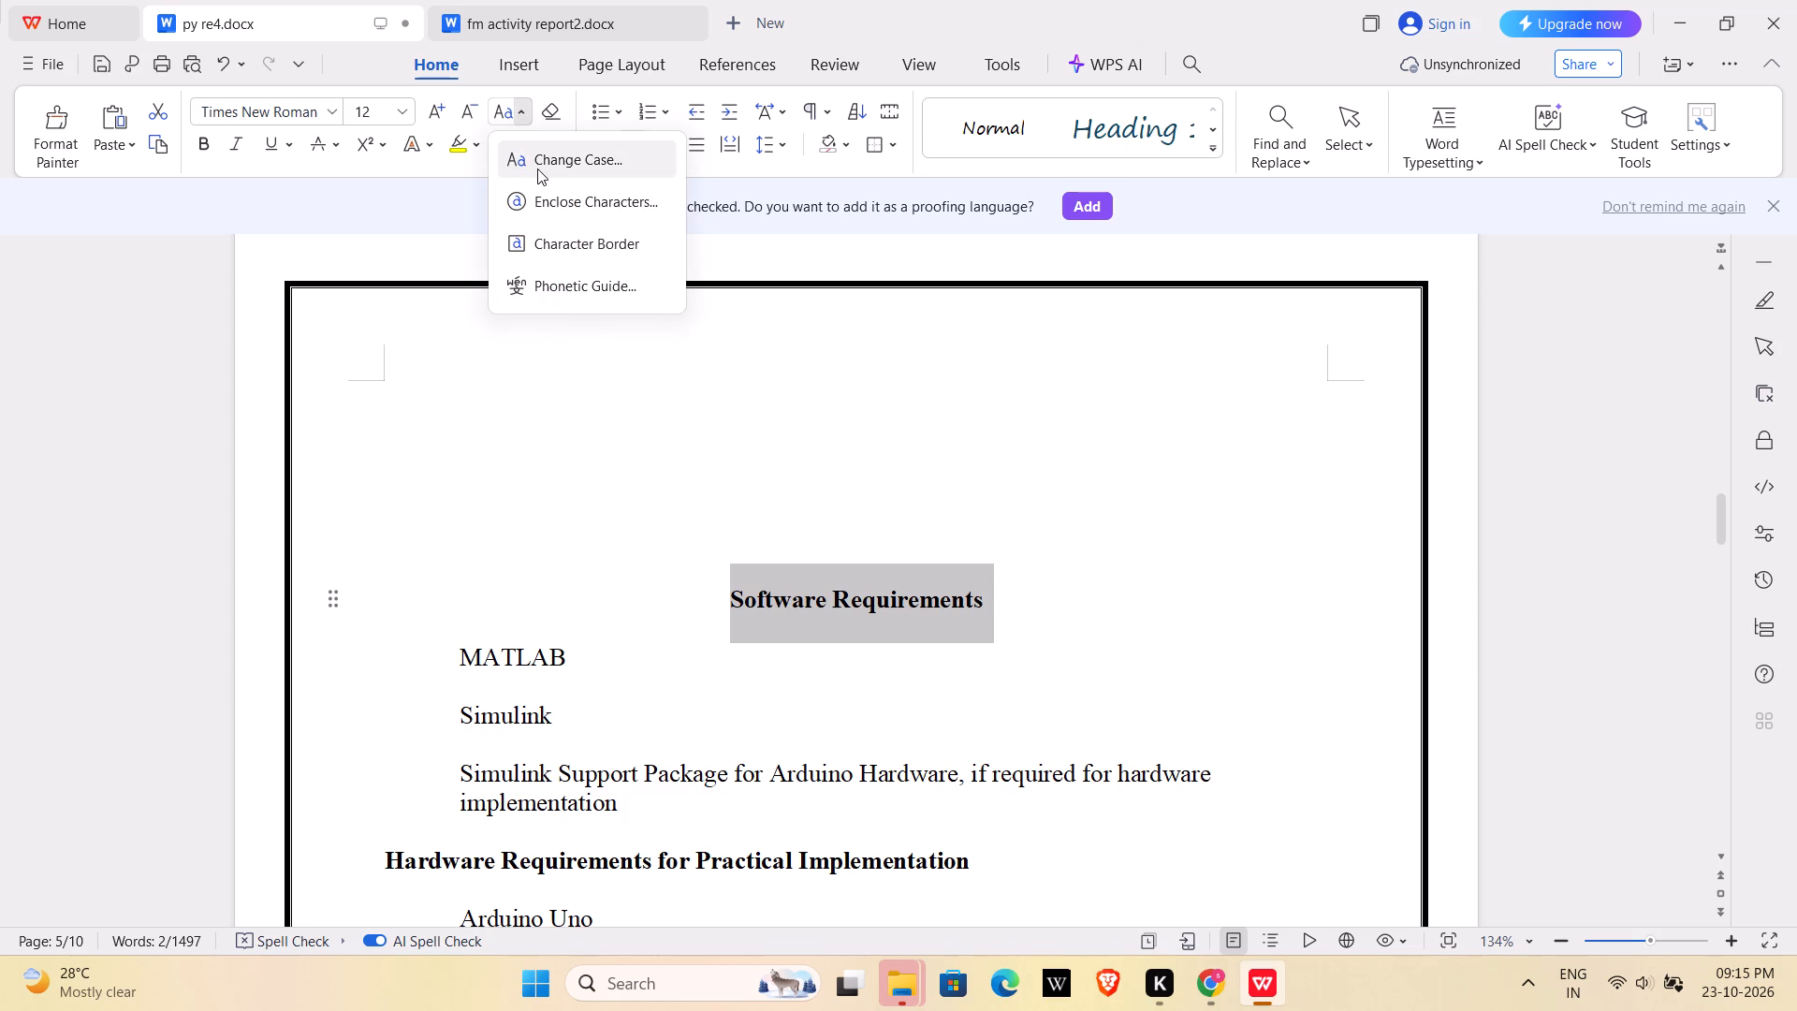
click(537, 169)
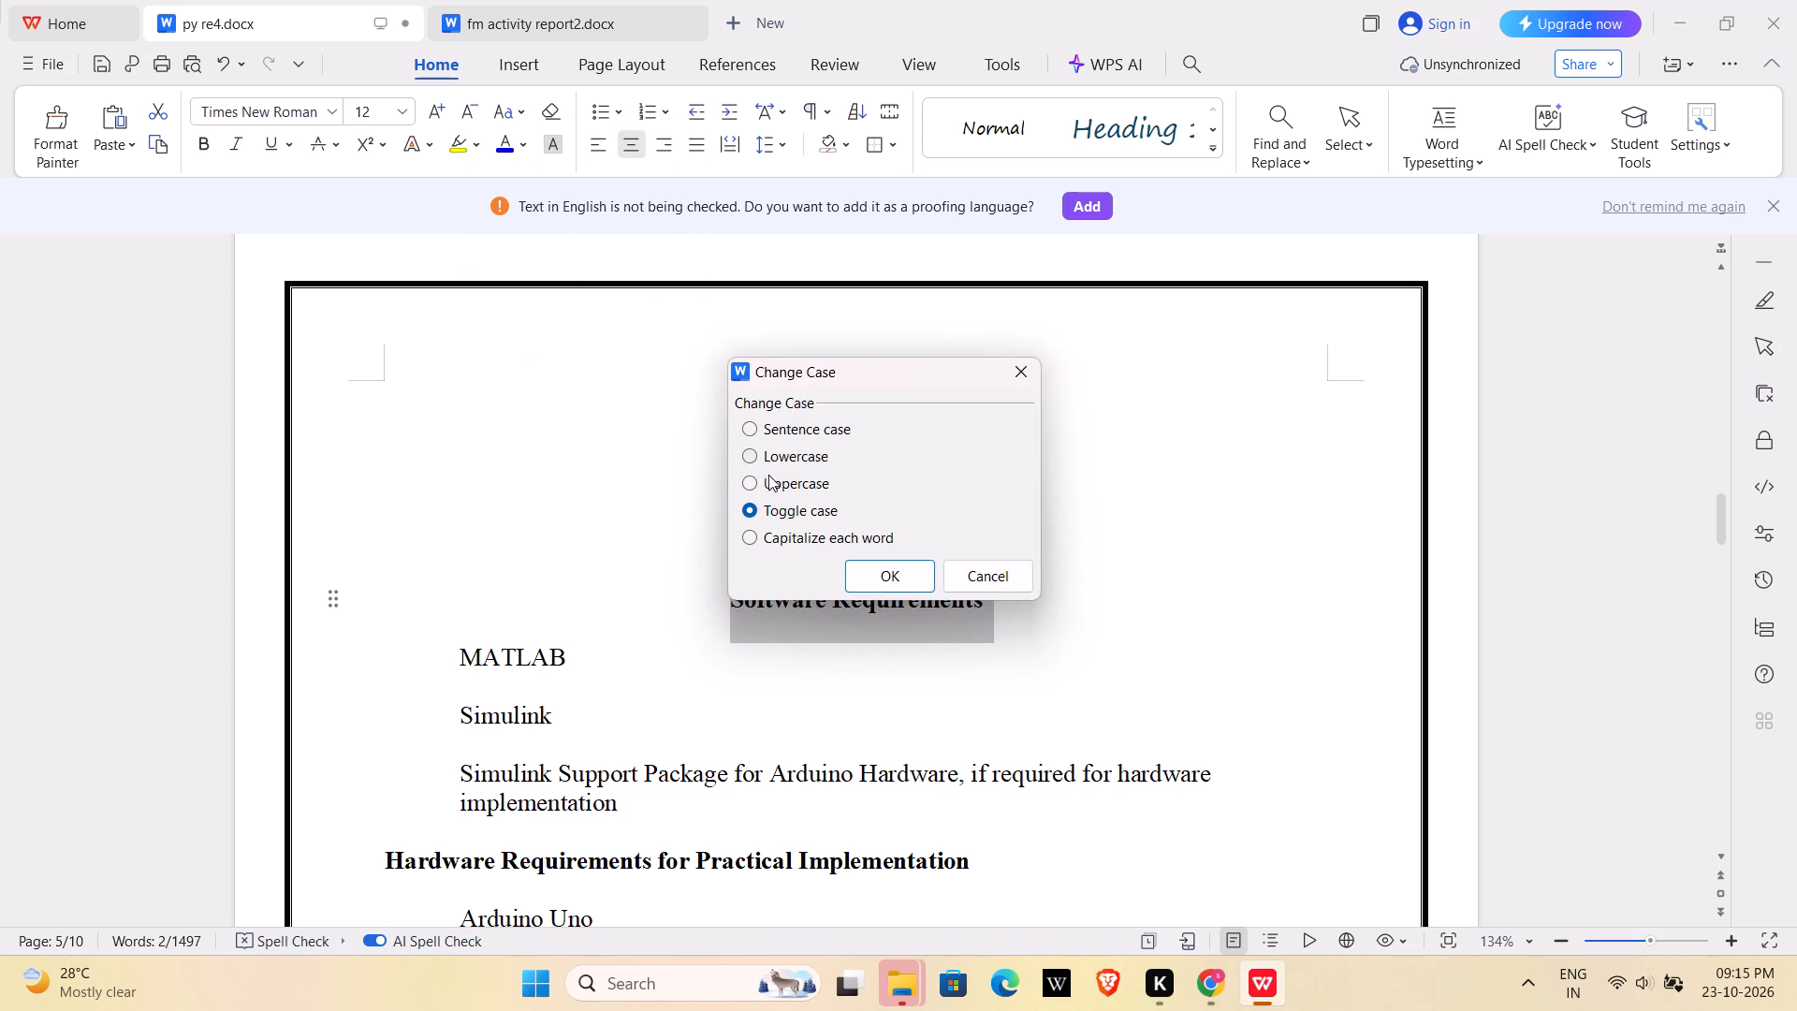
click(754, 482)
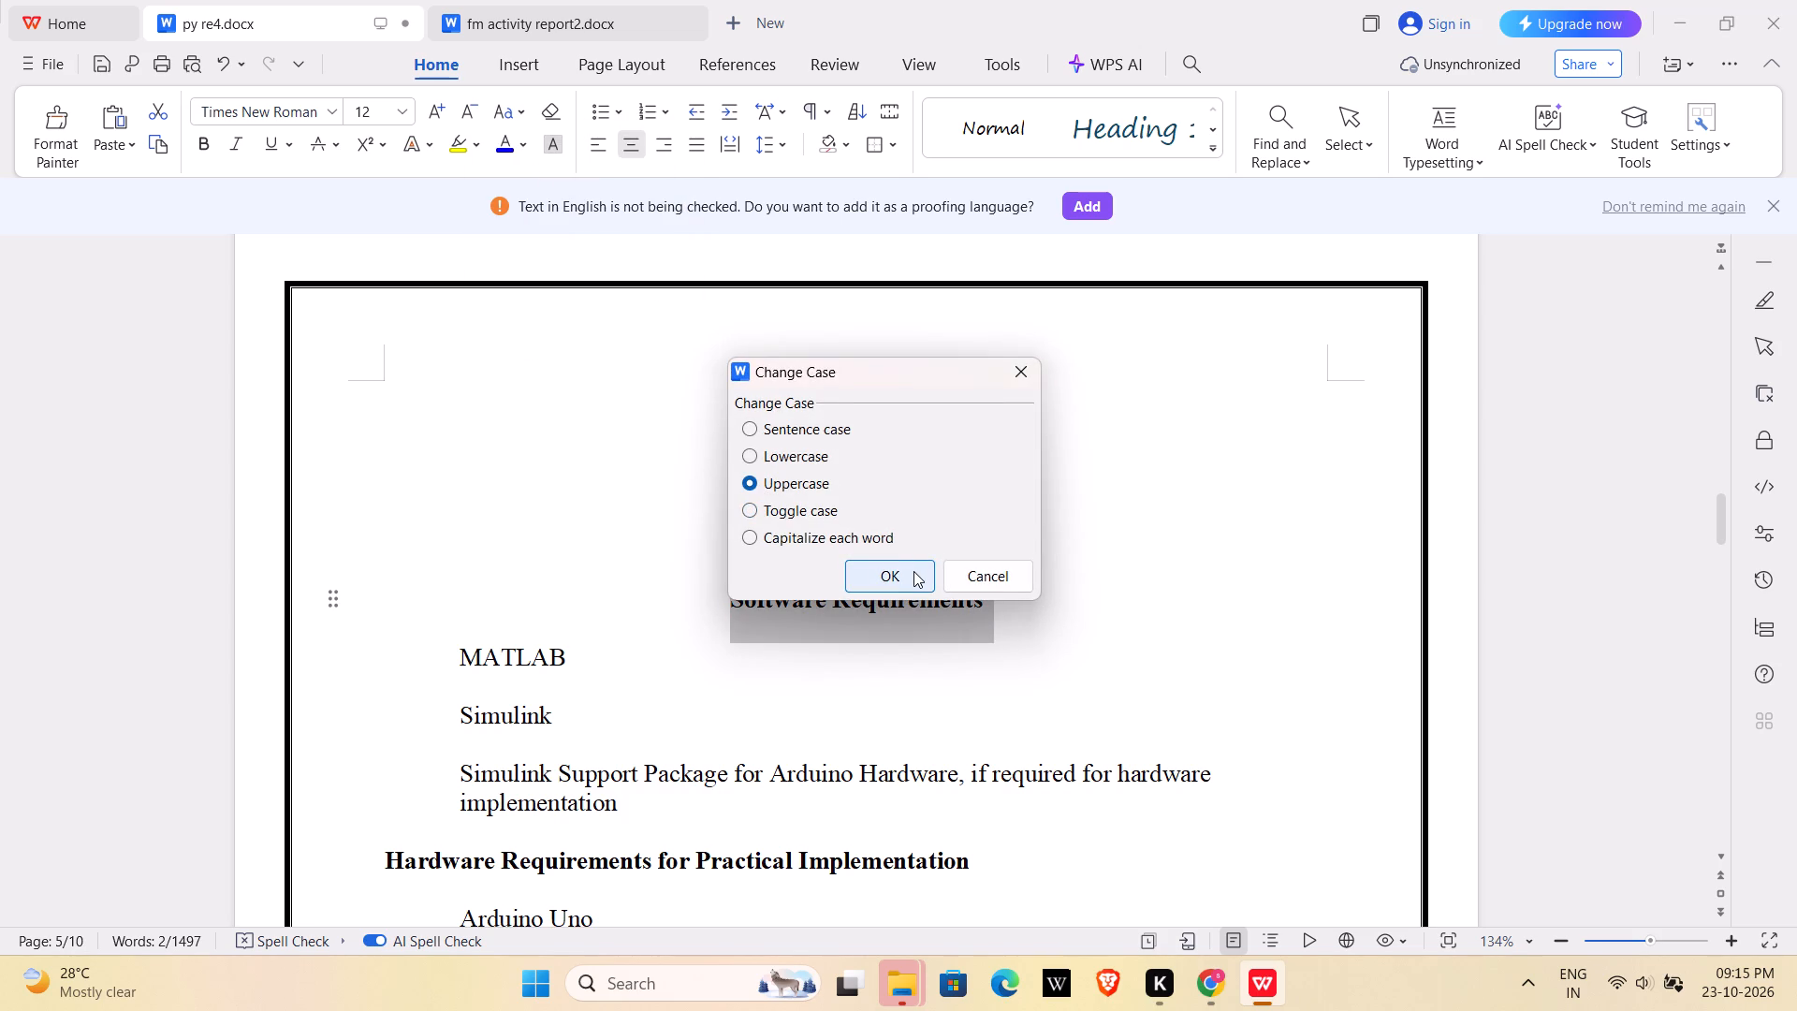
click(913, 571)
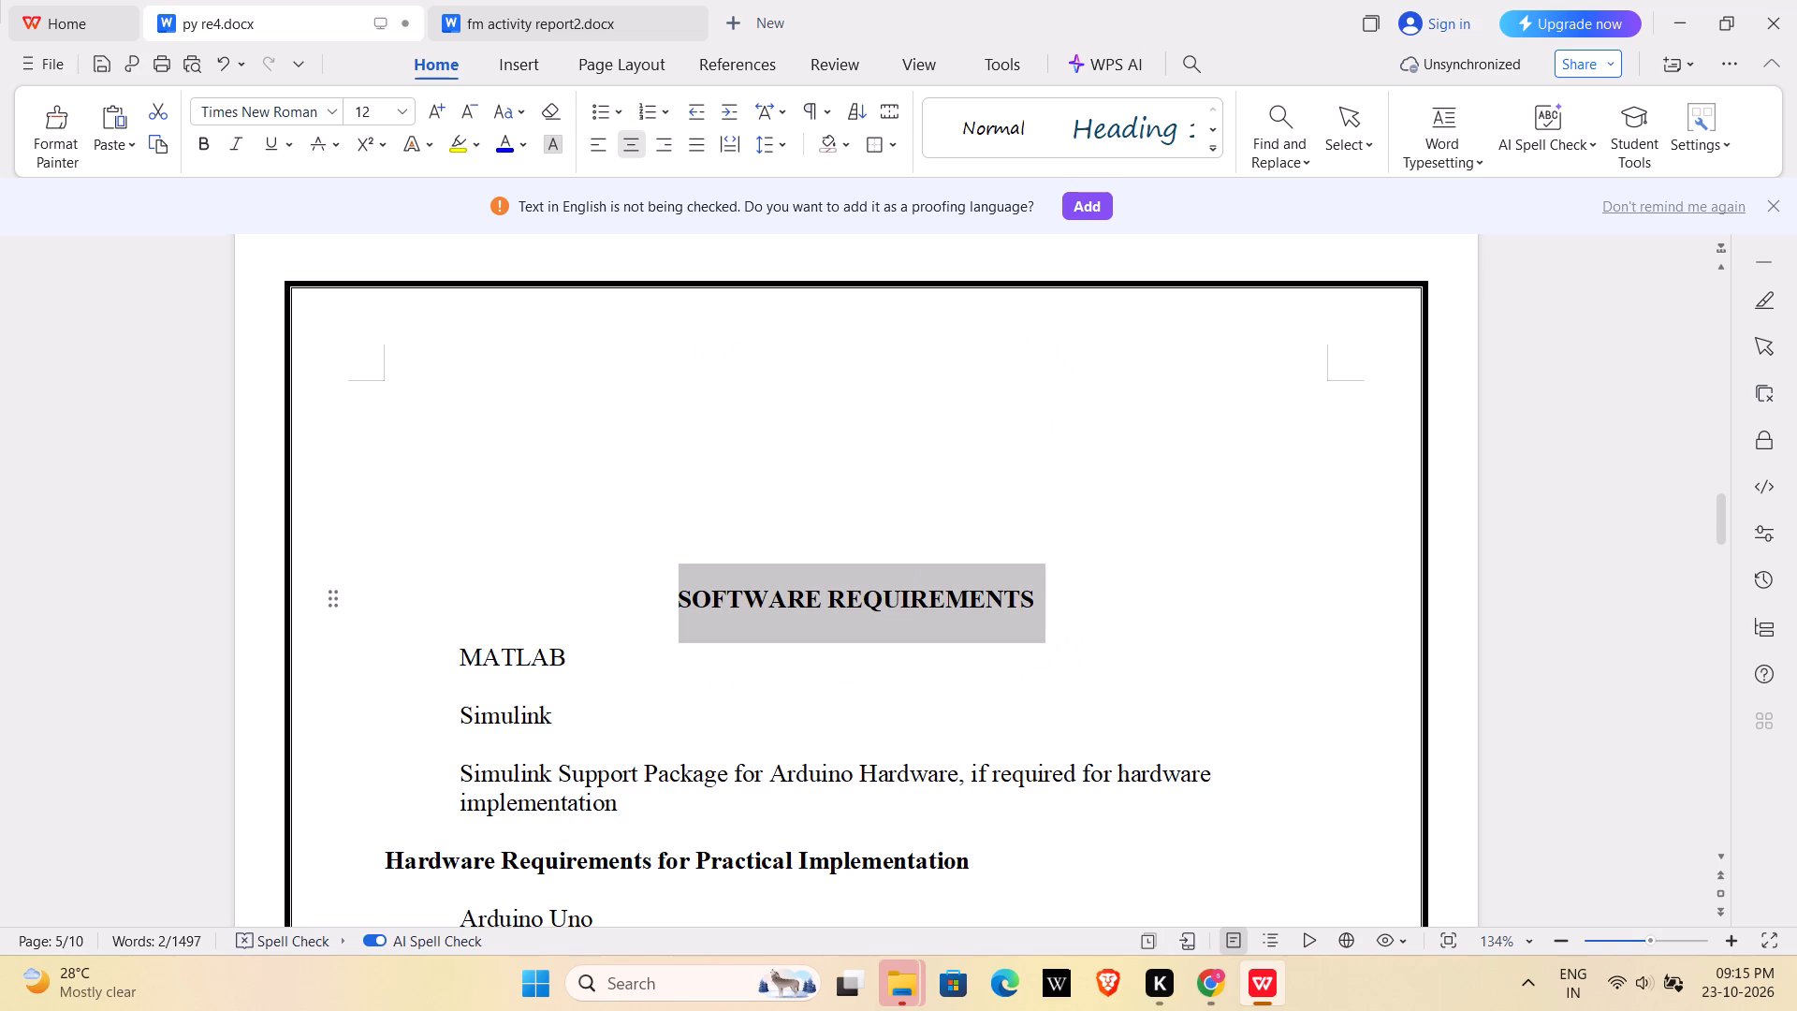
Apply arrow bullets to the three software items from MATLAB to Simulink Support Package for Arduino Hardware.
scroll(848, 654, down, 3)
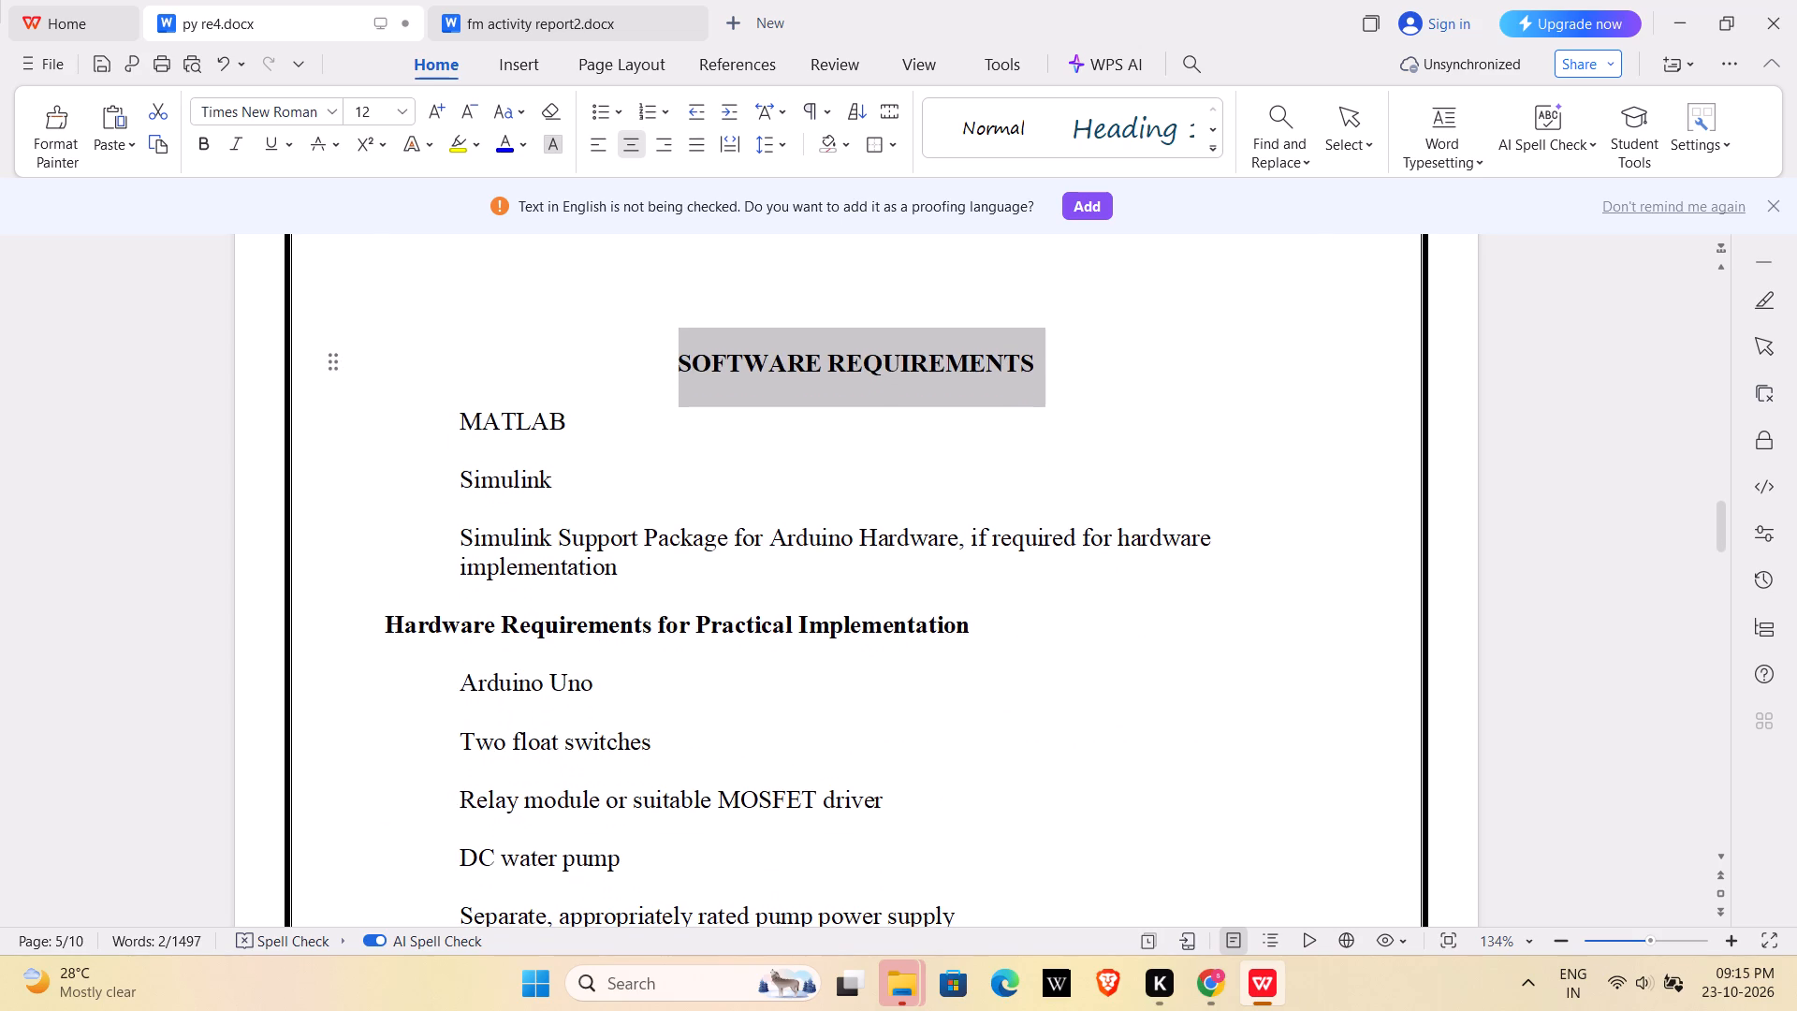
drag(440, 420, 632, 563)
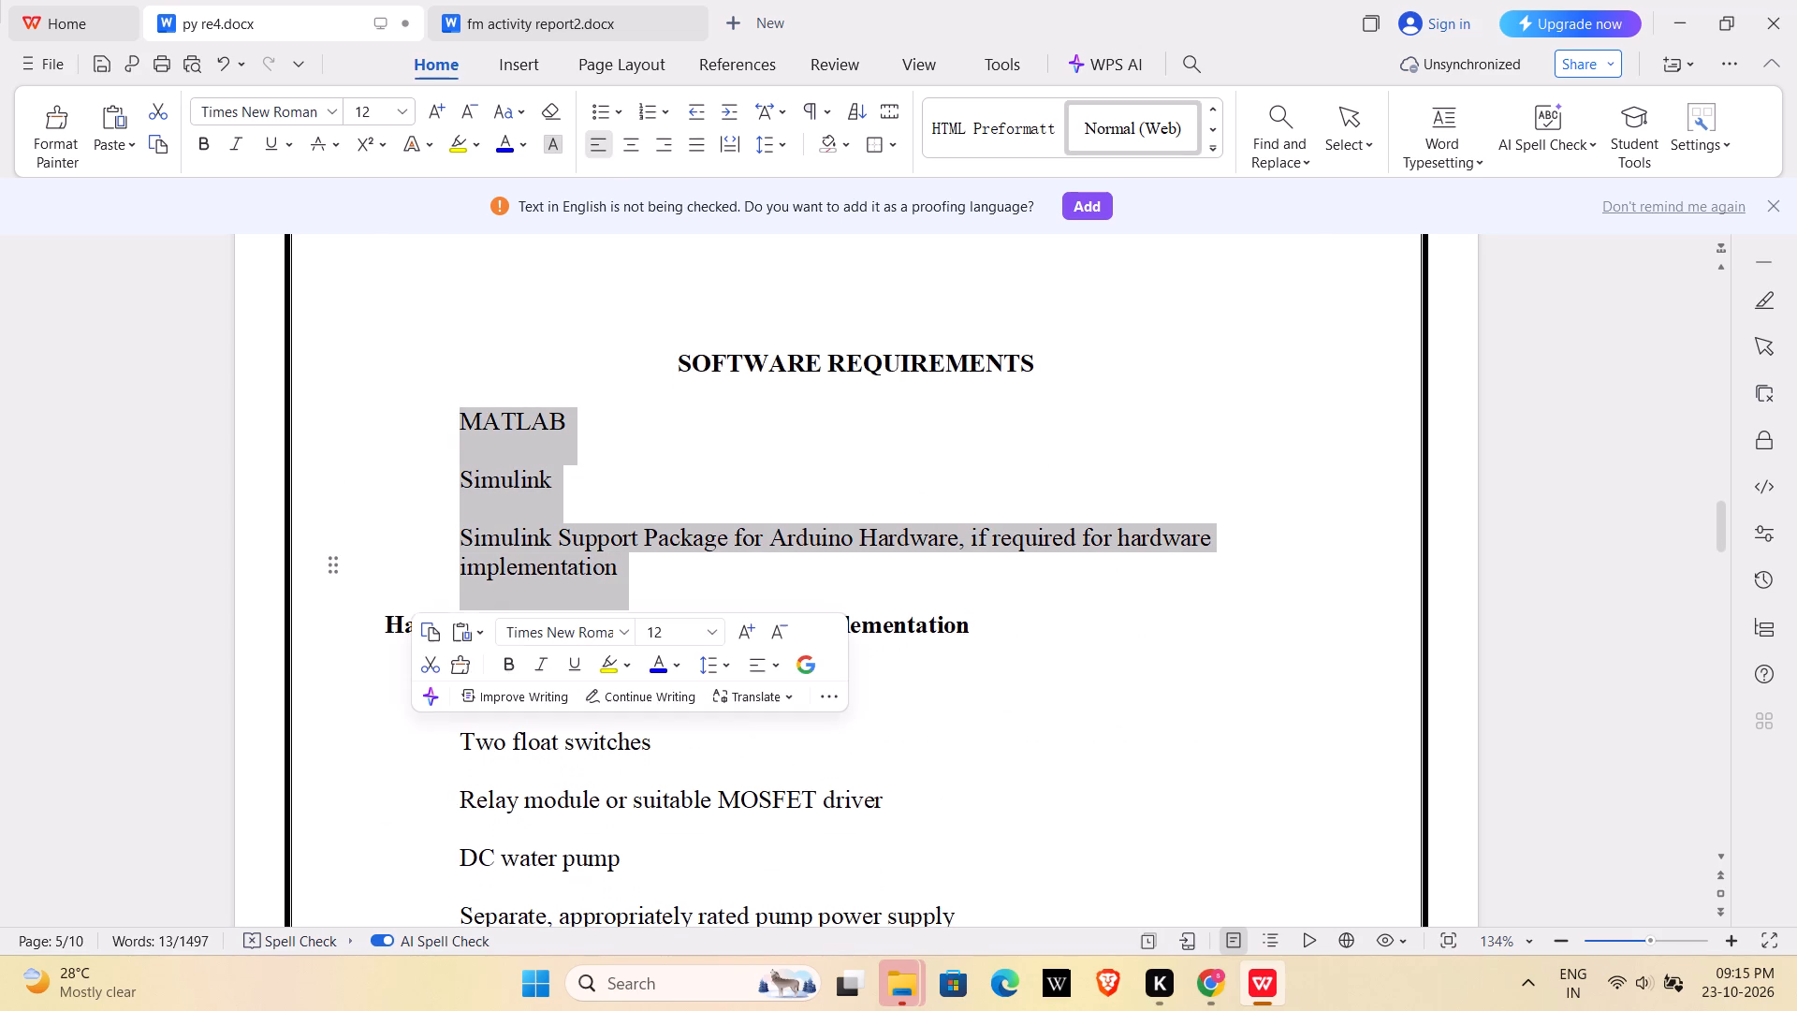
click(606, 116)
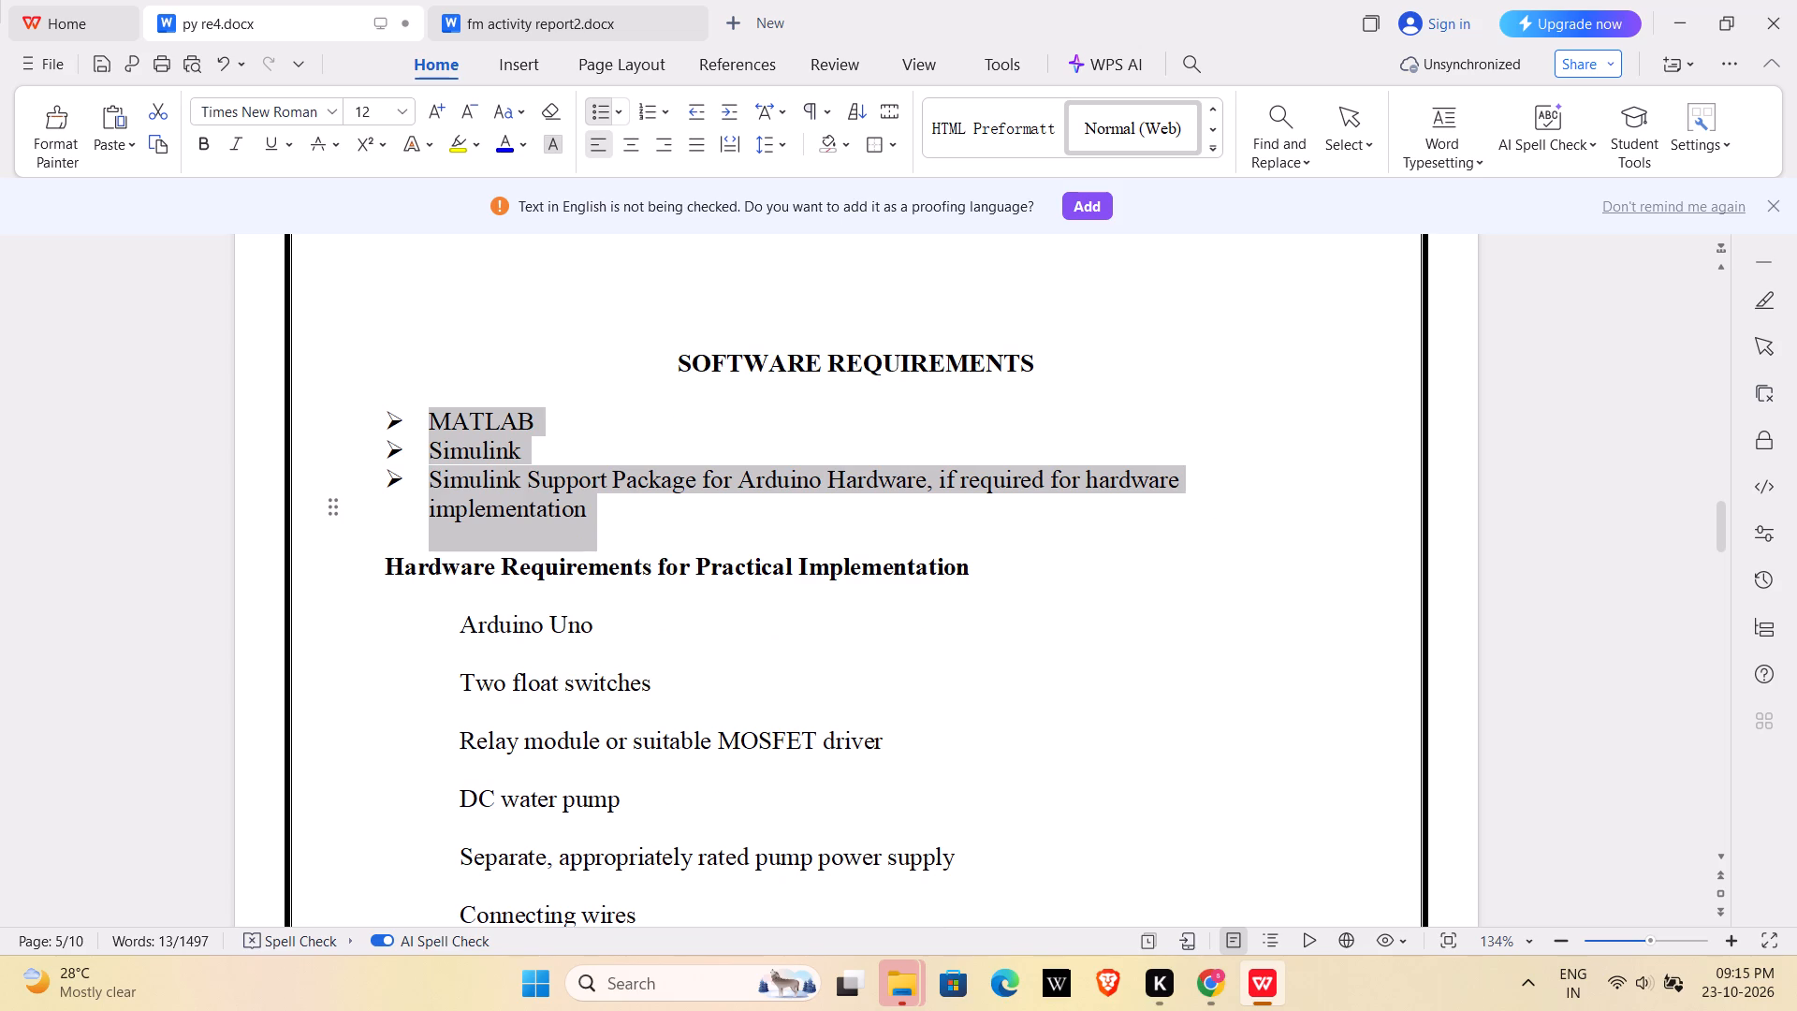
Delete the words "for Practical Implementation" from the Hardware Requirements heading.
drag(990, 566, 665, 557)
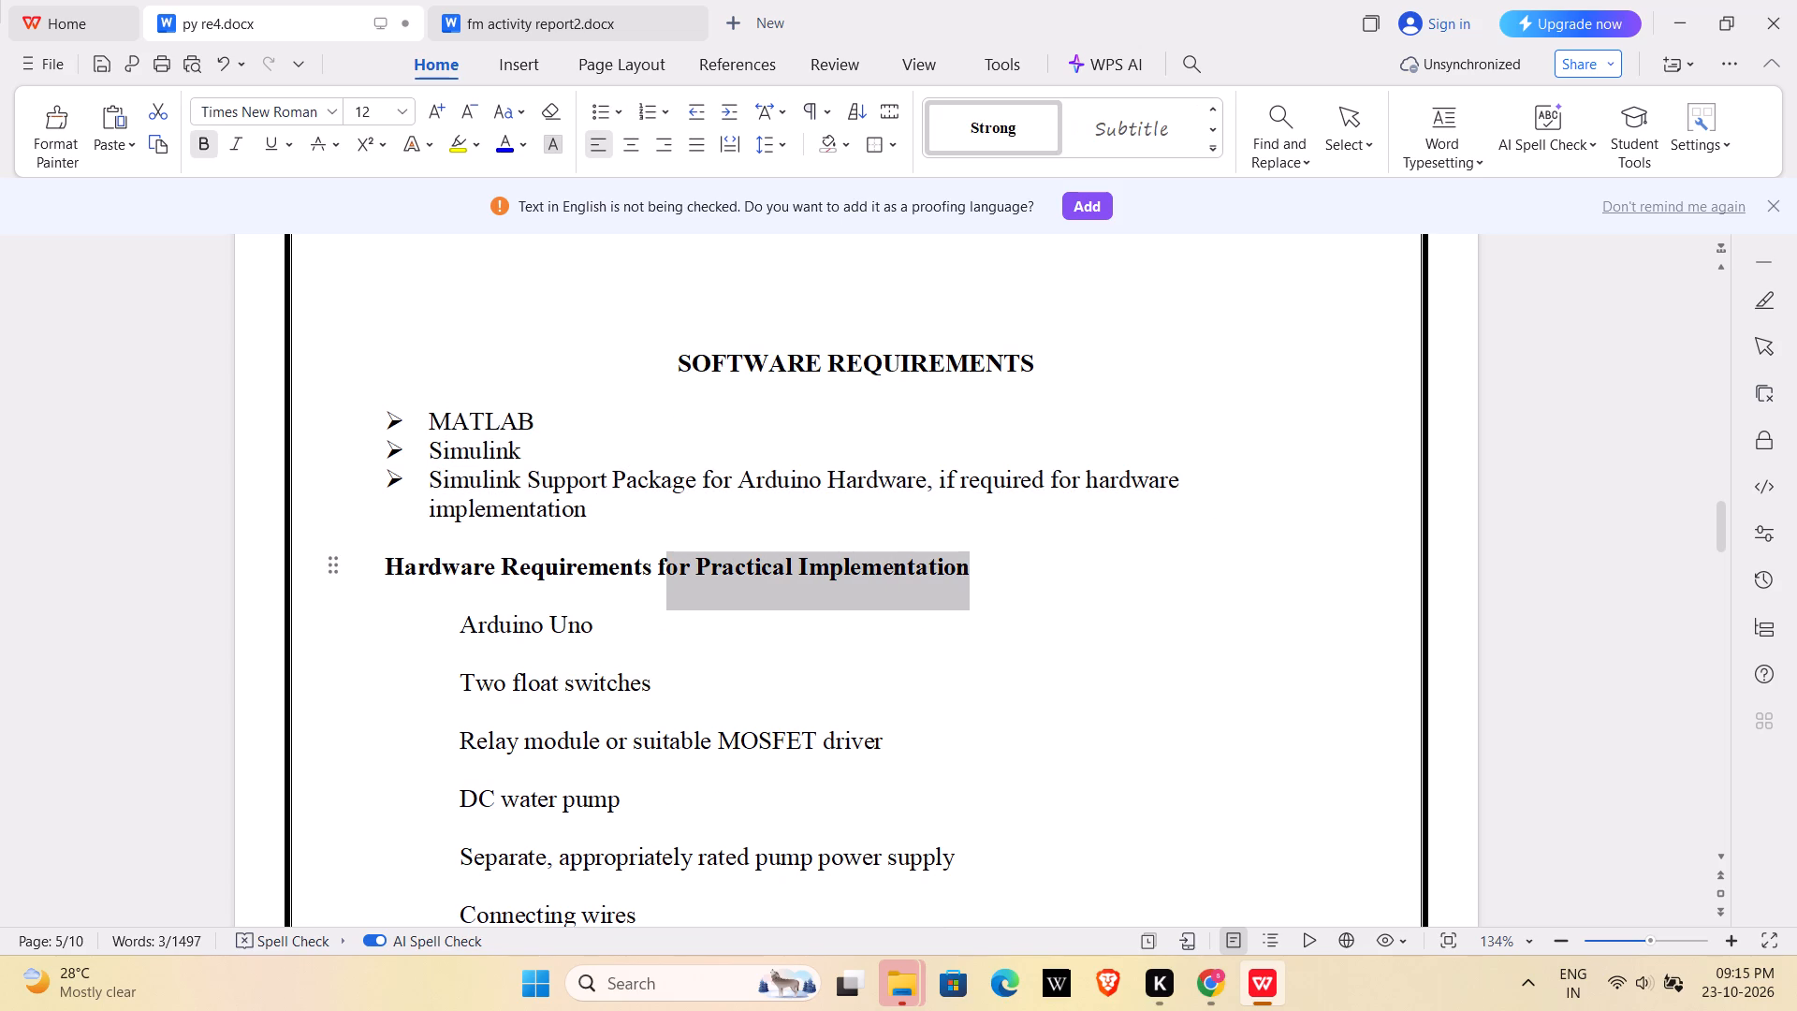
drag(665, 557, 658, 556)
key(Delete)
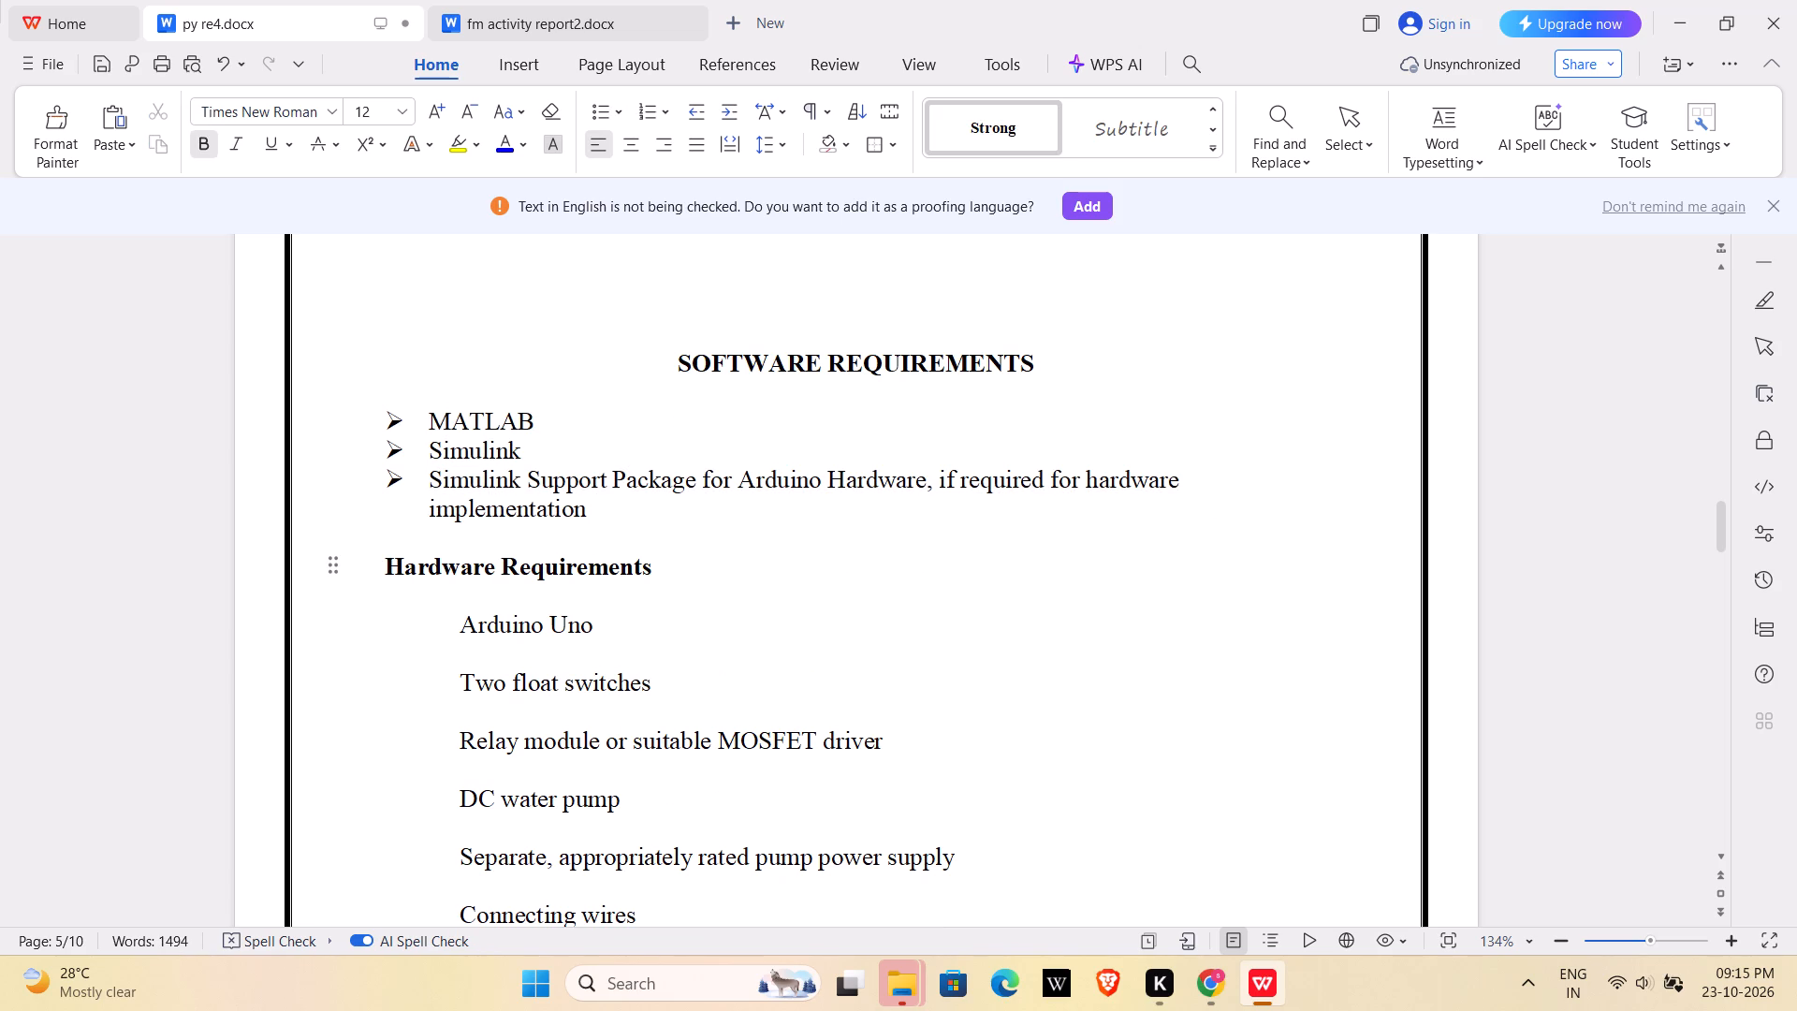
Change the Hardware Requirements heading to uppercase and centre it.
drag(679, 573, 369, 590)
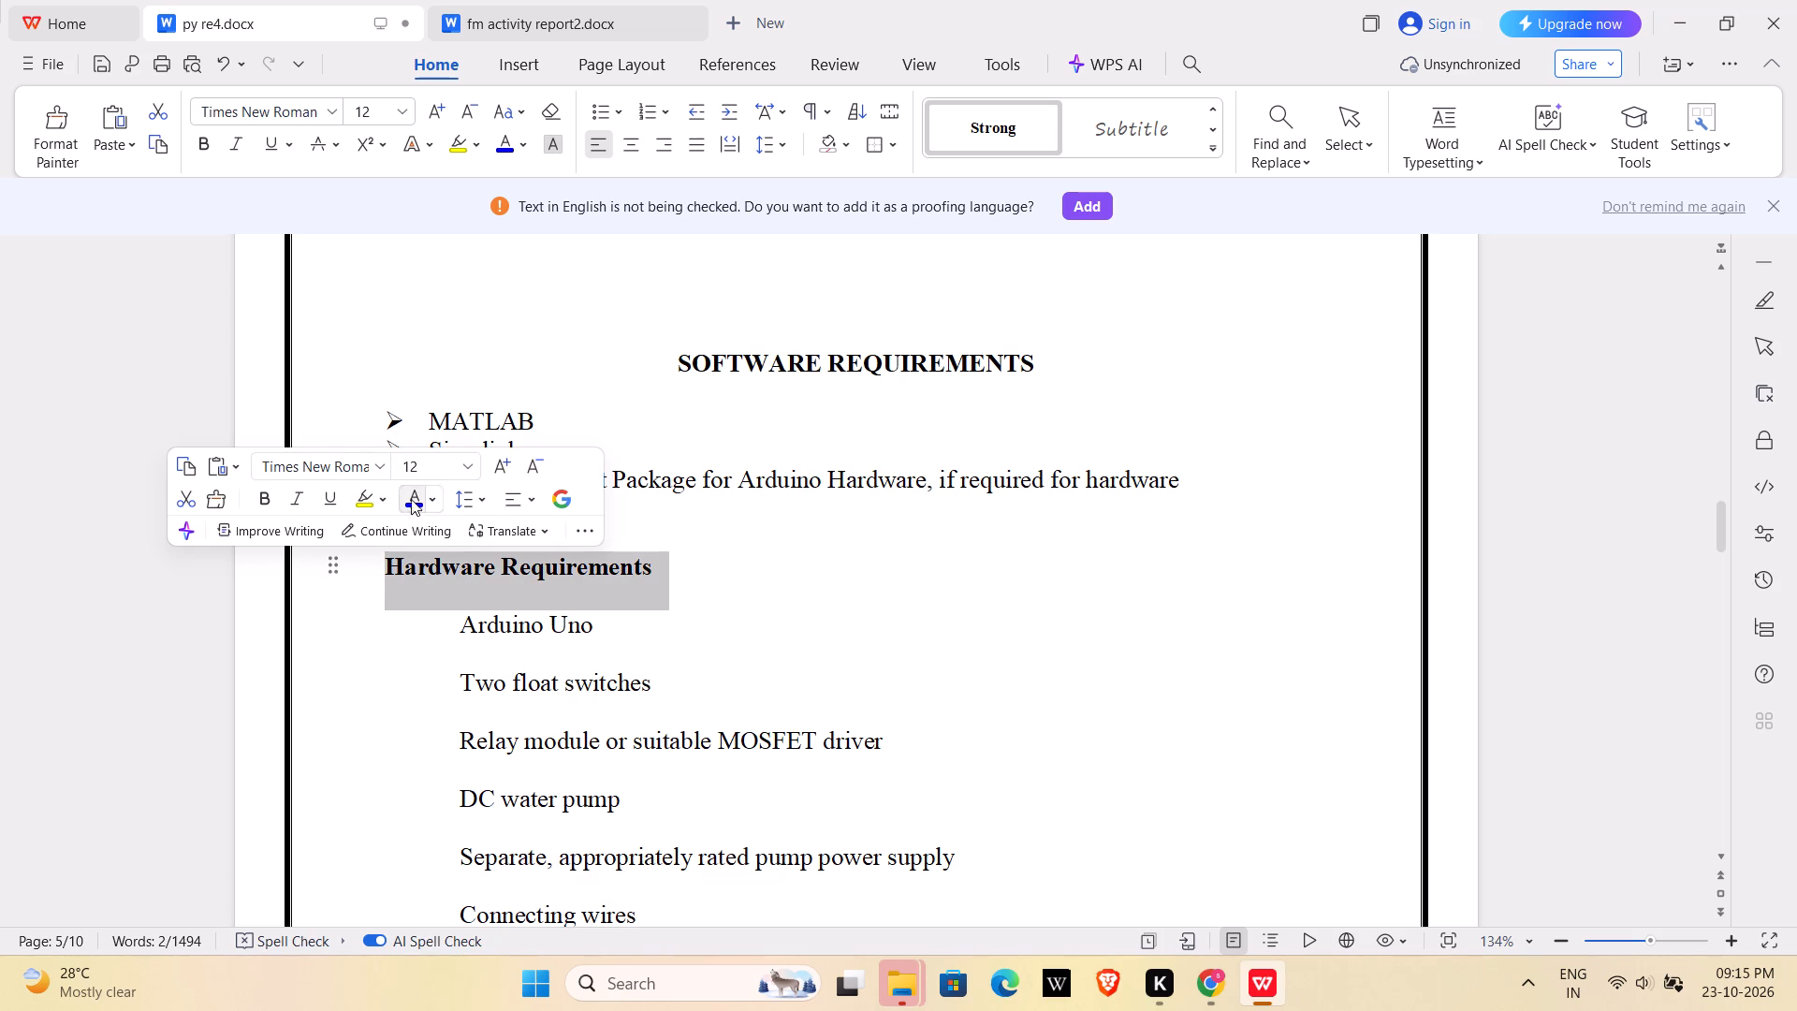
click(511, 110)
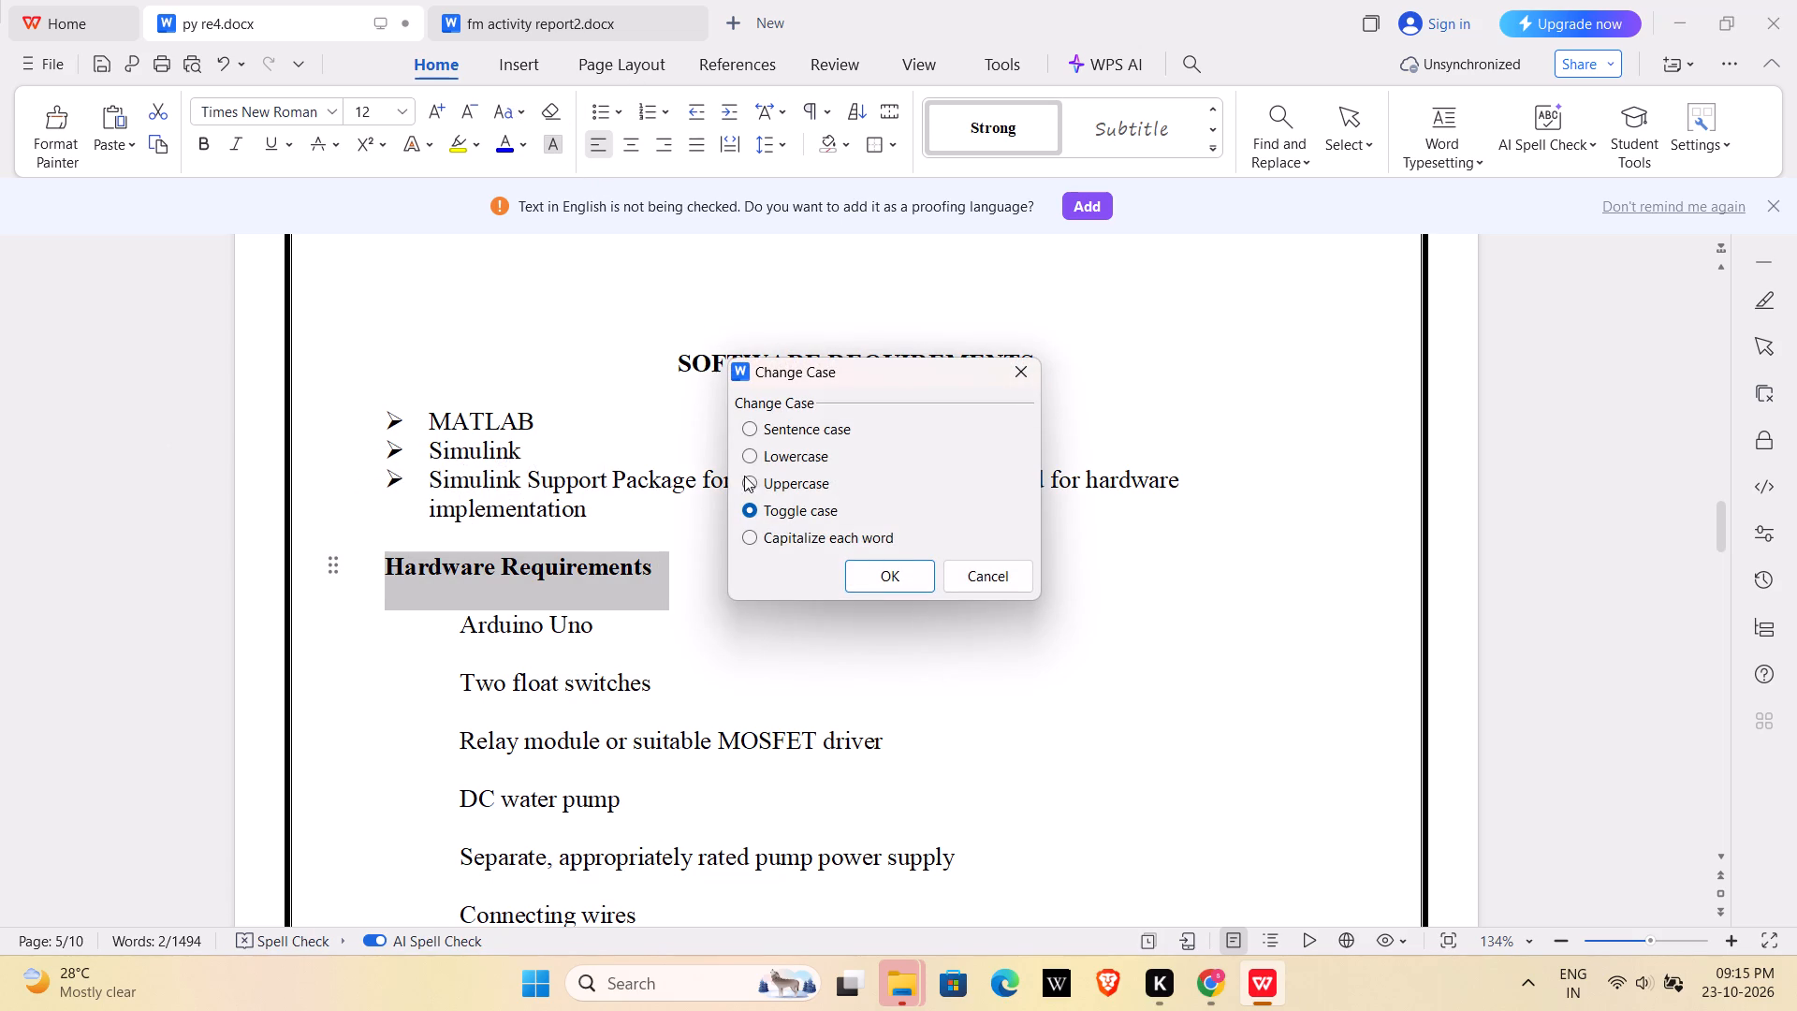
click(751, 476)
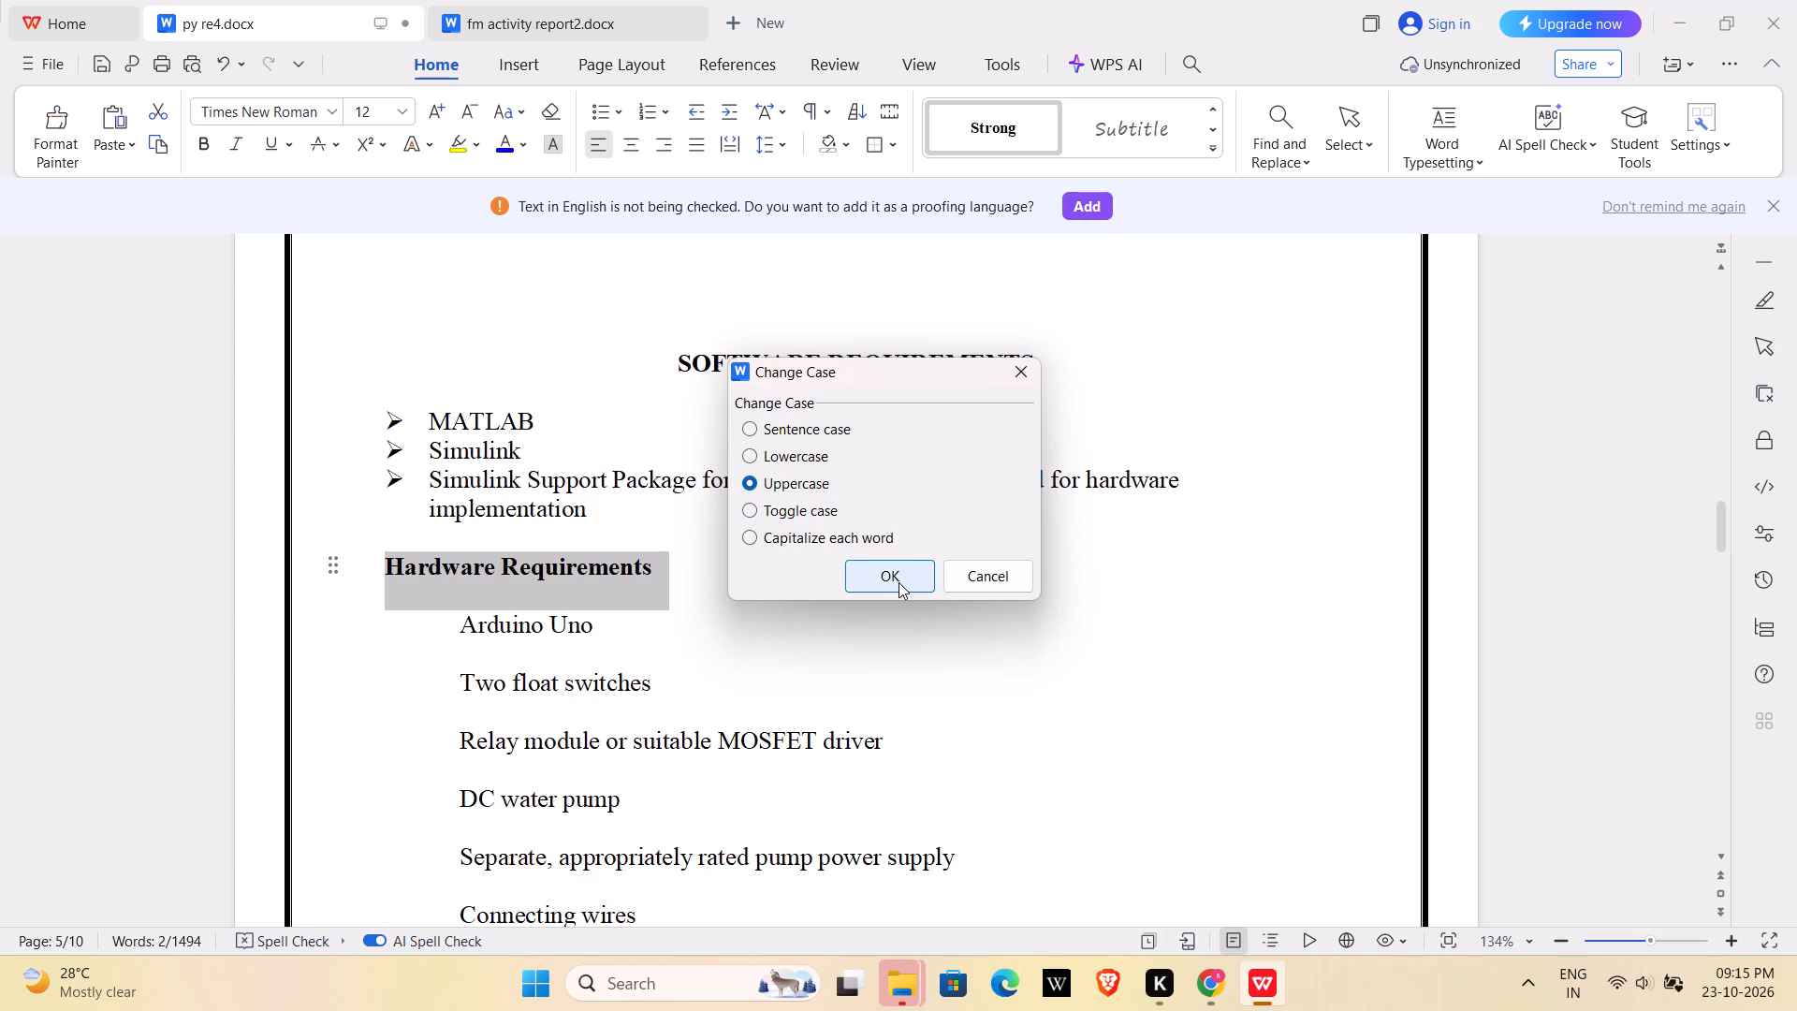
click(898, 582)
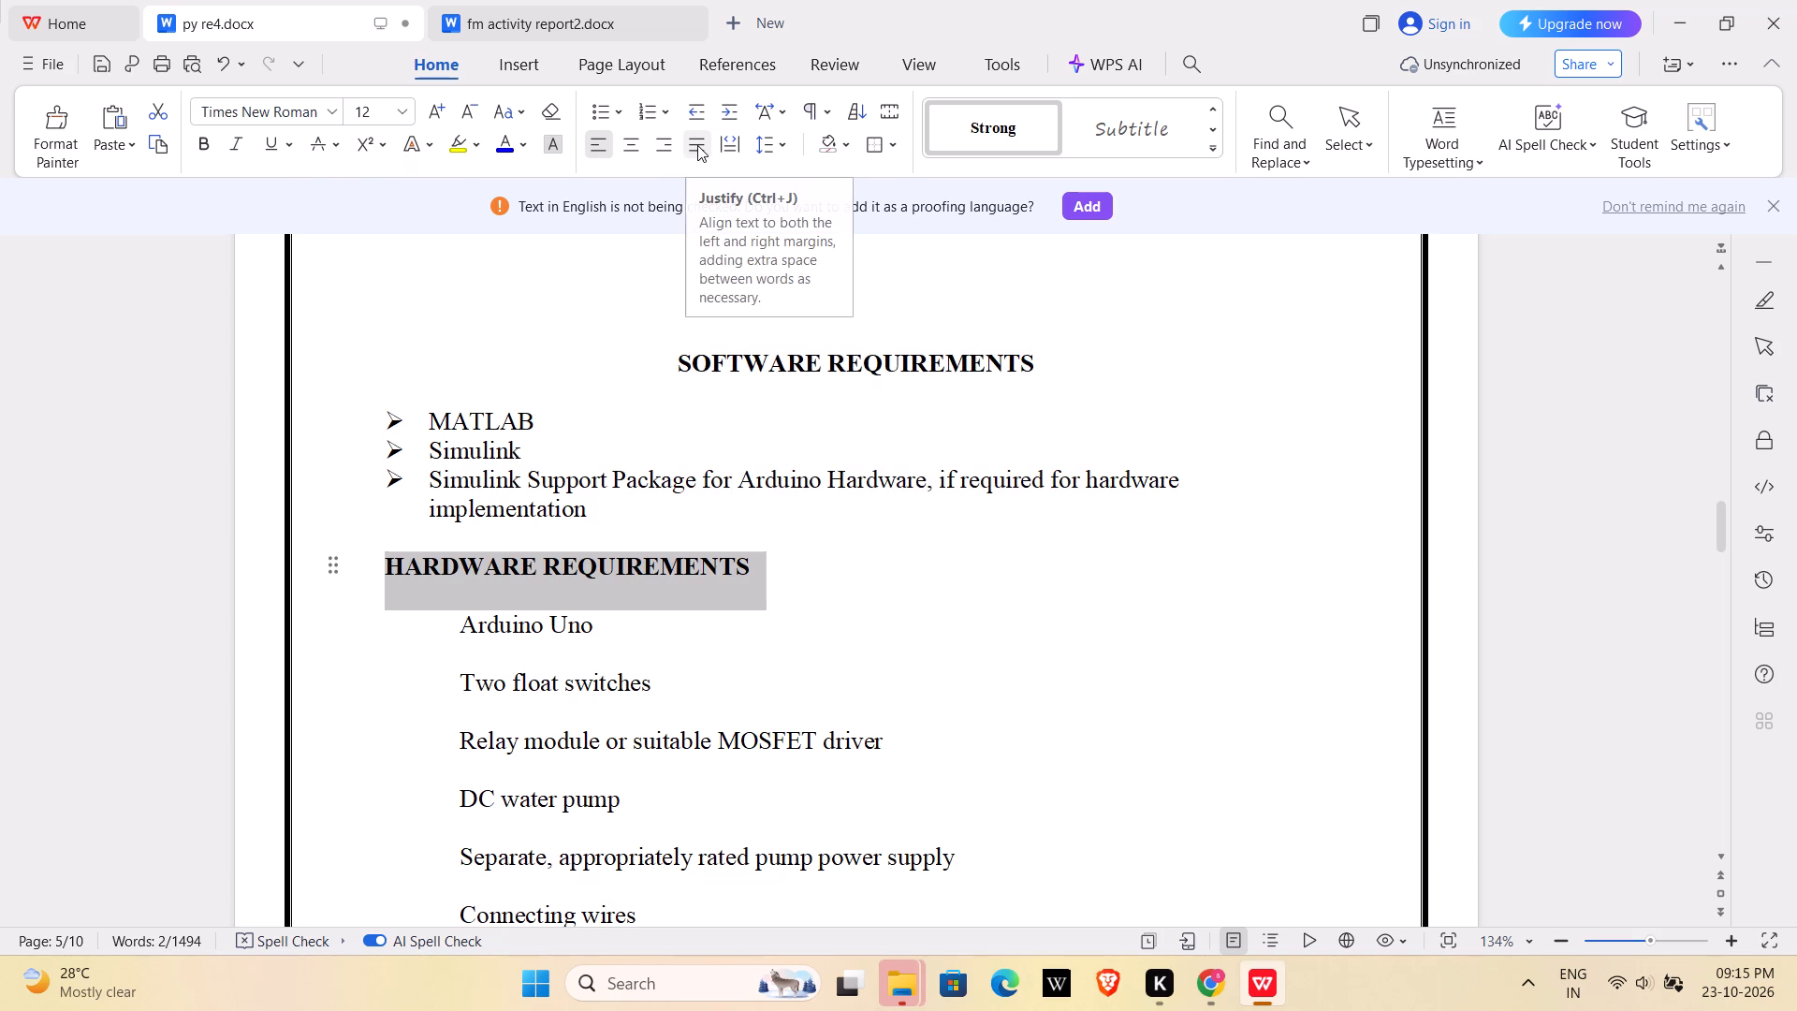
click(632, 140)
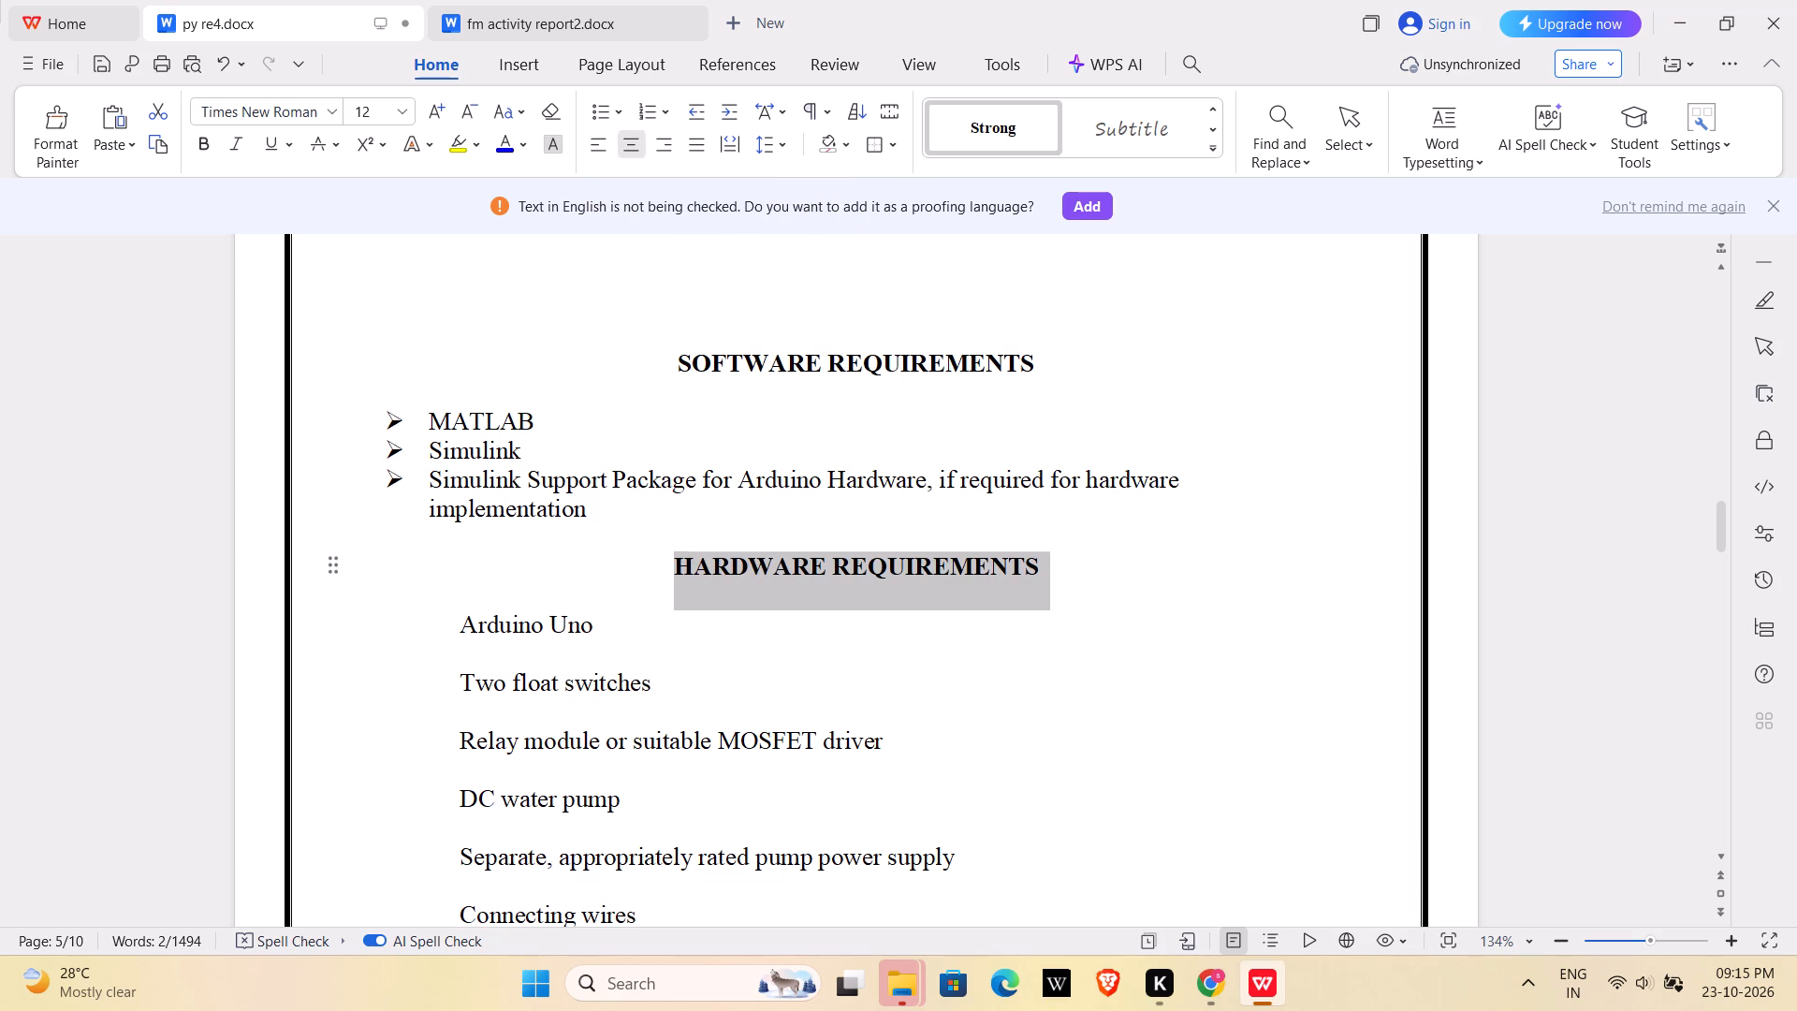
Apply arrow bullets to the hardware items from Arduino Uno to Water storage tank.
click(834, 656)
scroll(834, 656, down, 2)
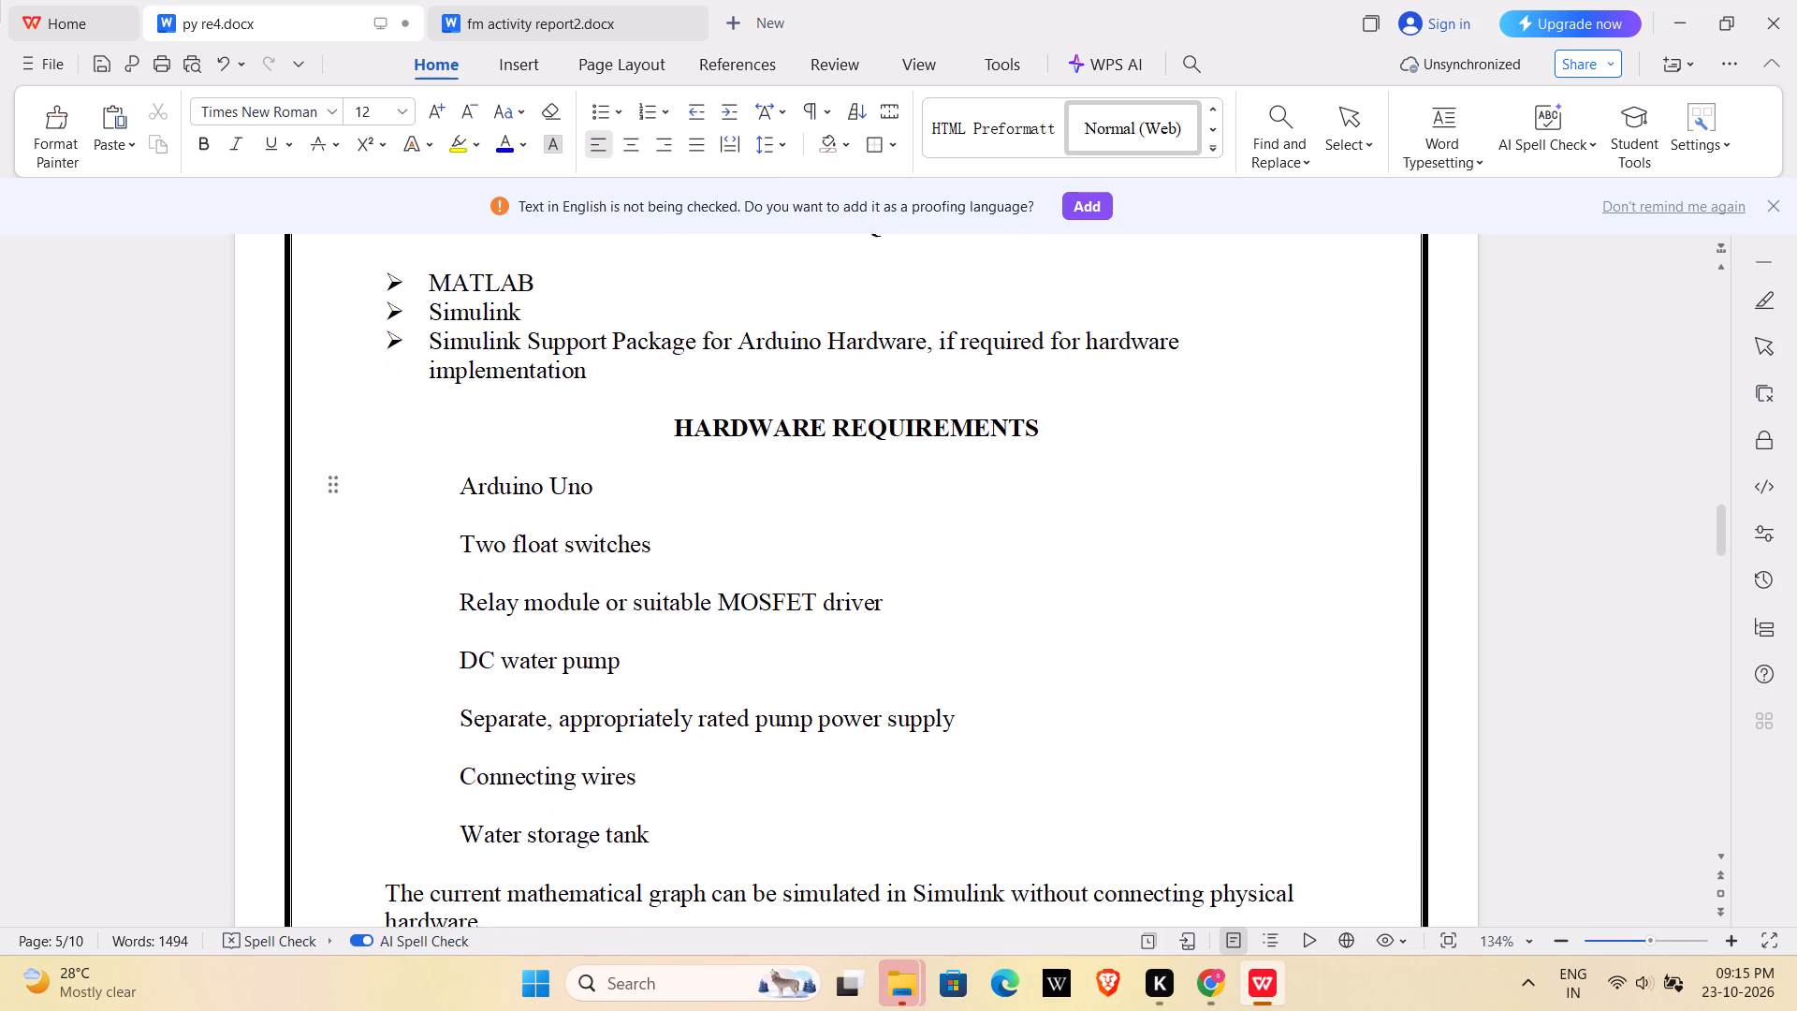
scroll(834, 656, down, 1)
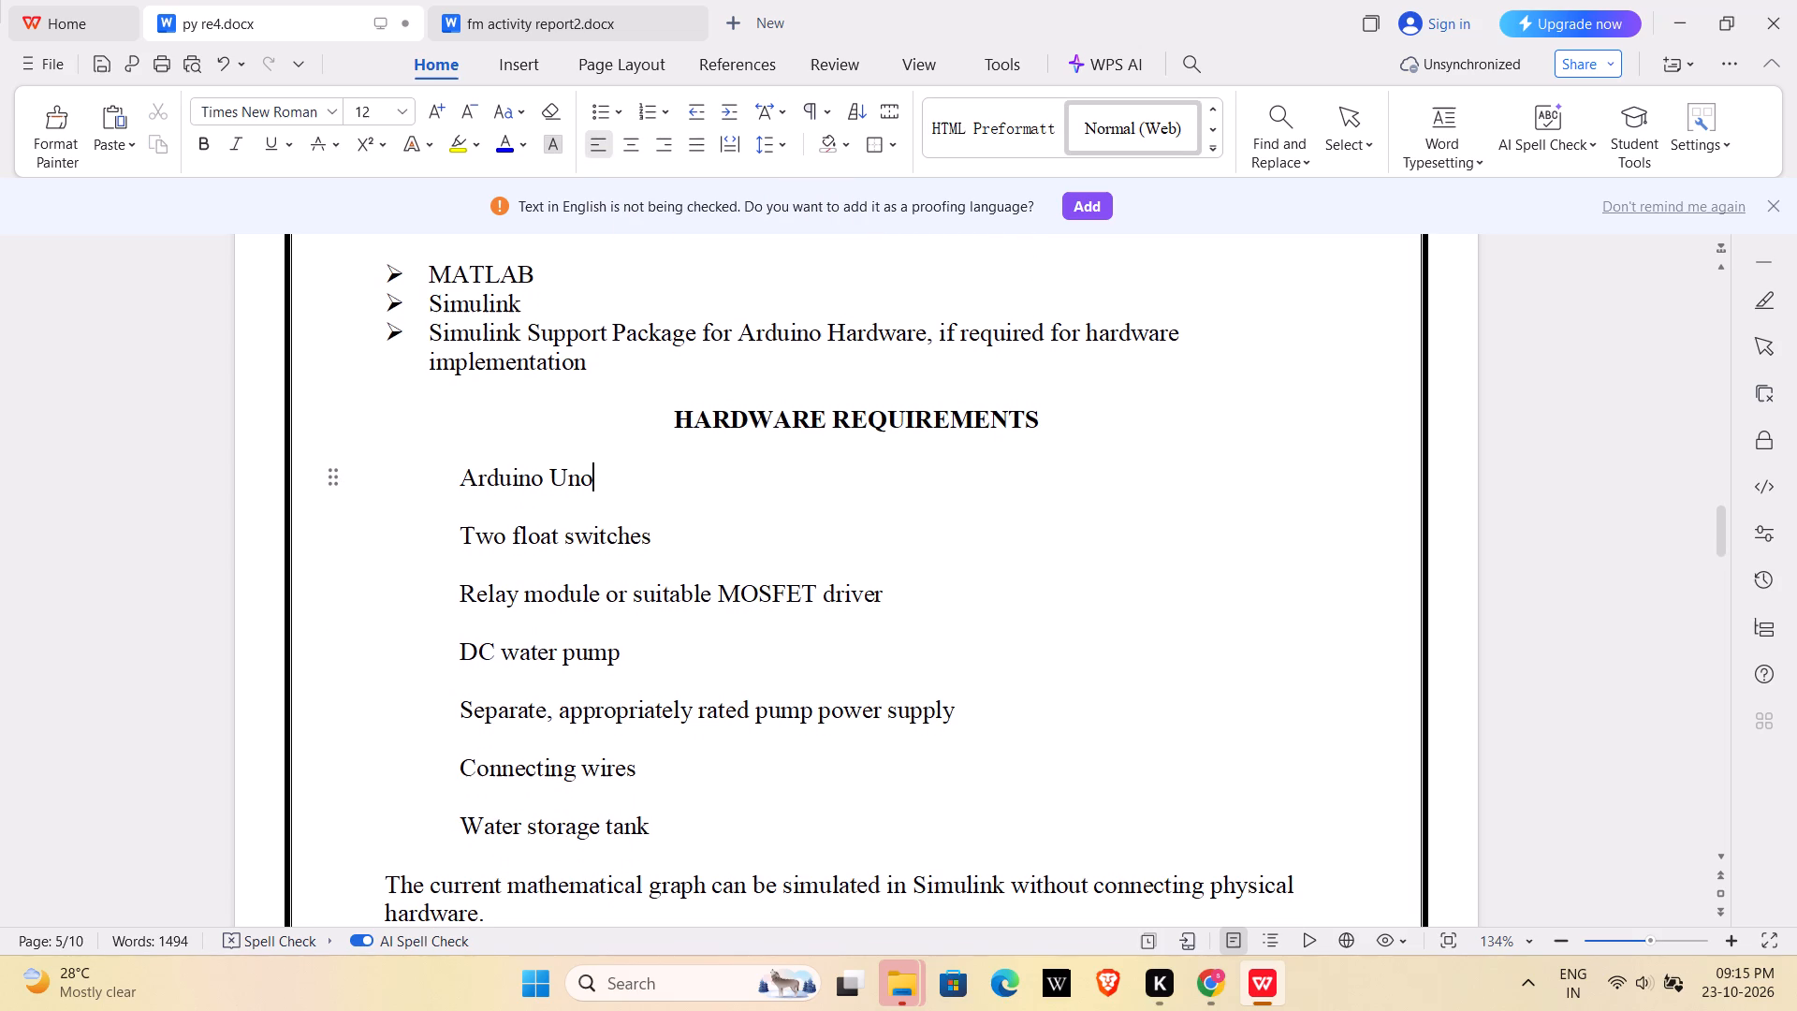
drag(426, 476, 678, 828)
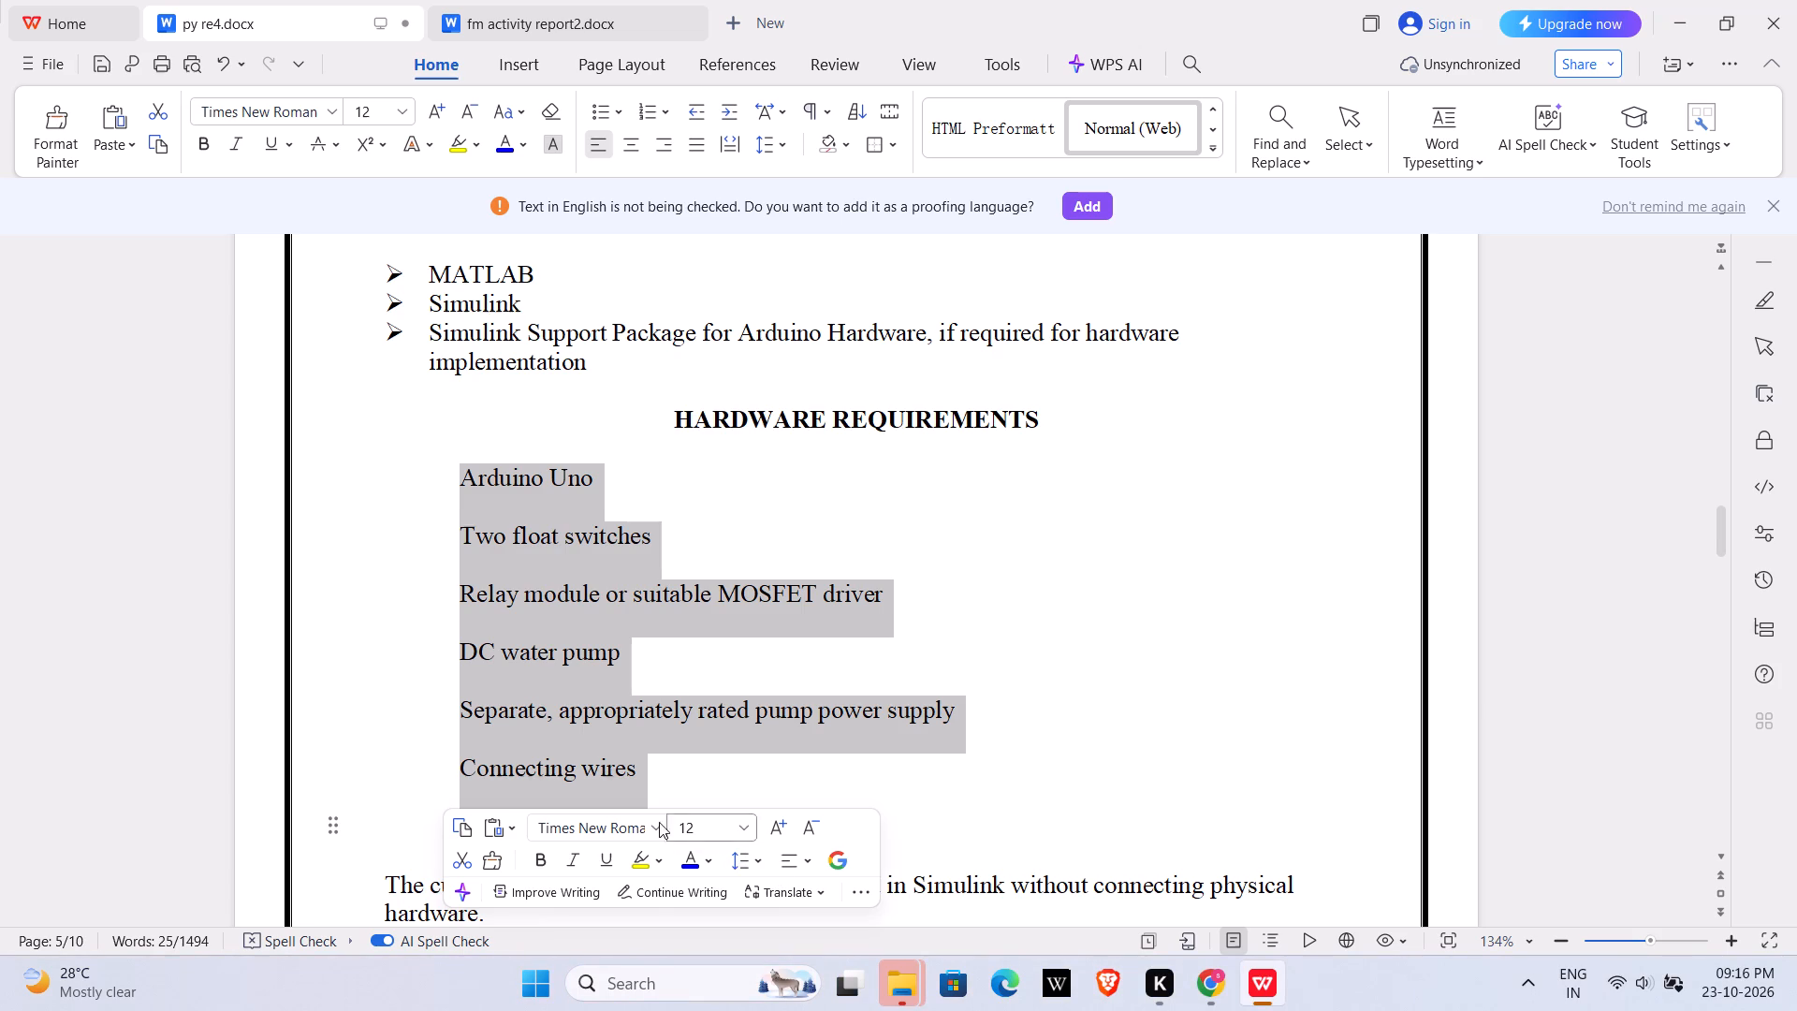
click(600, 101)
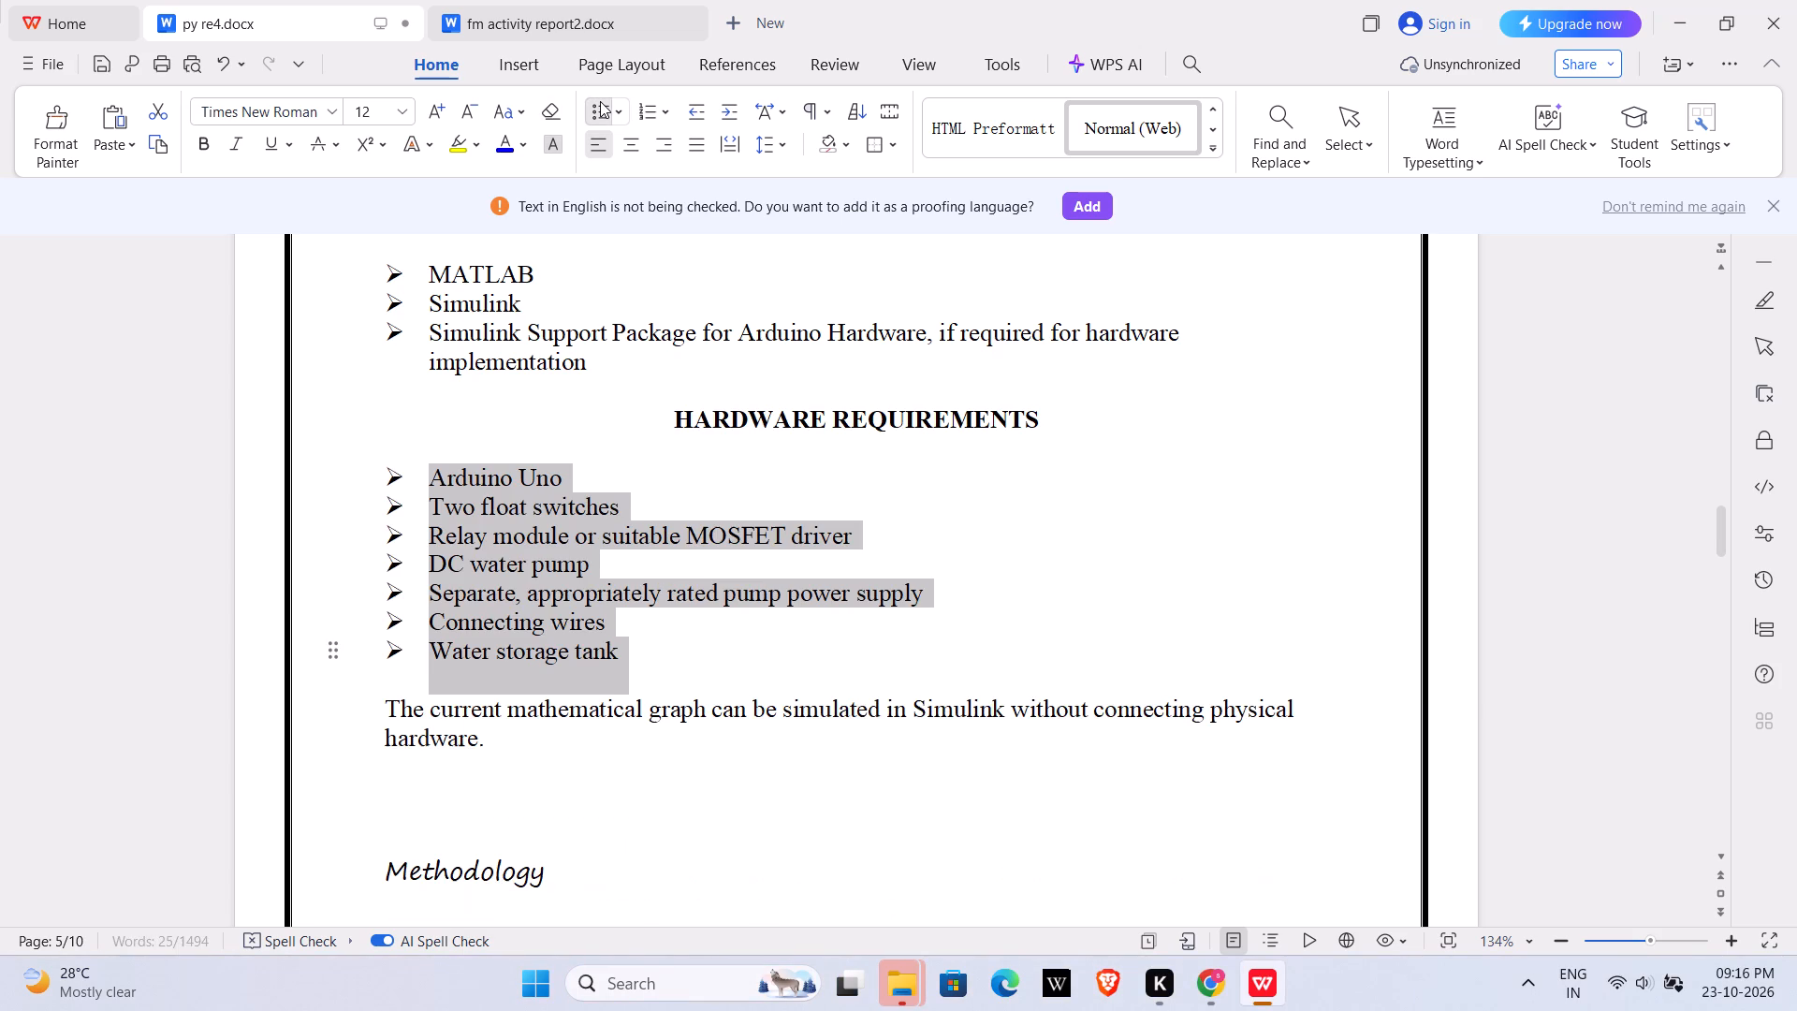
Delete the paragraph beginning "The current mathematical graph can be simulated" below the hardware list.
scroll(815, 426, down, 1)
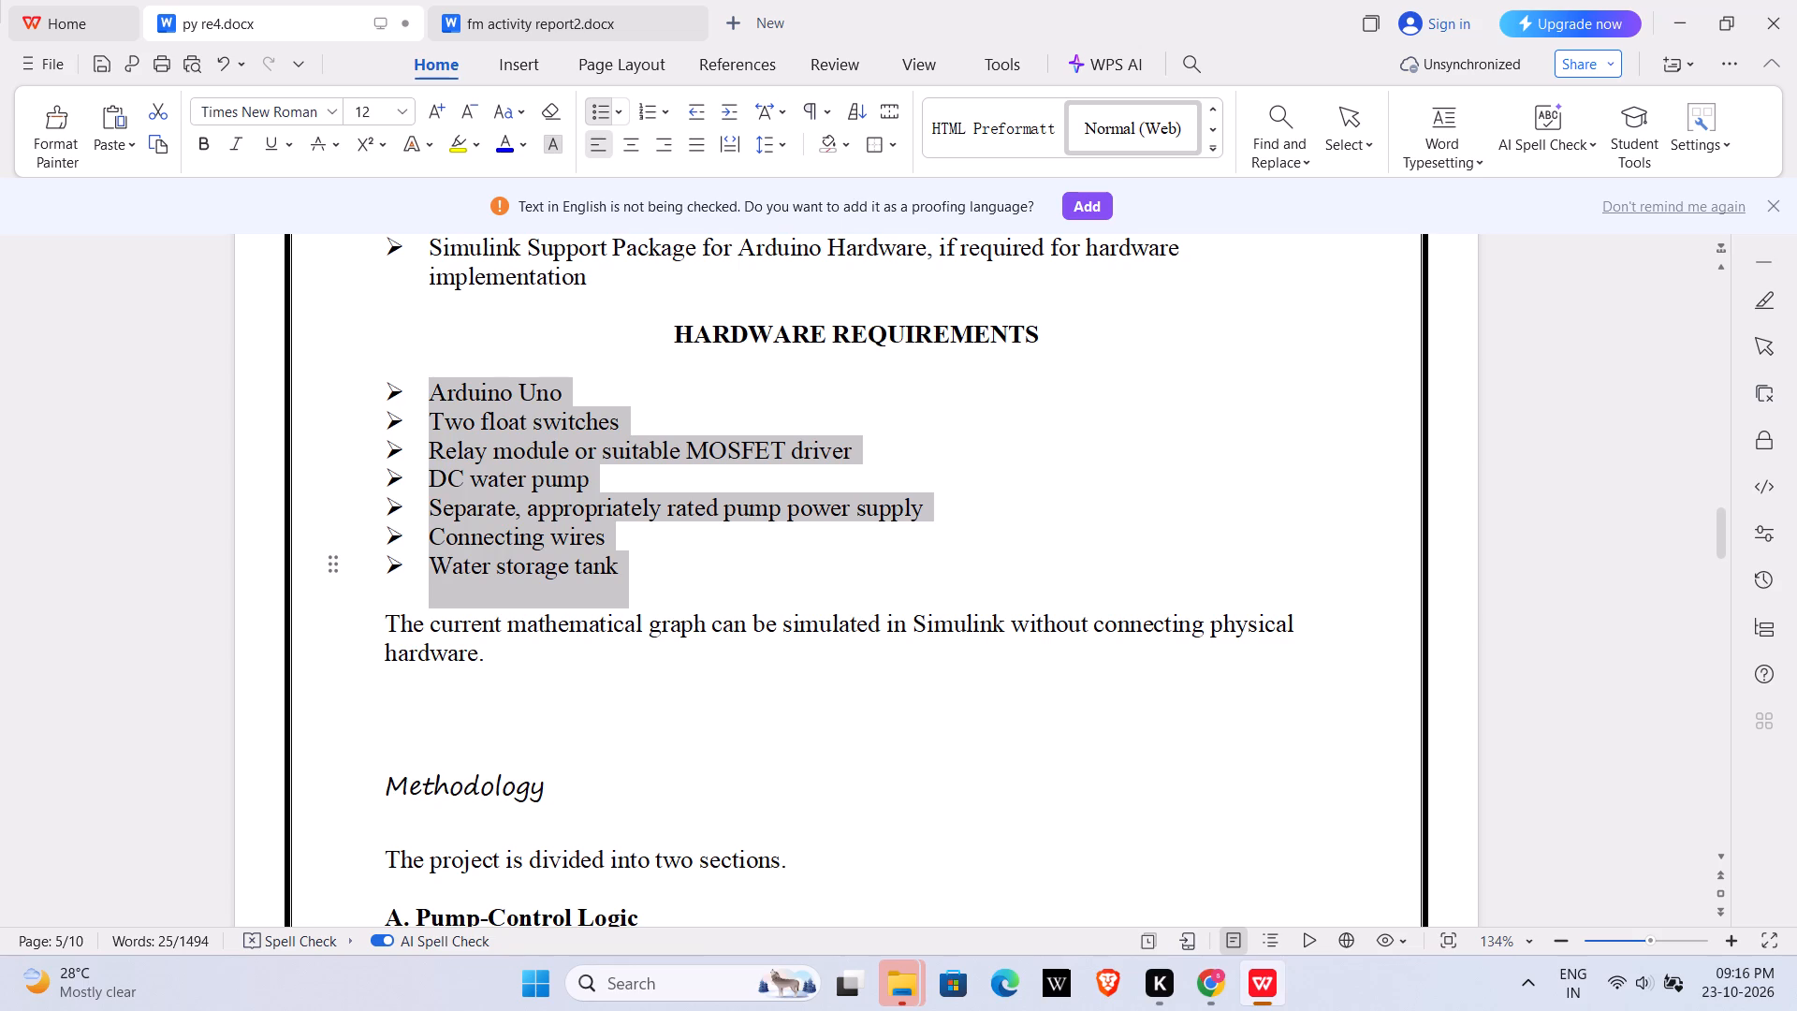
drag(386, 618, 500, 665)
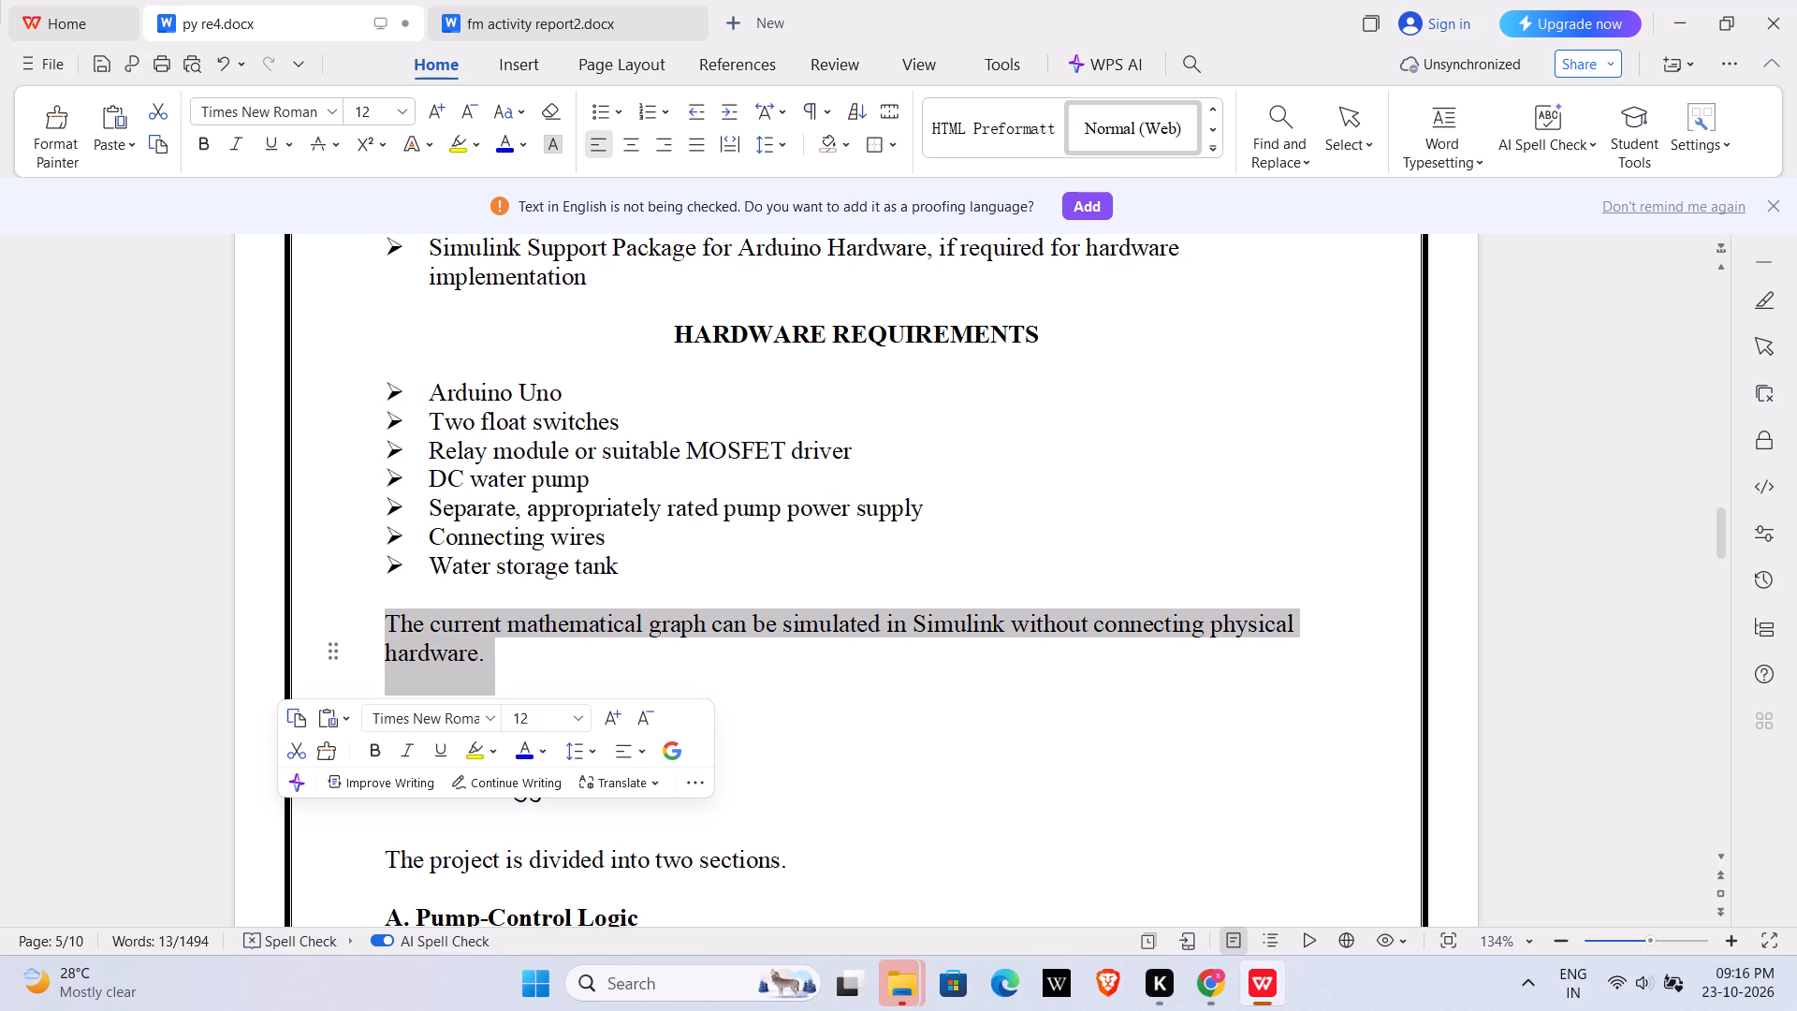
key(Delete)
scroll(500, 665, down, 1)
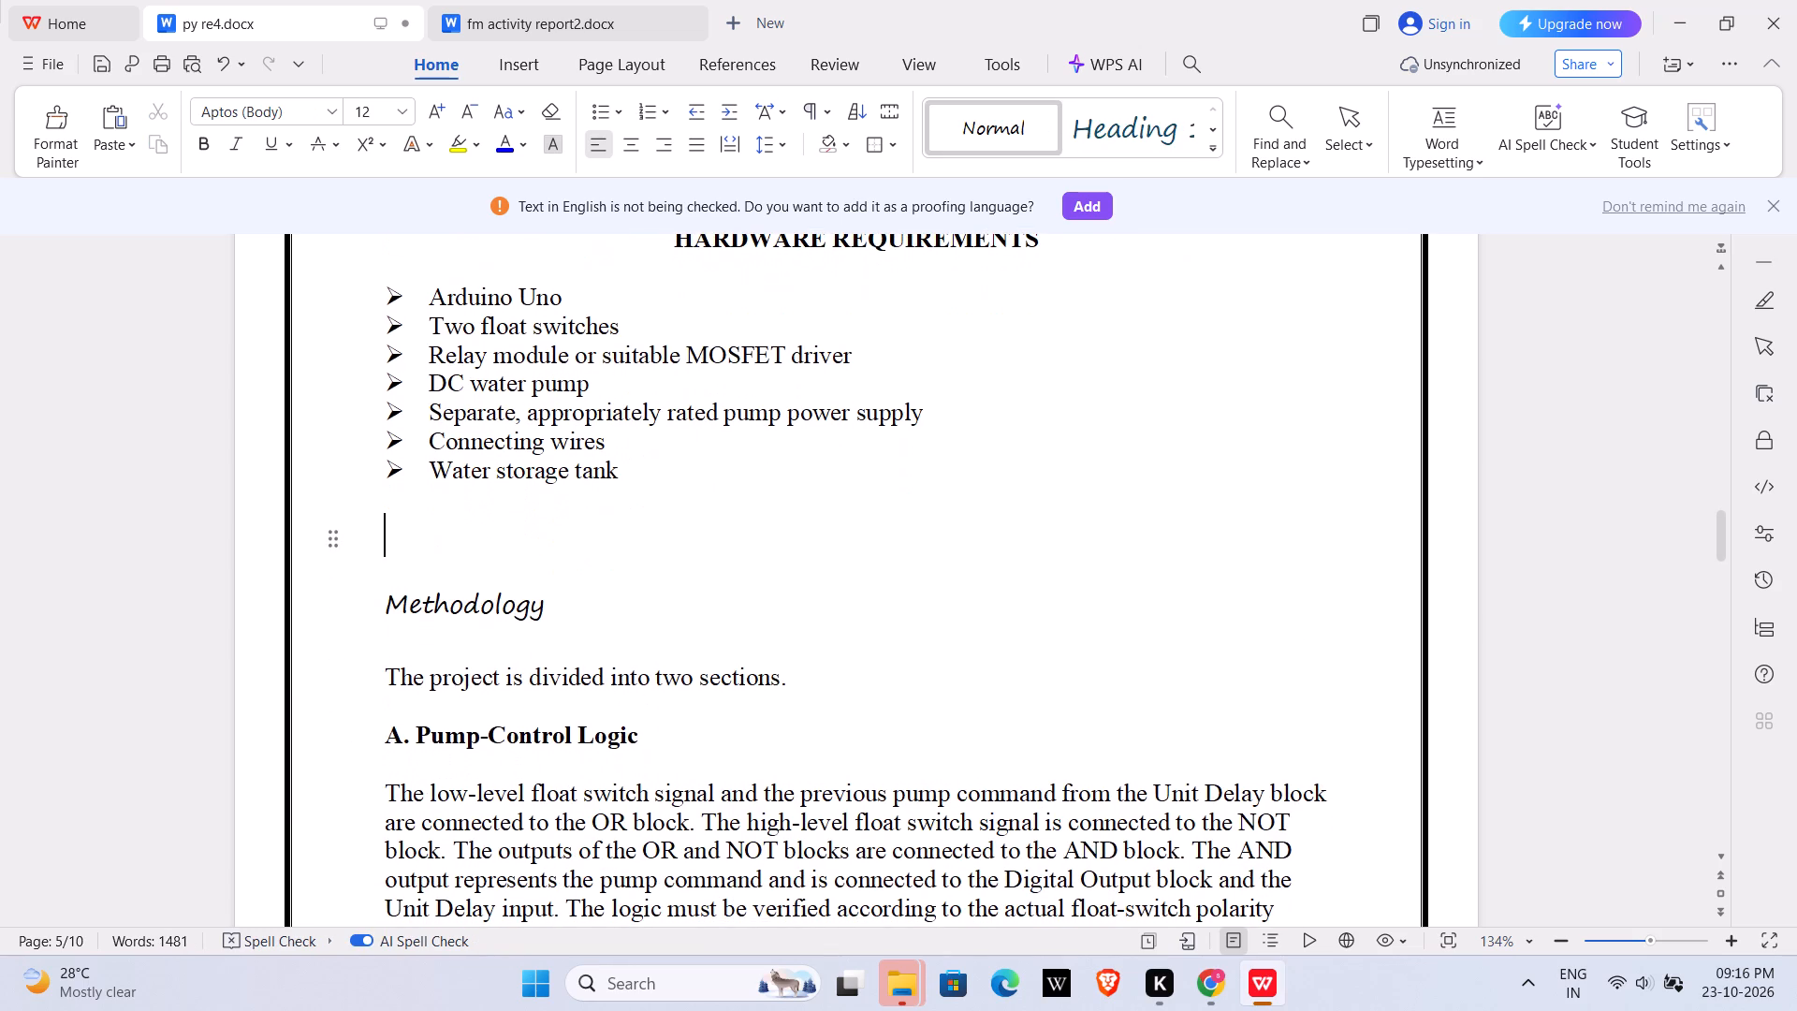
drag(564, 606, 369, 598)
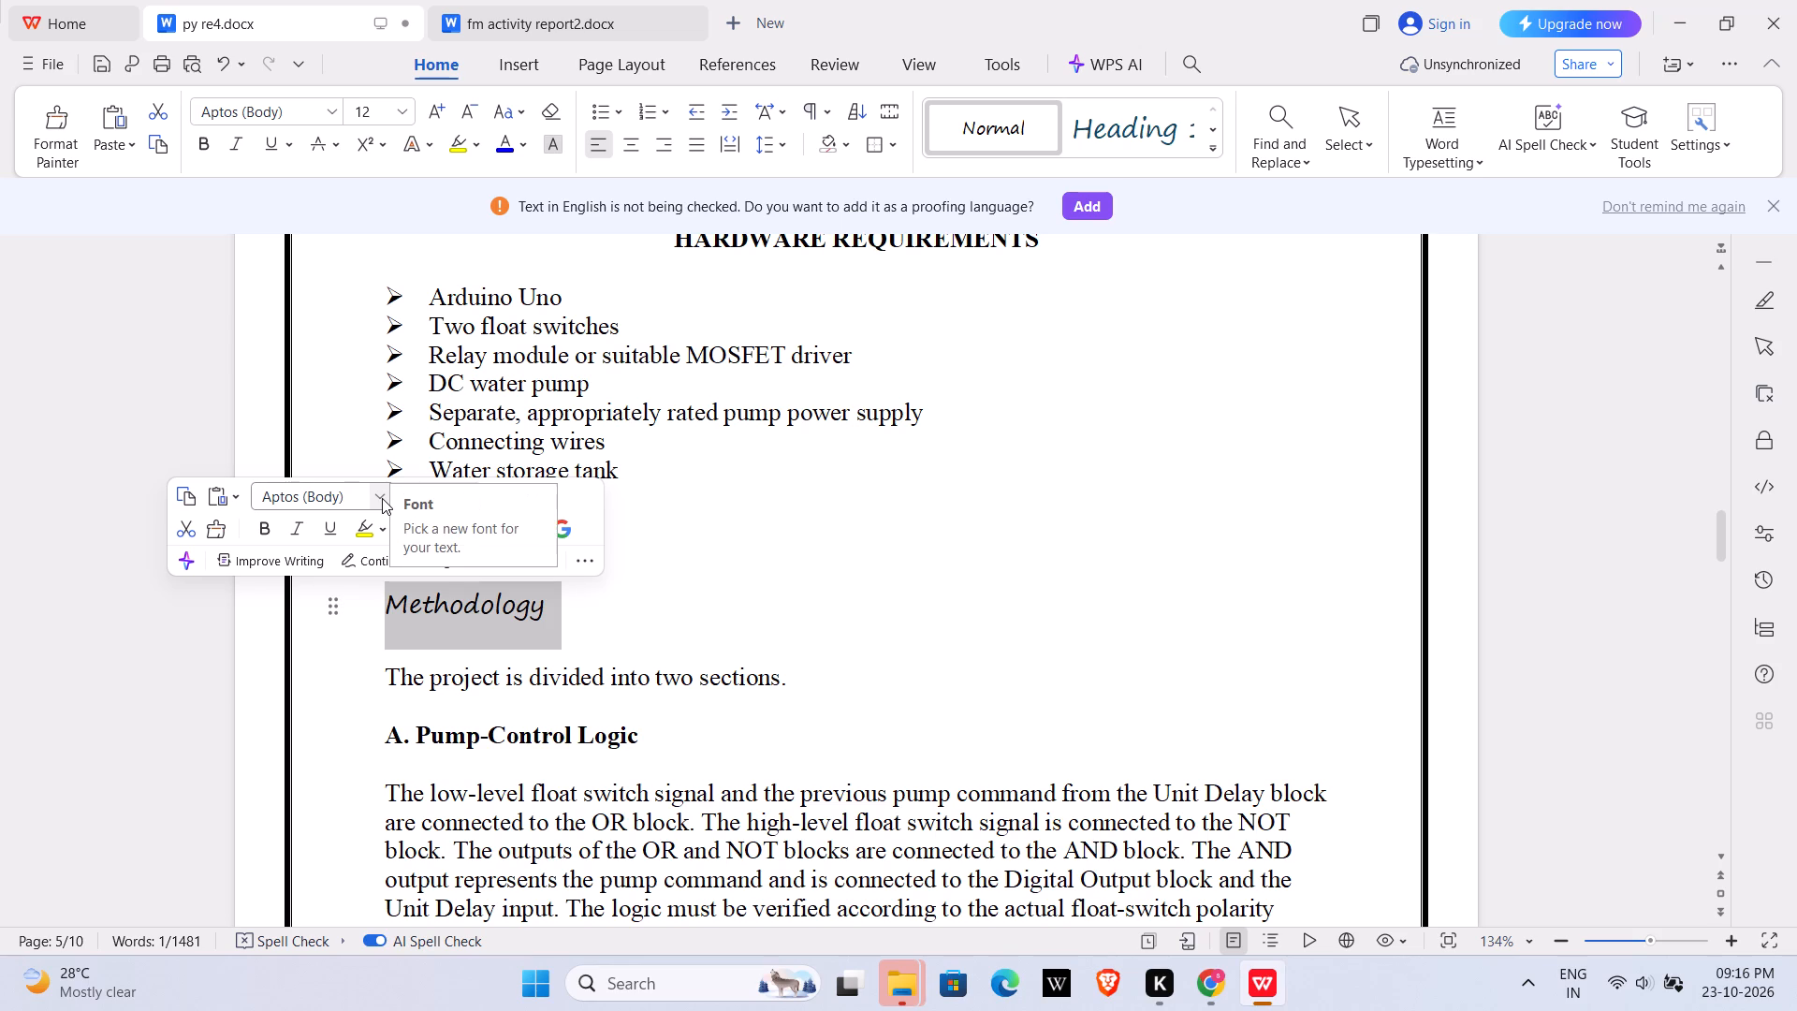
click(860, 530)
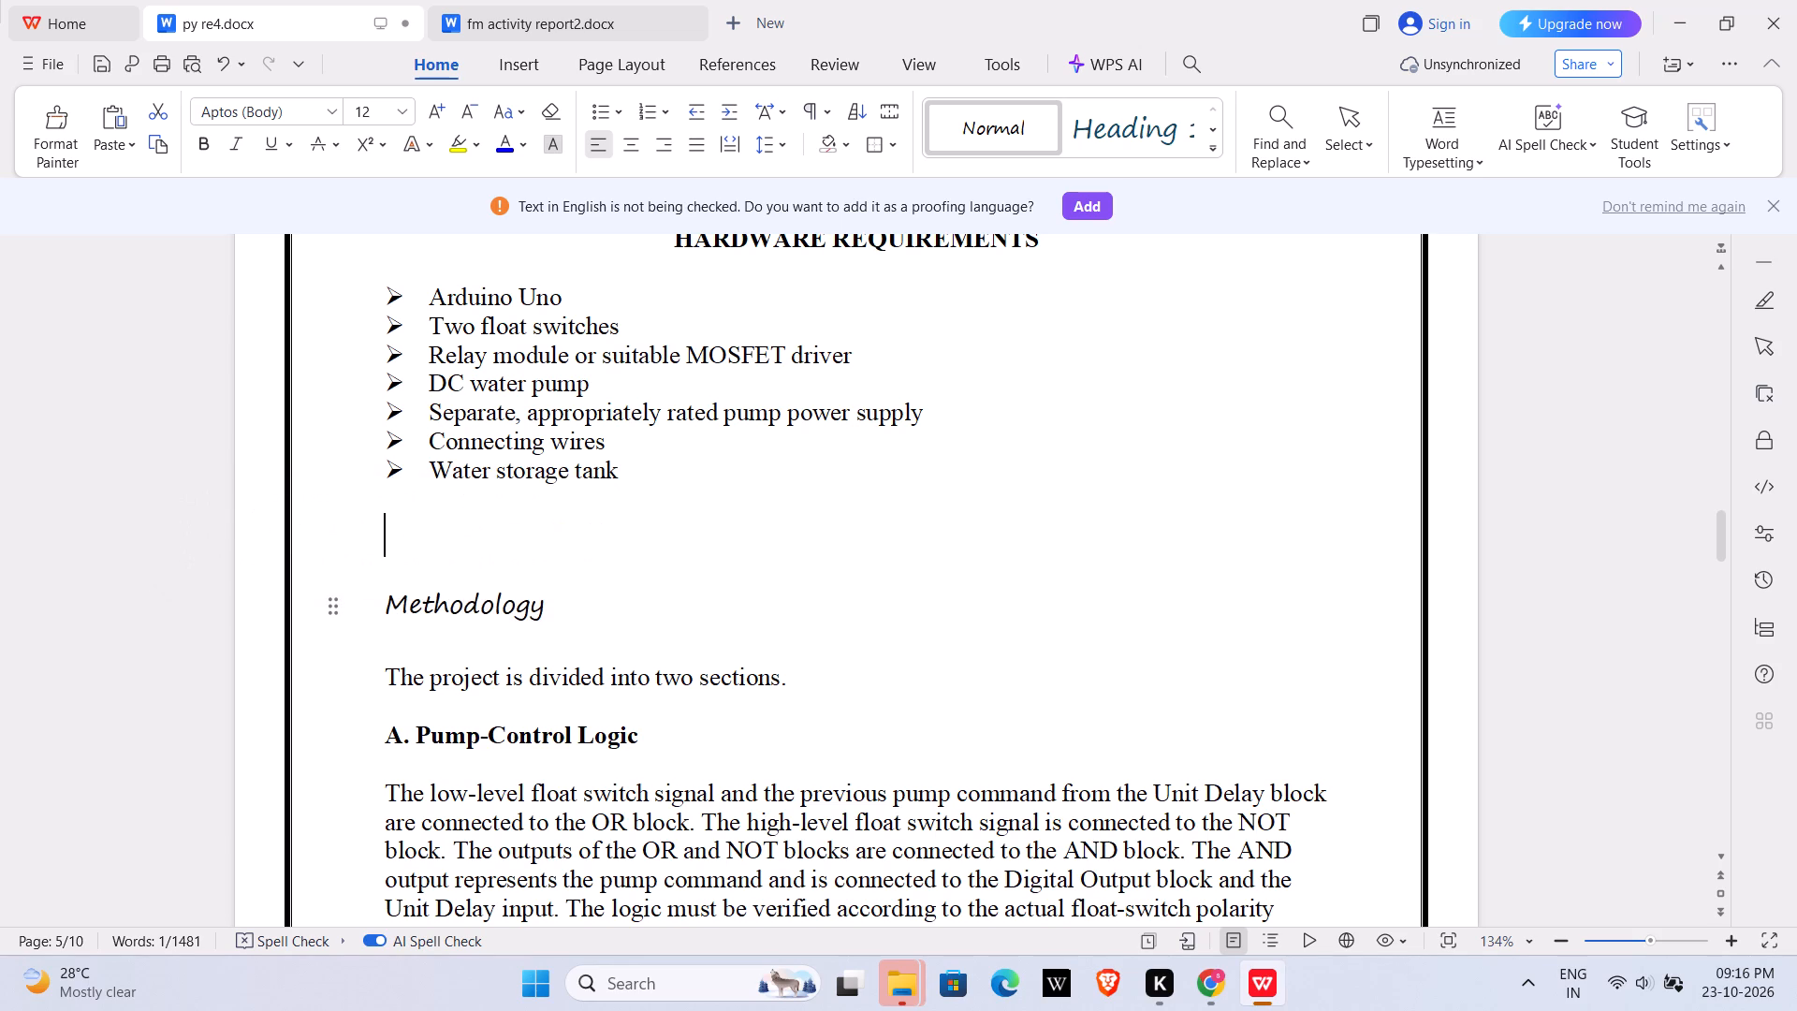
Justify the hardware list items from Arduino Uno to Water storage tank.
drag(428, 297, 675, 434)
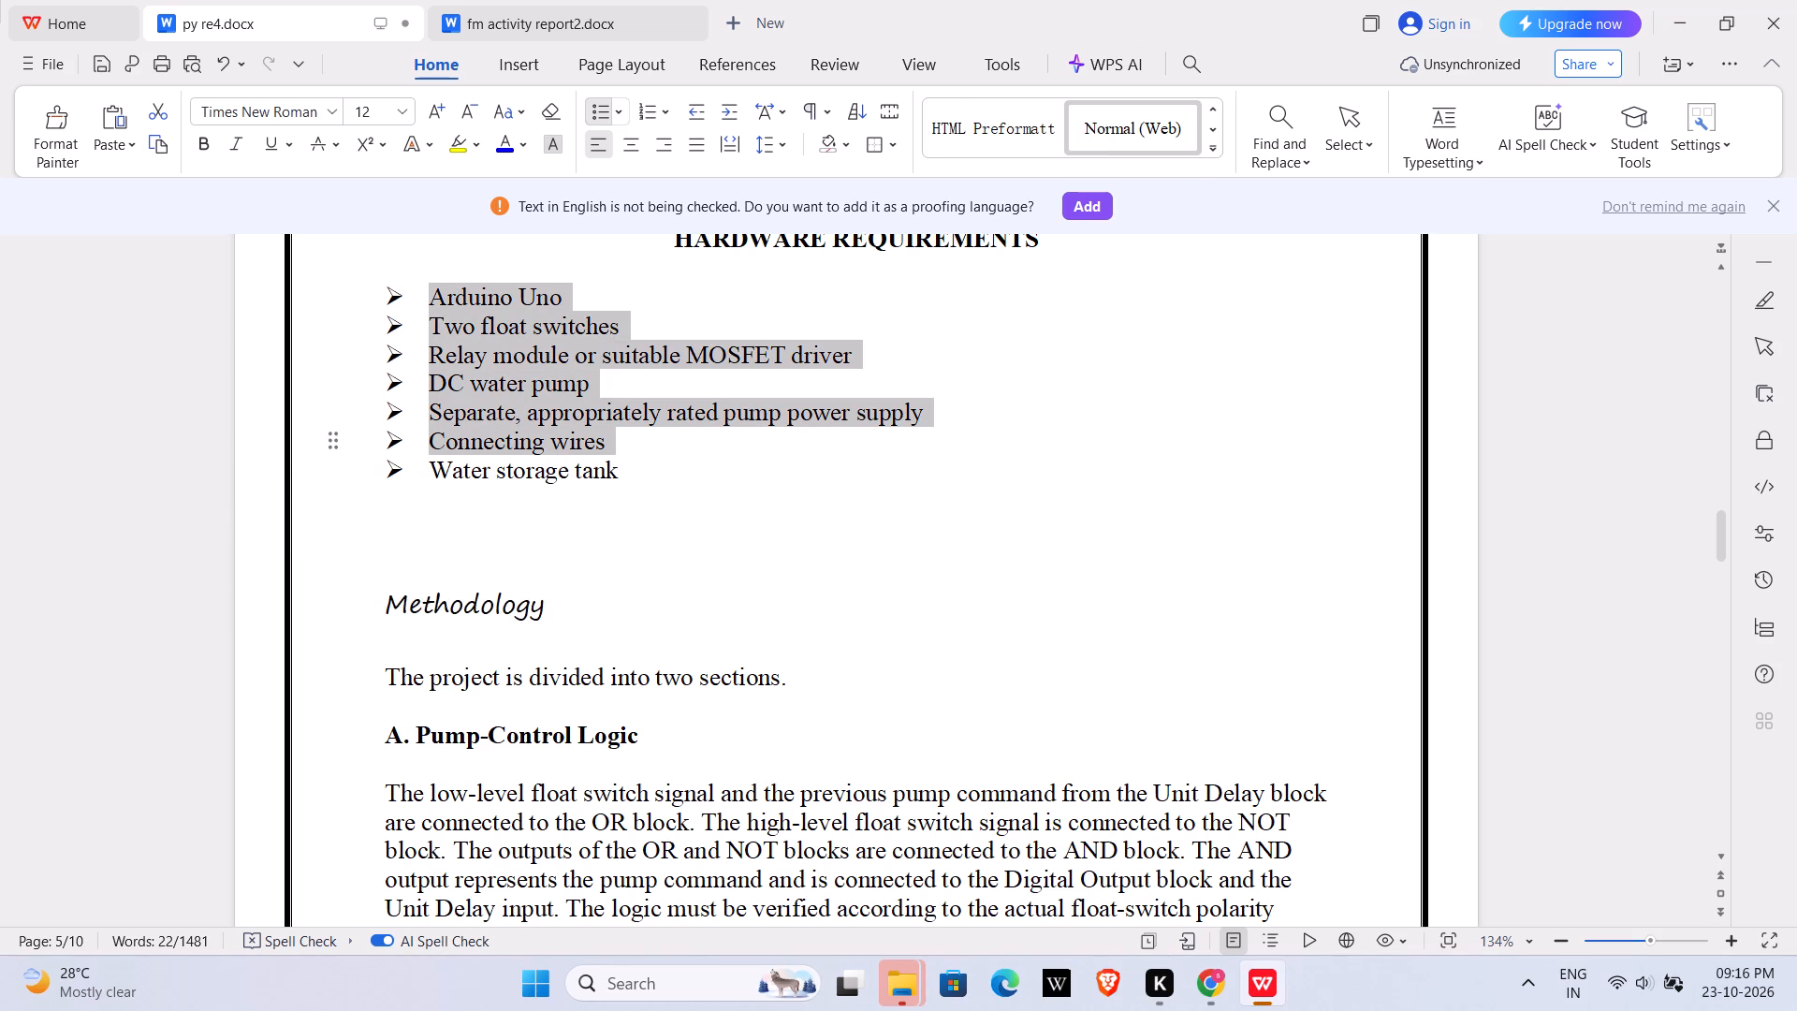
drag(675, 434, 678, 467)
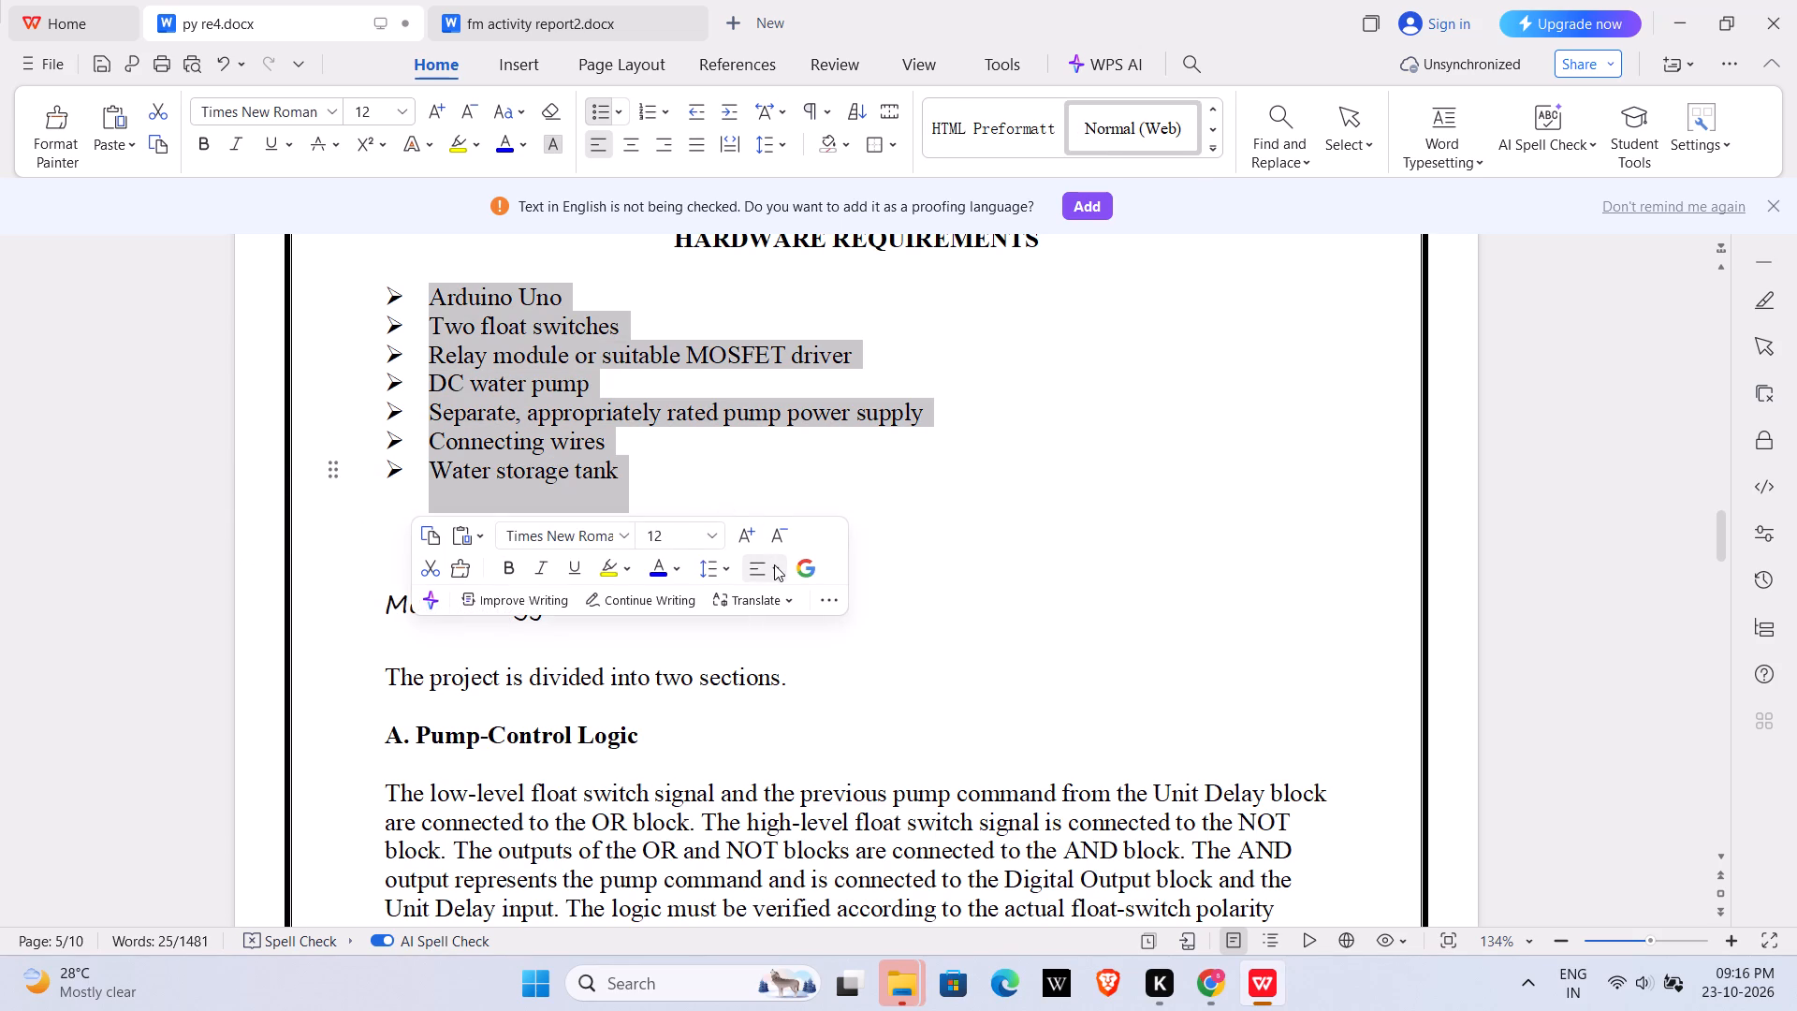
click(774, 564)
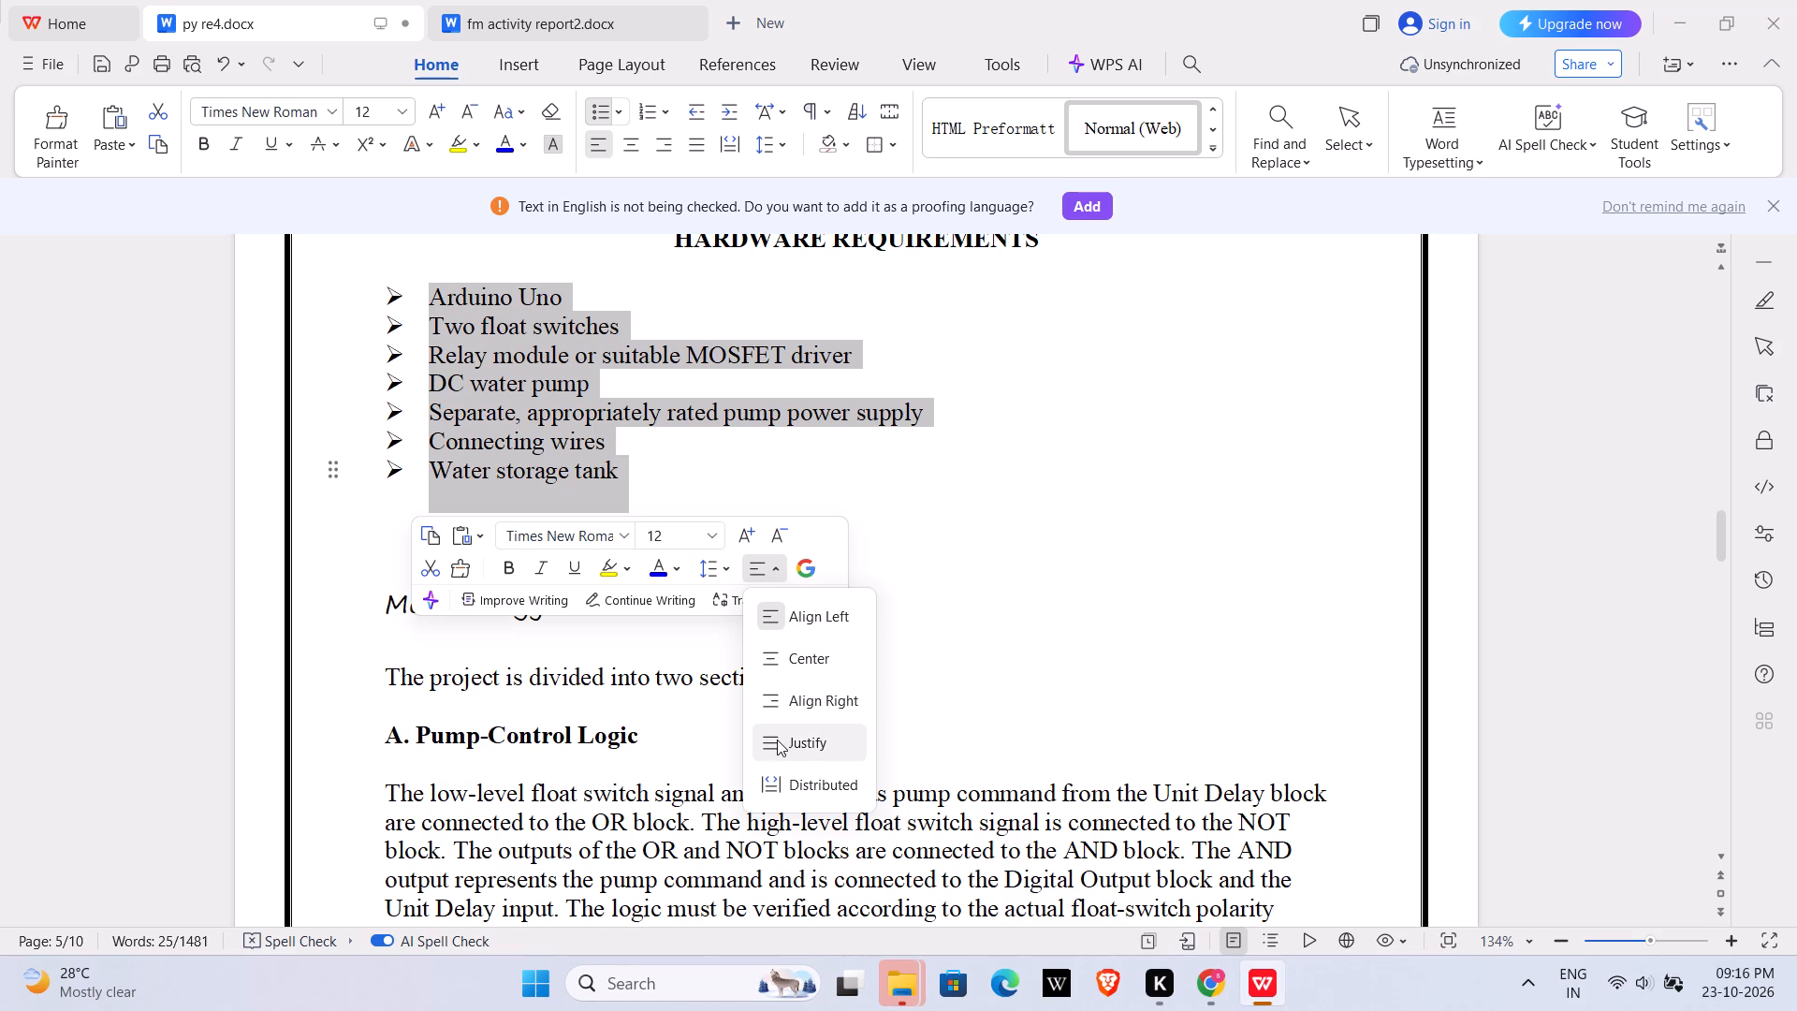
click(777, 740)
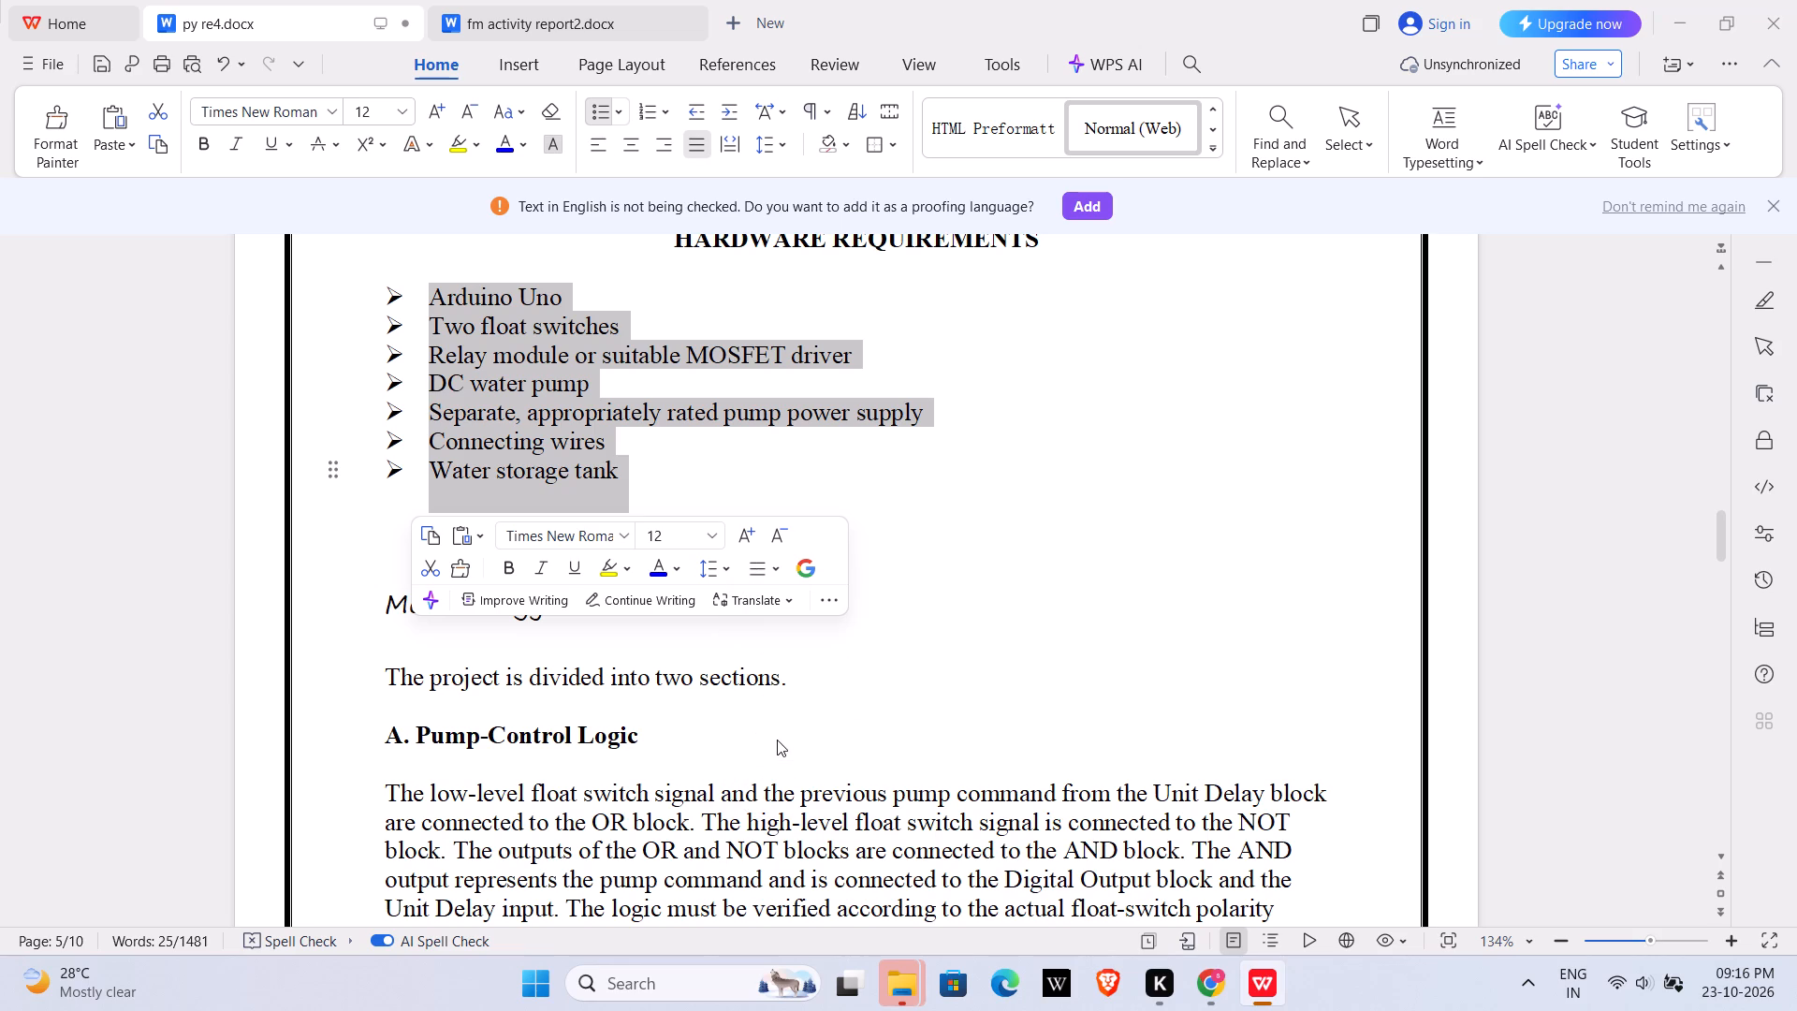
click(967, 565)
Set the Methodology heading in Times New Roman and make it bold.
scroll(735, 616, down, 1)
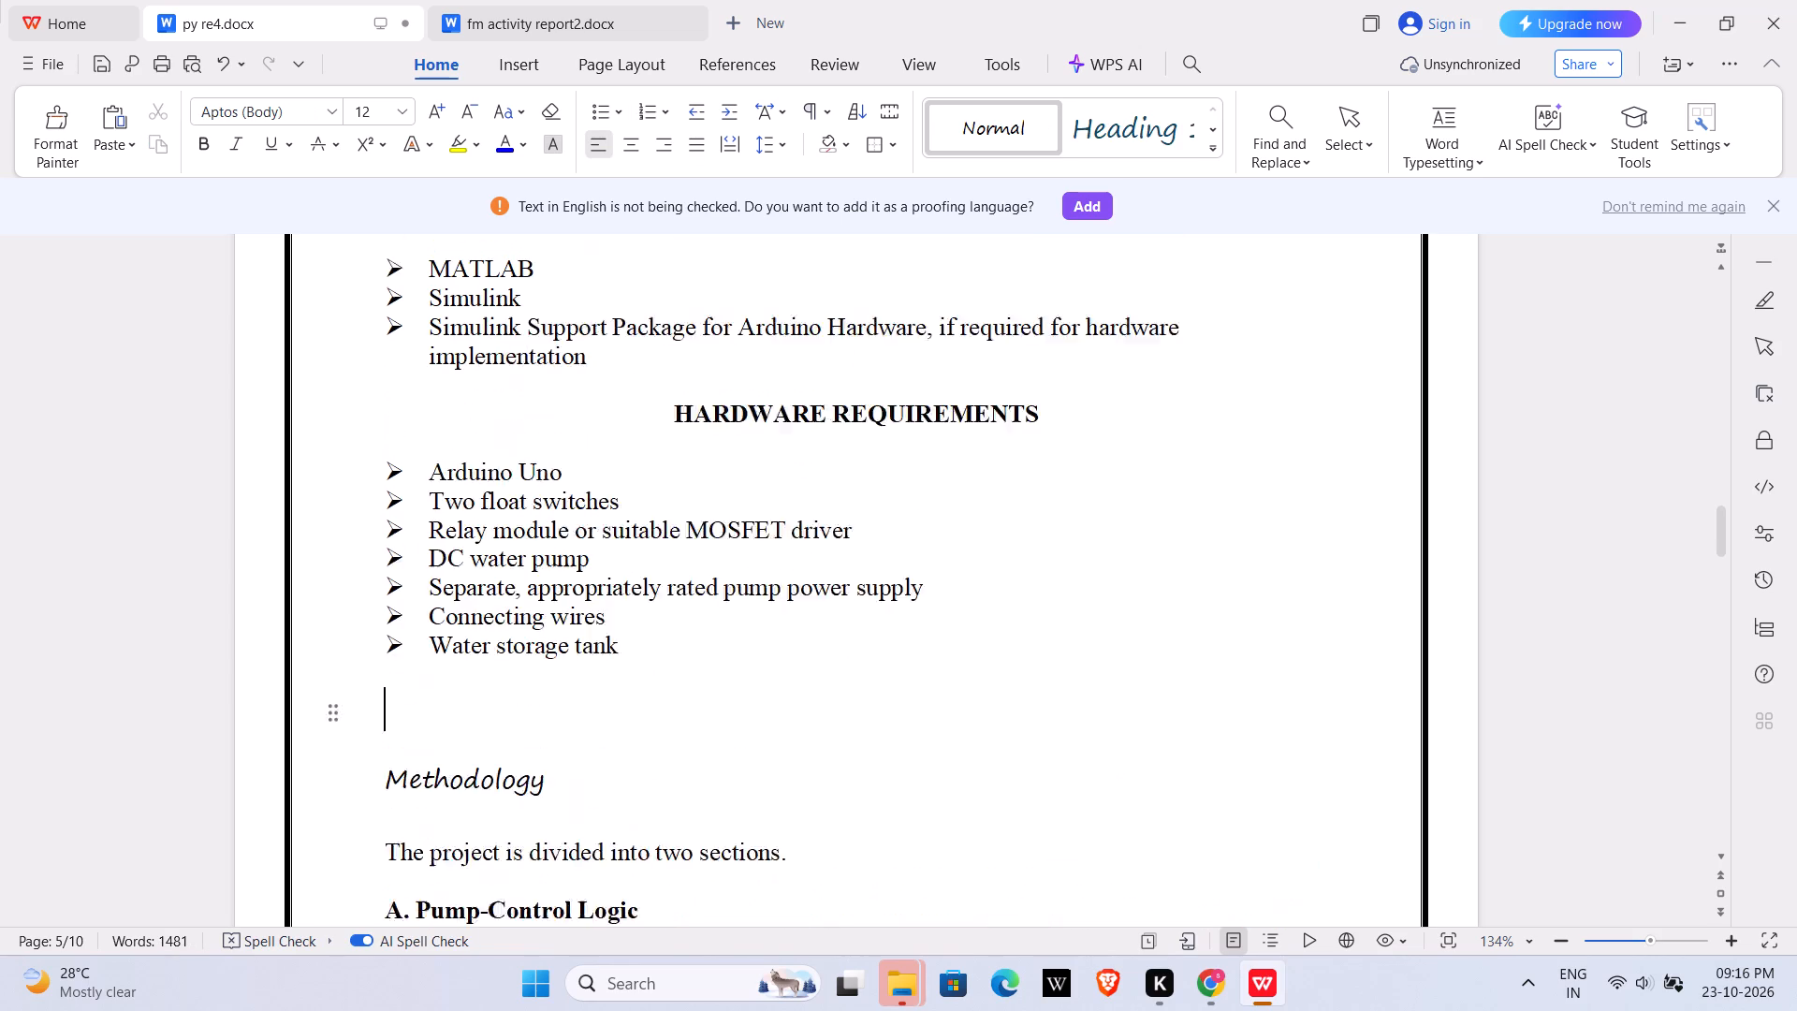
scroll(735, 616, down, 1)
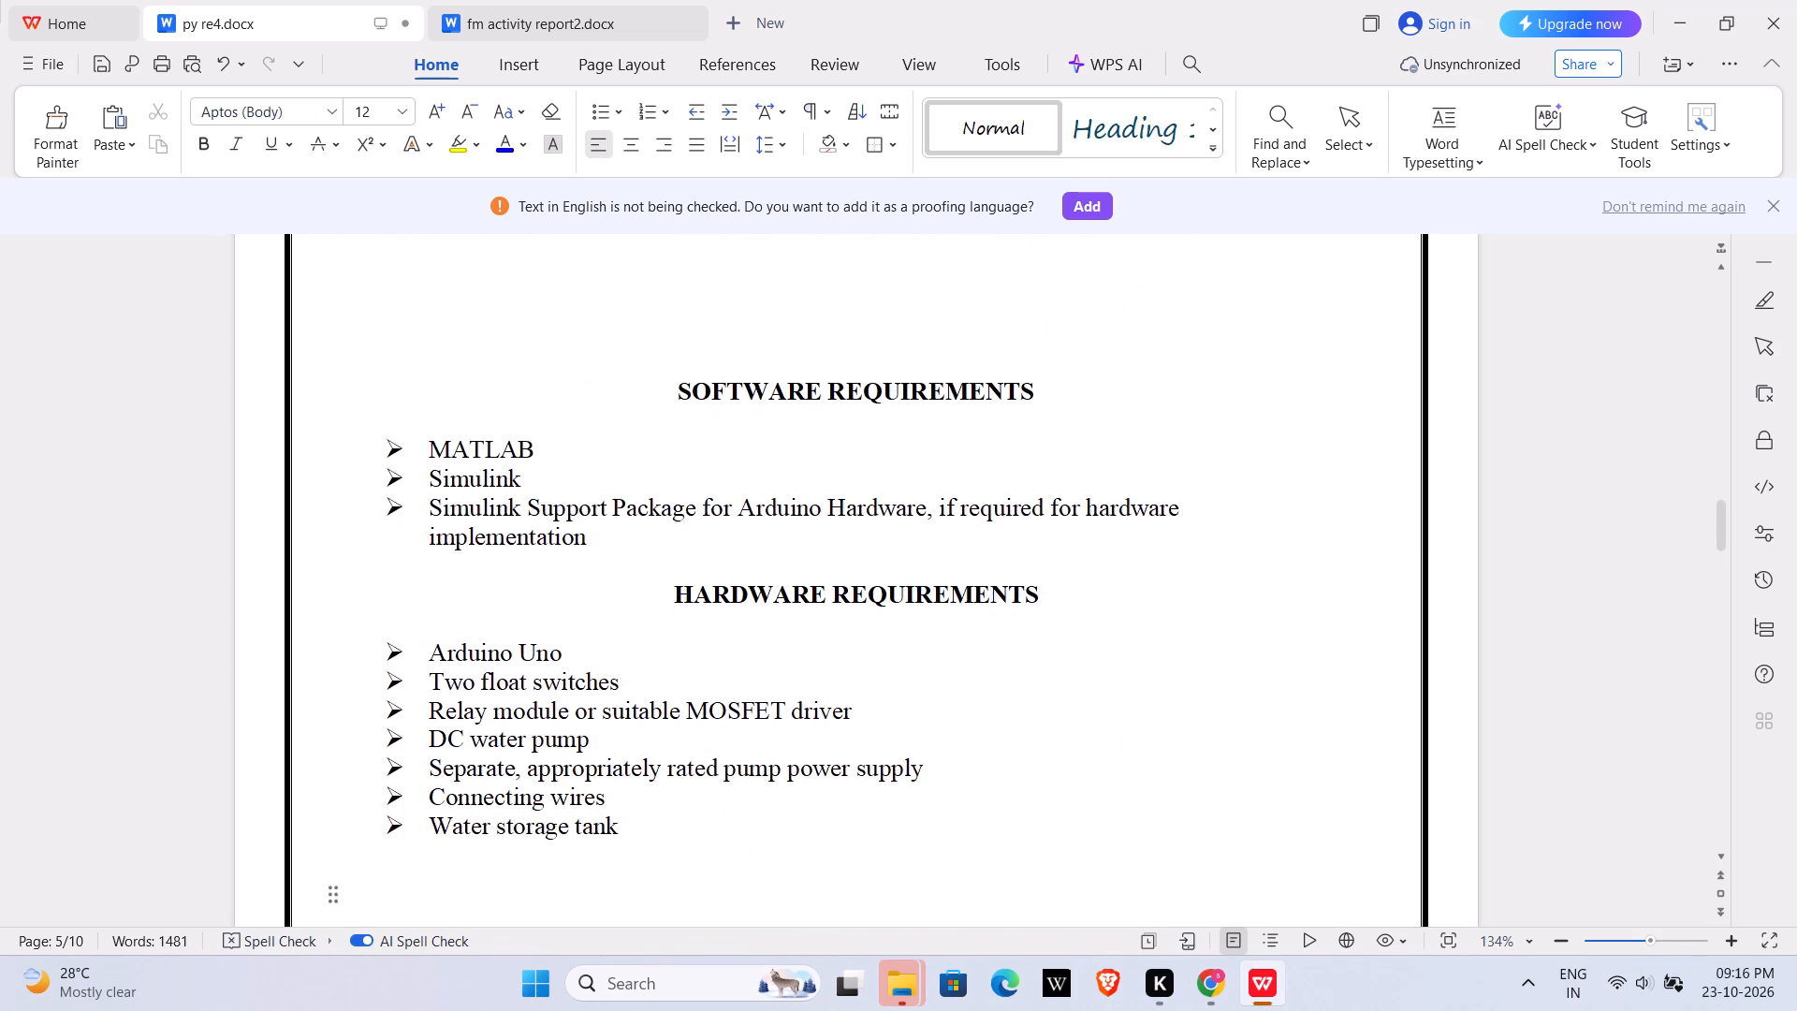
scroll(735, 616, down, 1)
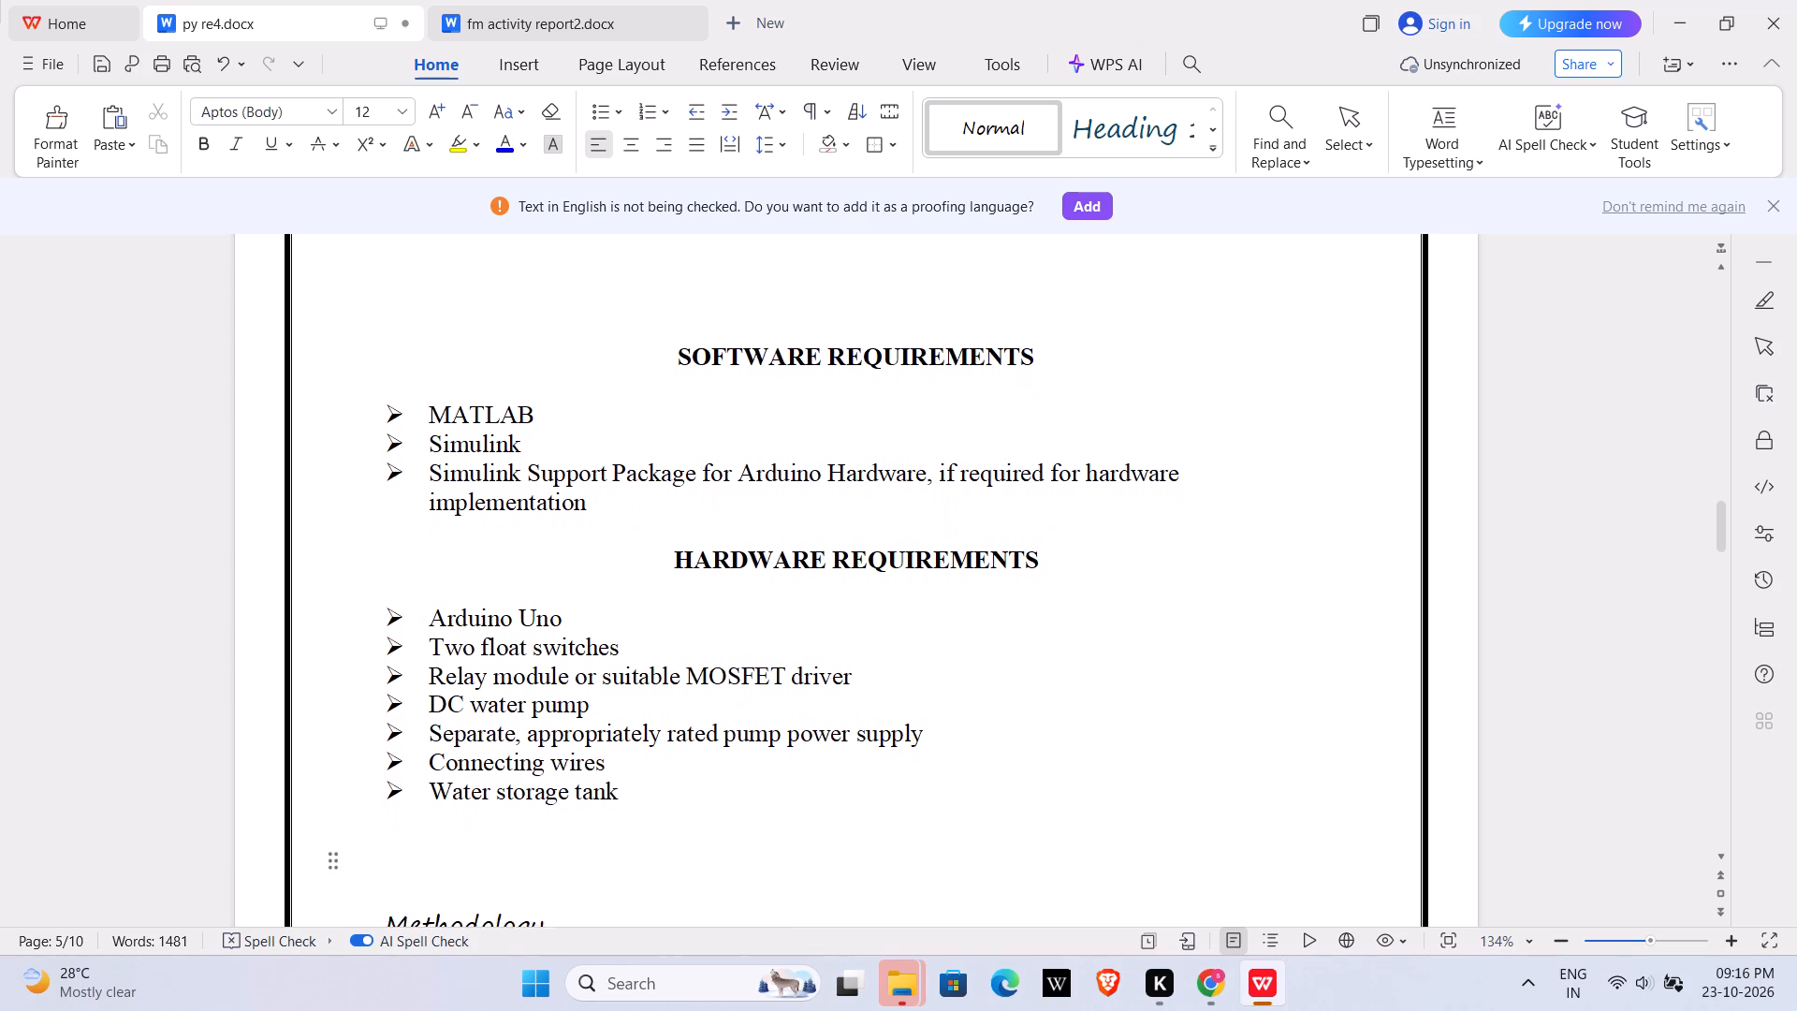
scroll(735, 616, down, 1)
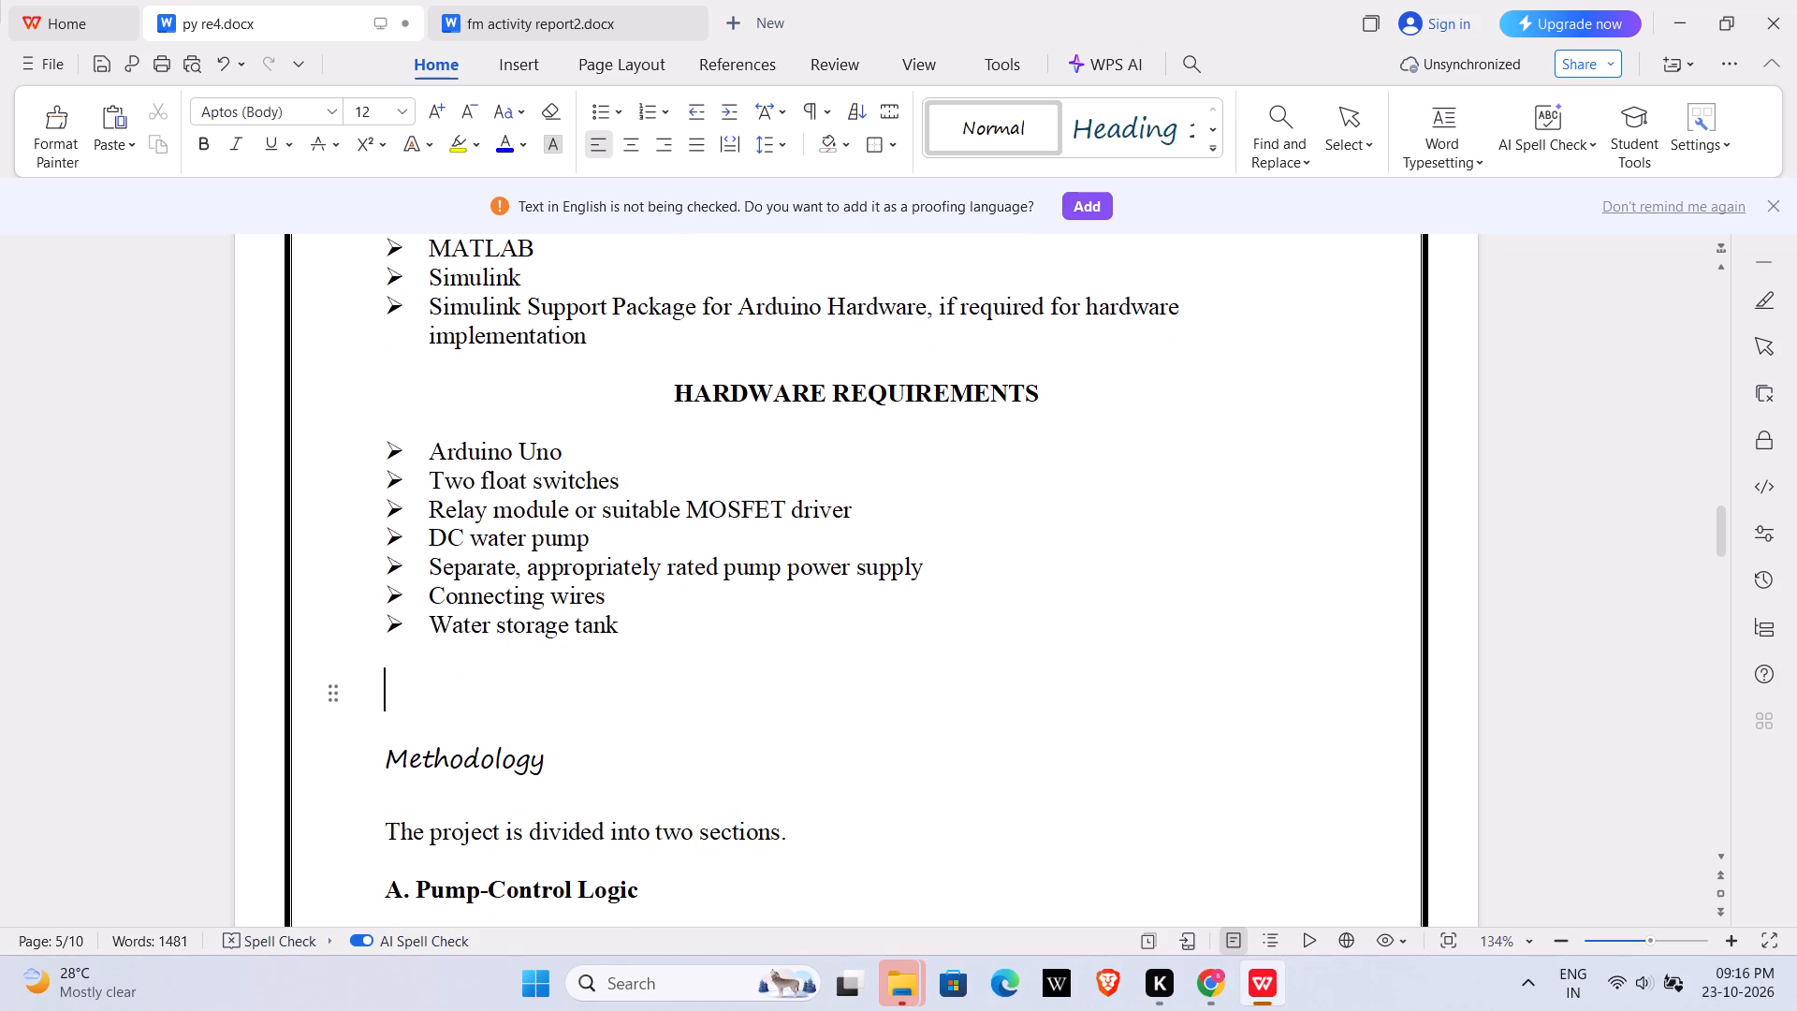
drag(582, 764, 368, 740)
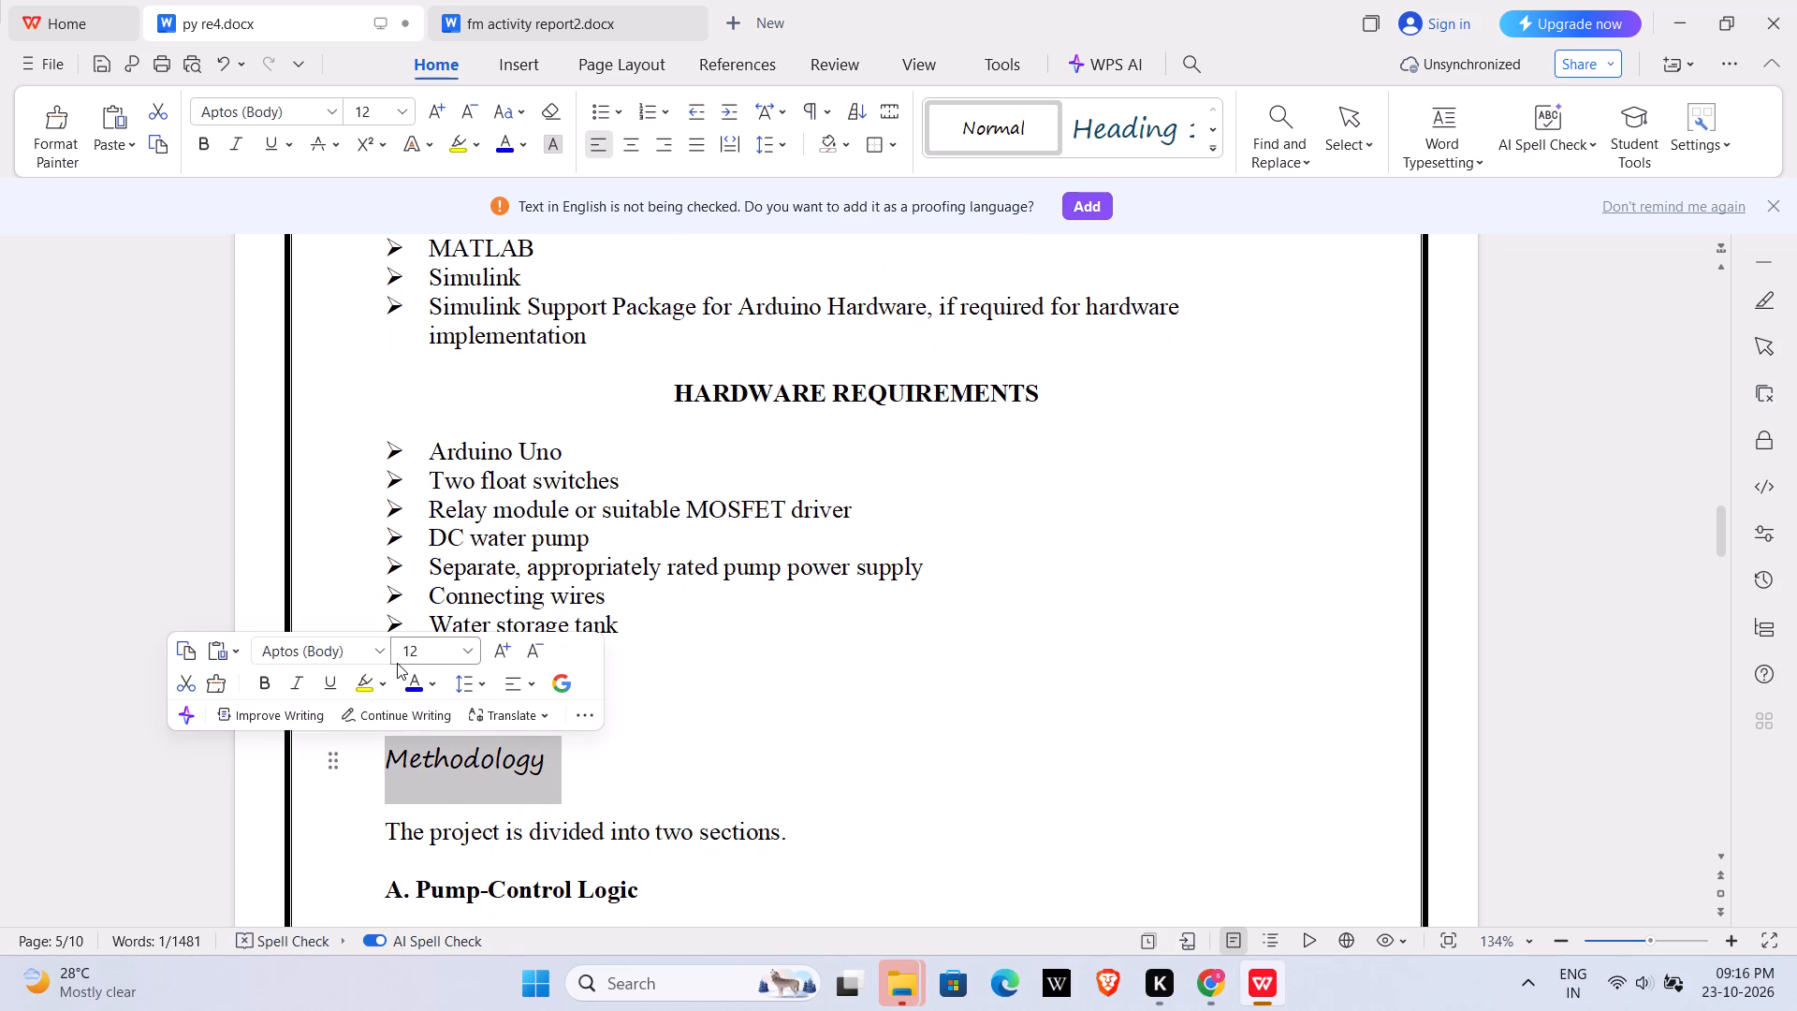
click(386, 653)
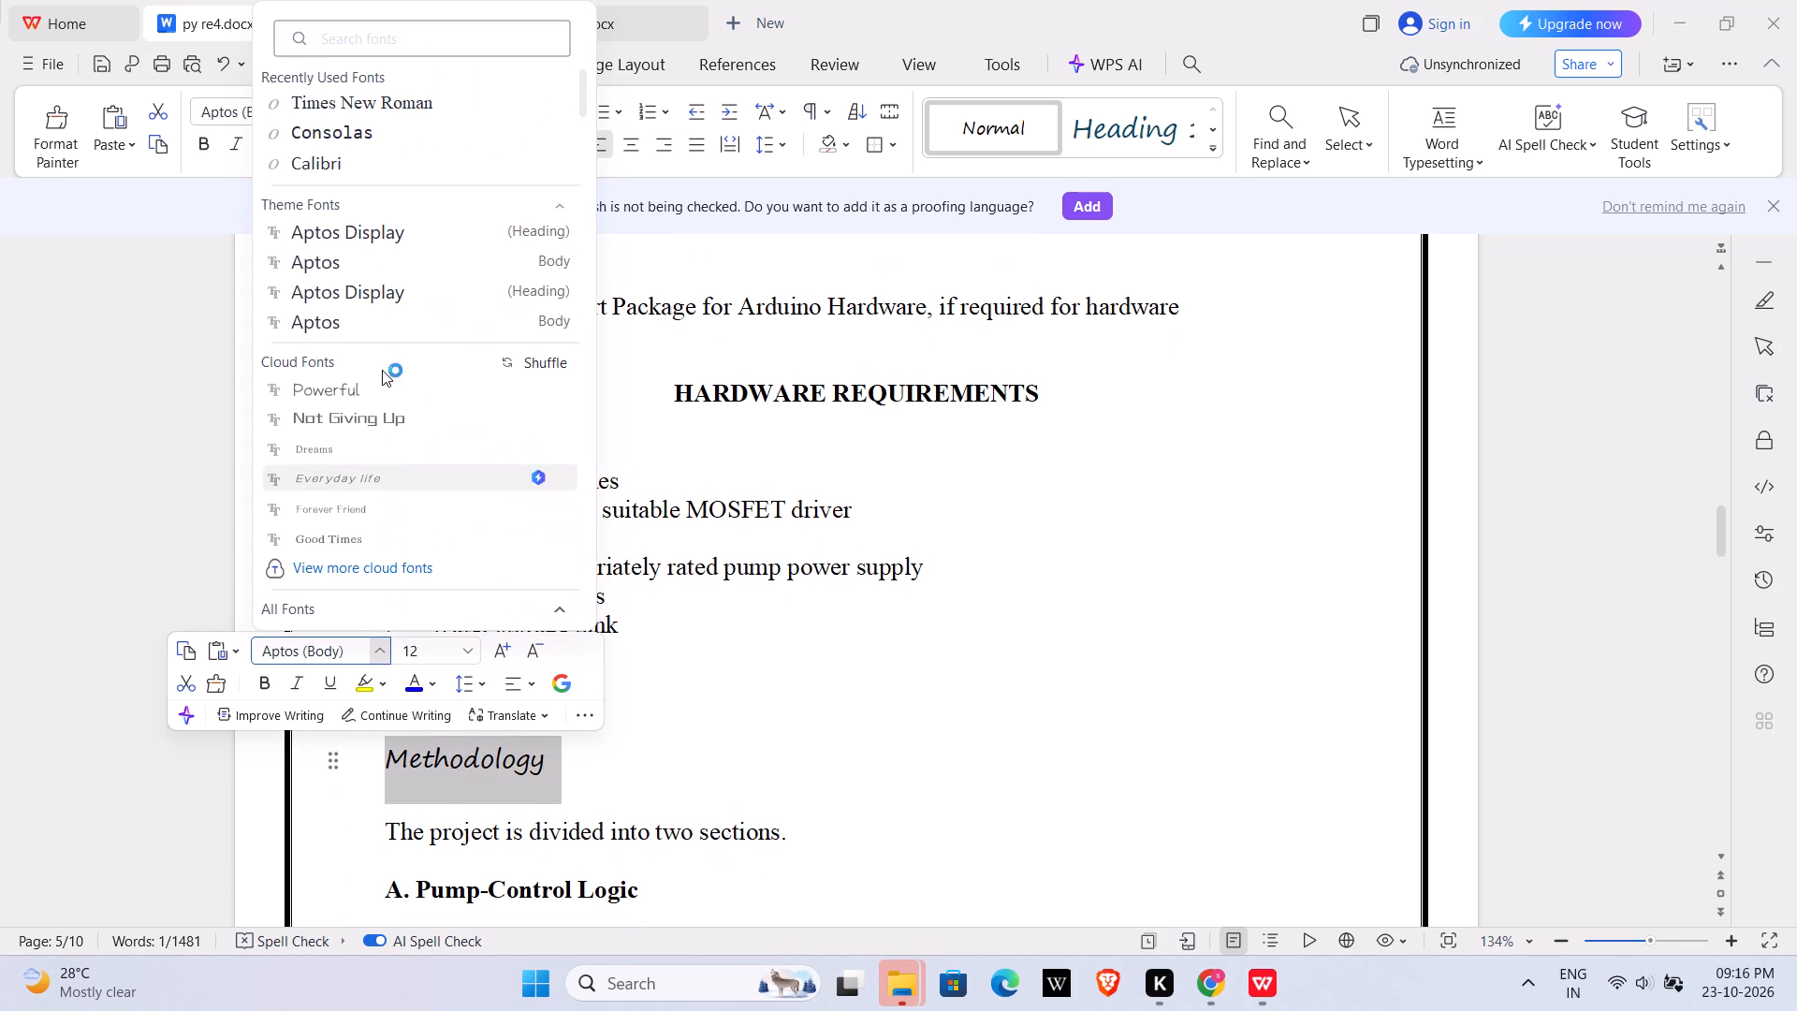
click(408, 98)
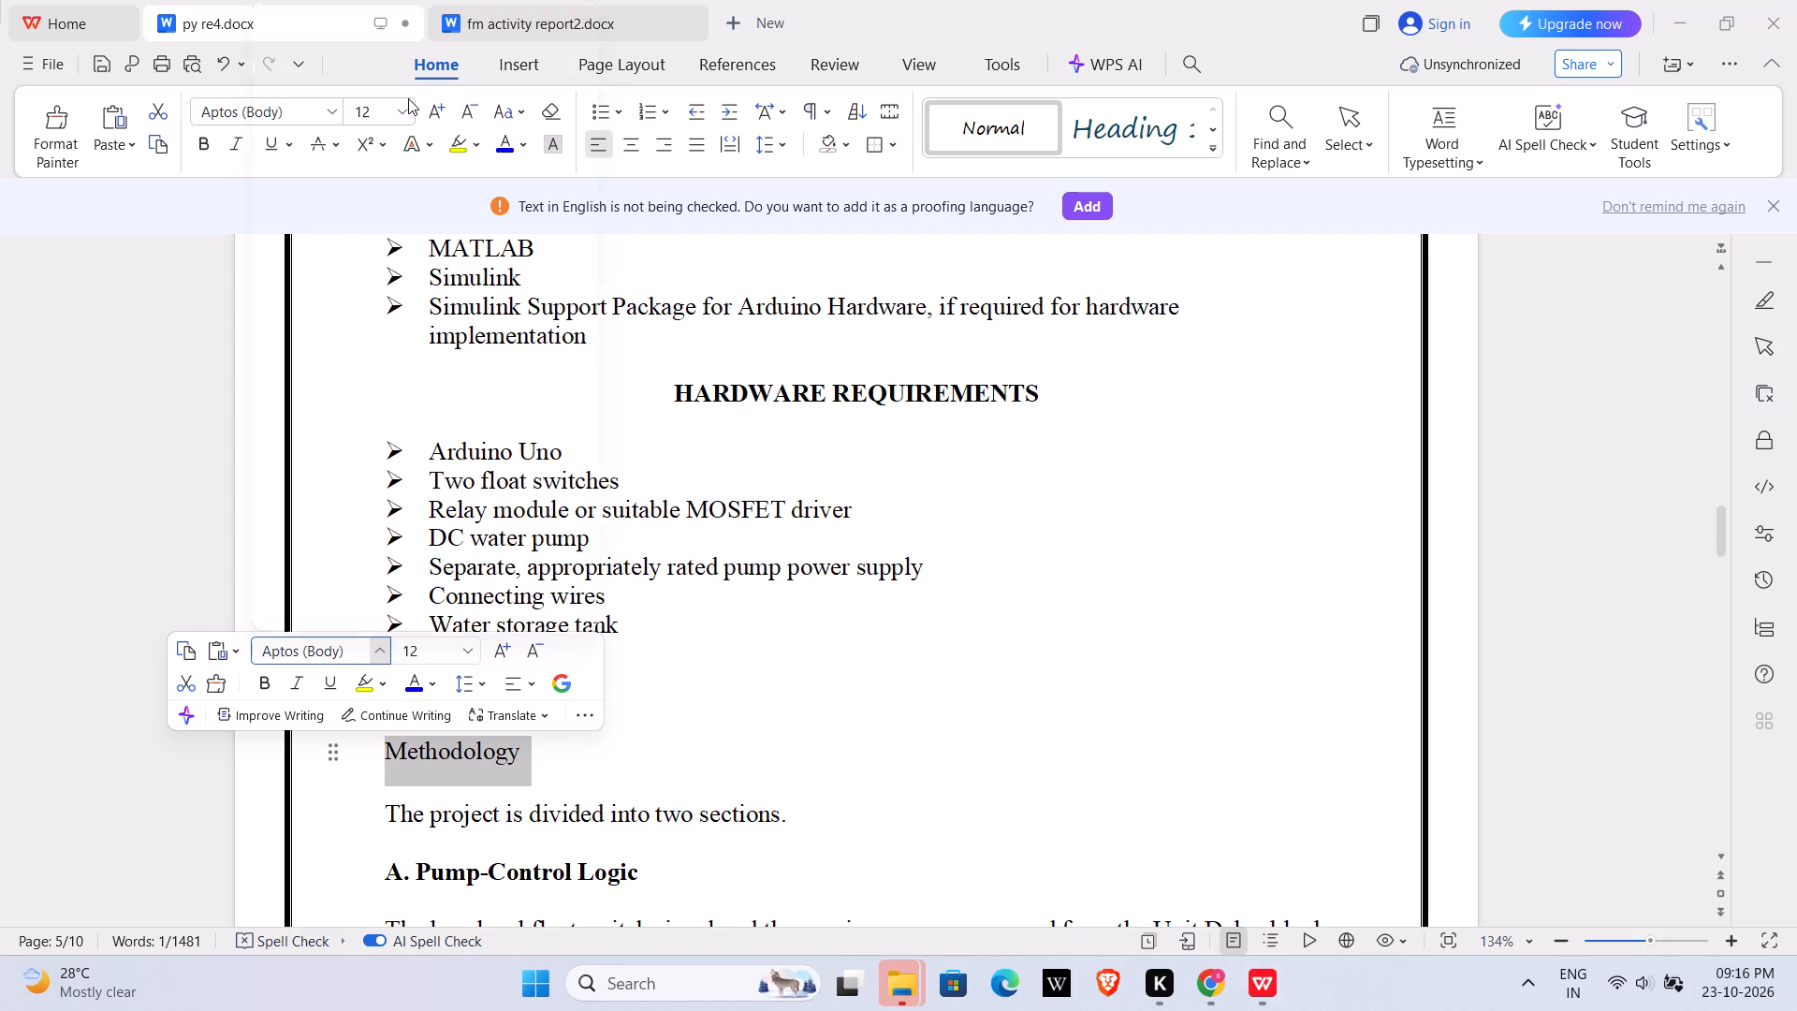
click(263, 677)
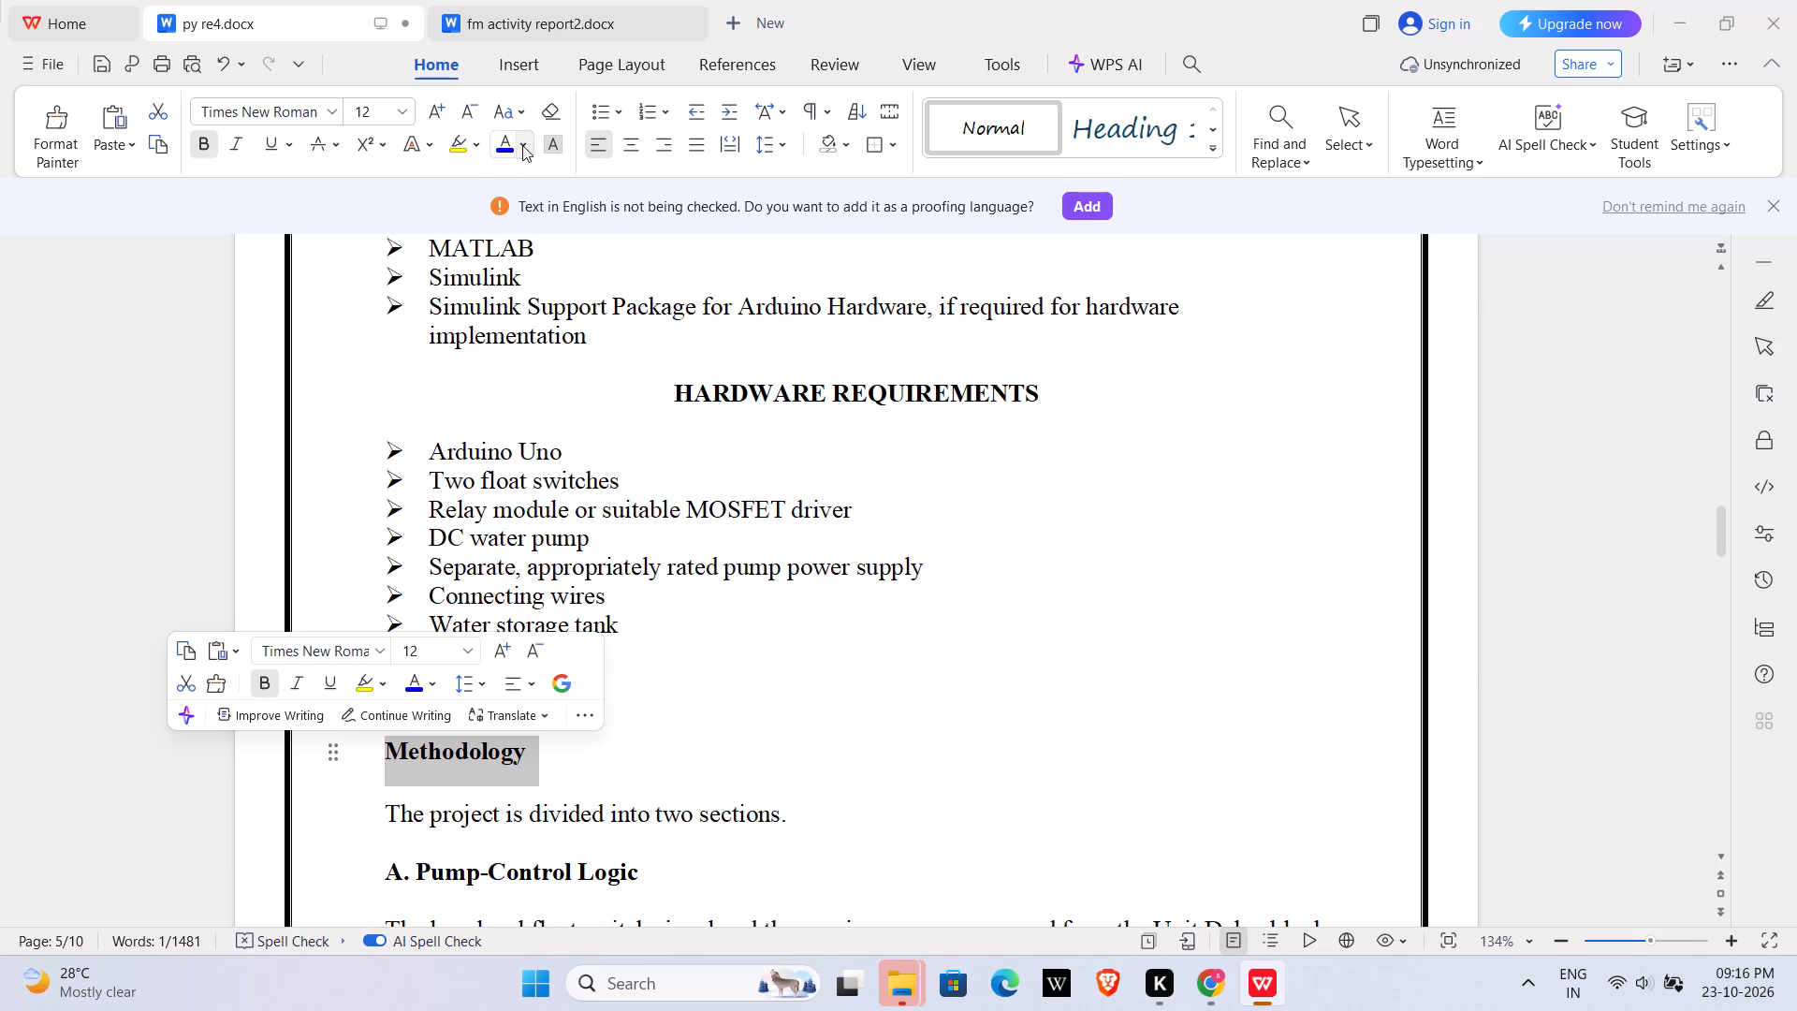
Change the Methodology heading to uppercase and centre it.
click(522, 115)
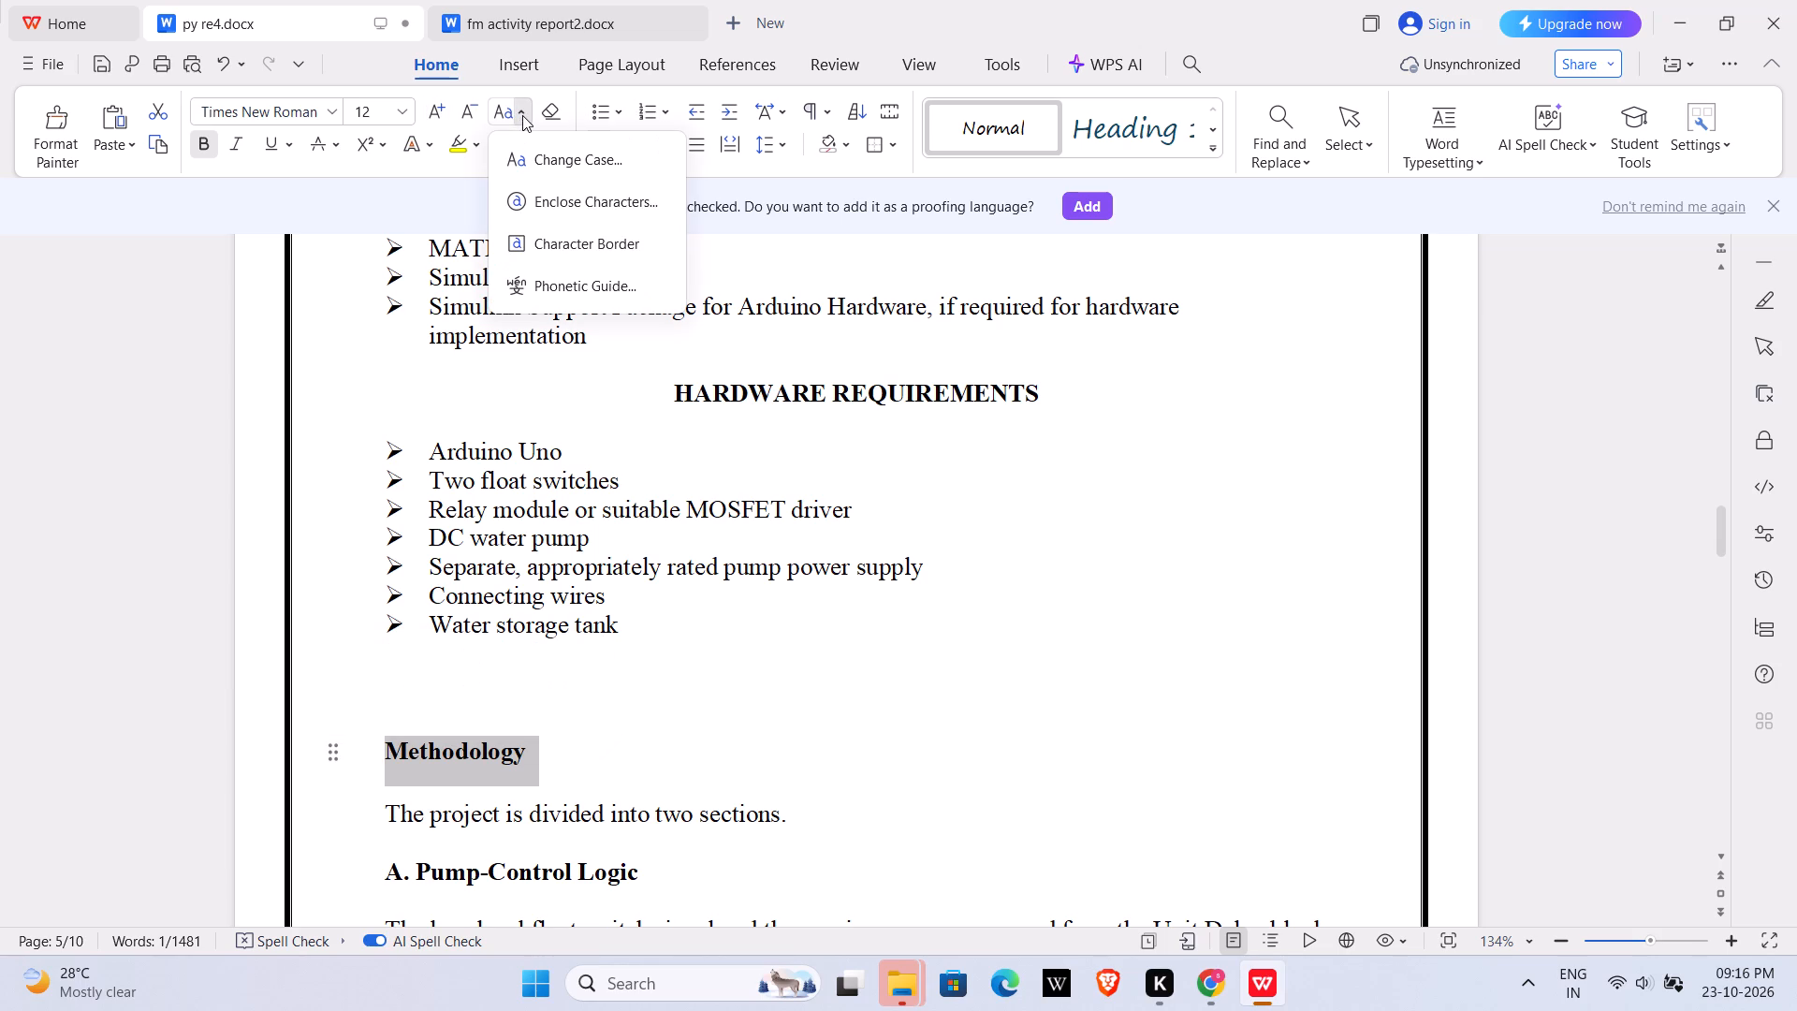
click(542, 165)
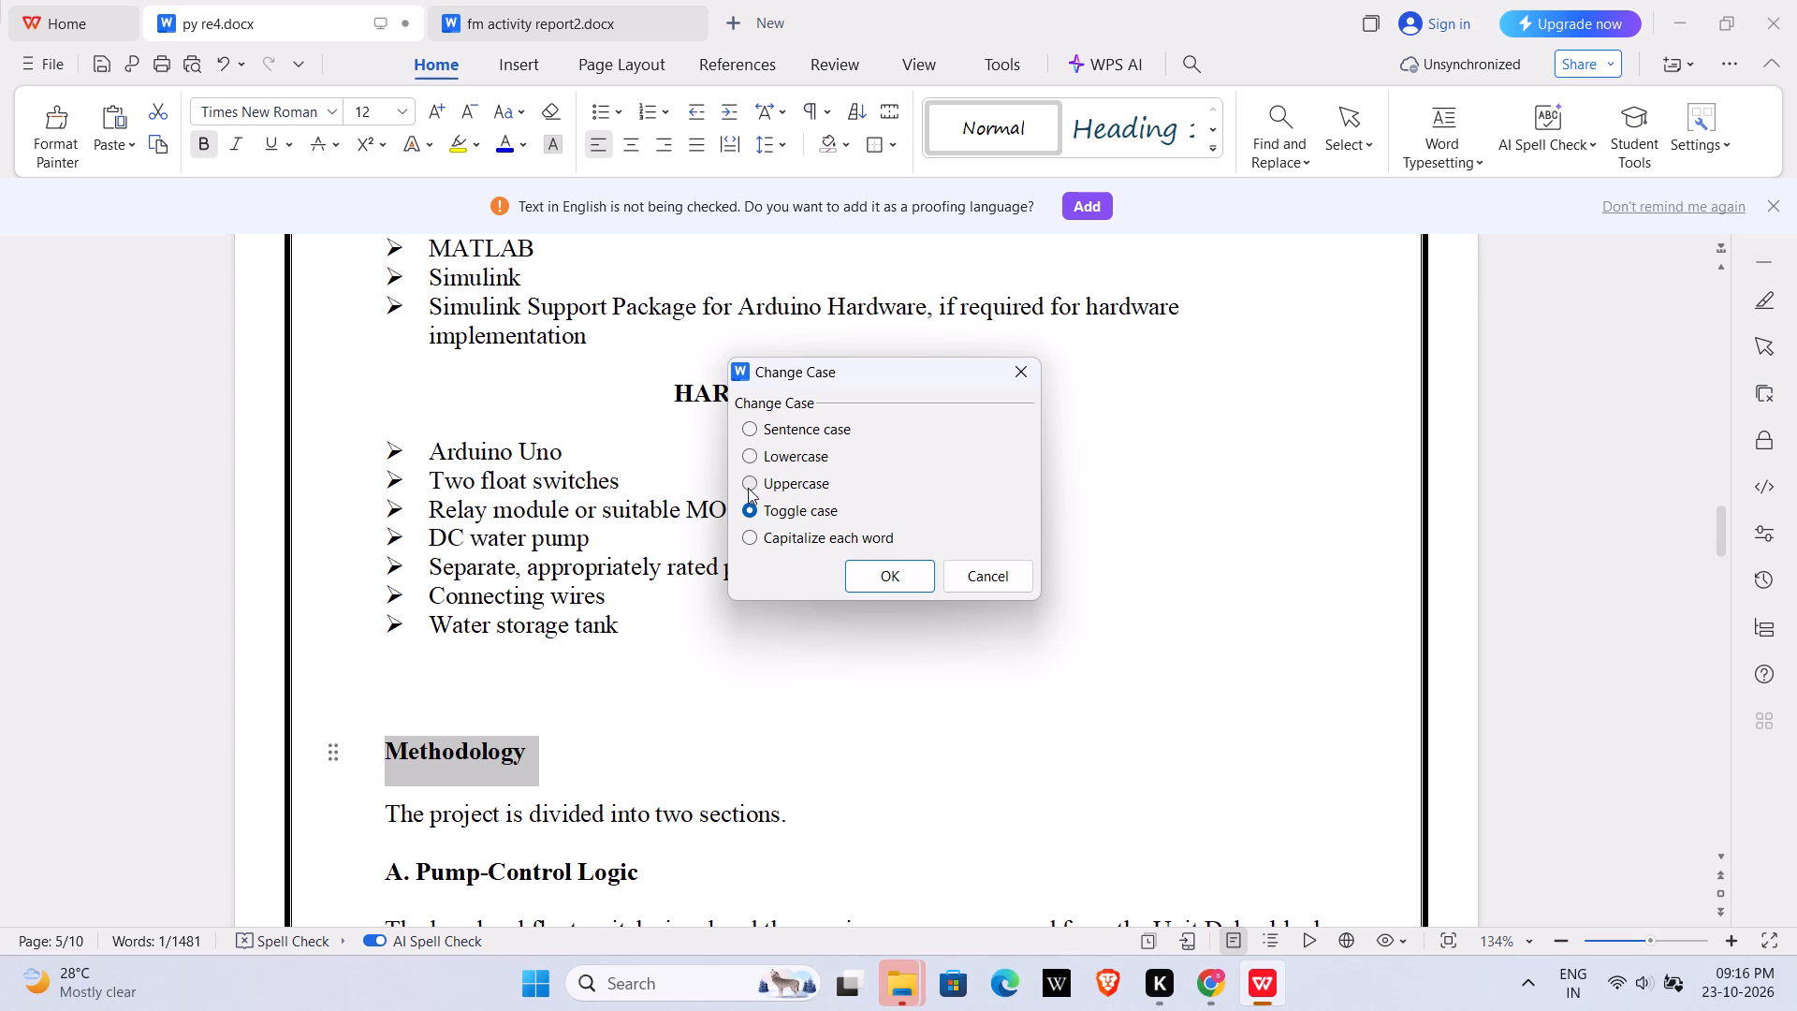
click(747, 482)
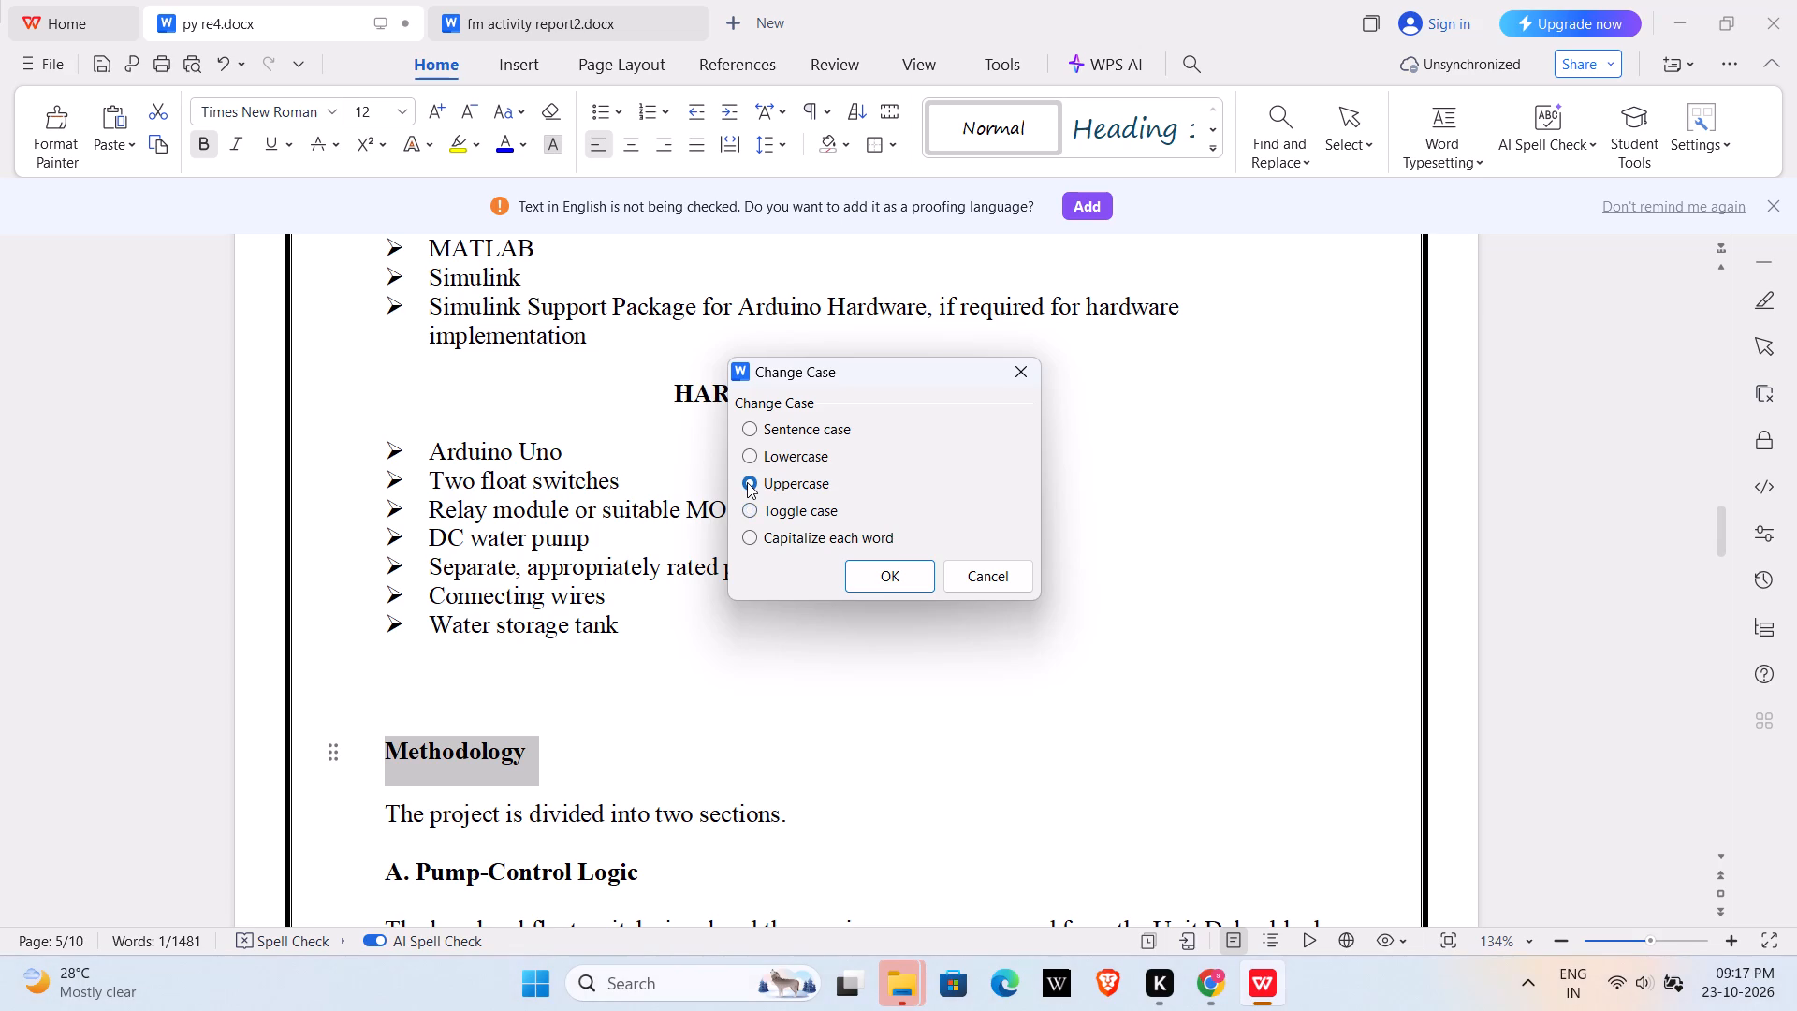
click(903, 574)
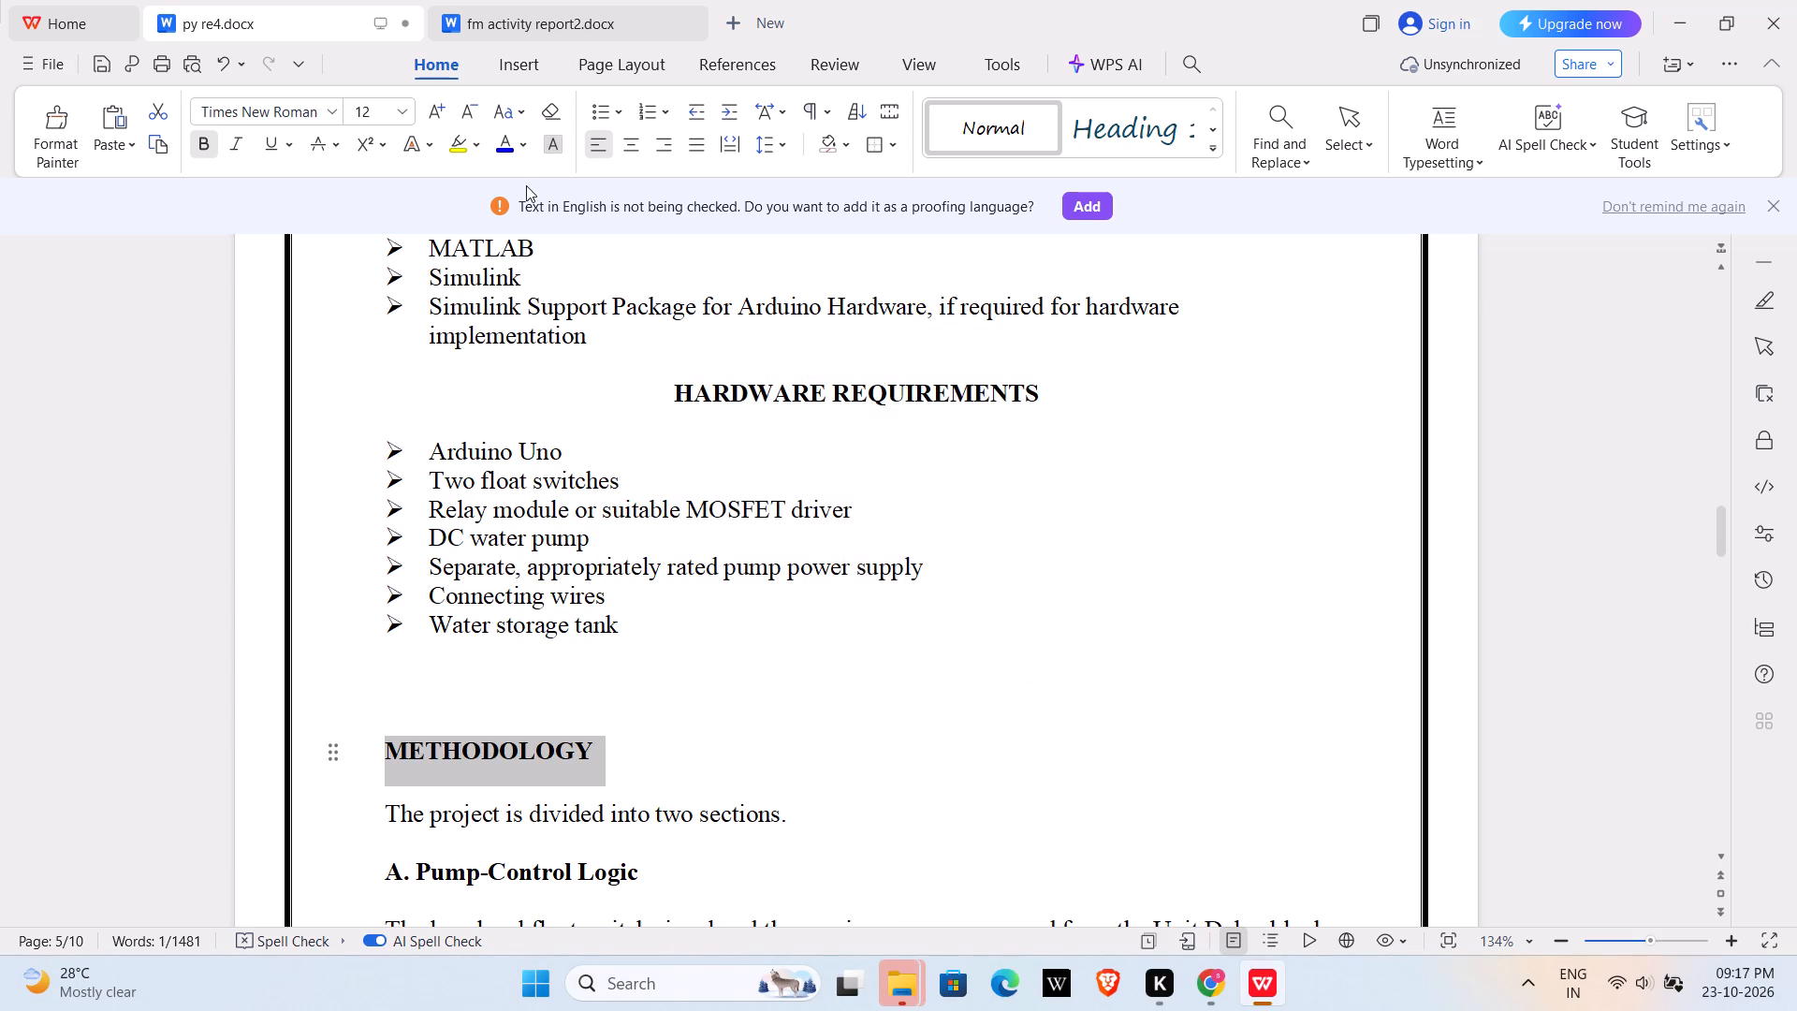
click(638, 145)
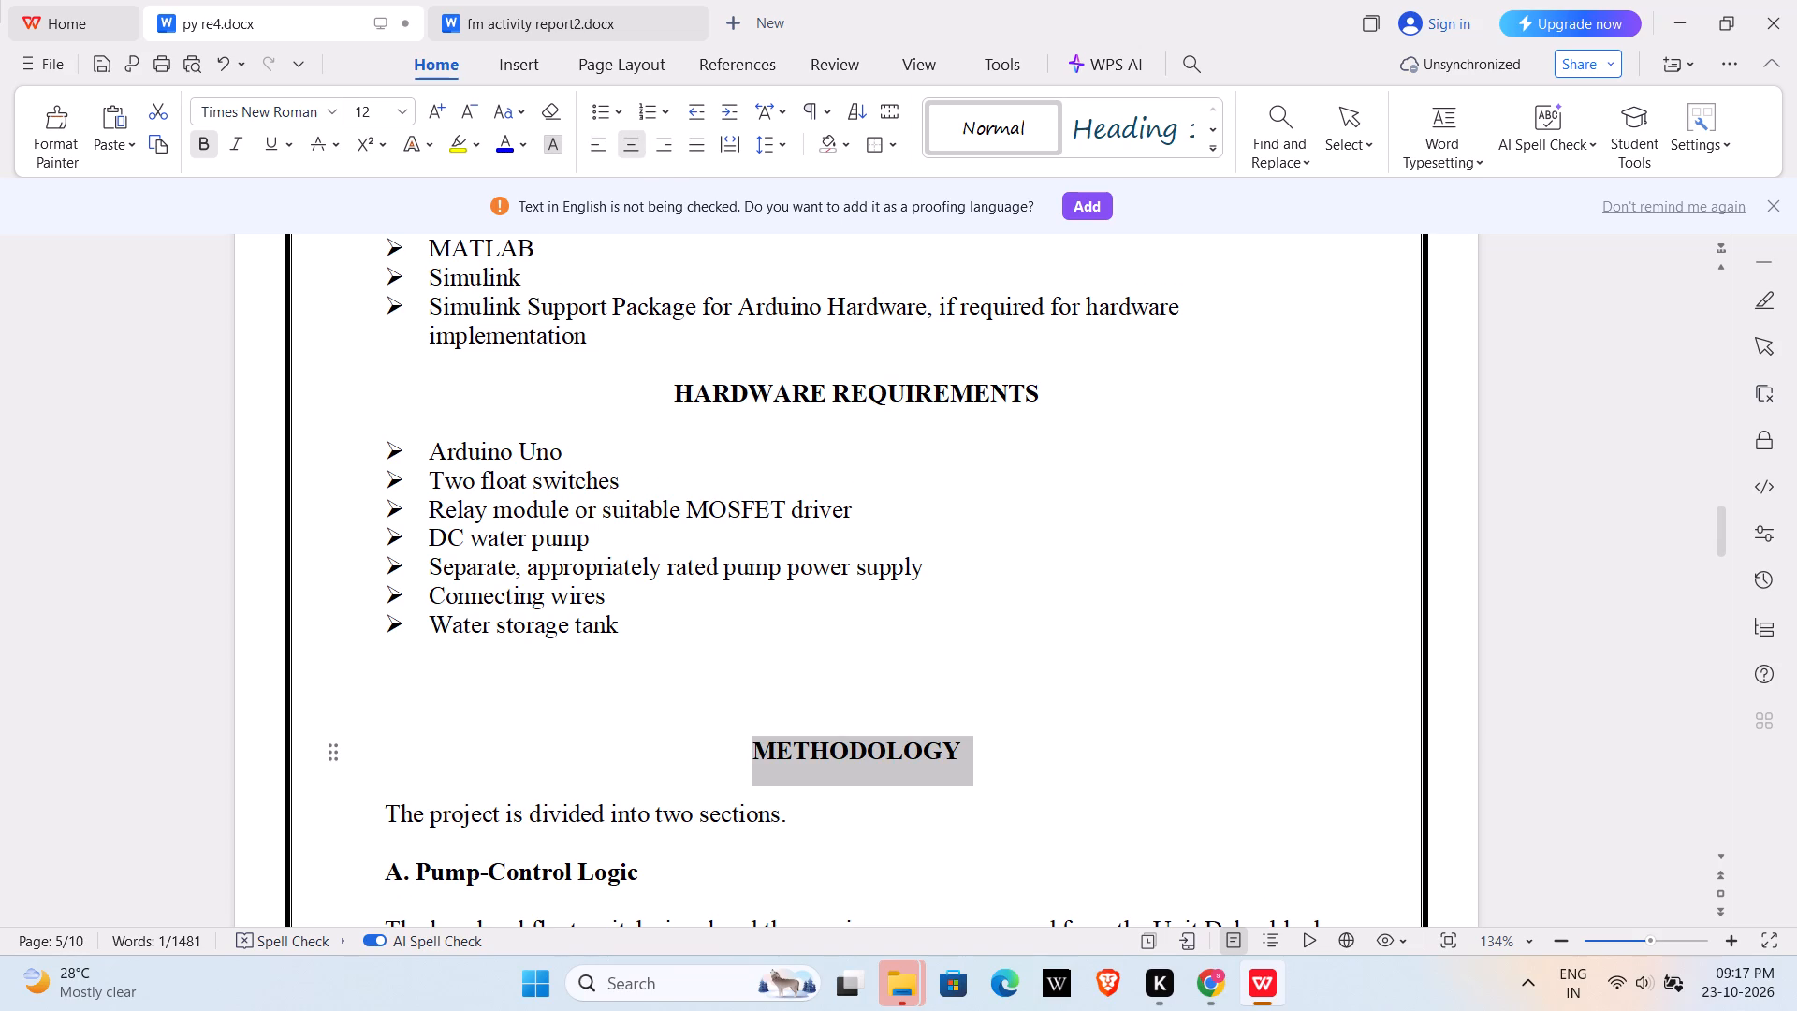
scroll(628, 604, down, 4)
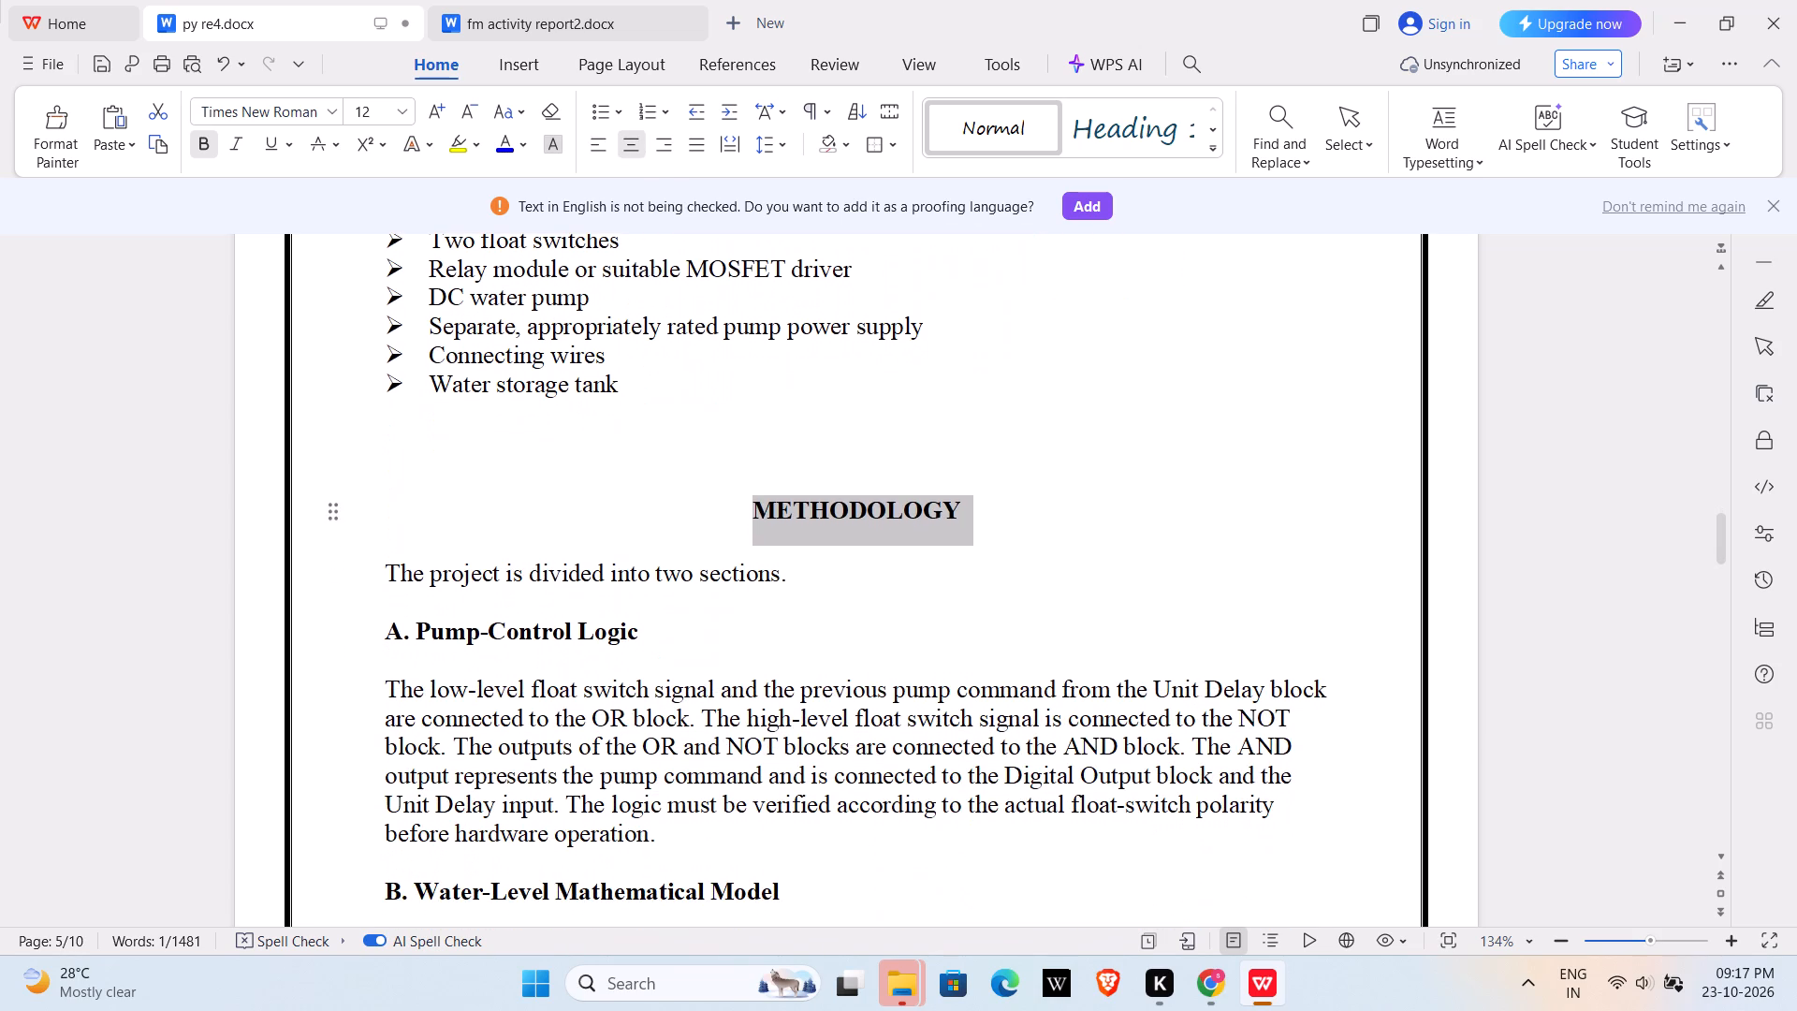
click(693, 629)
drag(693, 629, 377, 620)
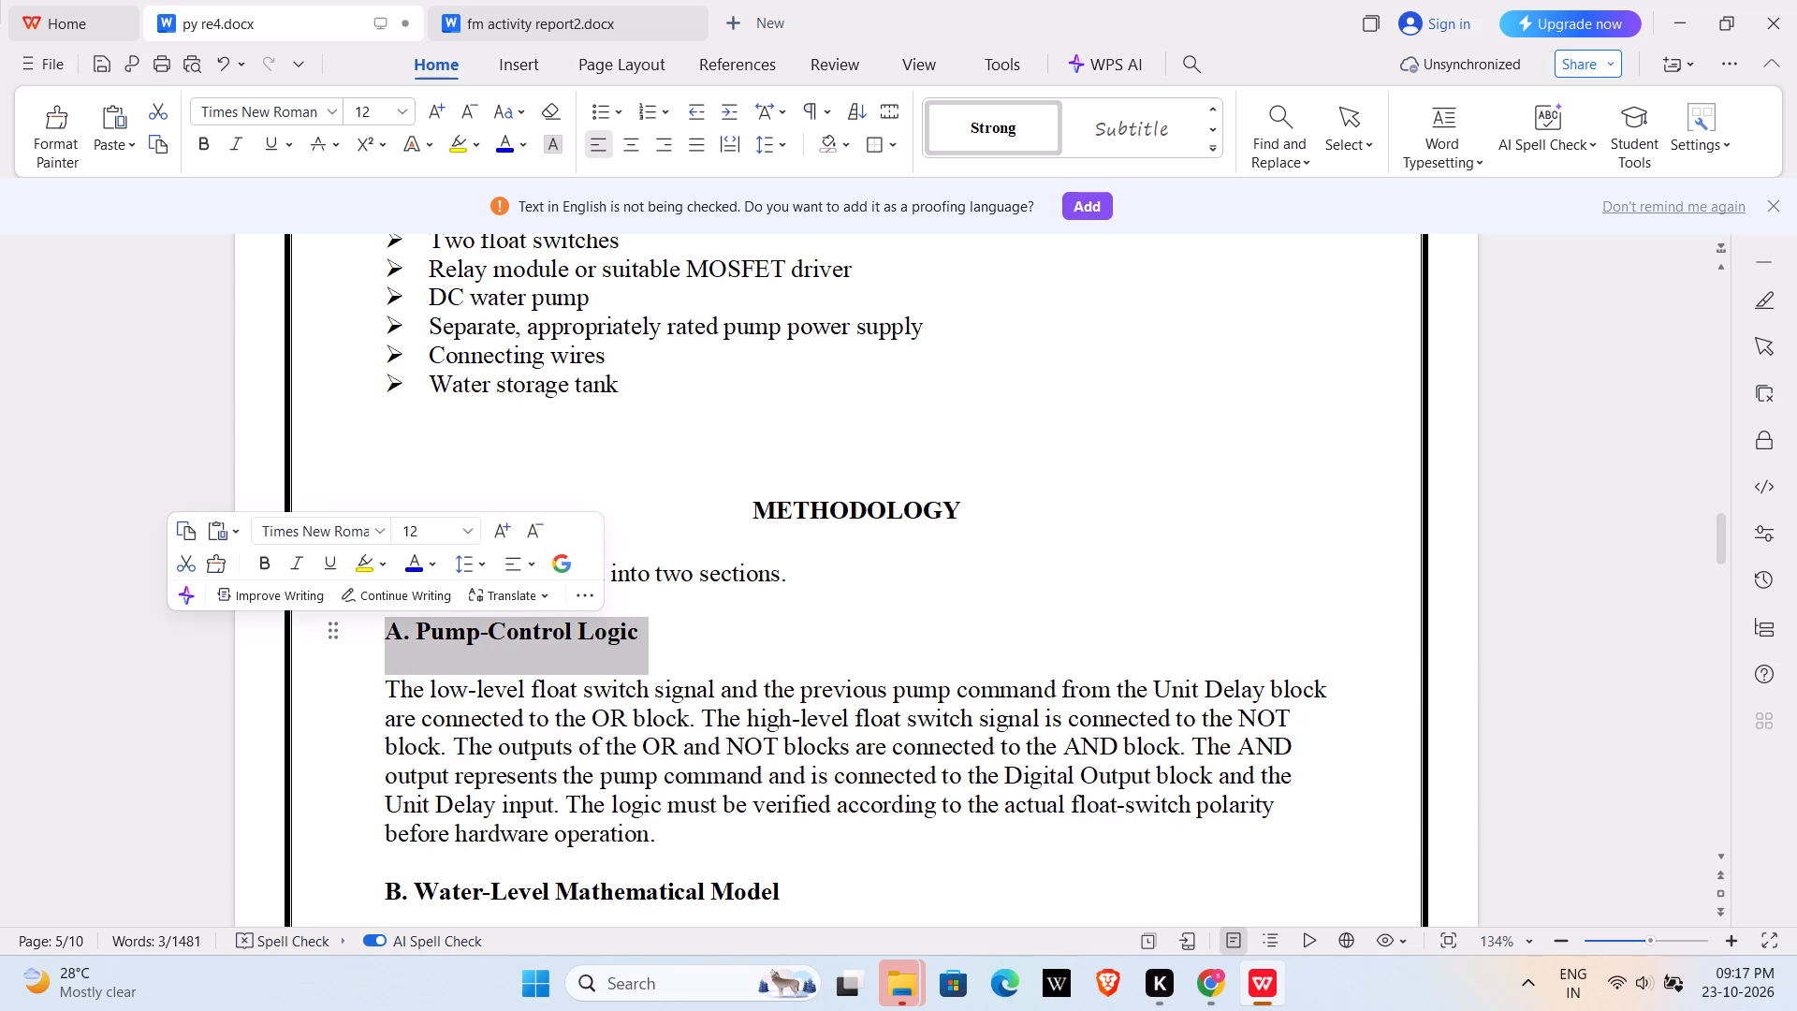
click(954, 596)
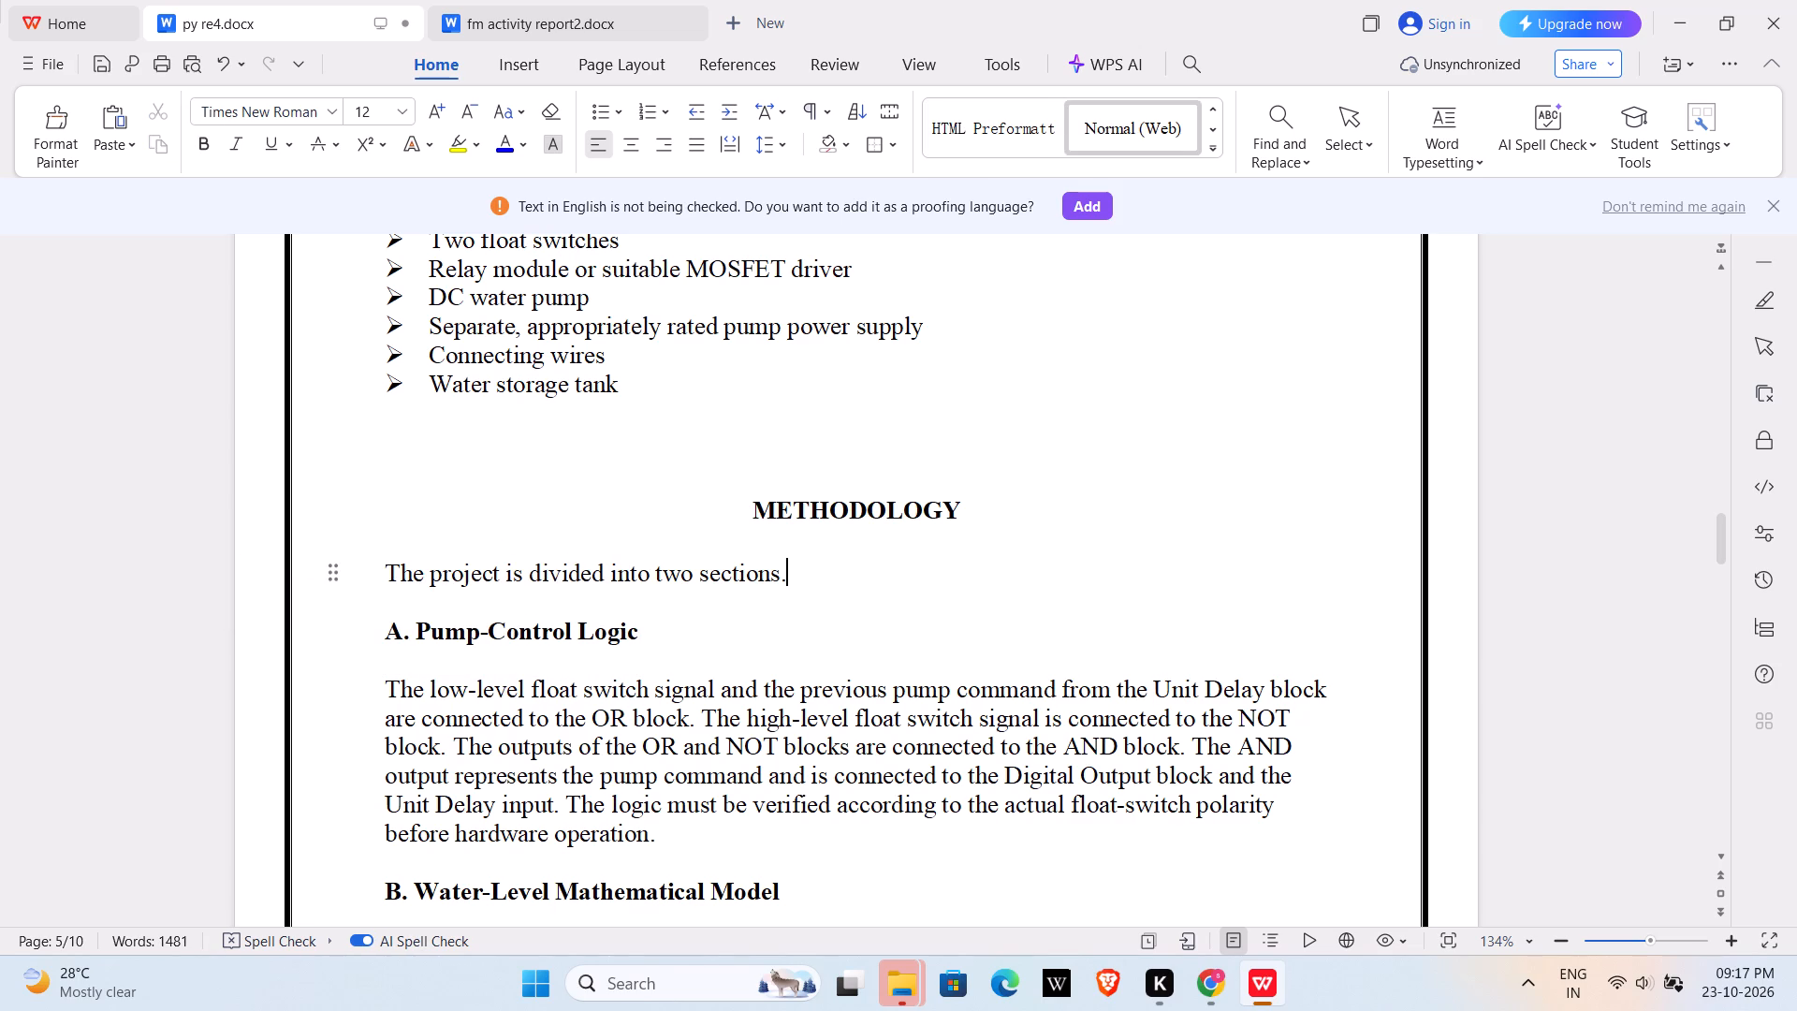
Set the font size of the METHODOLOGY heading to 14.
drag(986, 508, 741, 488)
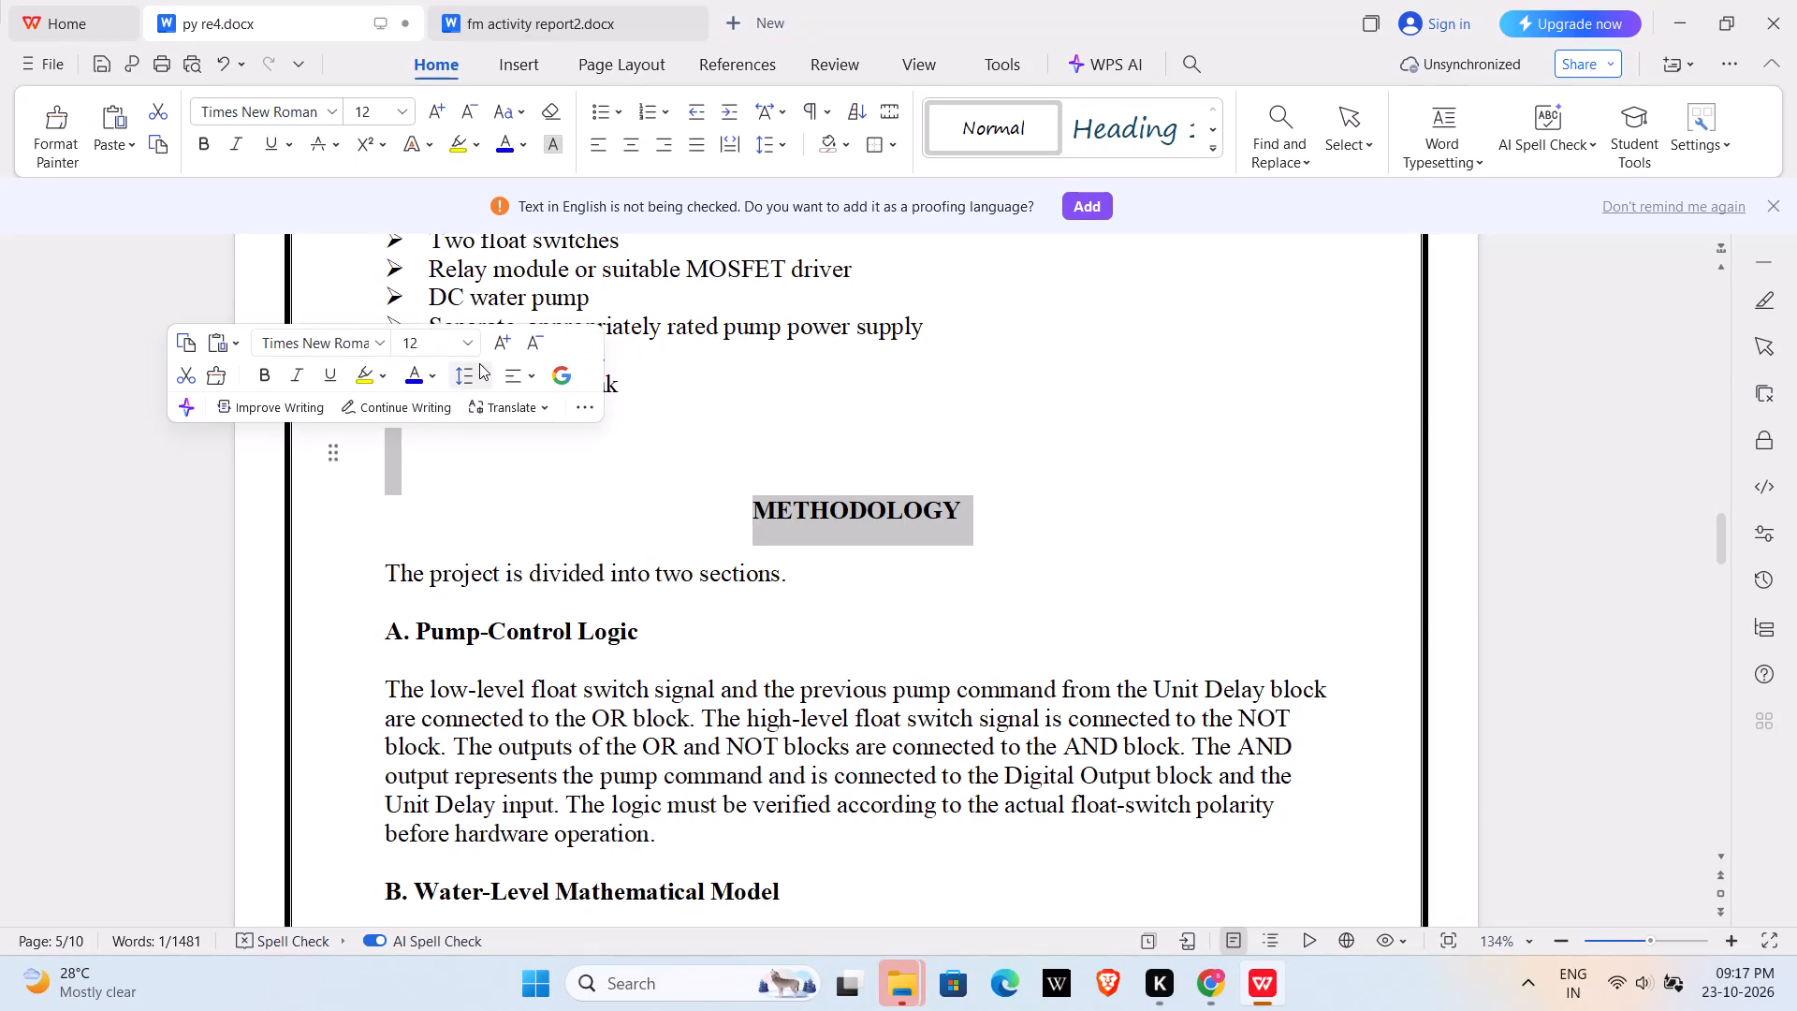
click(464, 350)
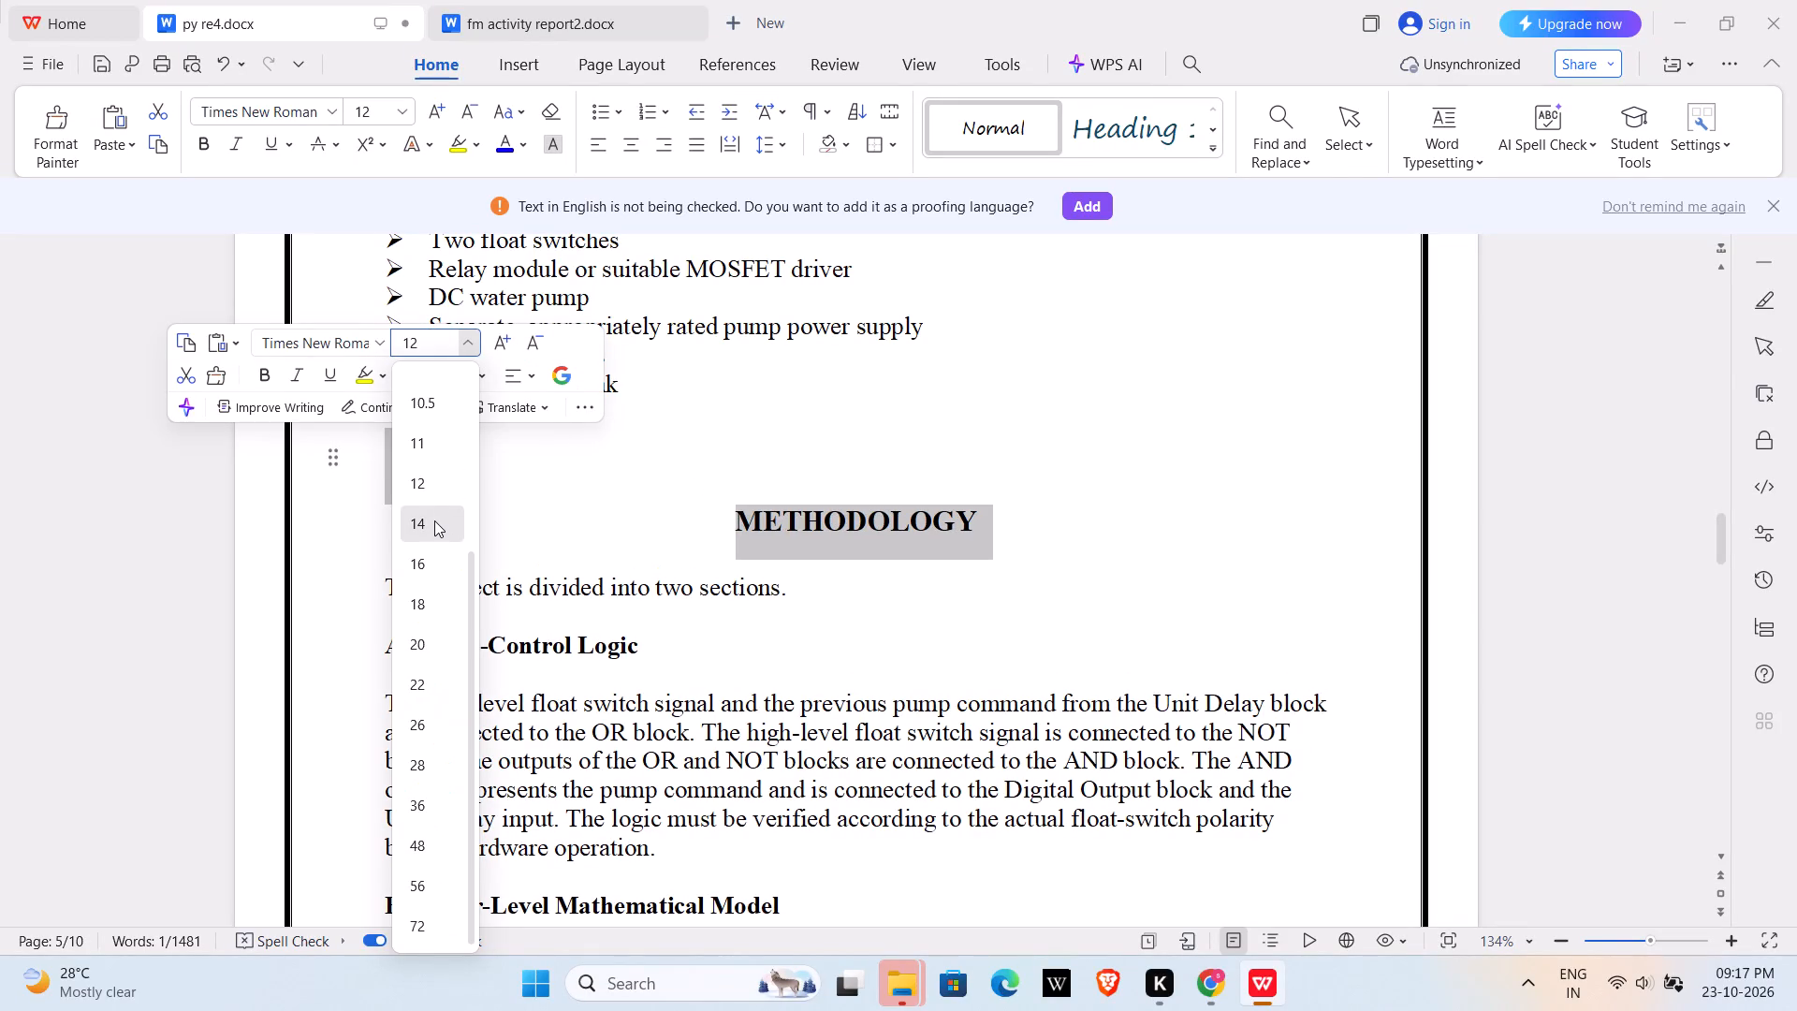
click(434, 520)
click(1005, 378)
Set the font size of the HARDWARE REQUIREMENTS heading to 14.
scroll(1005, 378, up, 5)
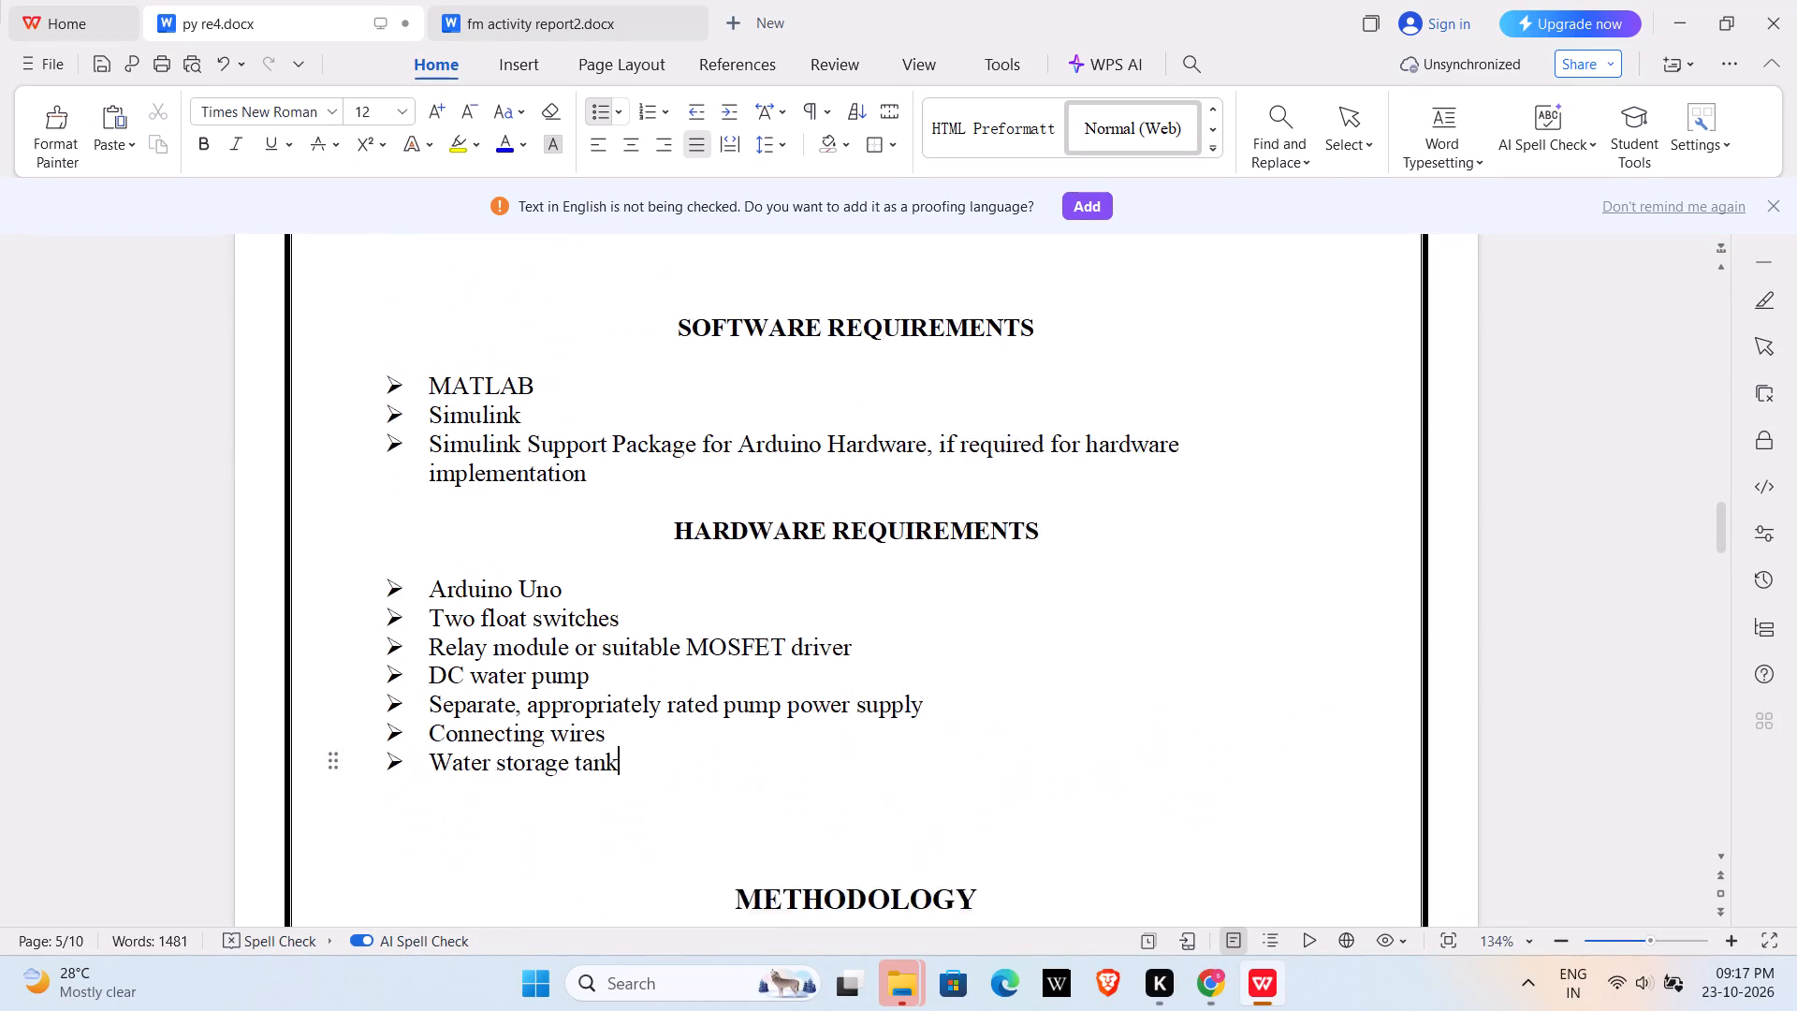
scroll(1005, 378, up, 1)
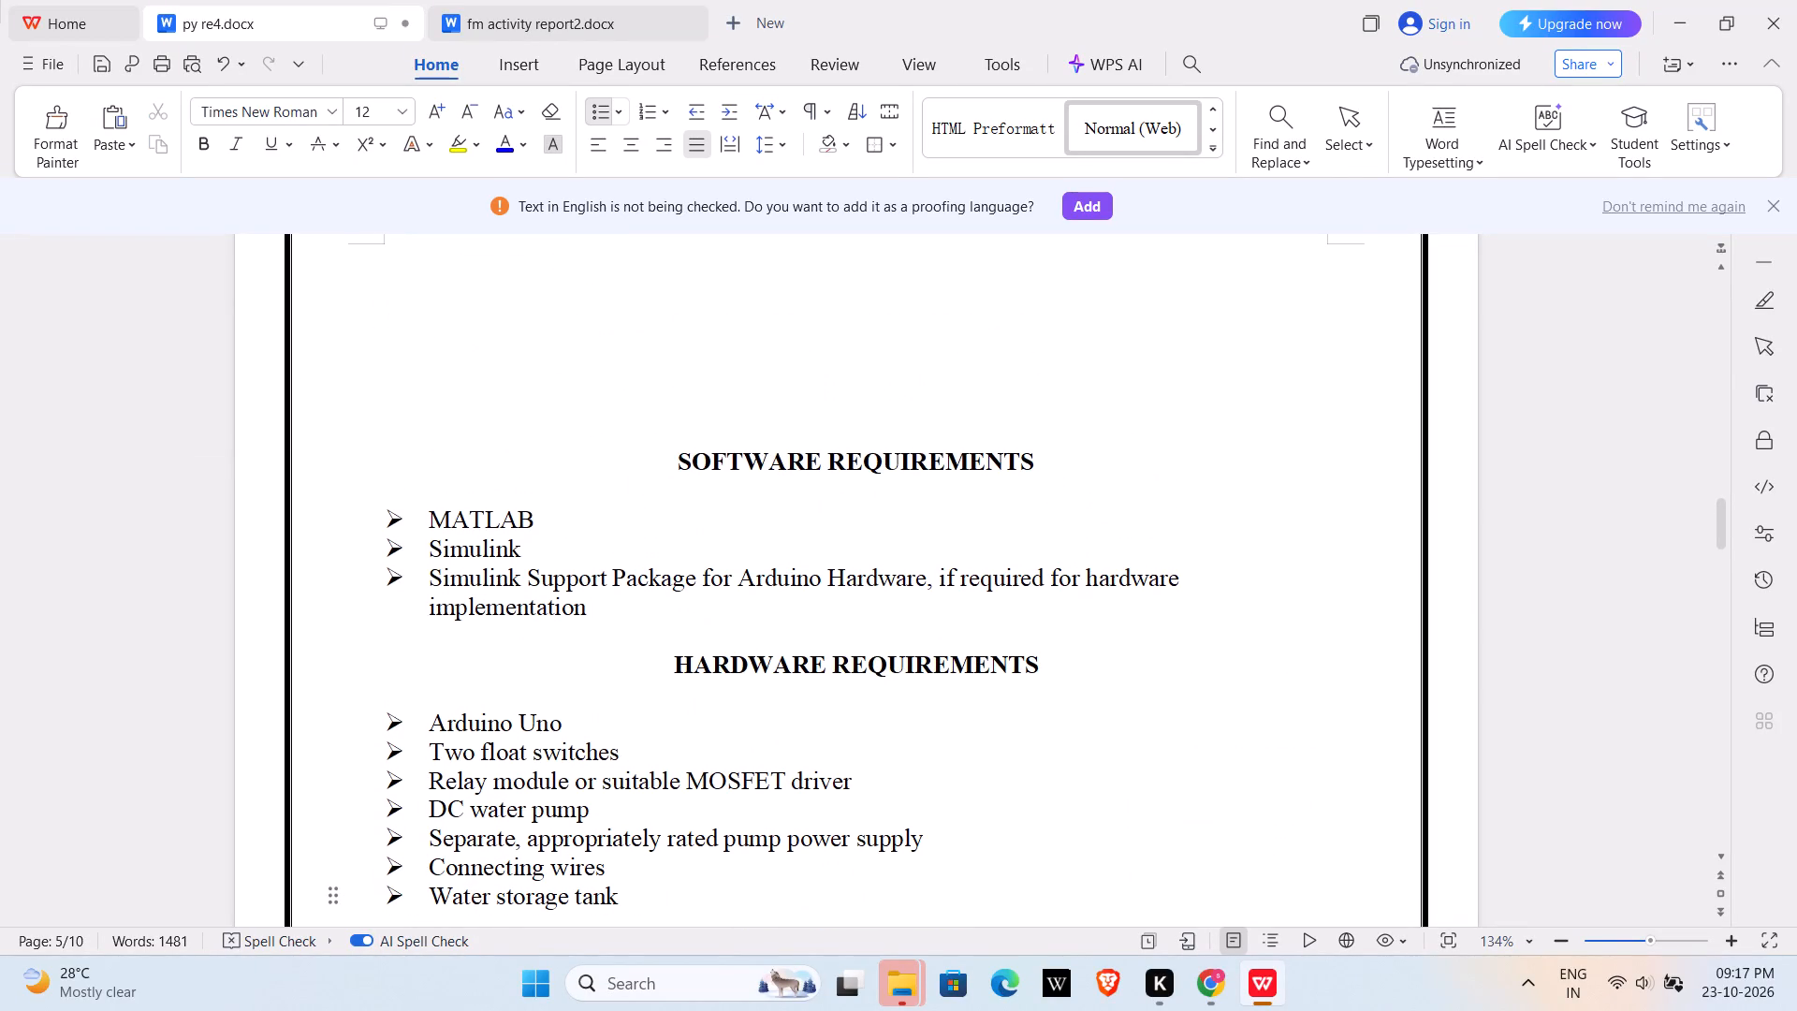
drag(1071, 671, 737, 666)
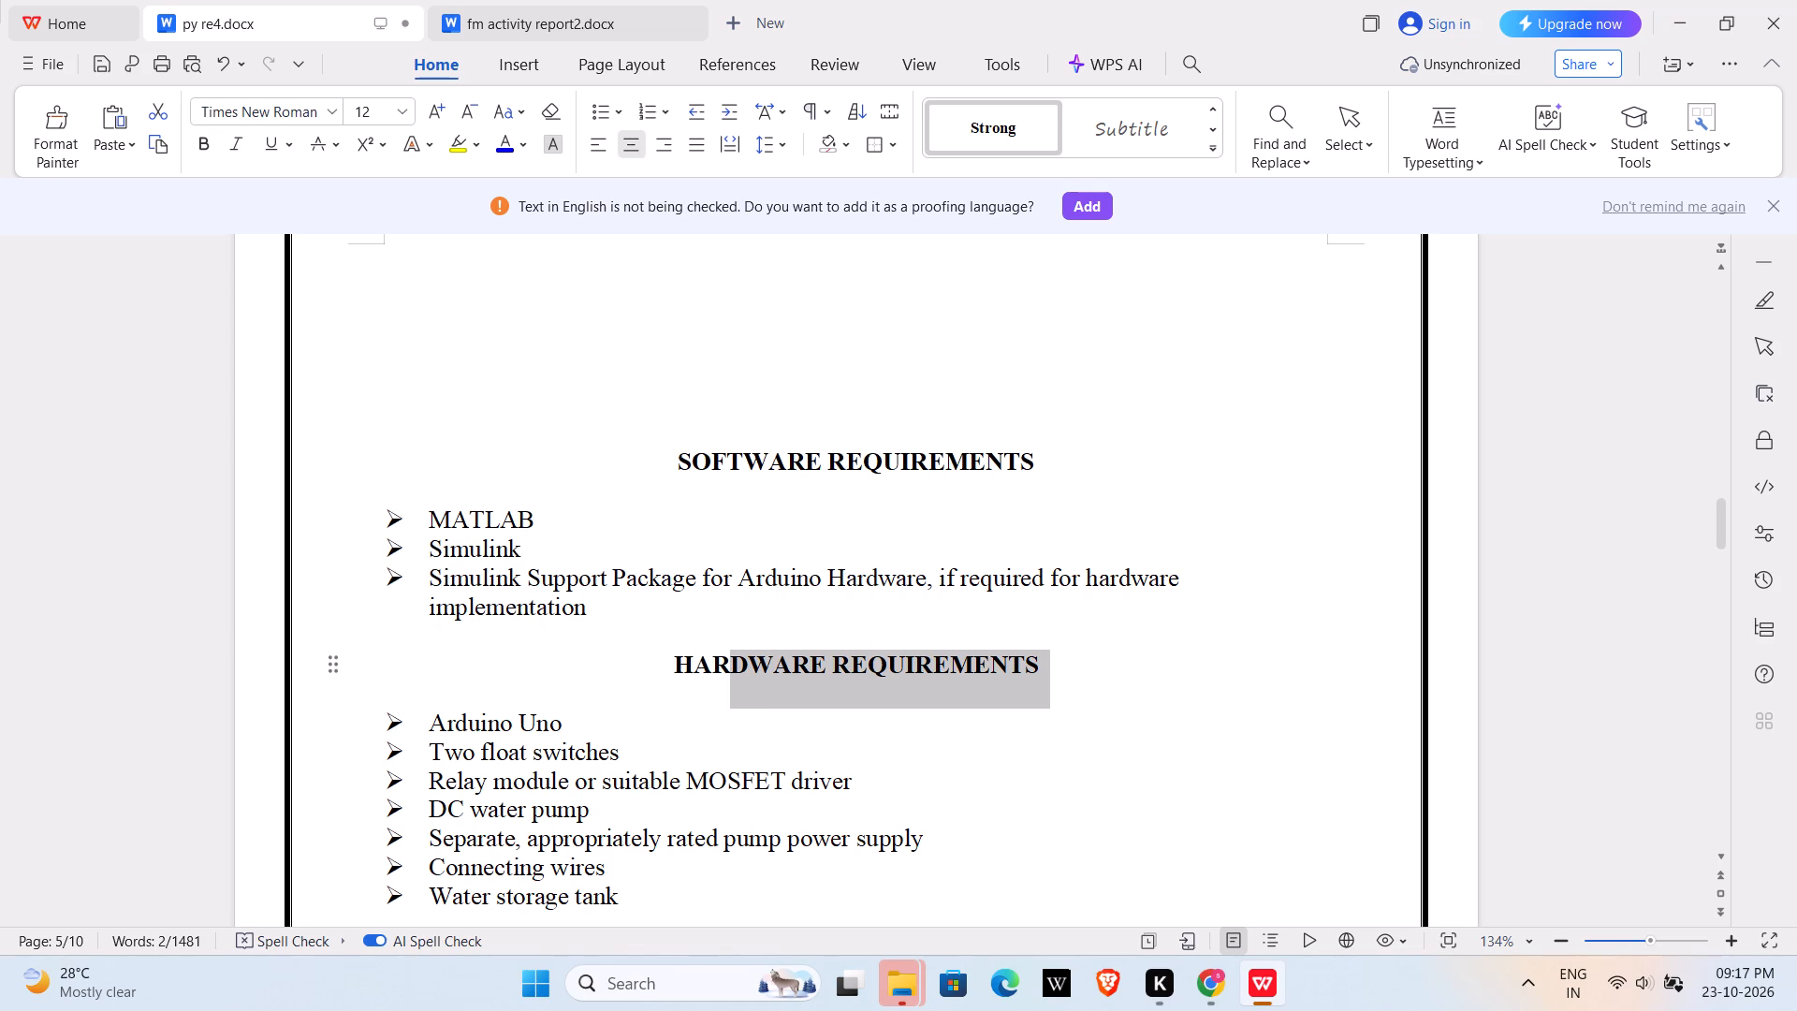
drag(737, 666, 677, 656)
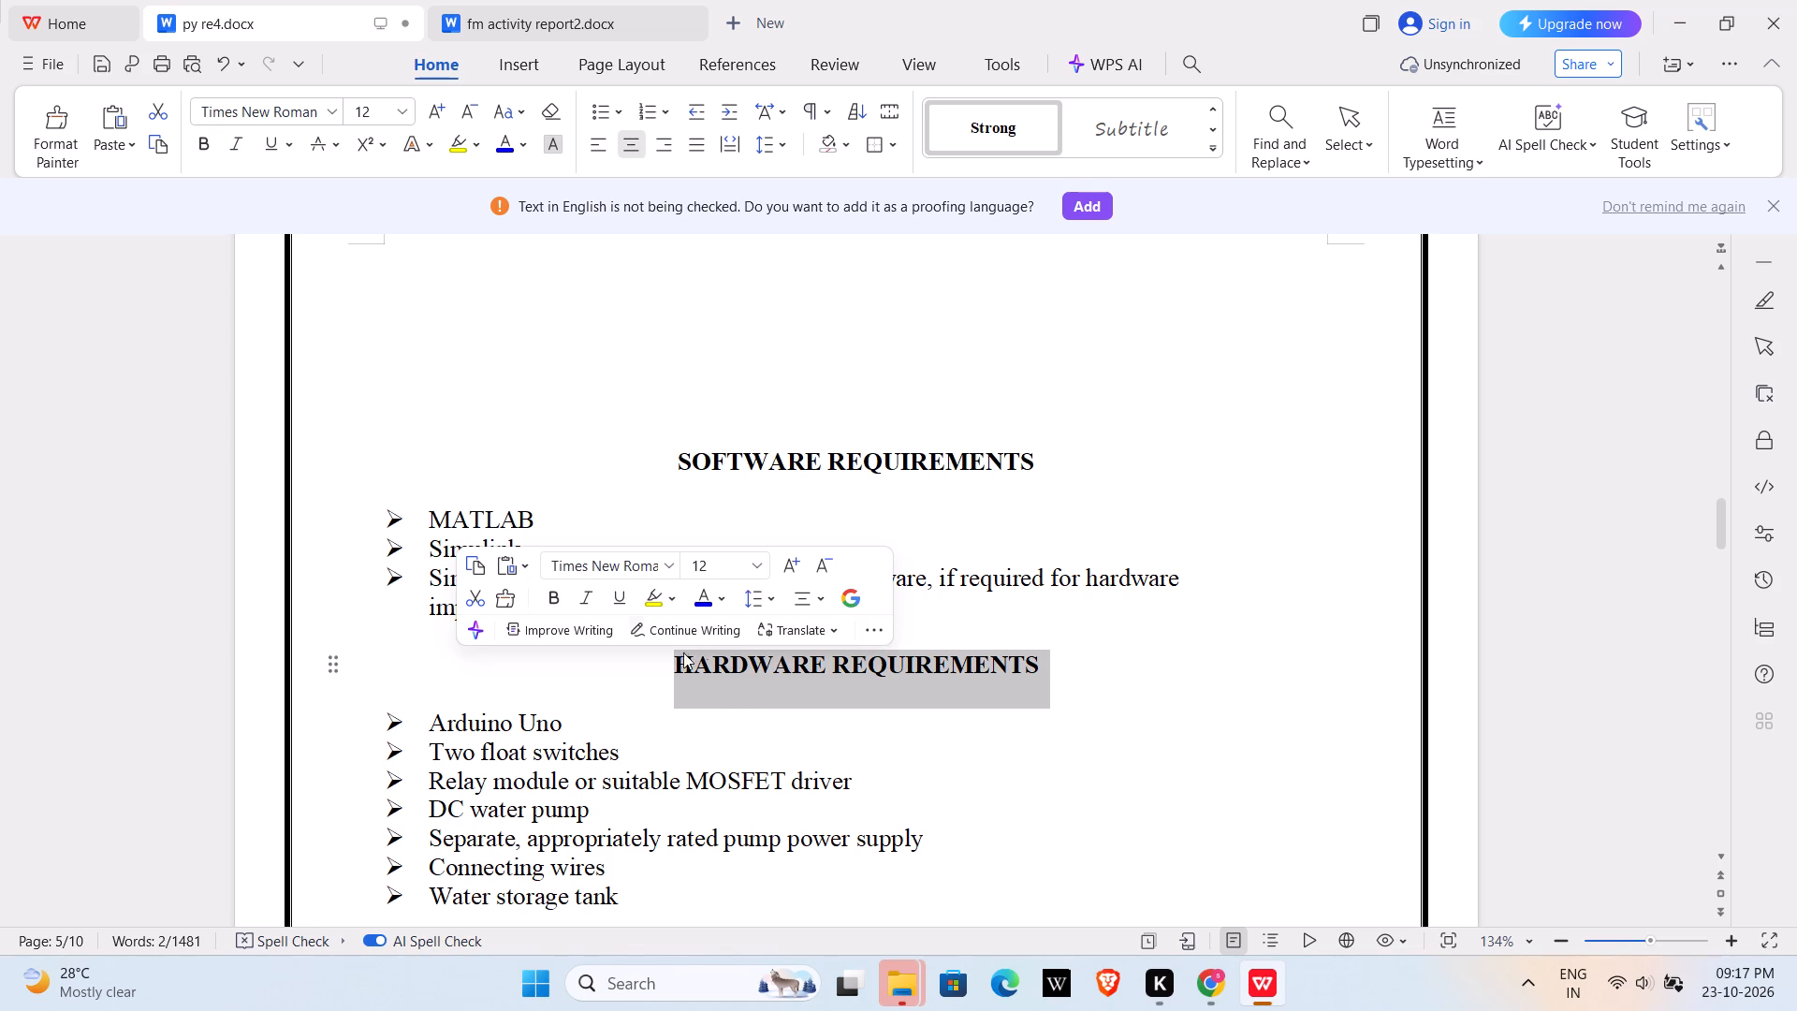
click(752, 574)
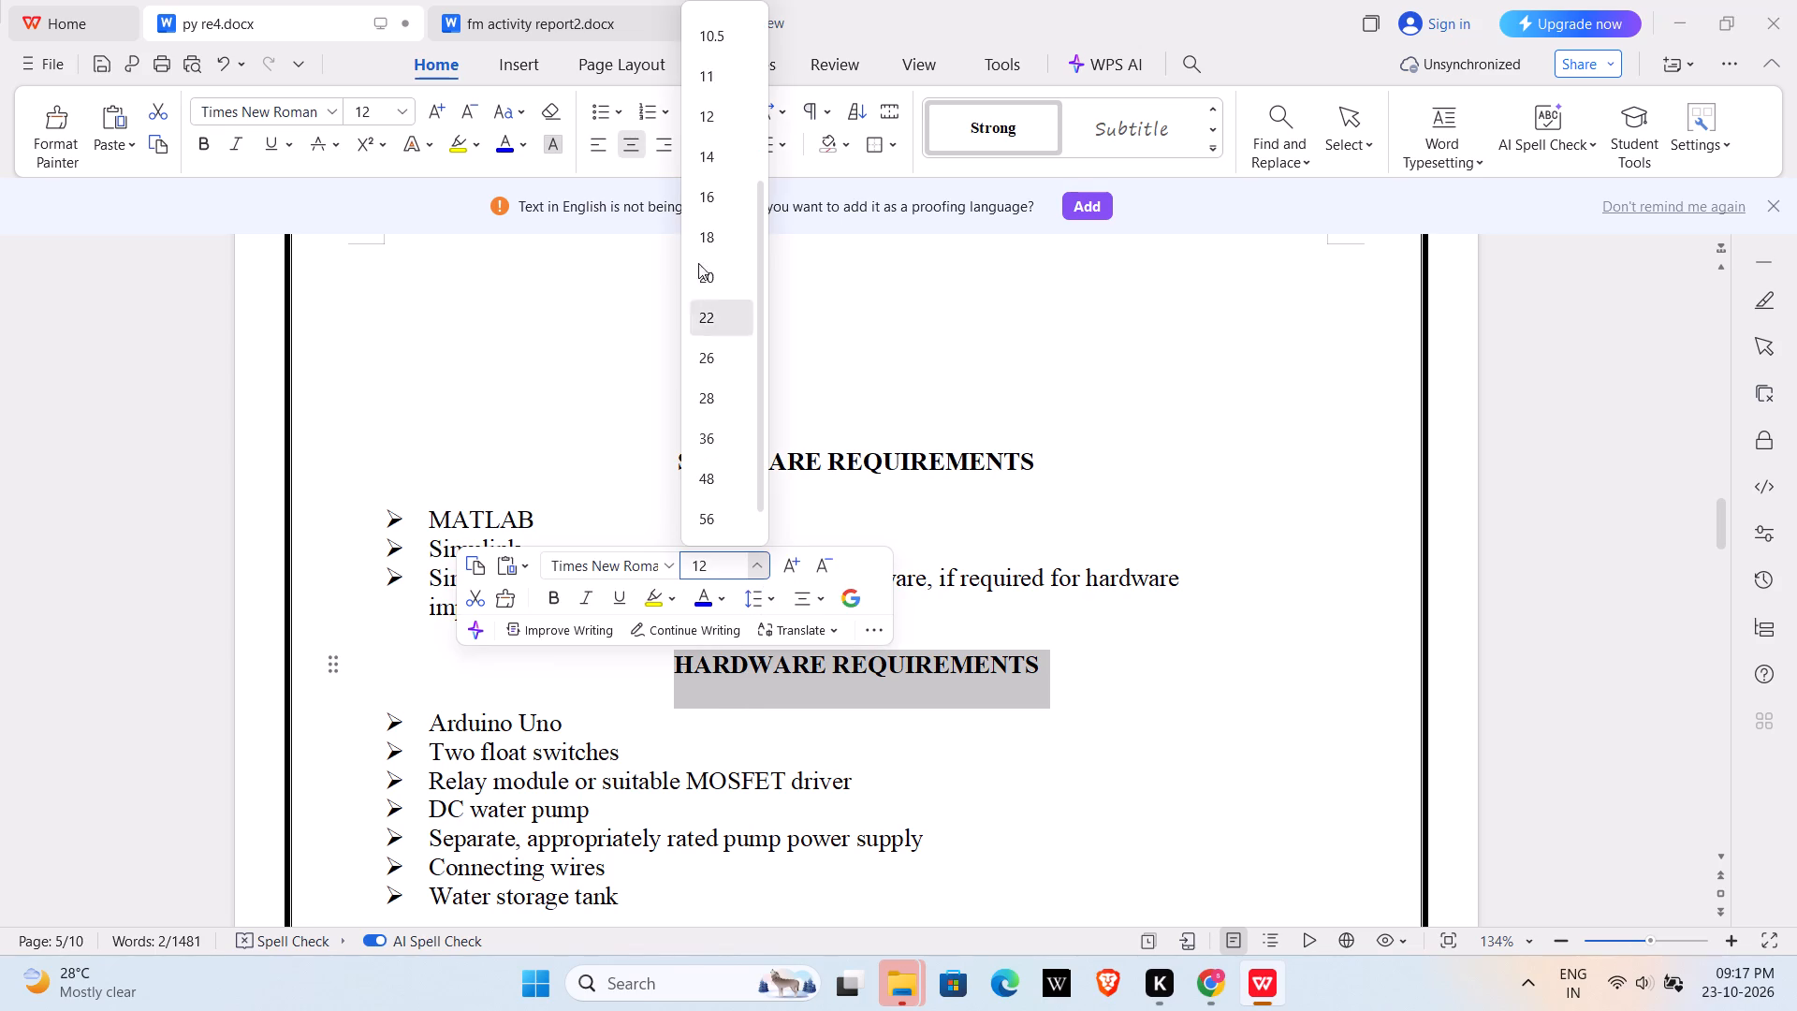
click(694, 168)
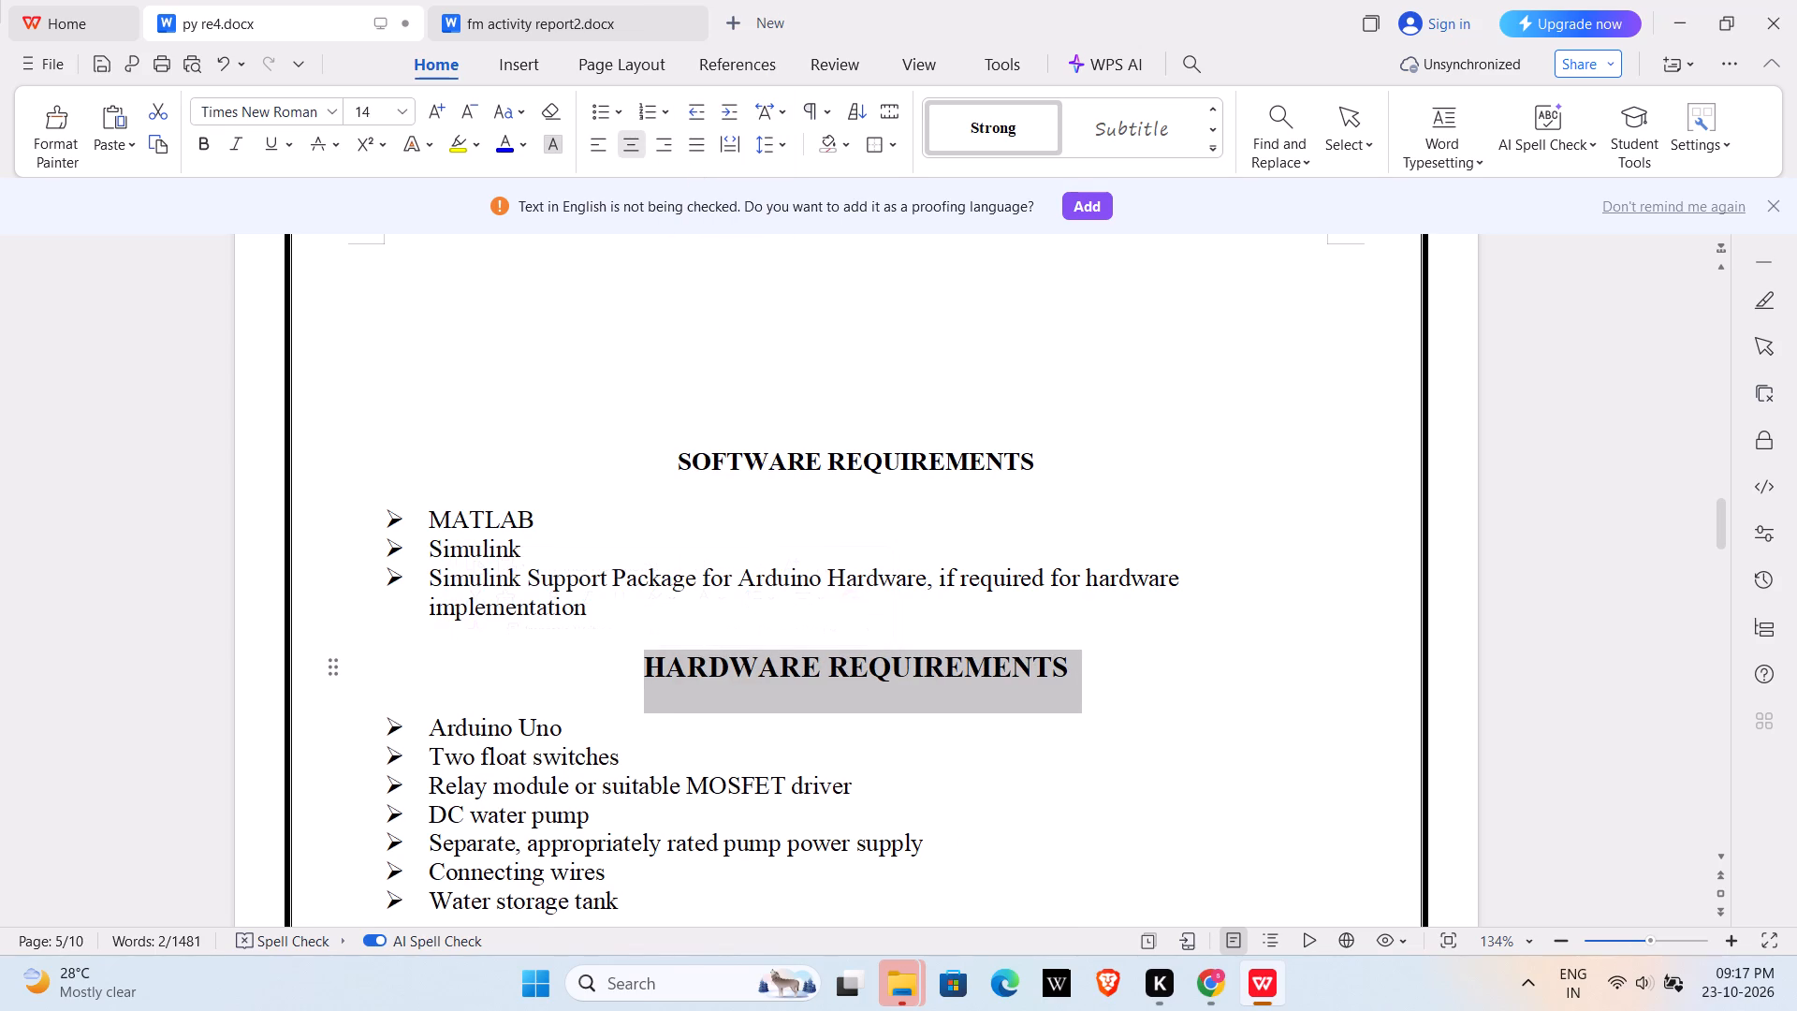
click(1198, 452)
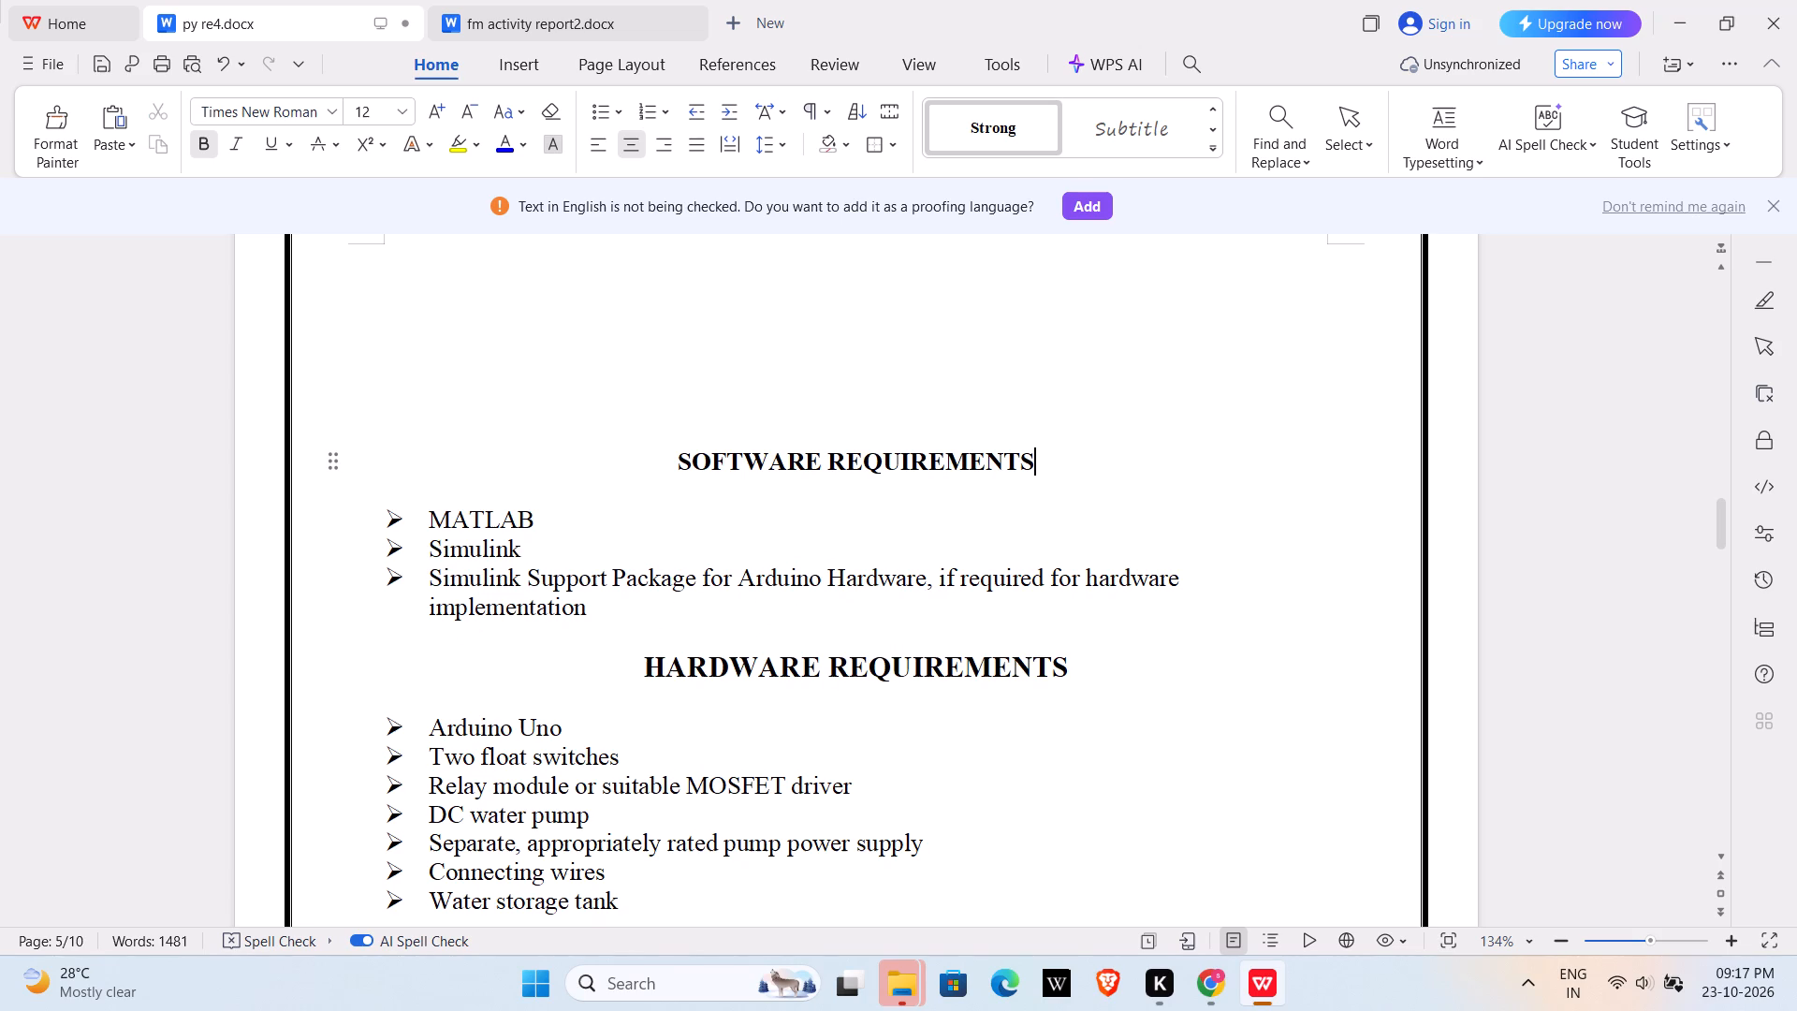
Set the font size of the SOFTWARE REQUIREMENTS heading to 14.
drag(1071, 465, 653, 443)
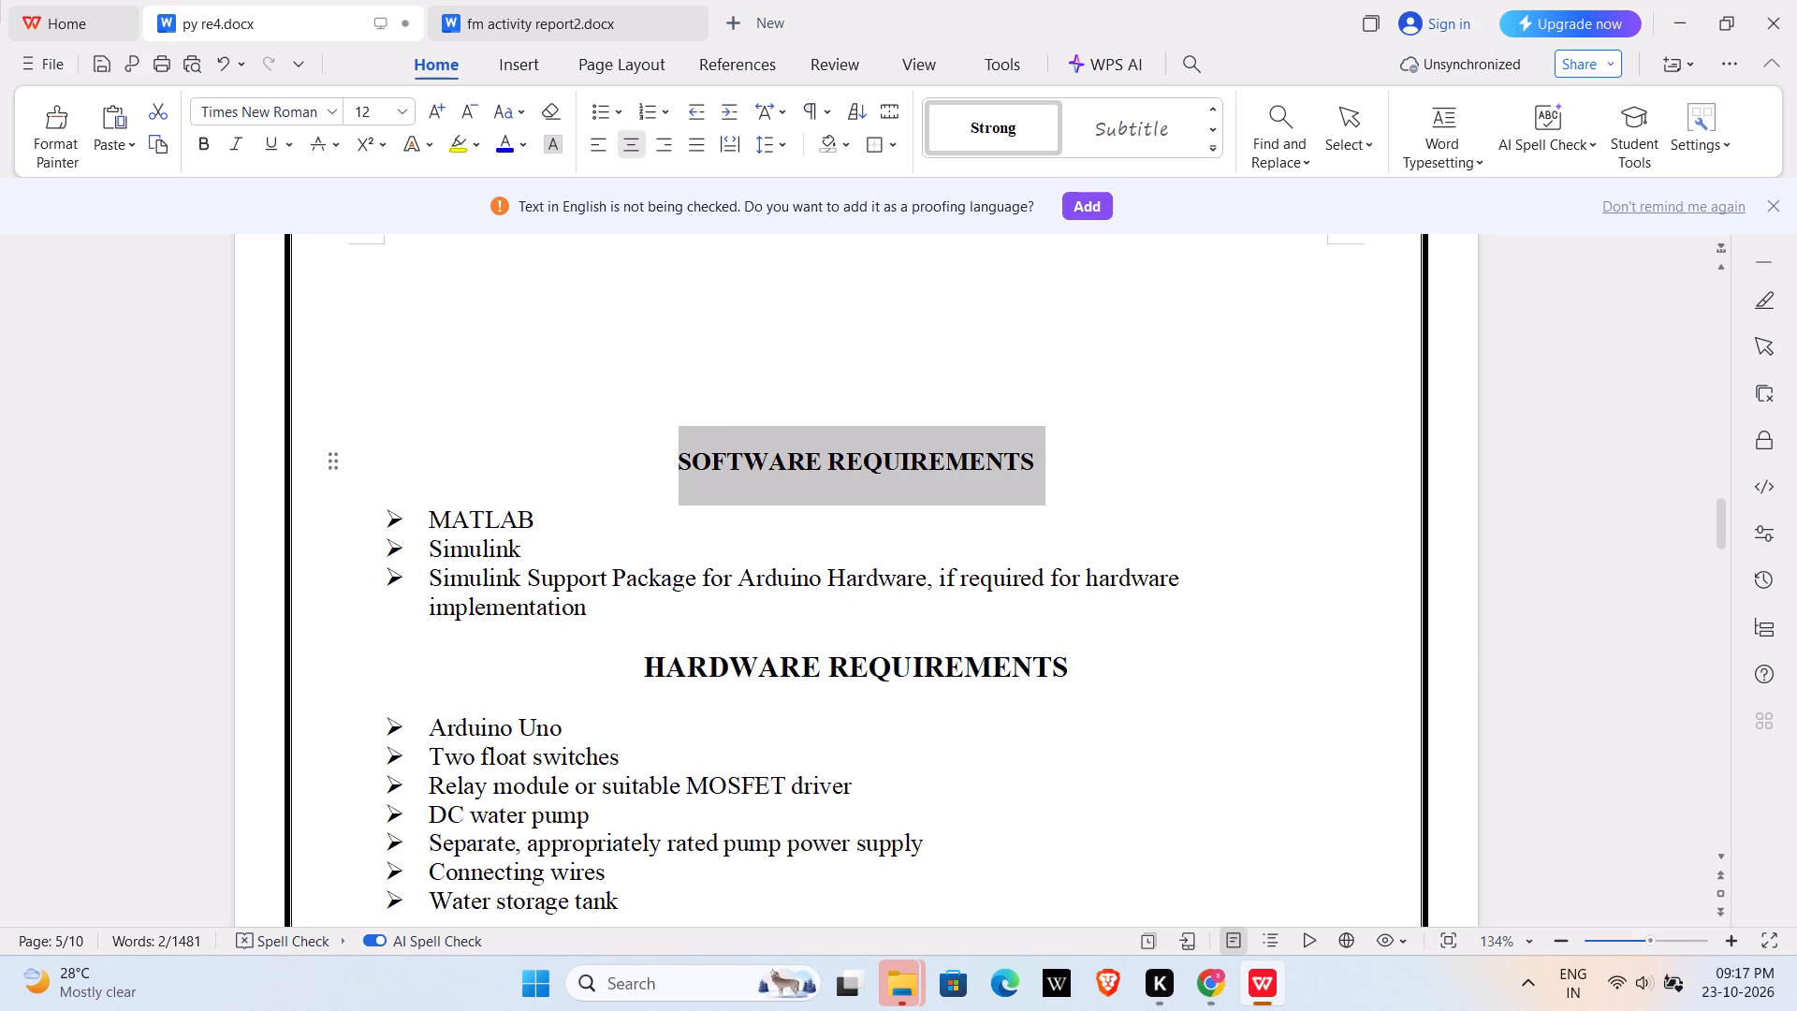
click(769, 348)
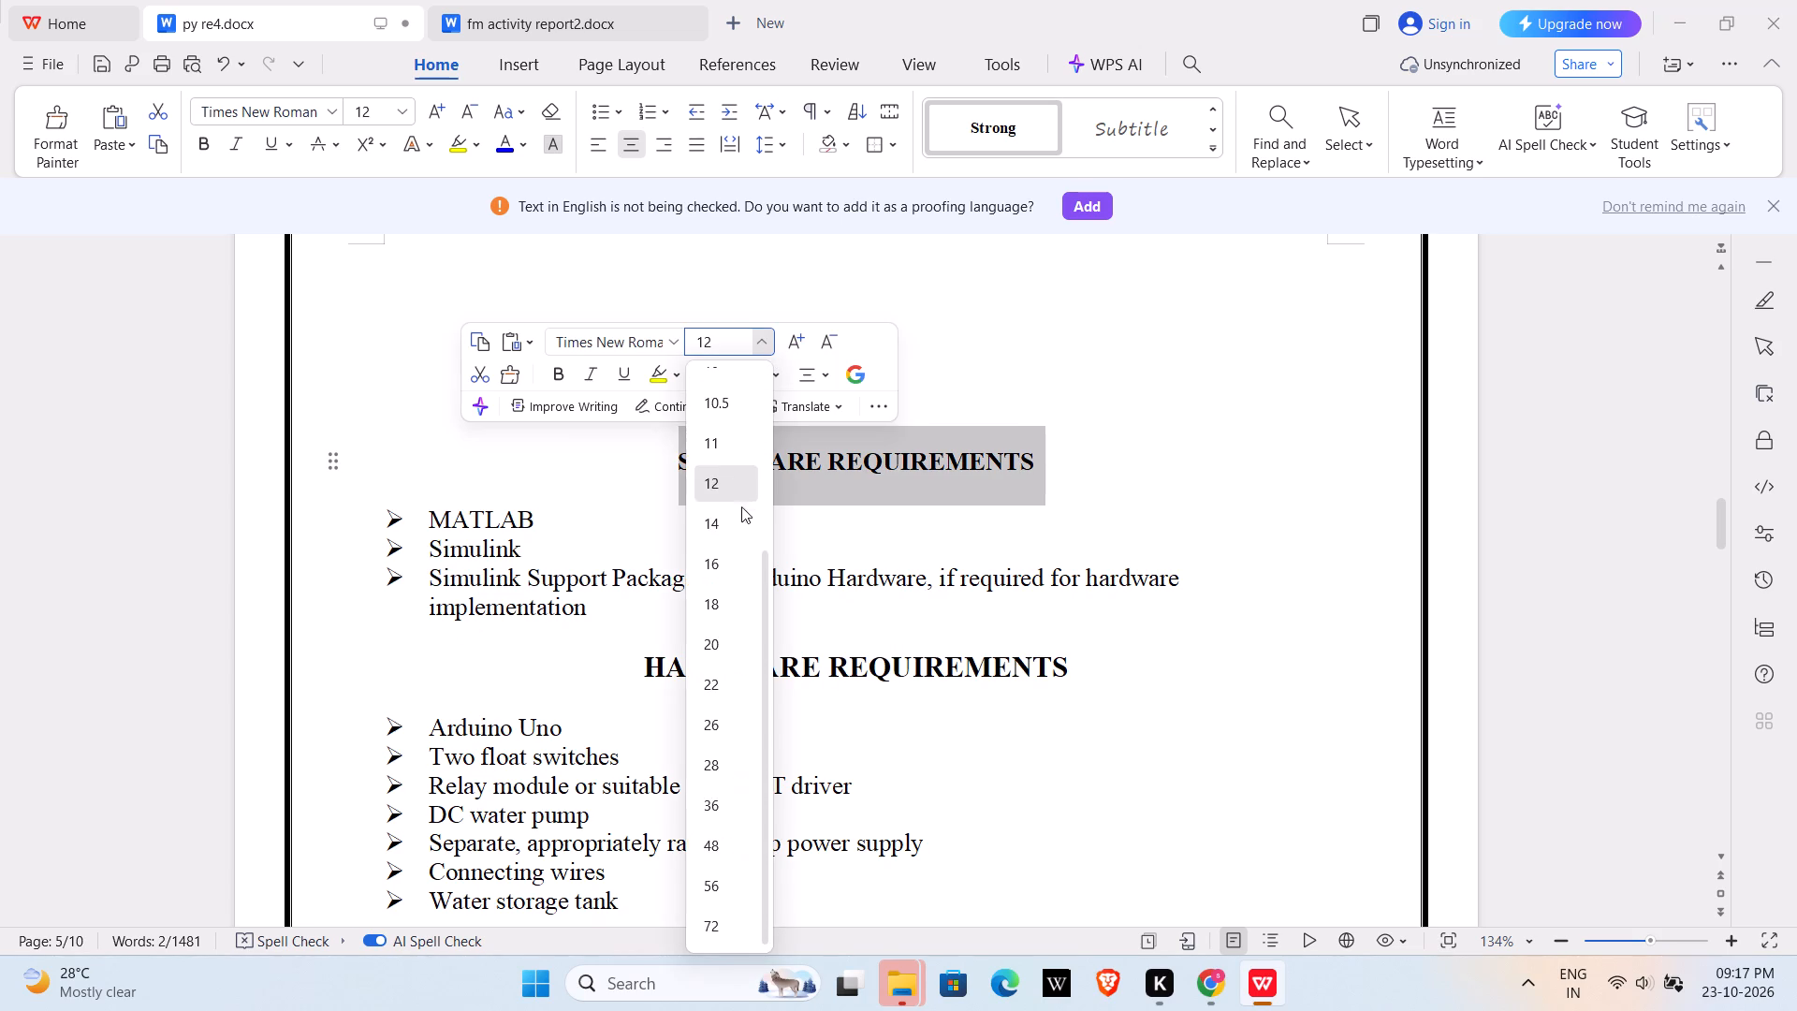
click(738, 511)
click(1255, 326)
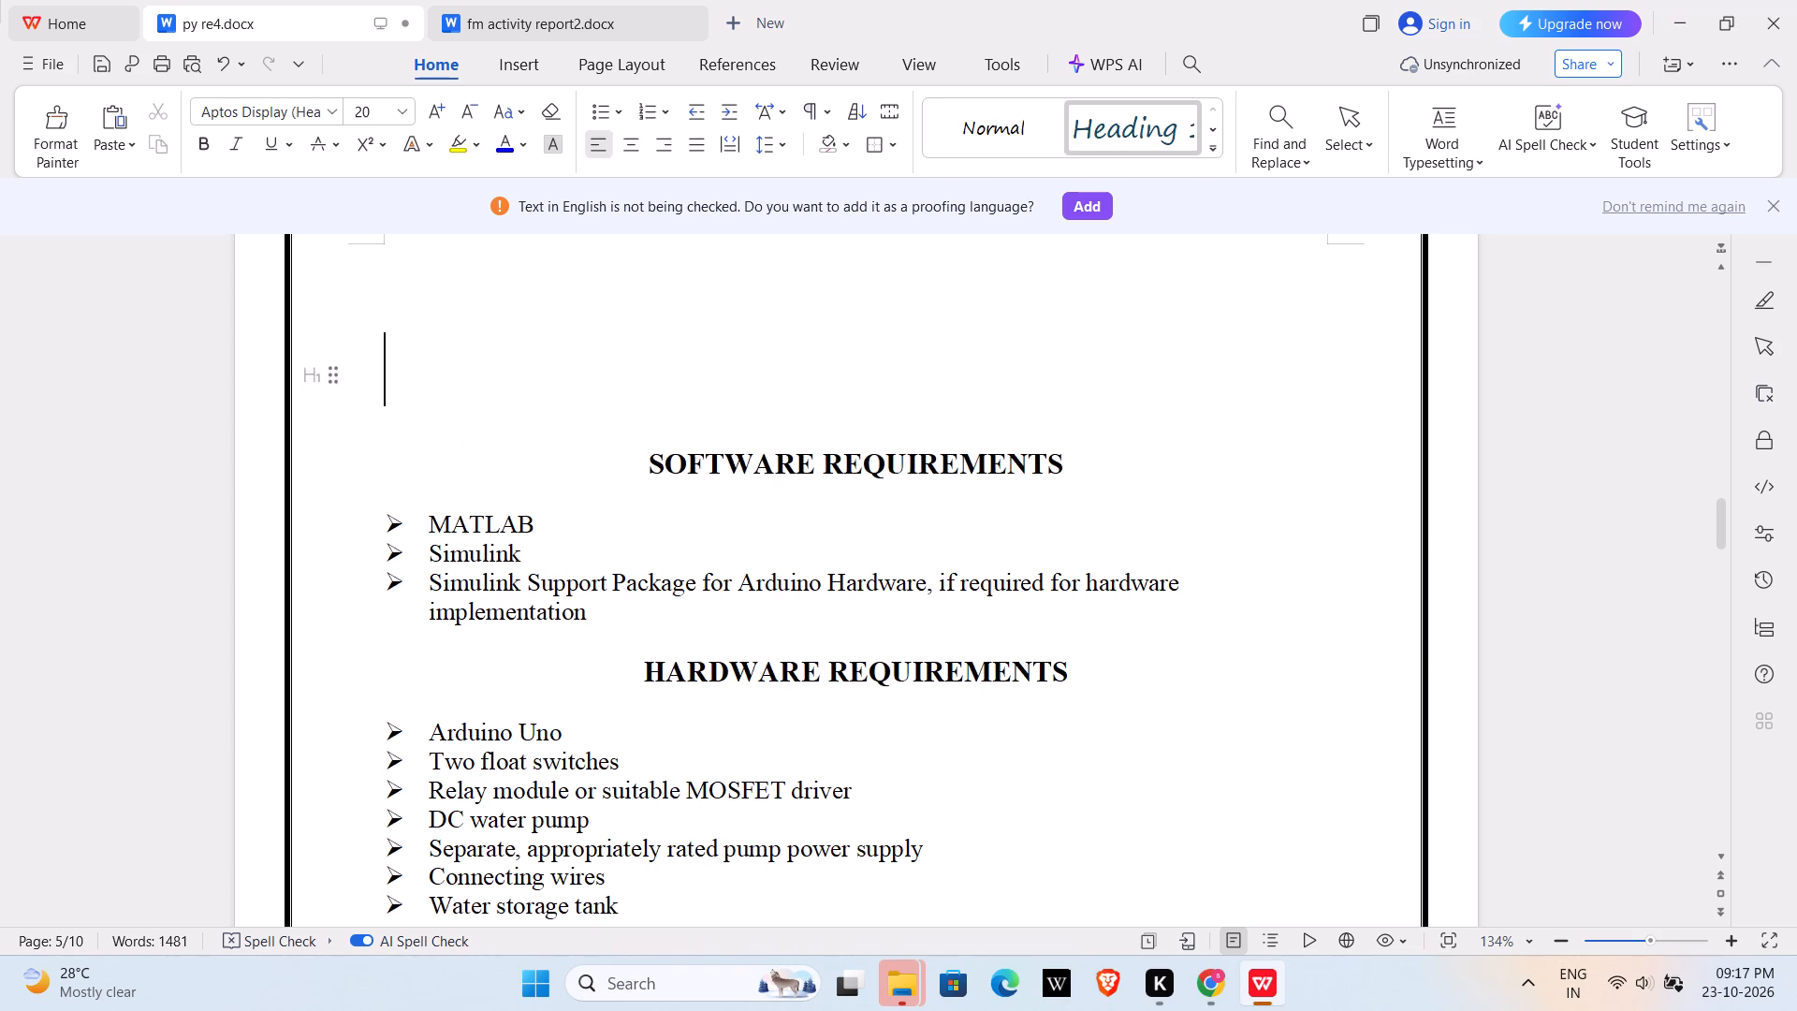
Set the font size of the OBJECTIVES heading to 14.
scroll(1255, 326, up, 11)
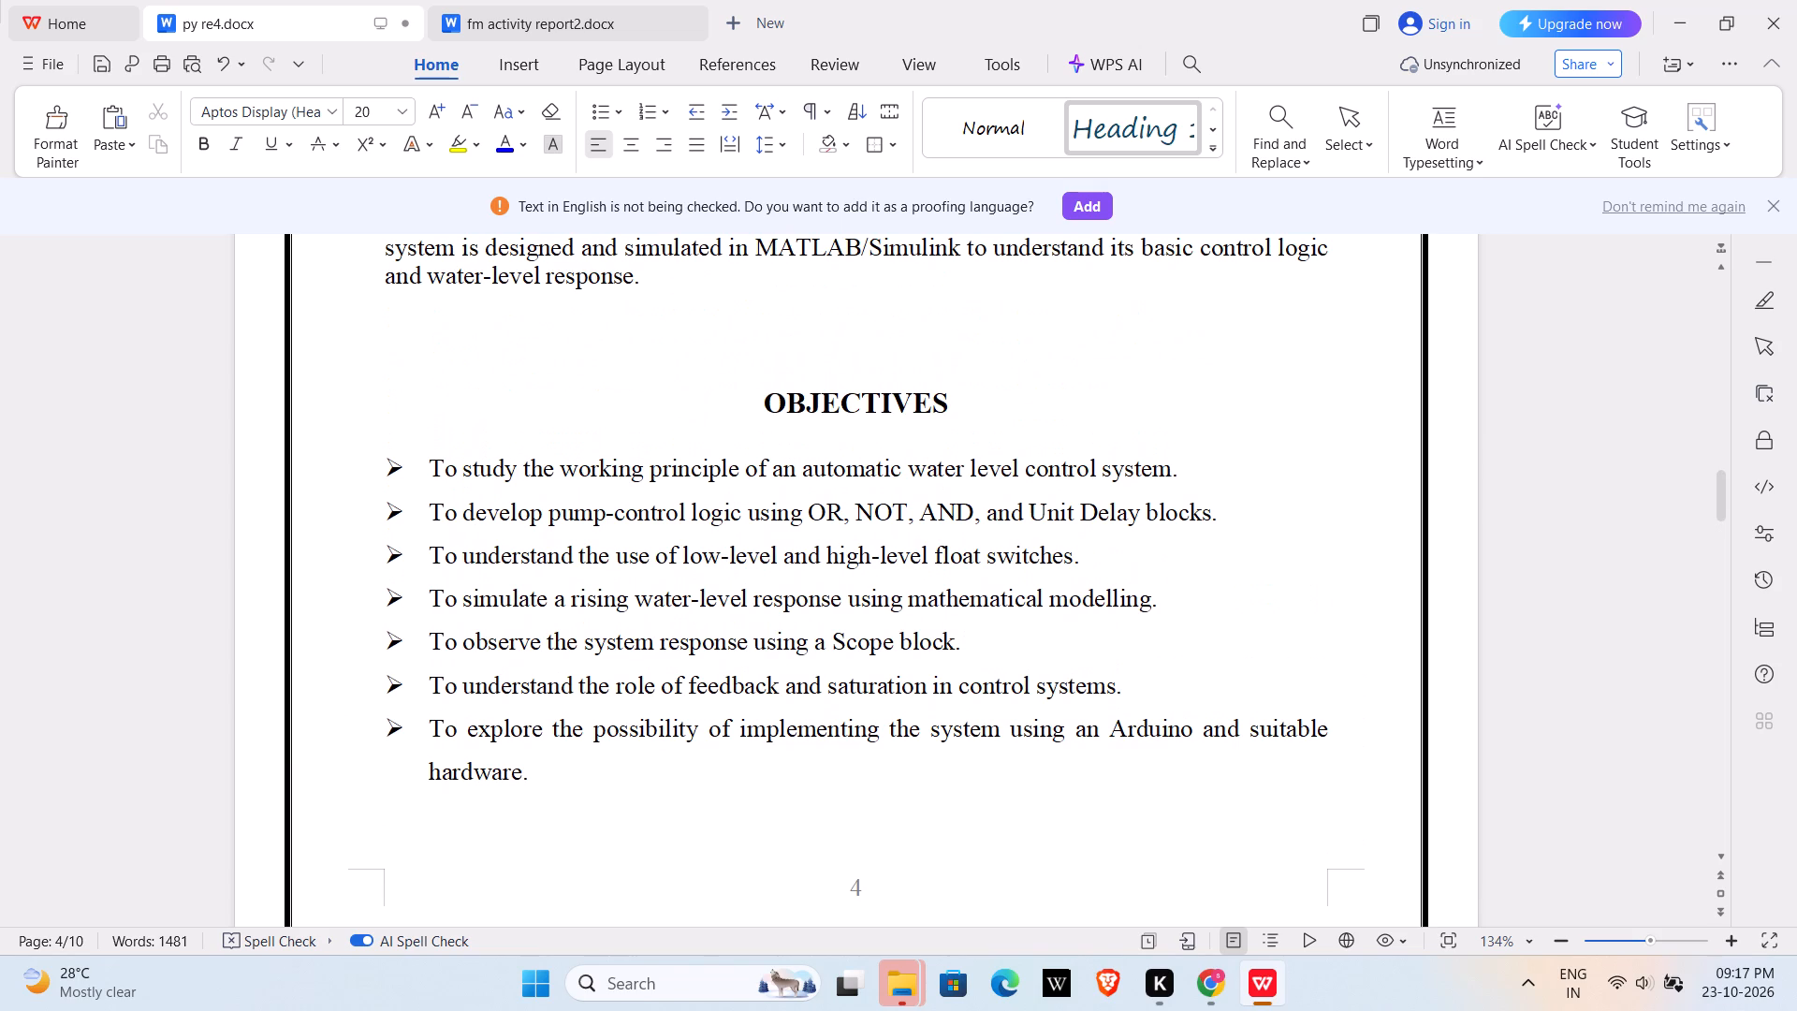
click(985, 403)
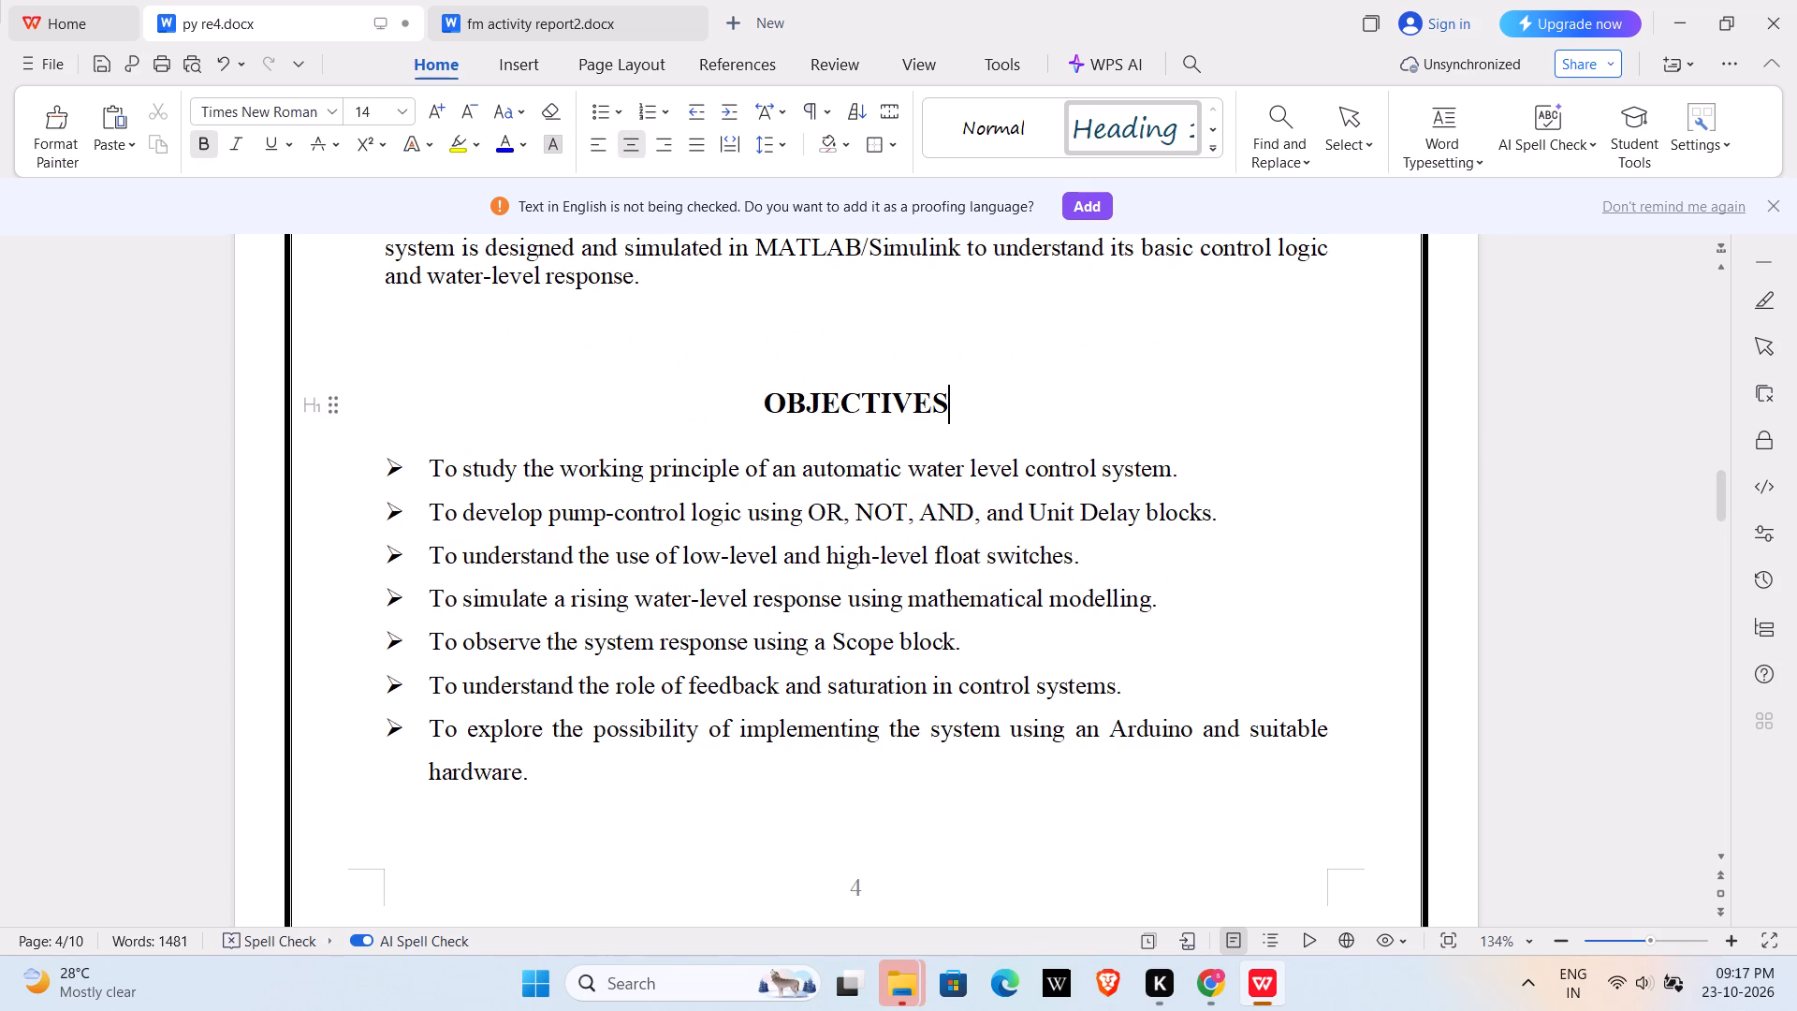
drag(997, 397, 740, 403)
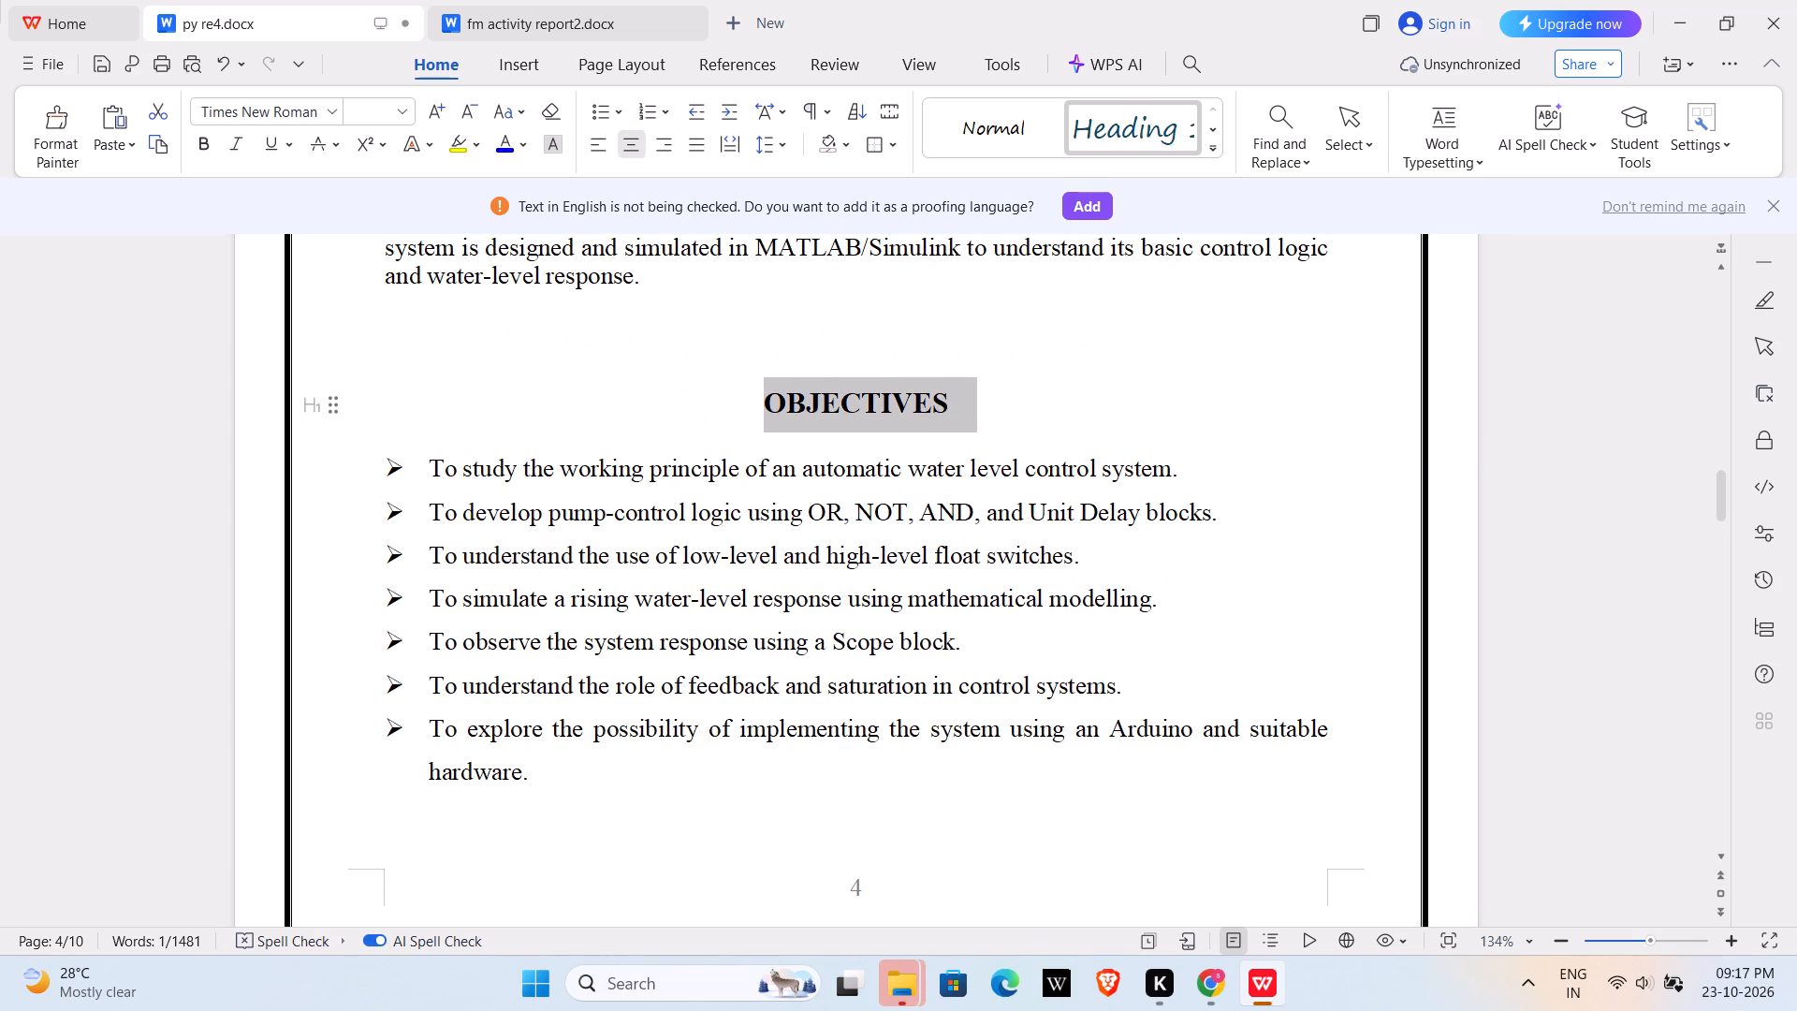
click(842, 289)
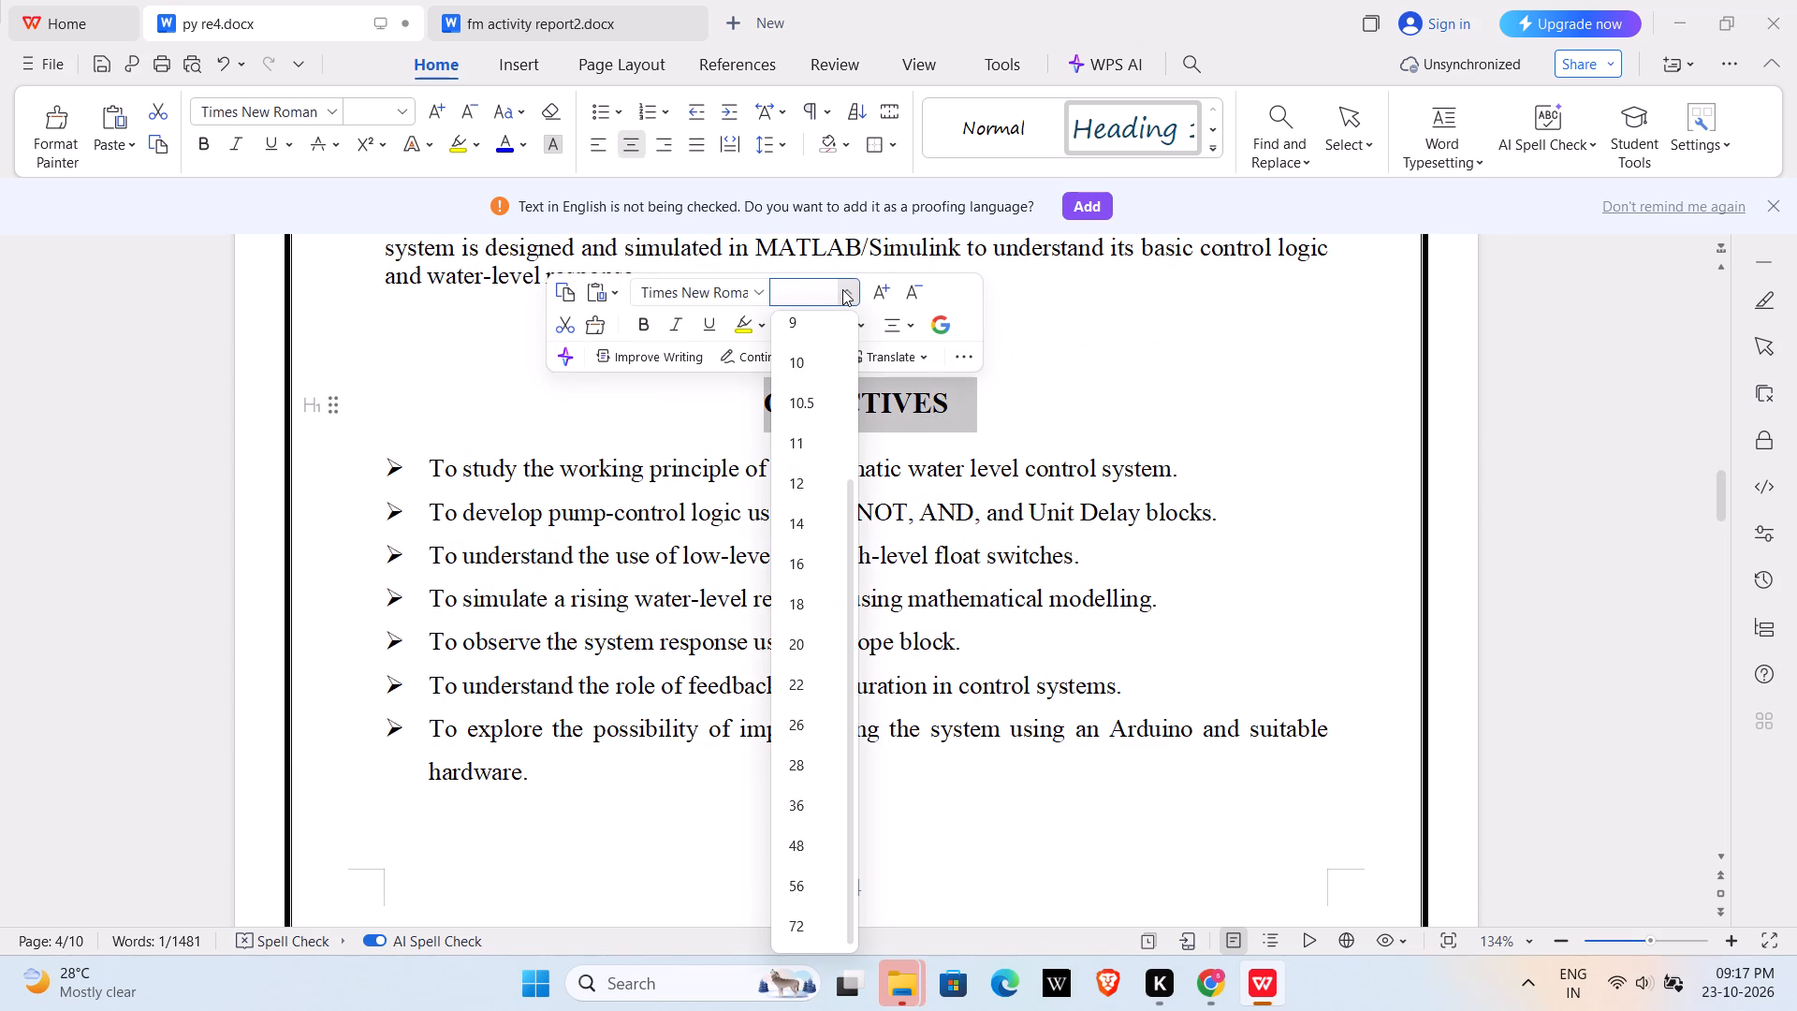
click(793, 524)
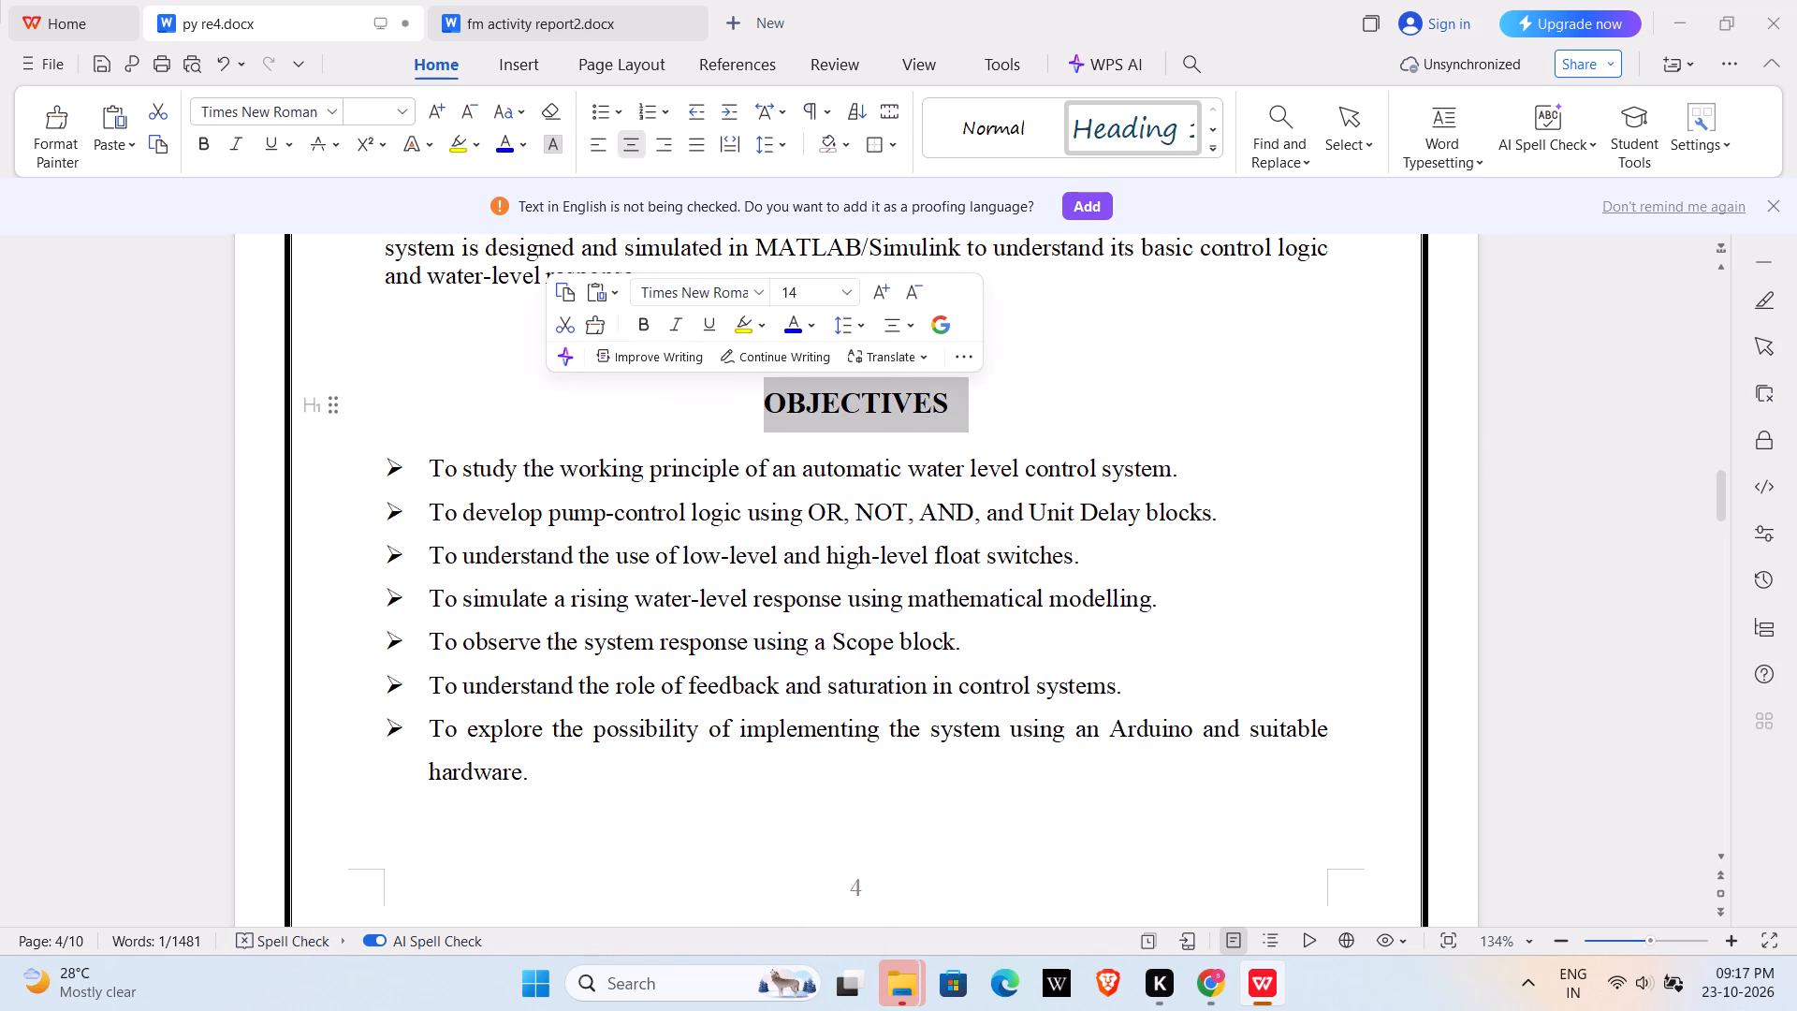
click(1047, 402)
Check the font size of the PROBLEM STATEMENT, INTRODUCTION and ABSTRACT headings.
scroll(1047, 402, up, 5)
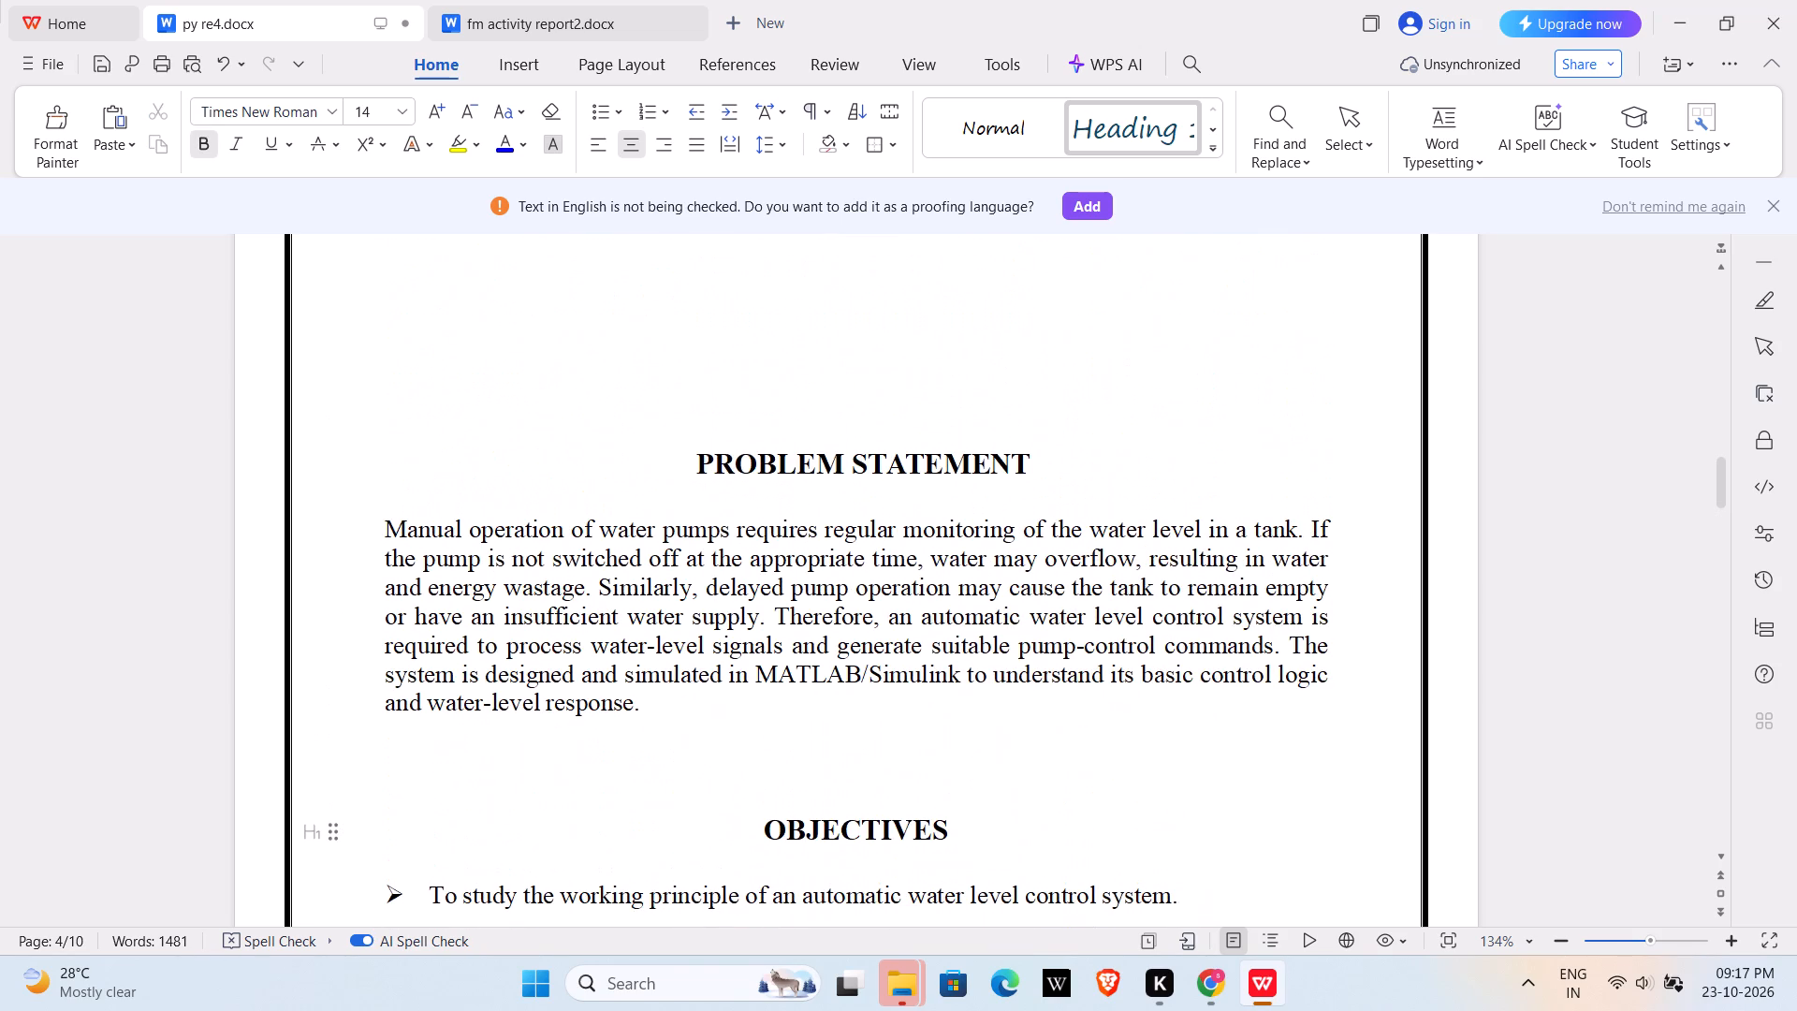
drag(1055, 458, 658, 464)
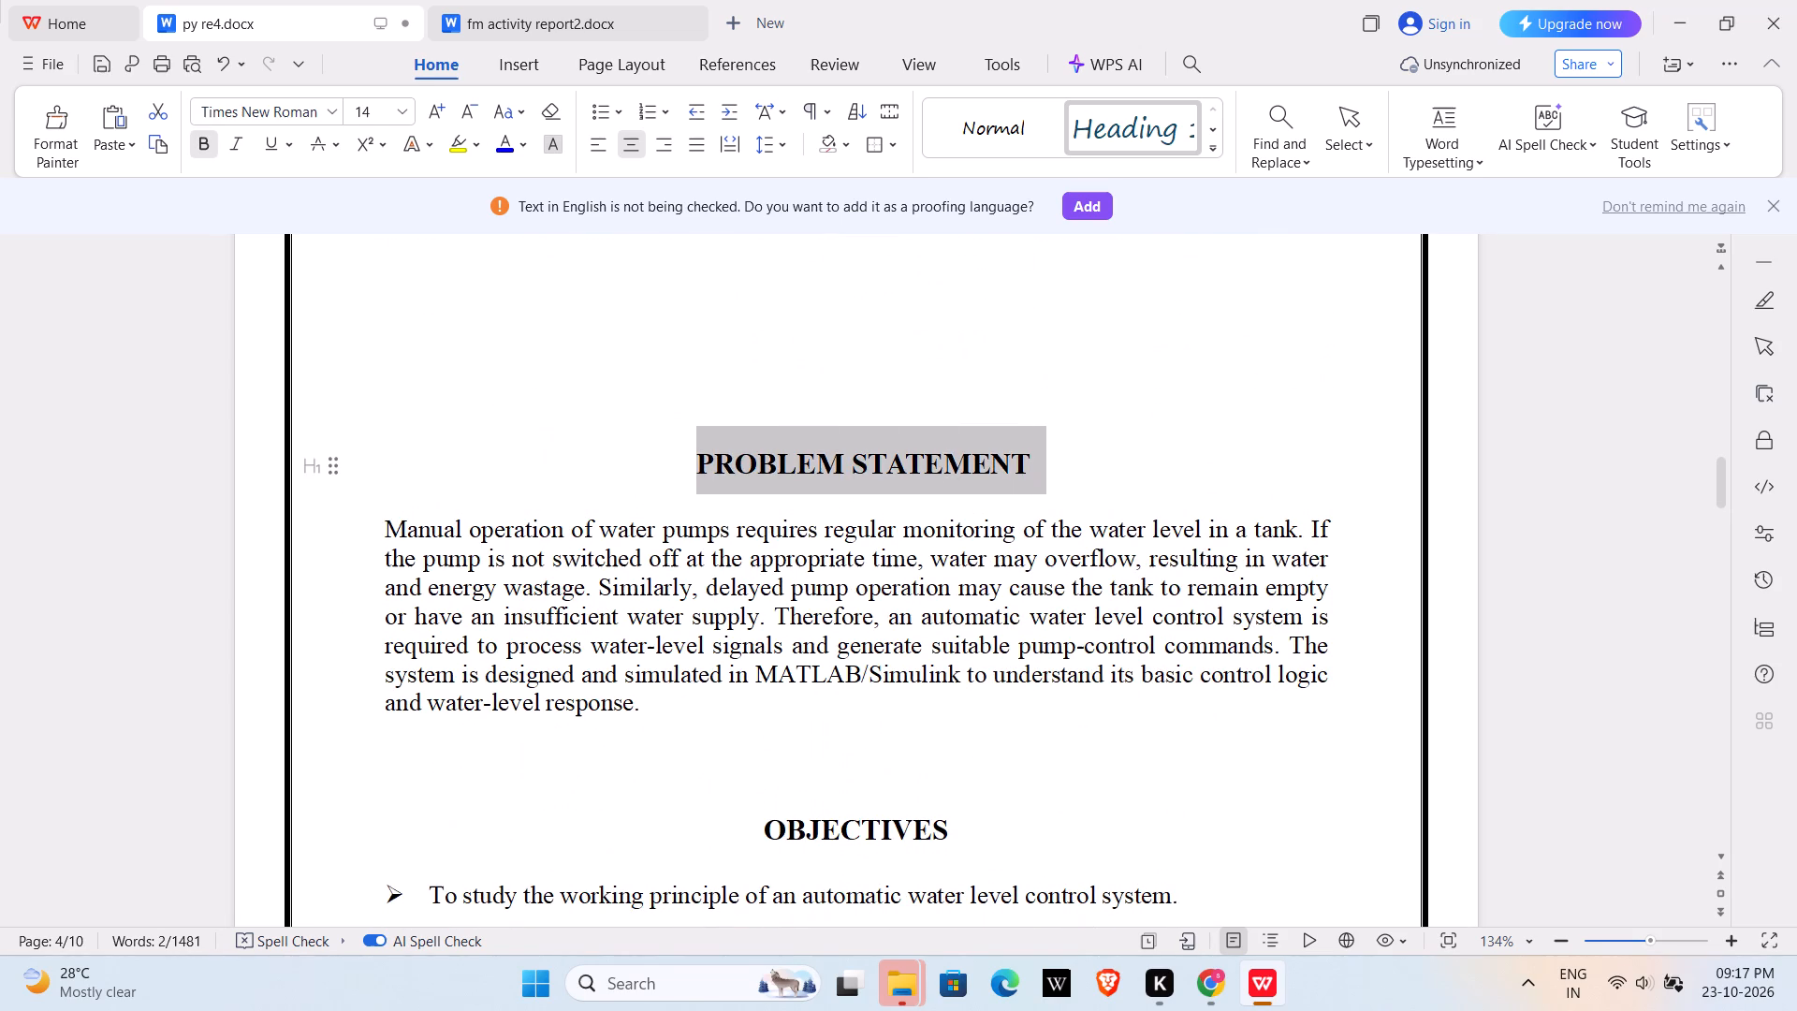
click(1093, 352)
scroll(1093, 352, up, 4)
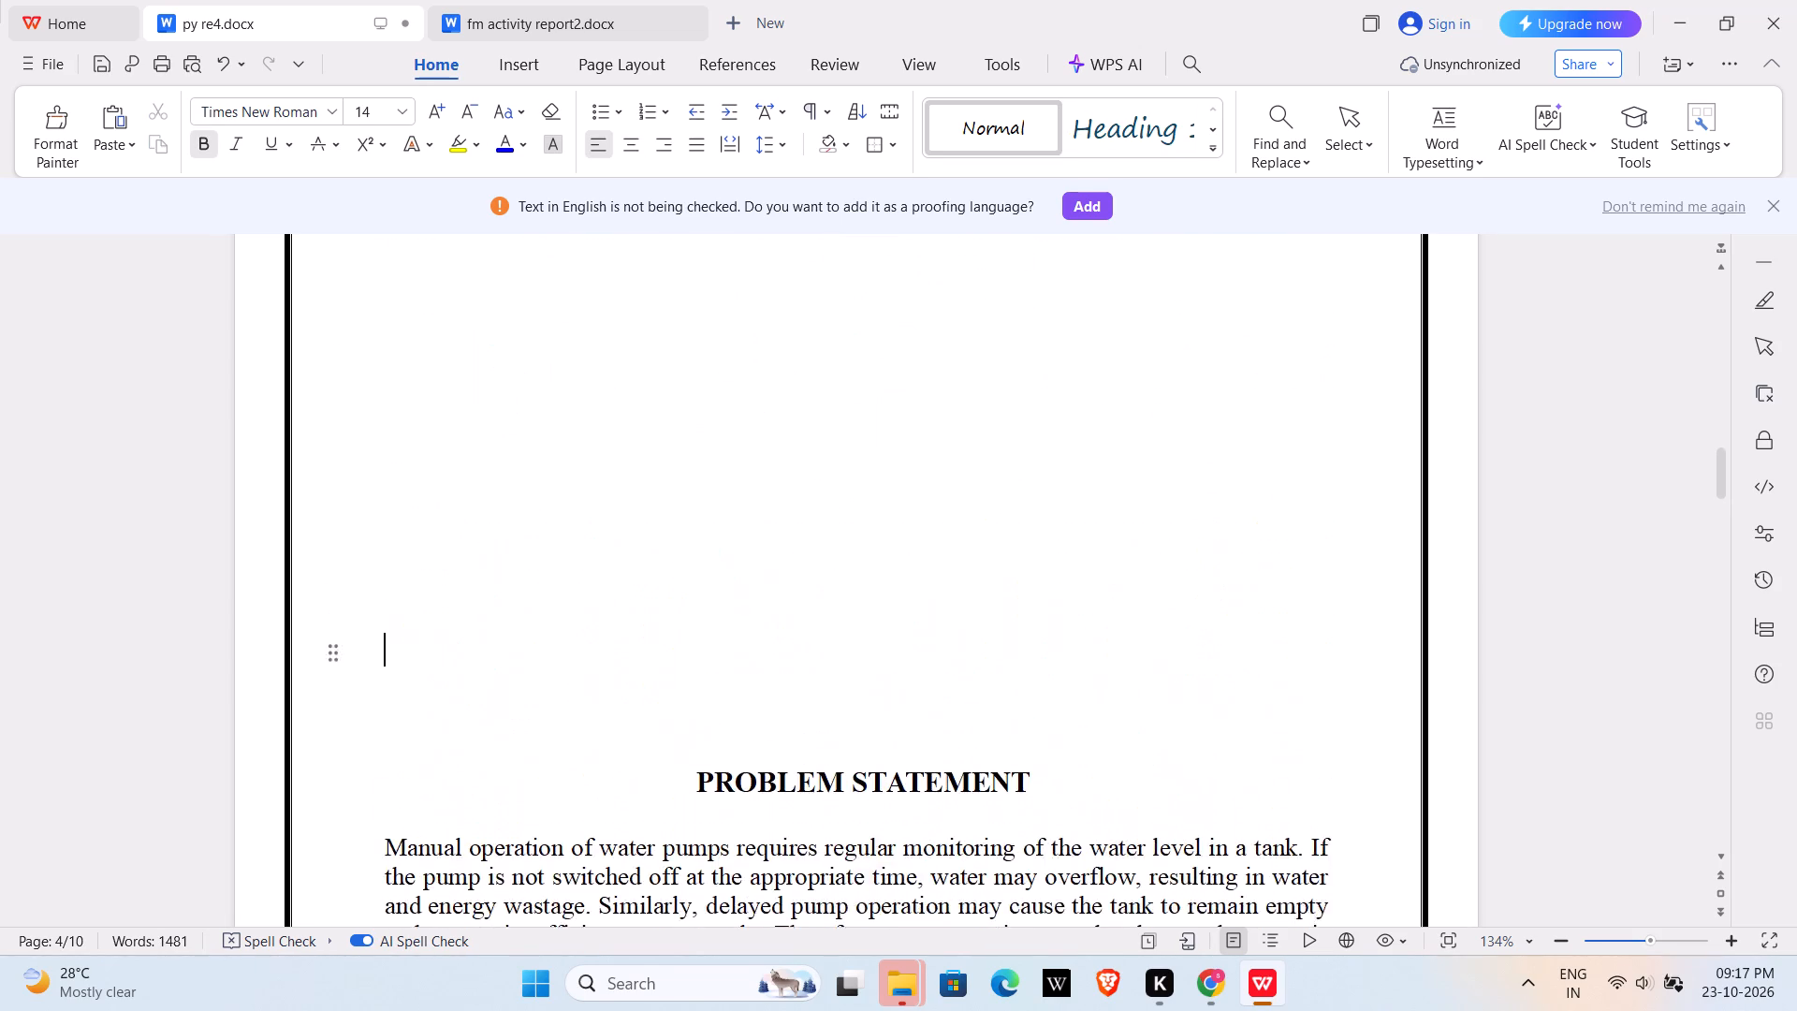
scroll(1093, 352, up, 14)
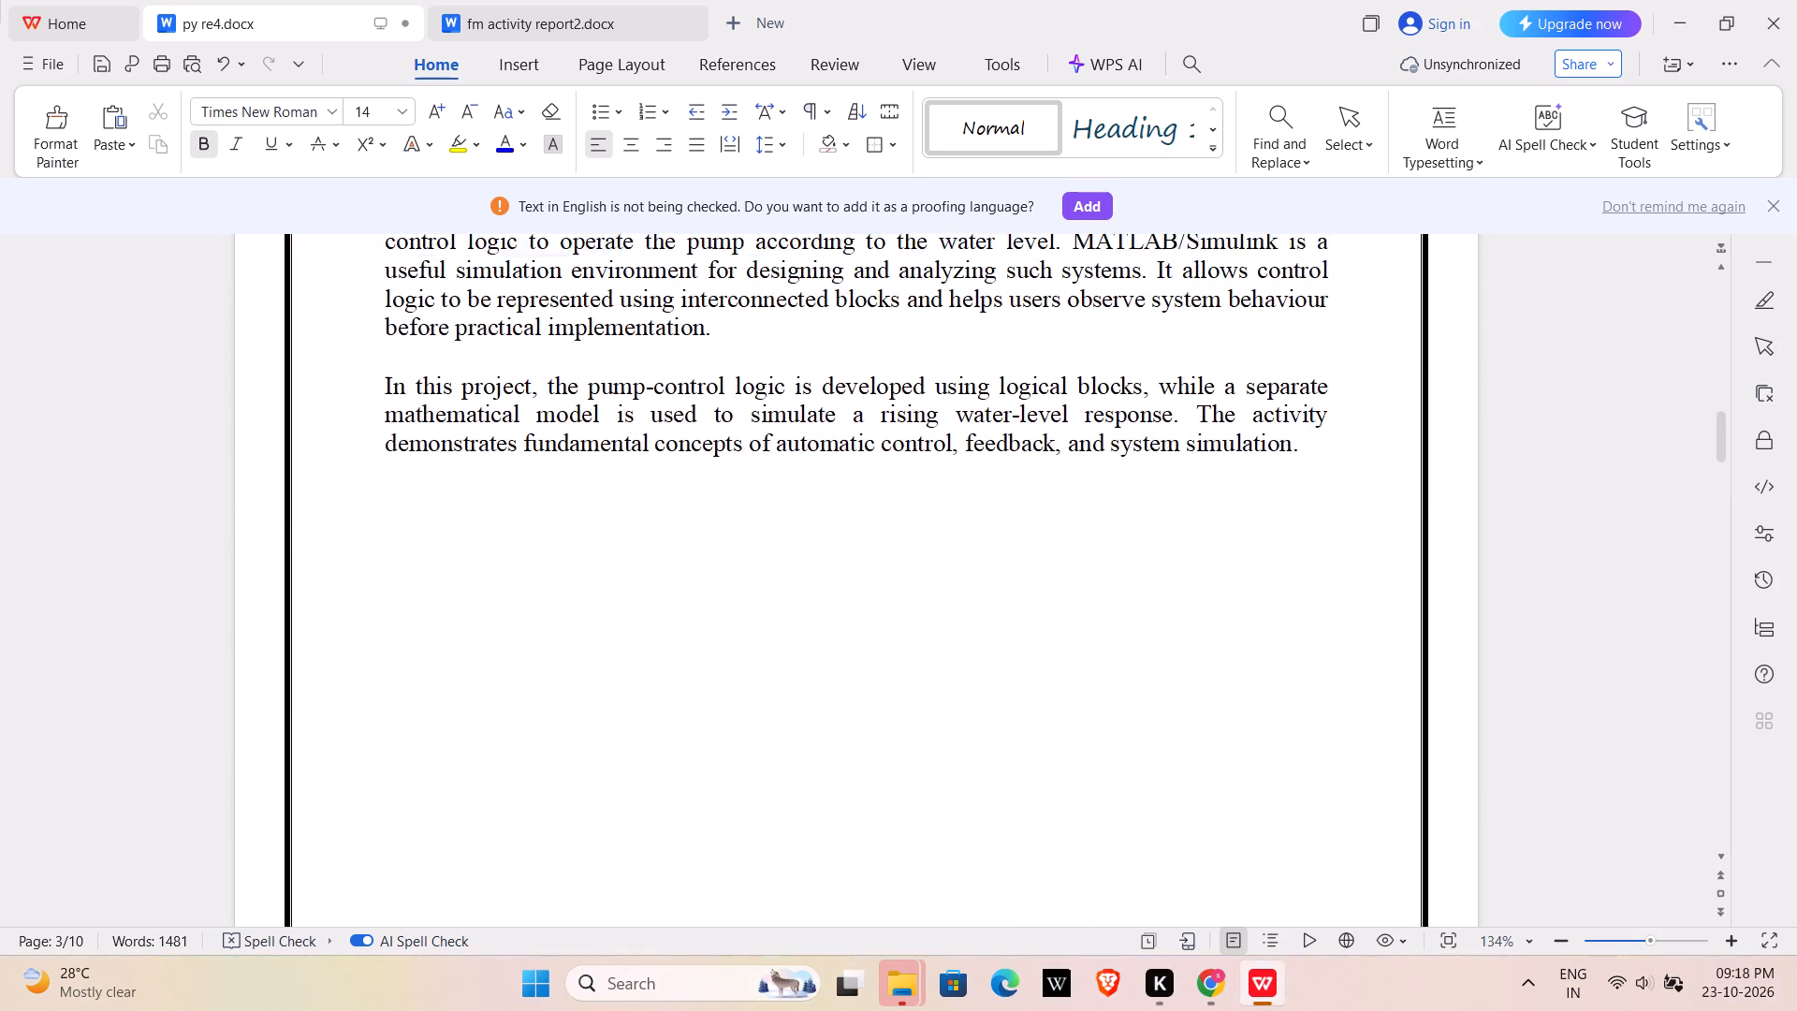
scroll(1093, 352, up, 5)
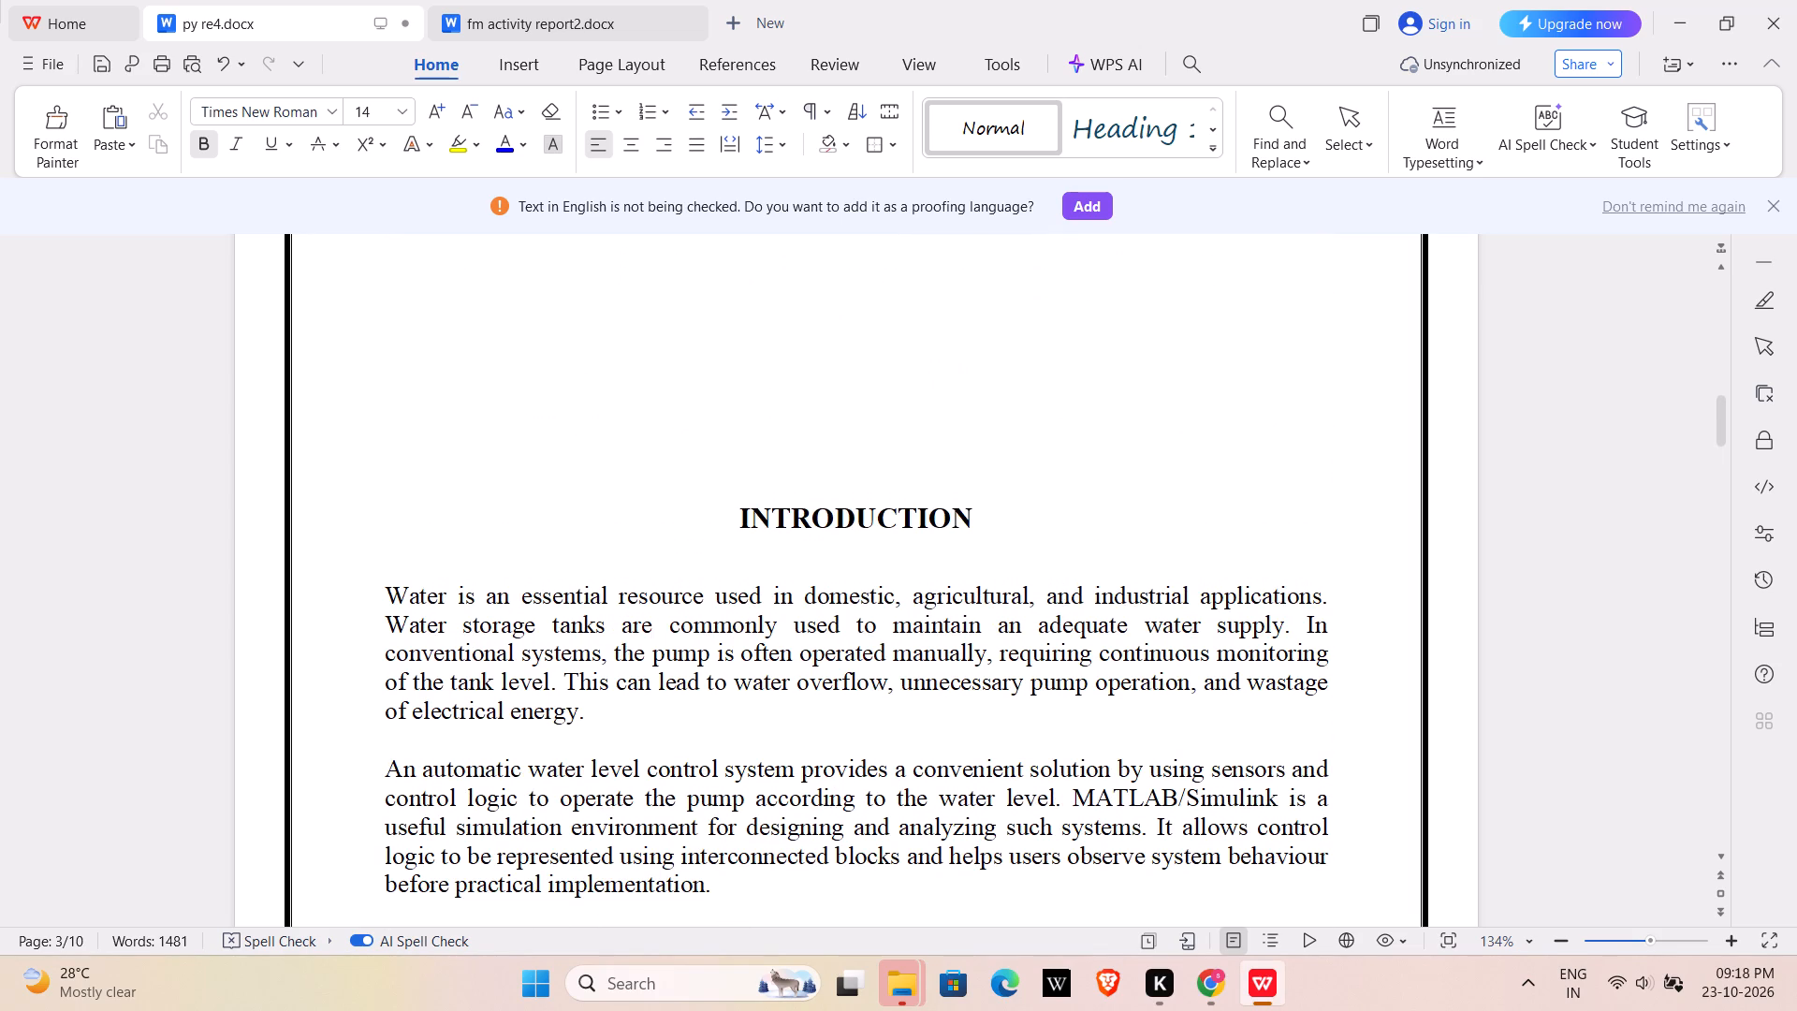
drag(1004, 520, 690, 530)
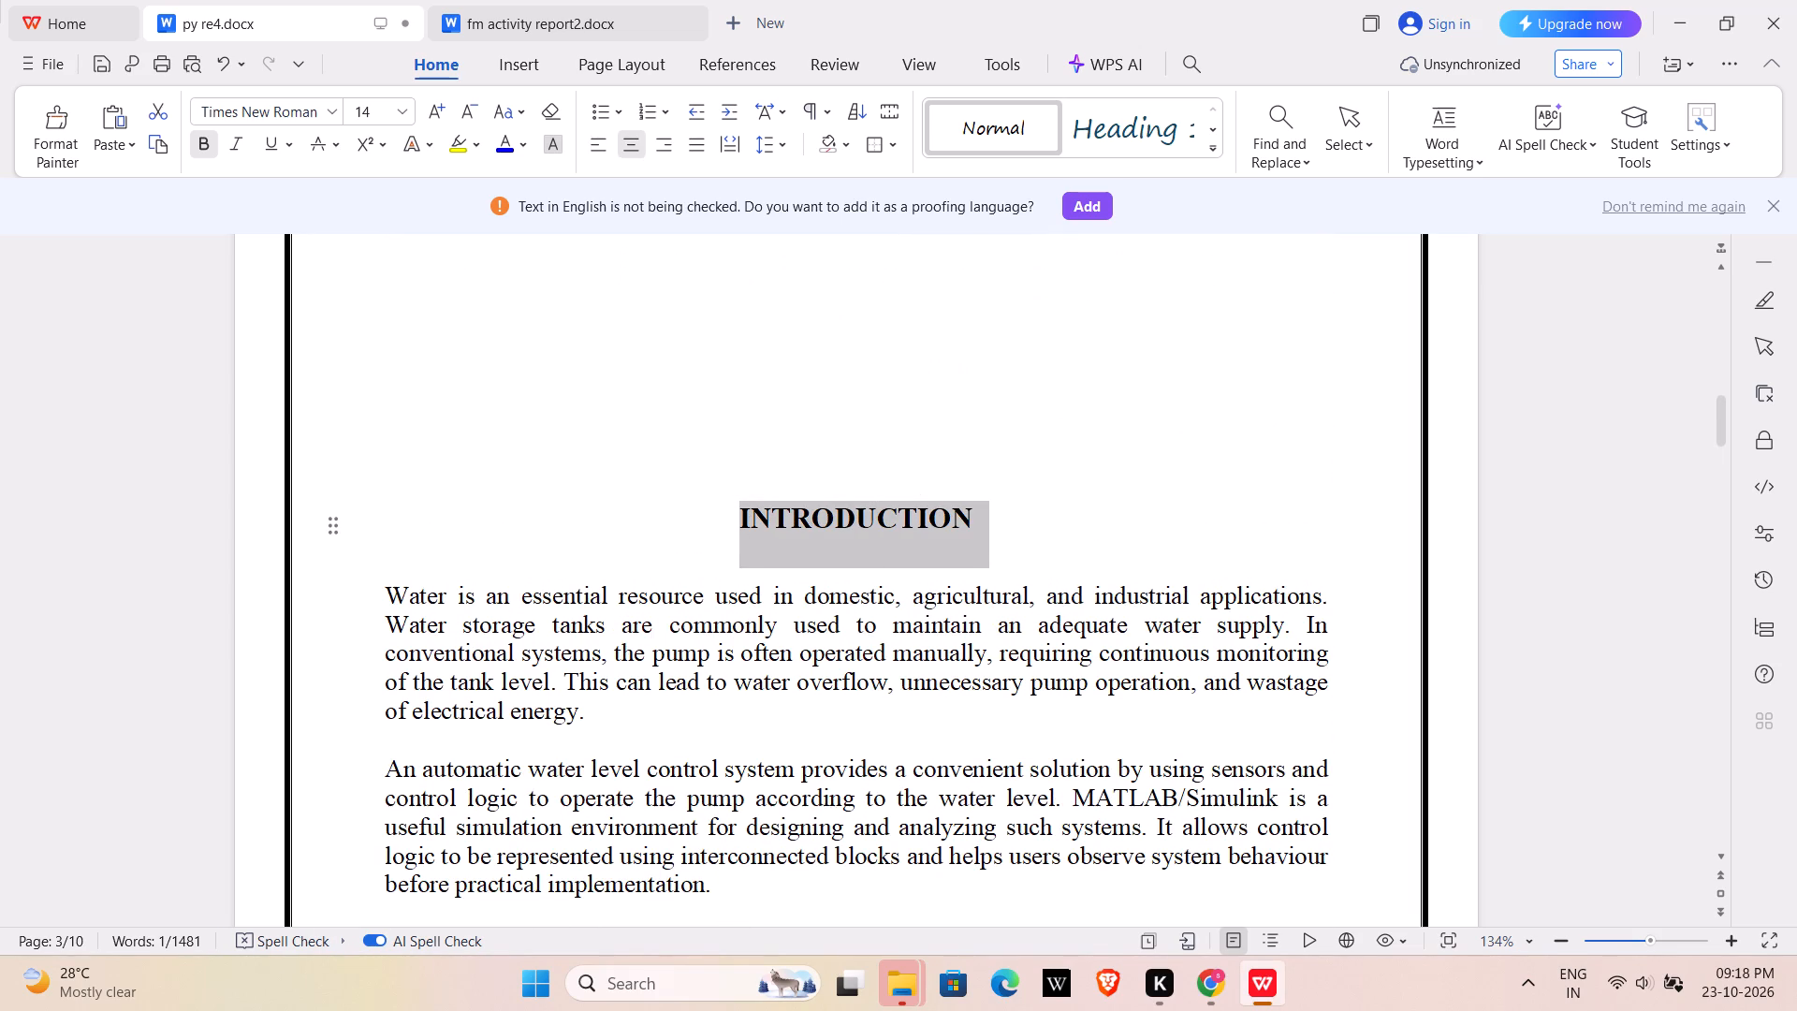
click(1224, 449)
scroll(1224, 449, up, 14)
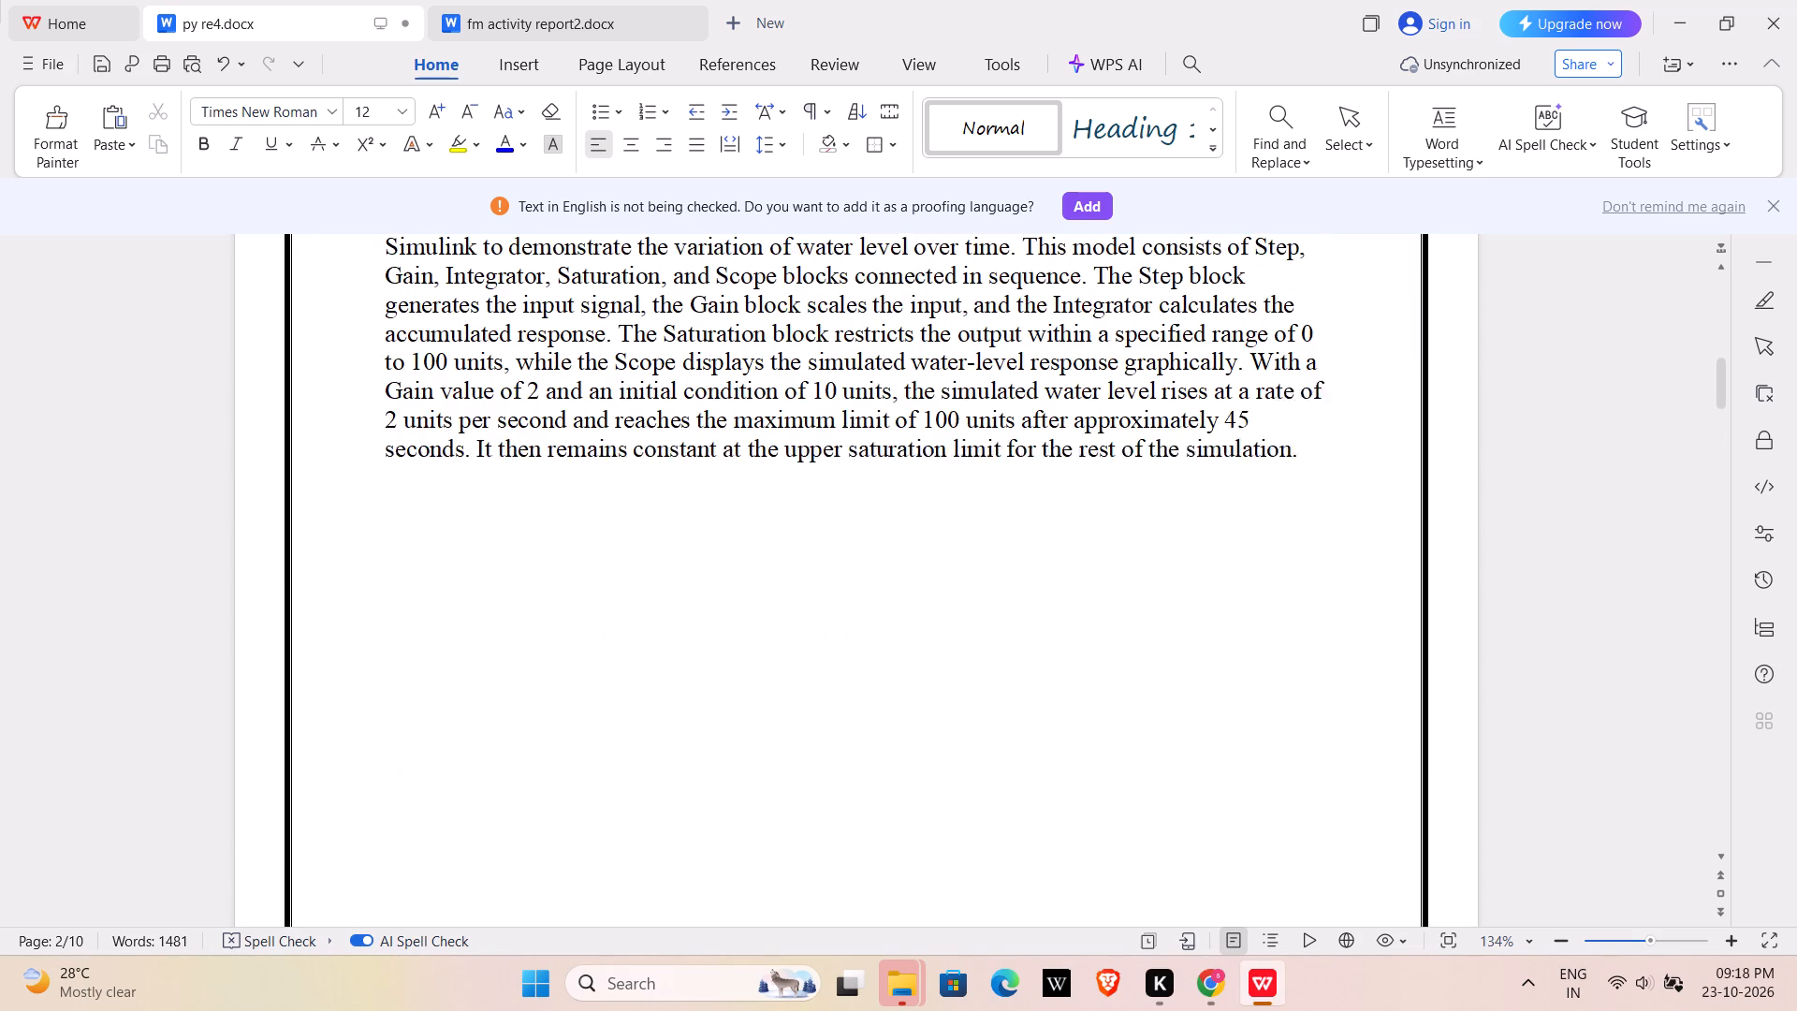
scroll(1224, 449, up, 8)
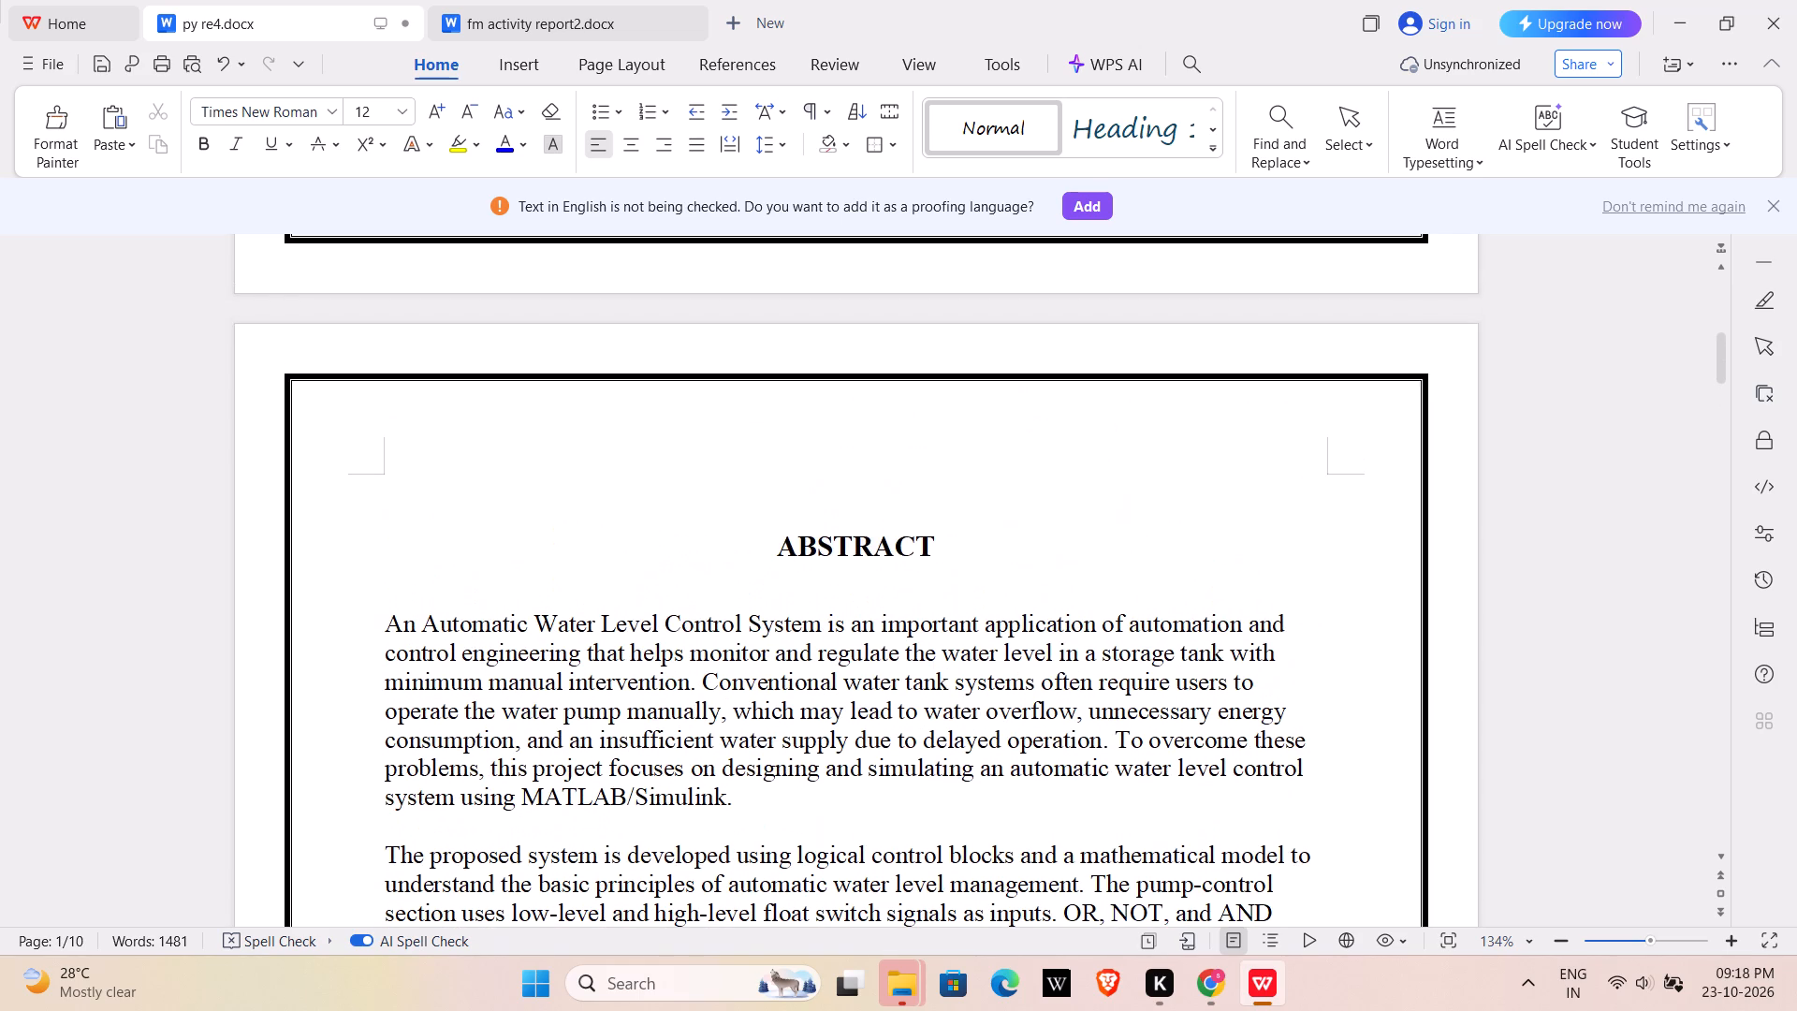
drag(981, 547, 764, 553)
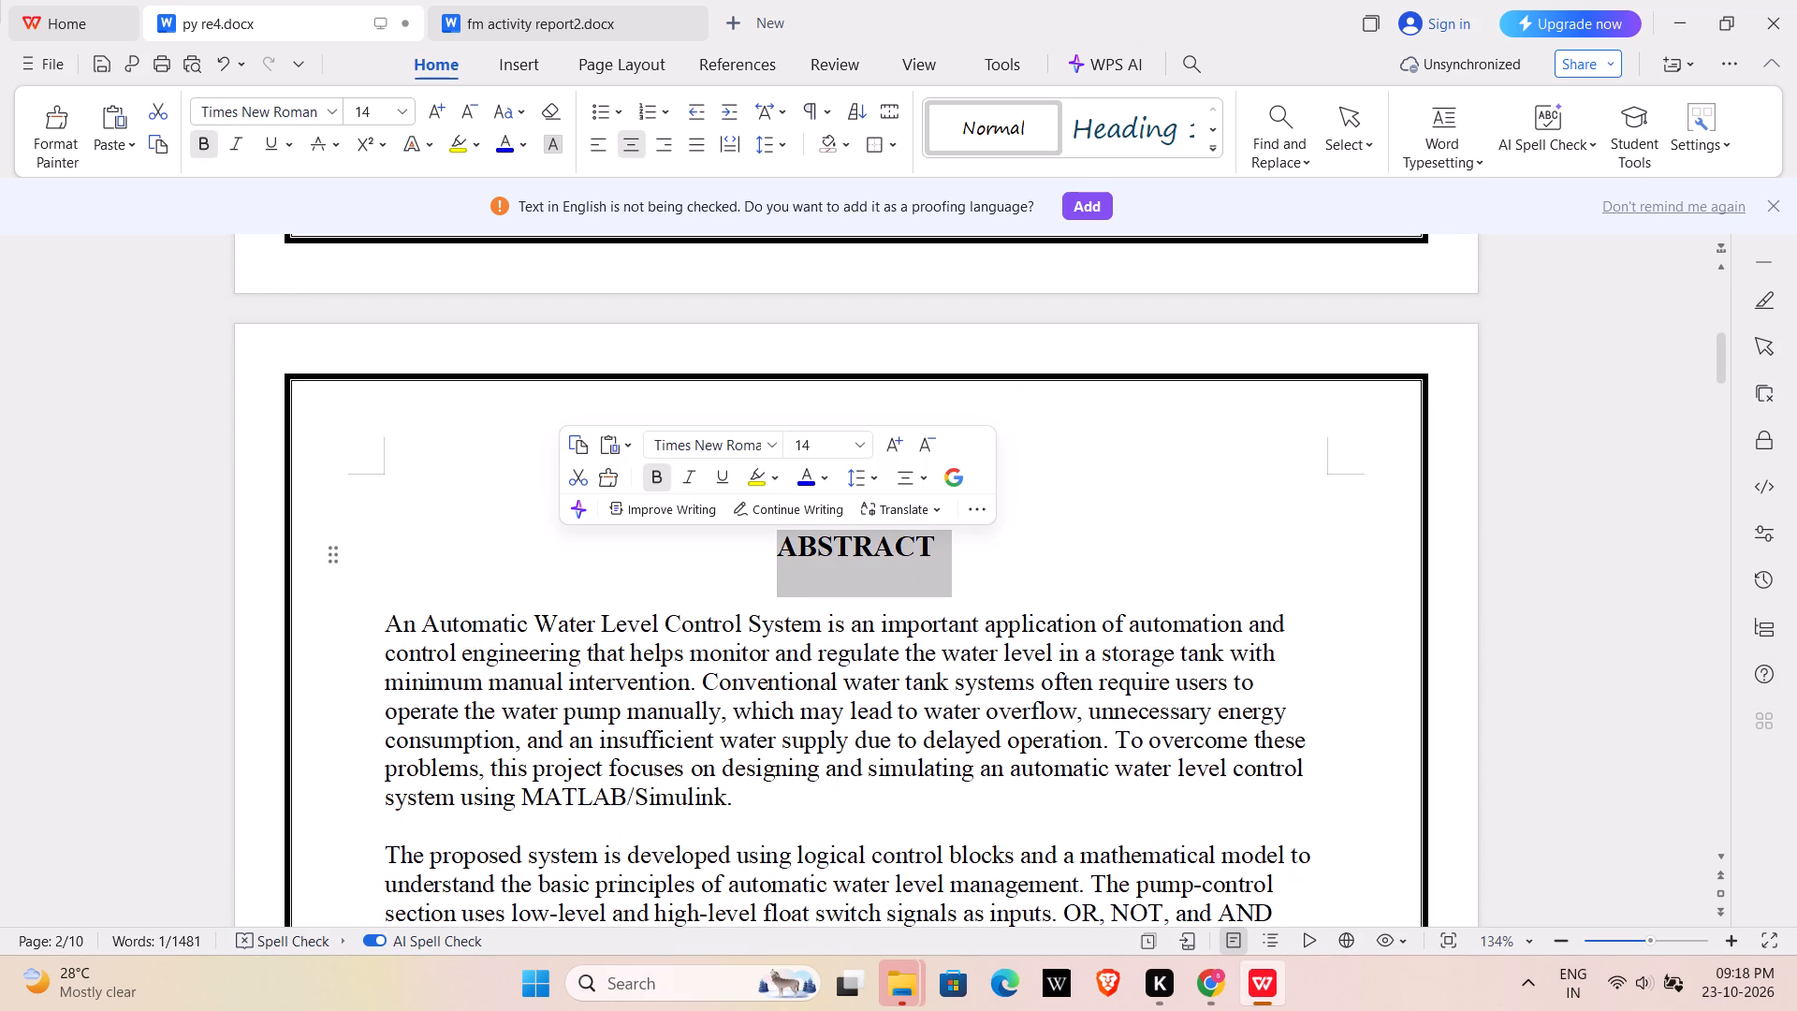
click(1096, 534)
Make the student's name below "Submitted By:" on the cover page bold.
scroll(1096, 534, up, 7)
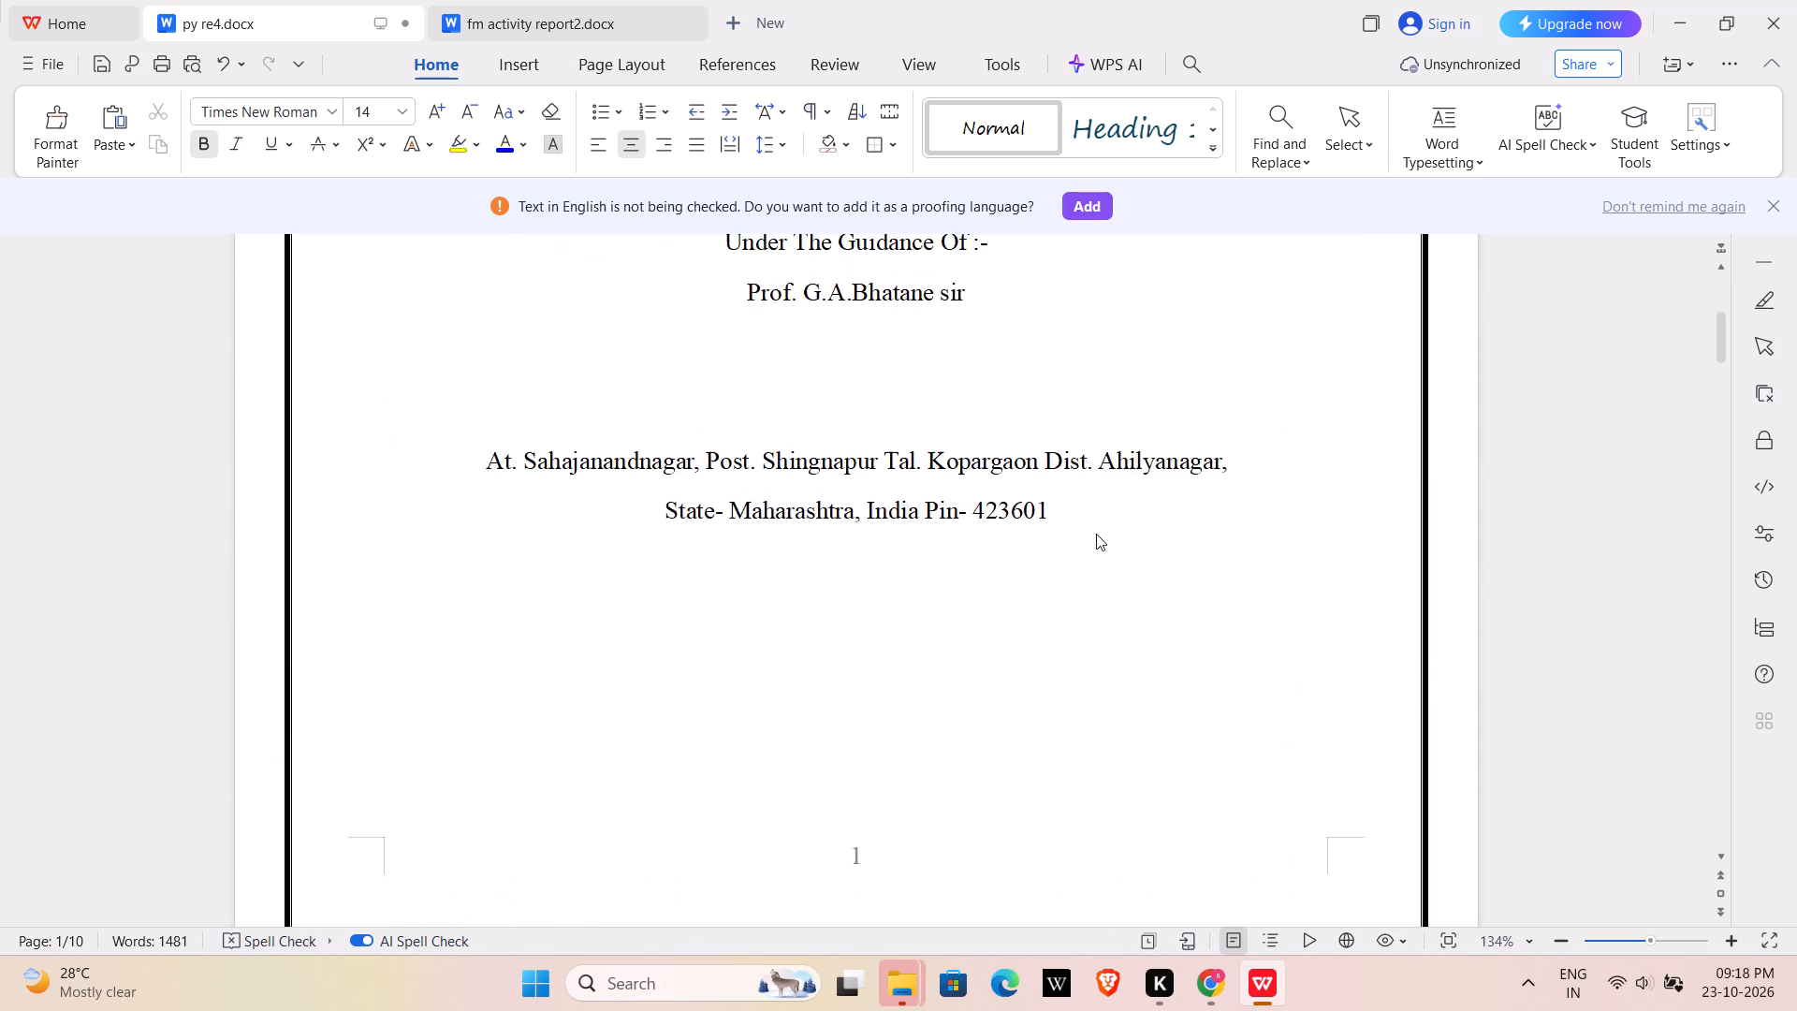
scroll(1096, 534, up, 6)
scroll(1096, 534, right, 1)
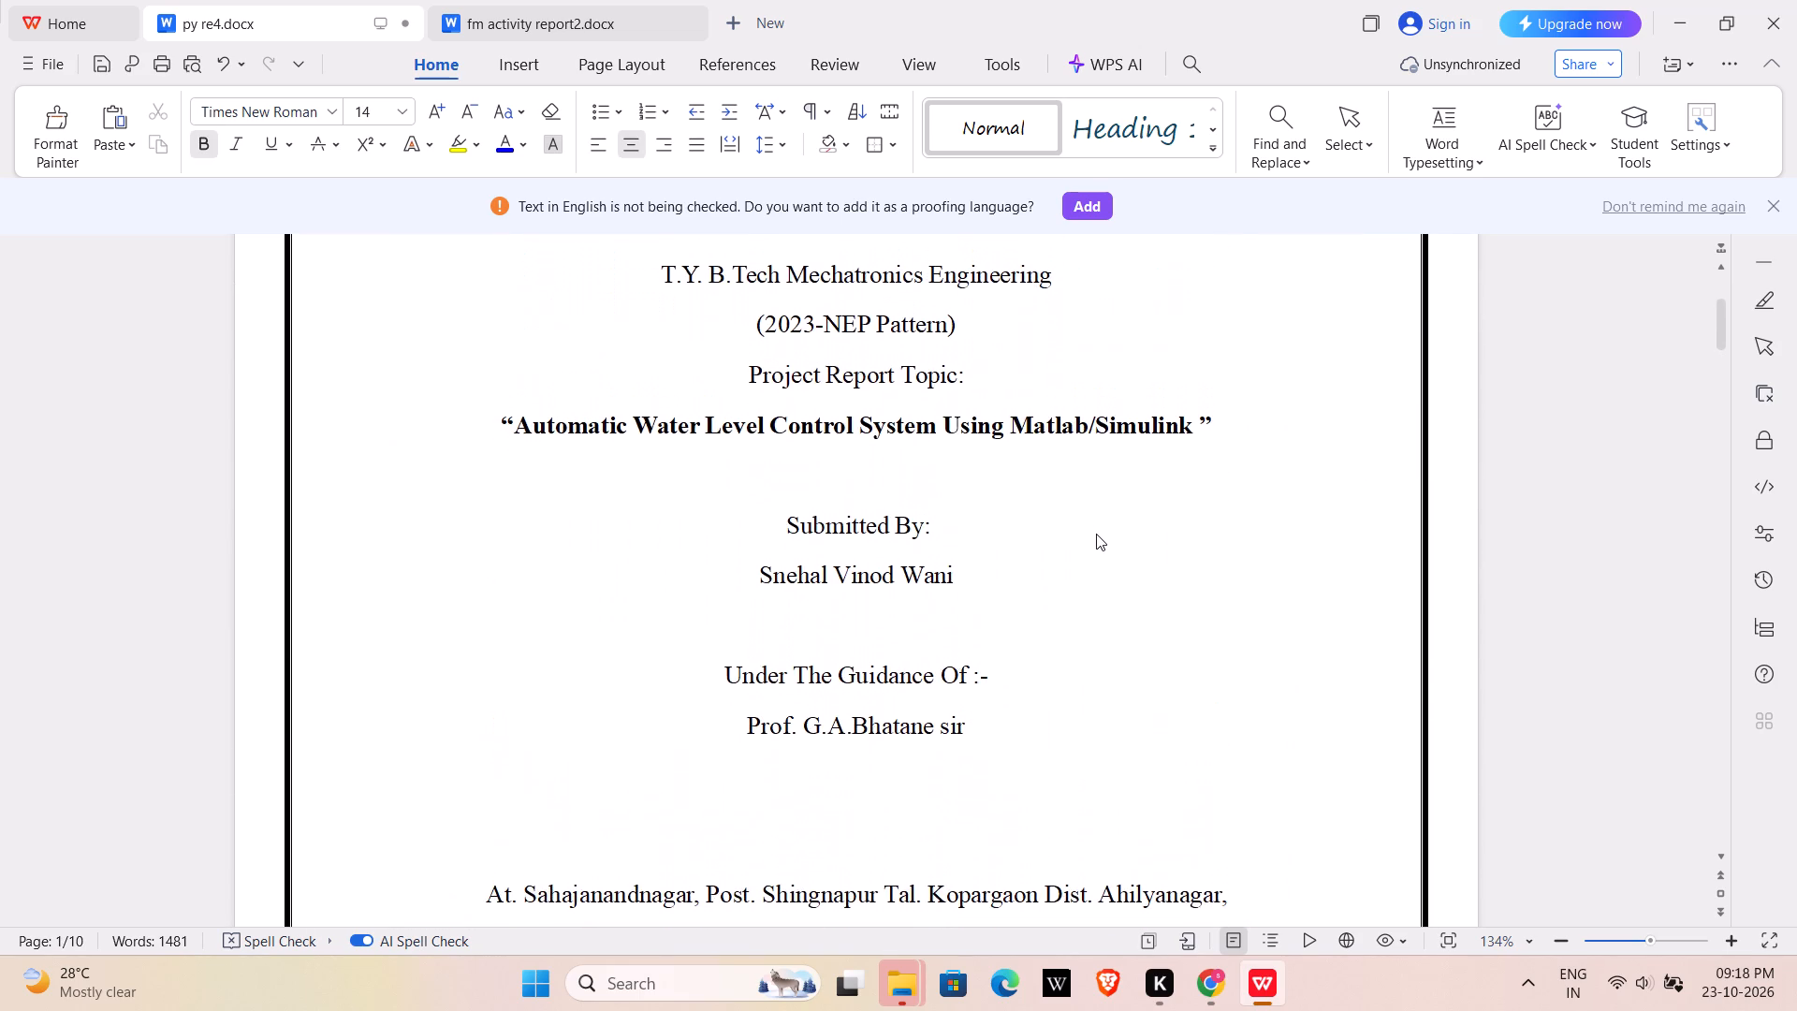
scroll(1096, 534, right, 1)
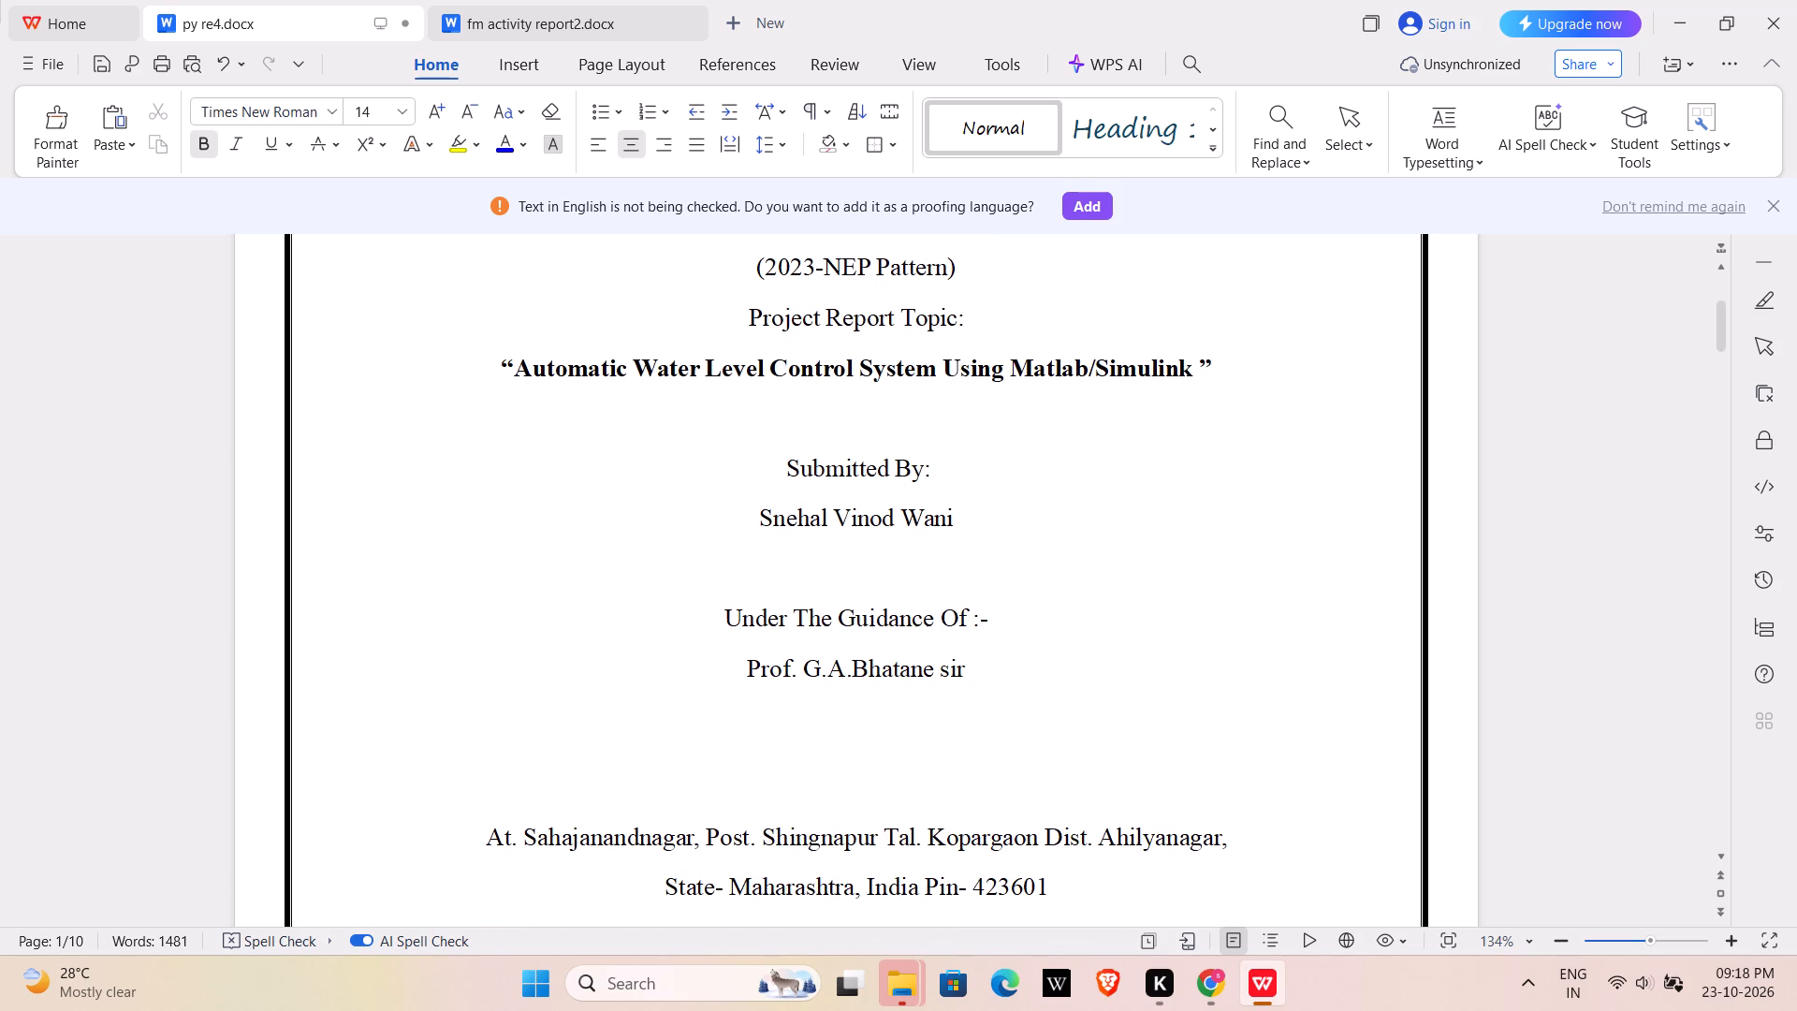
drag(985, 527, 736, 505)
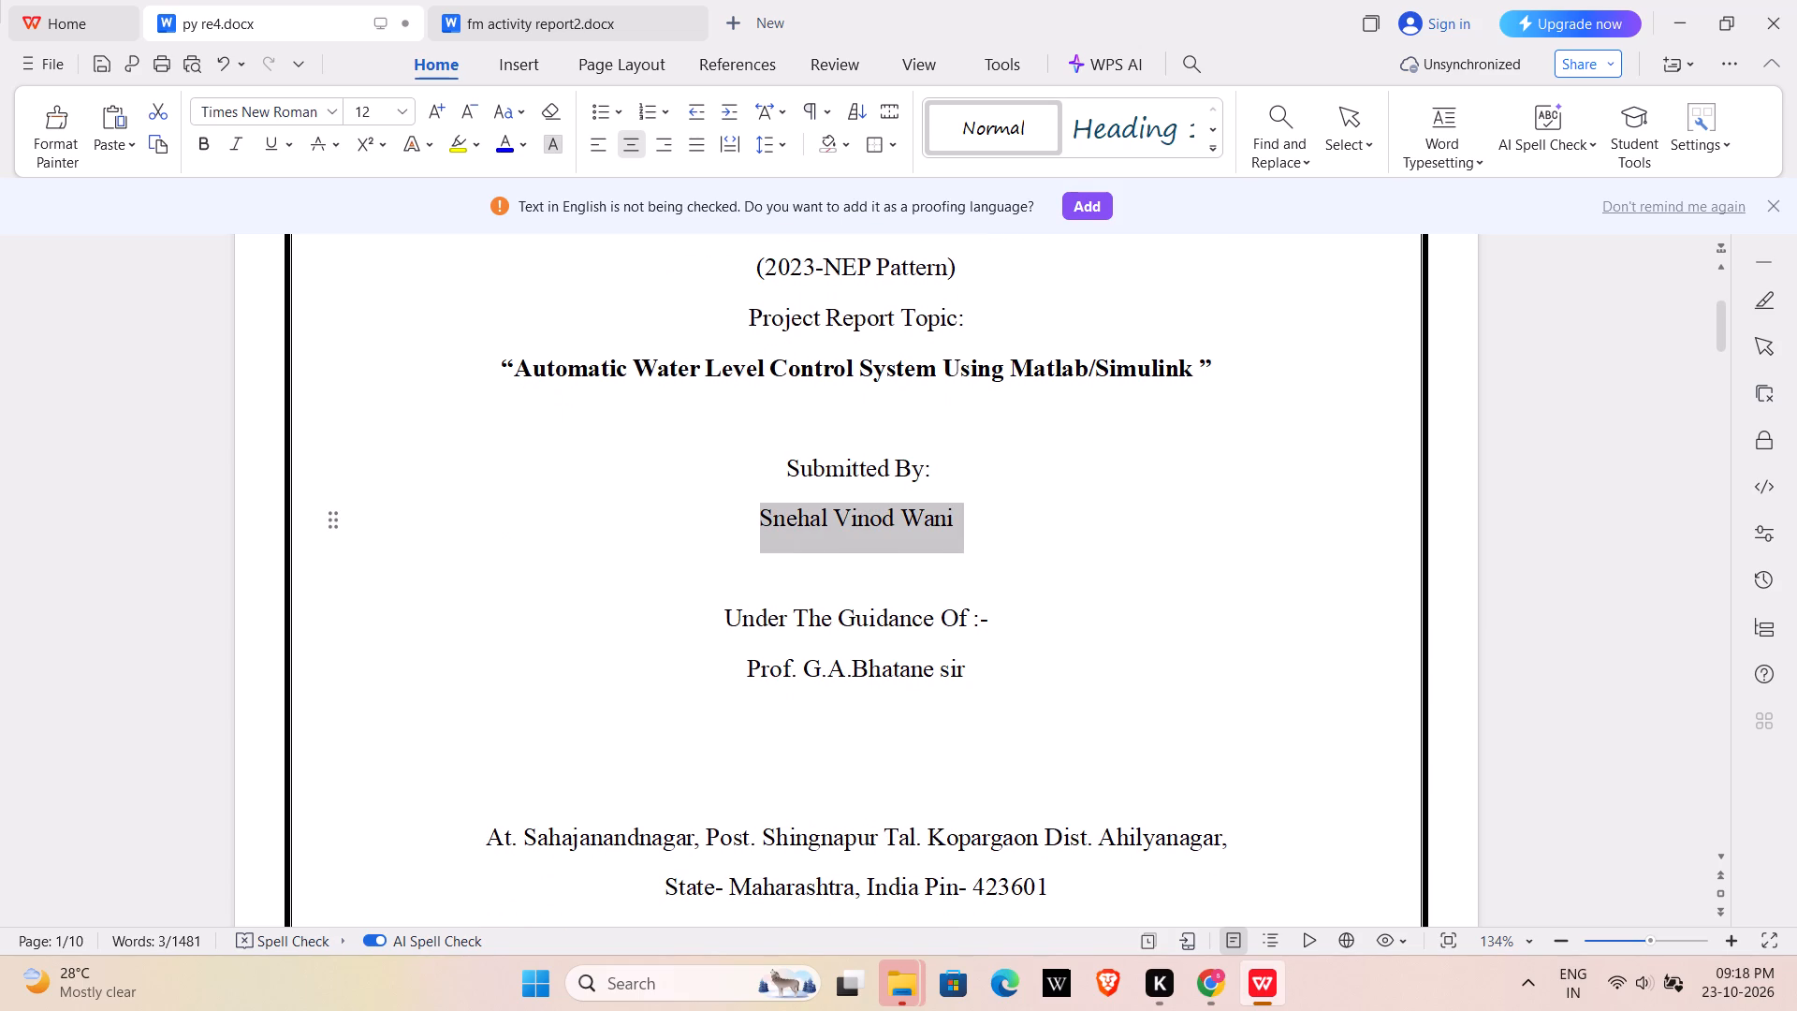
click(633, 443)
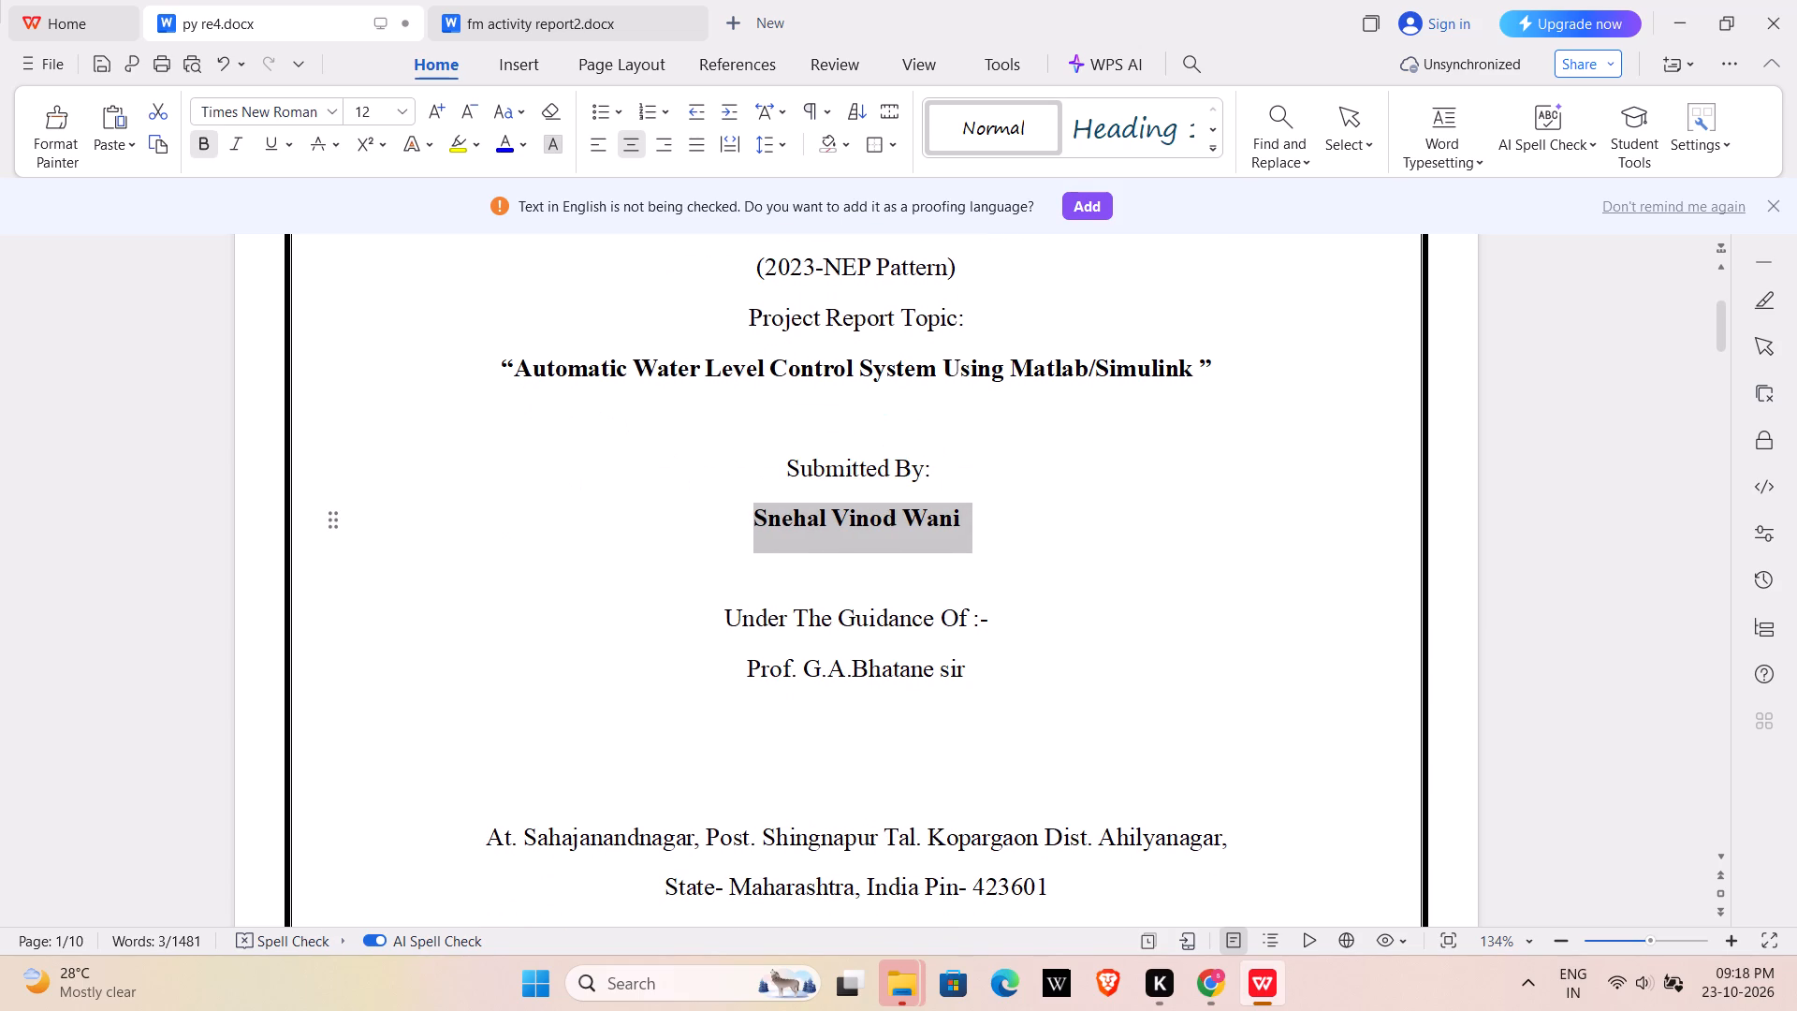
Make the professor's name below "Under The Guidance Of" on the cover page bold.
click(1031, 681)
drag(1031, 681, 731, 681)
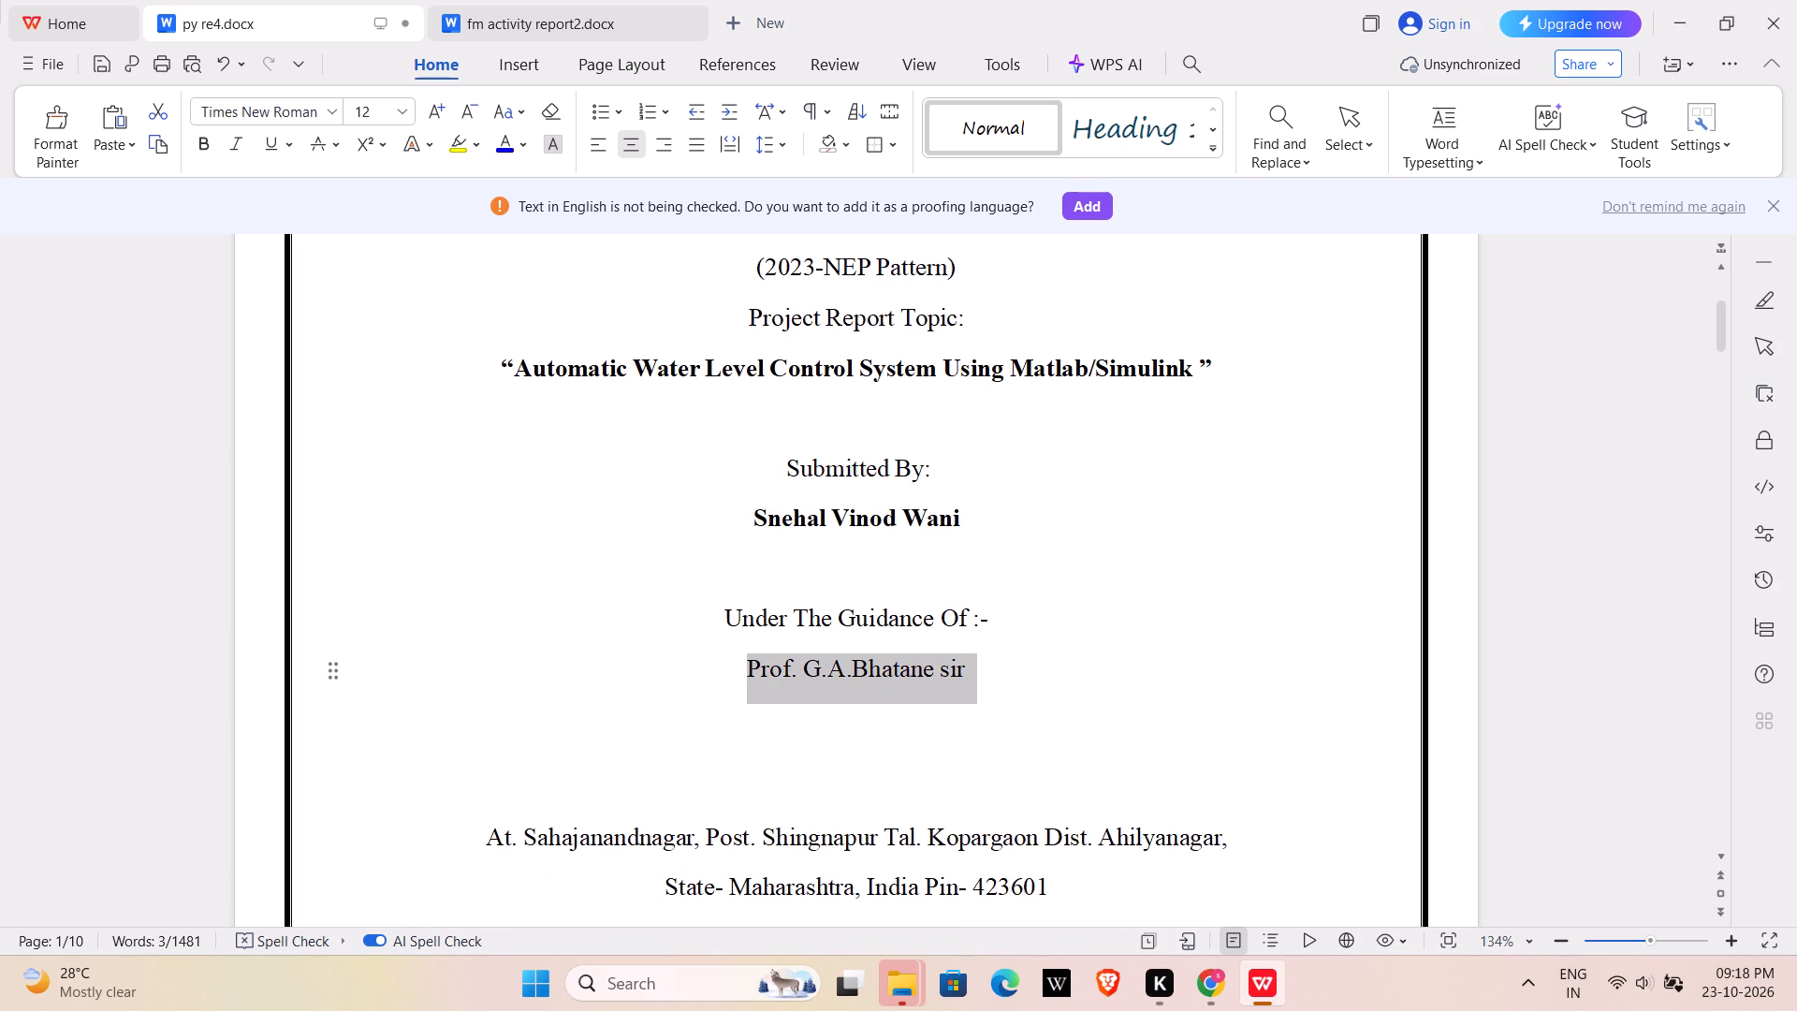
drag(731, 681, 729, 680)
click(616, 602)
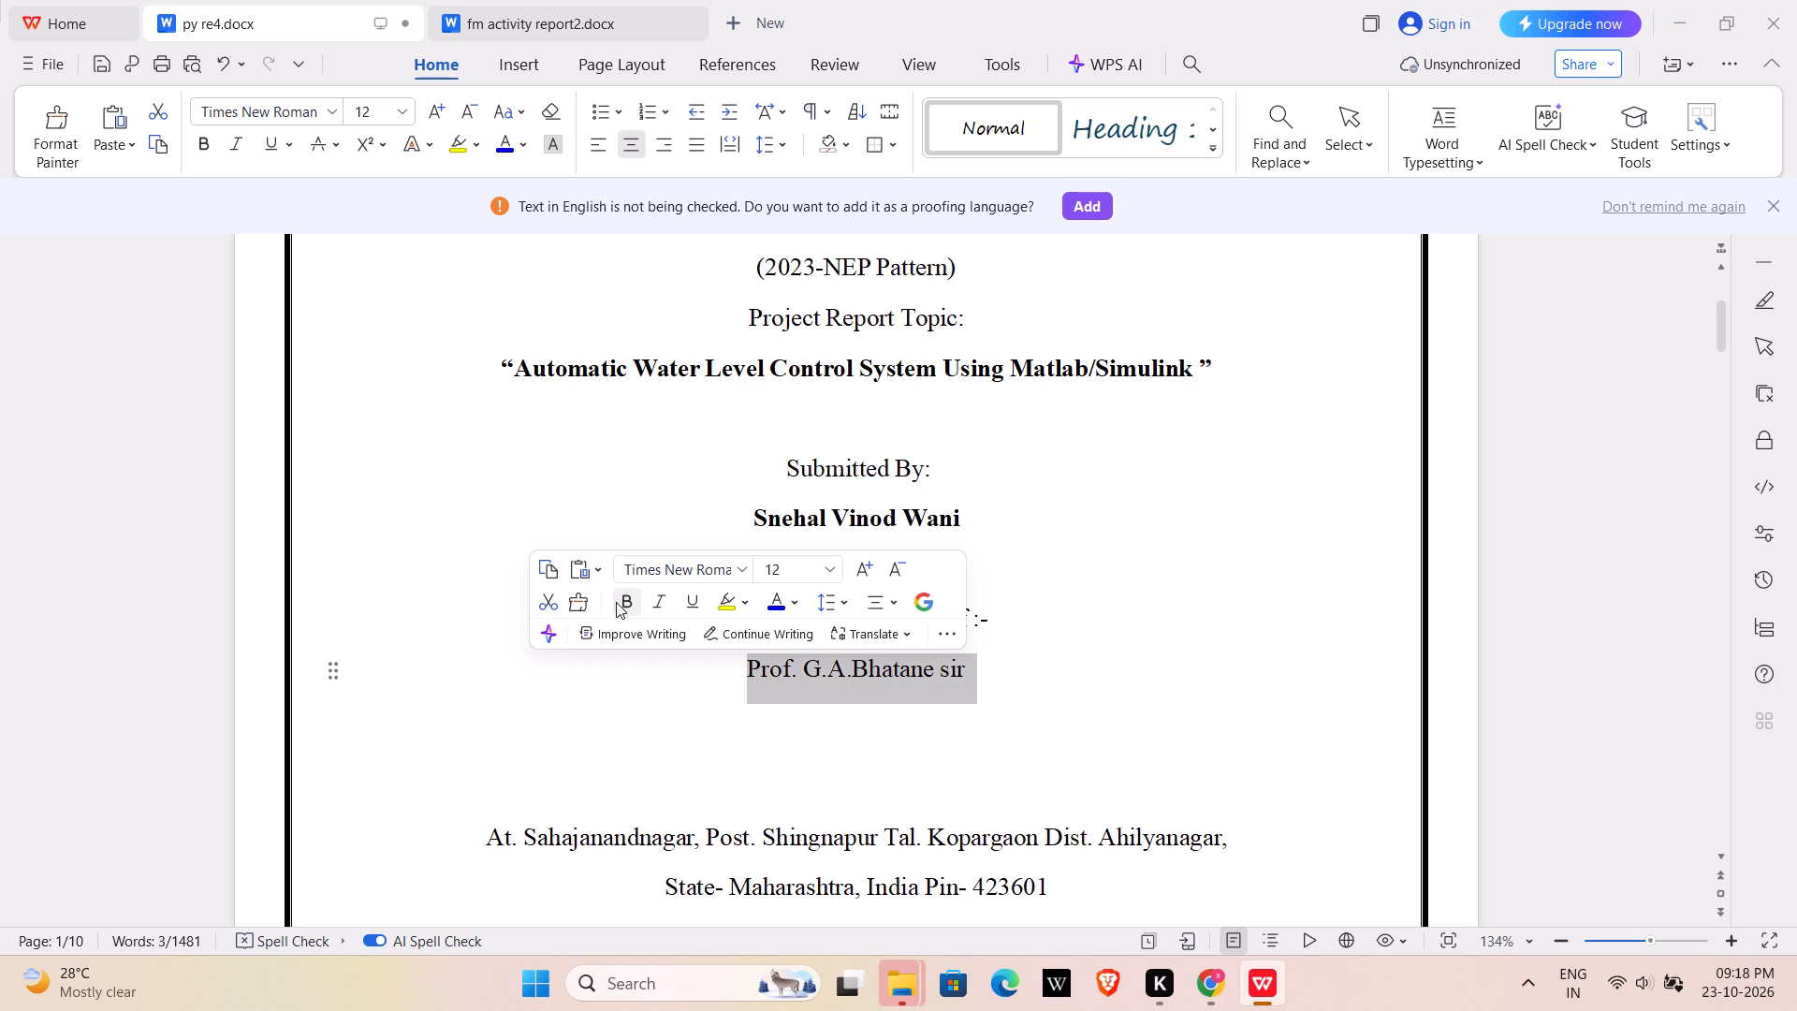
click(1014, 589)
Review the cover page layout and the report pages that follow it.
scroll(1014, 589, up, 3)
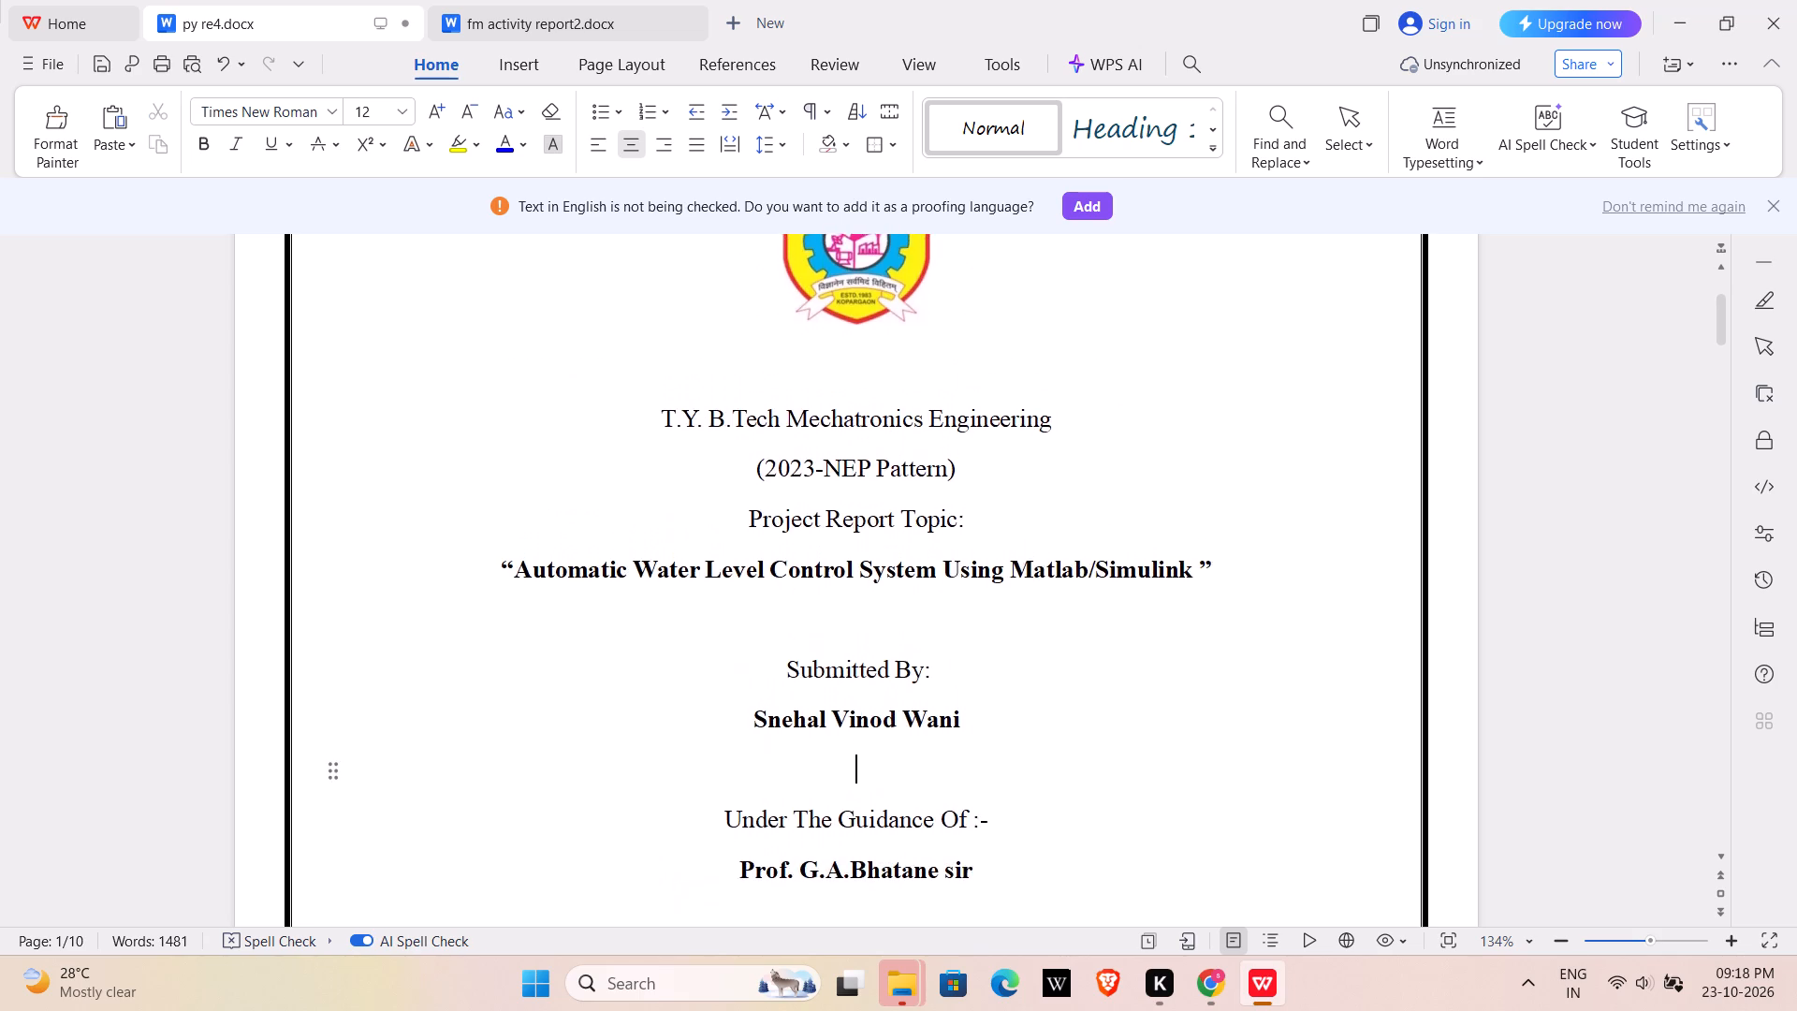
scroll(1014, 589, up, 3)
scroll(1014, 589, right, 1)
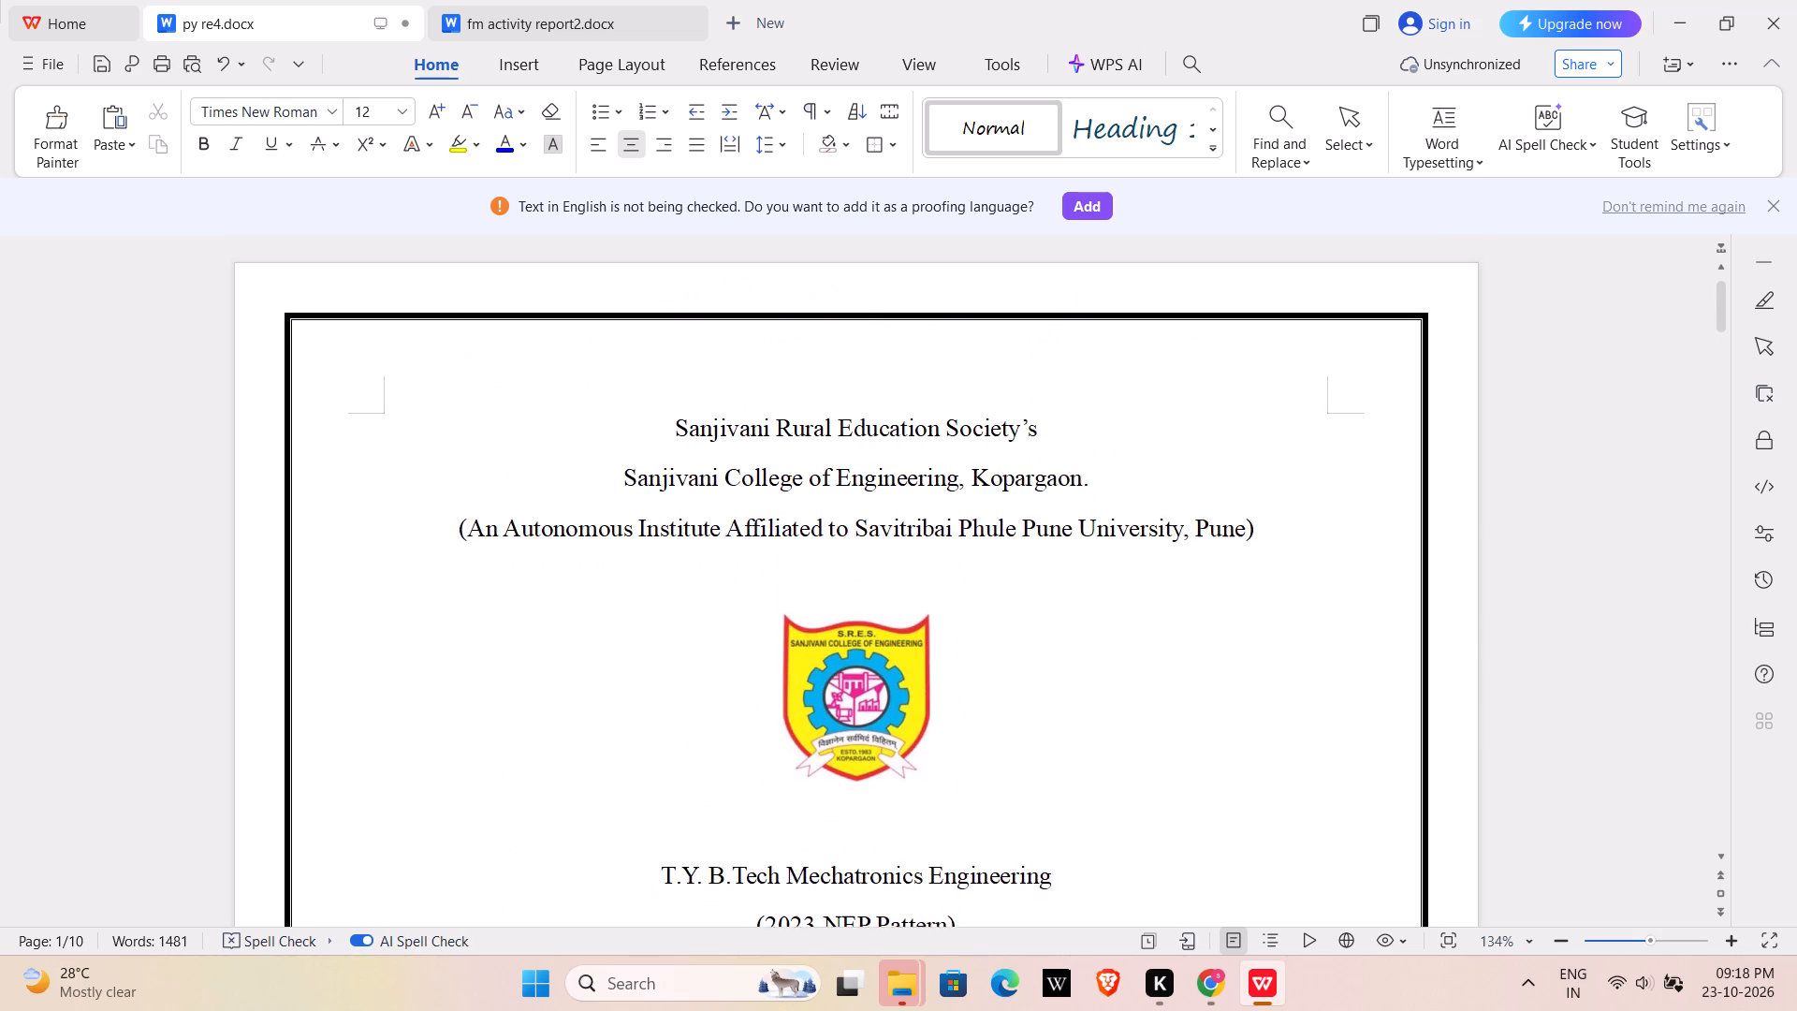
scroll(1014, 589, right, 1)
scroll(1014, 589, down, 3)
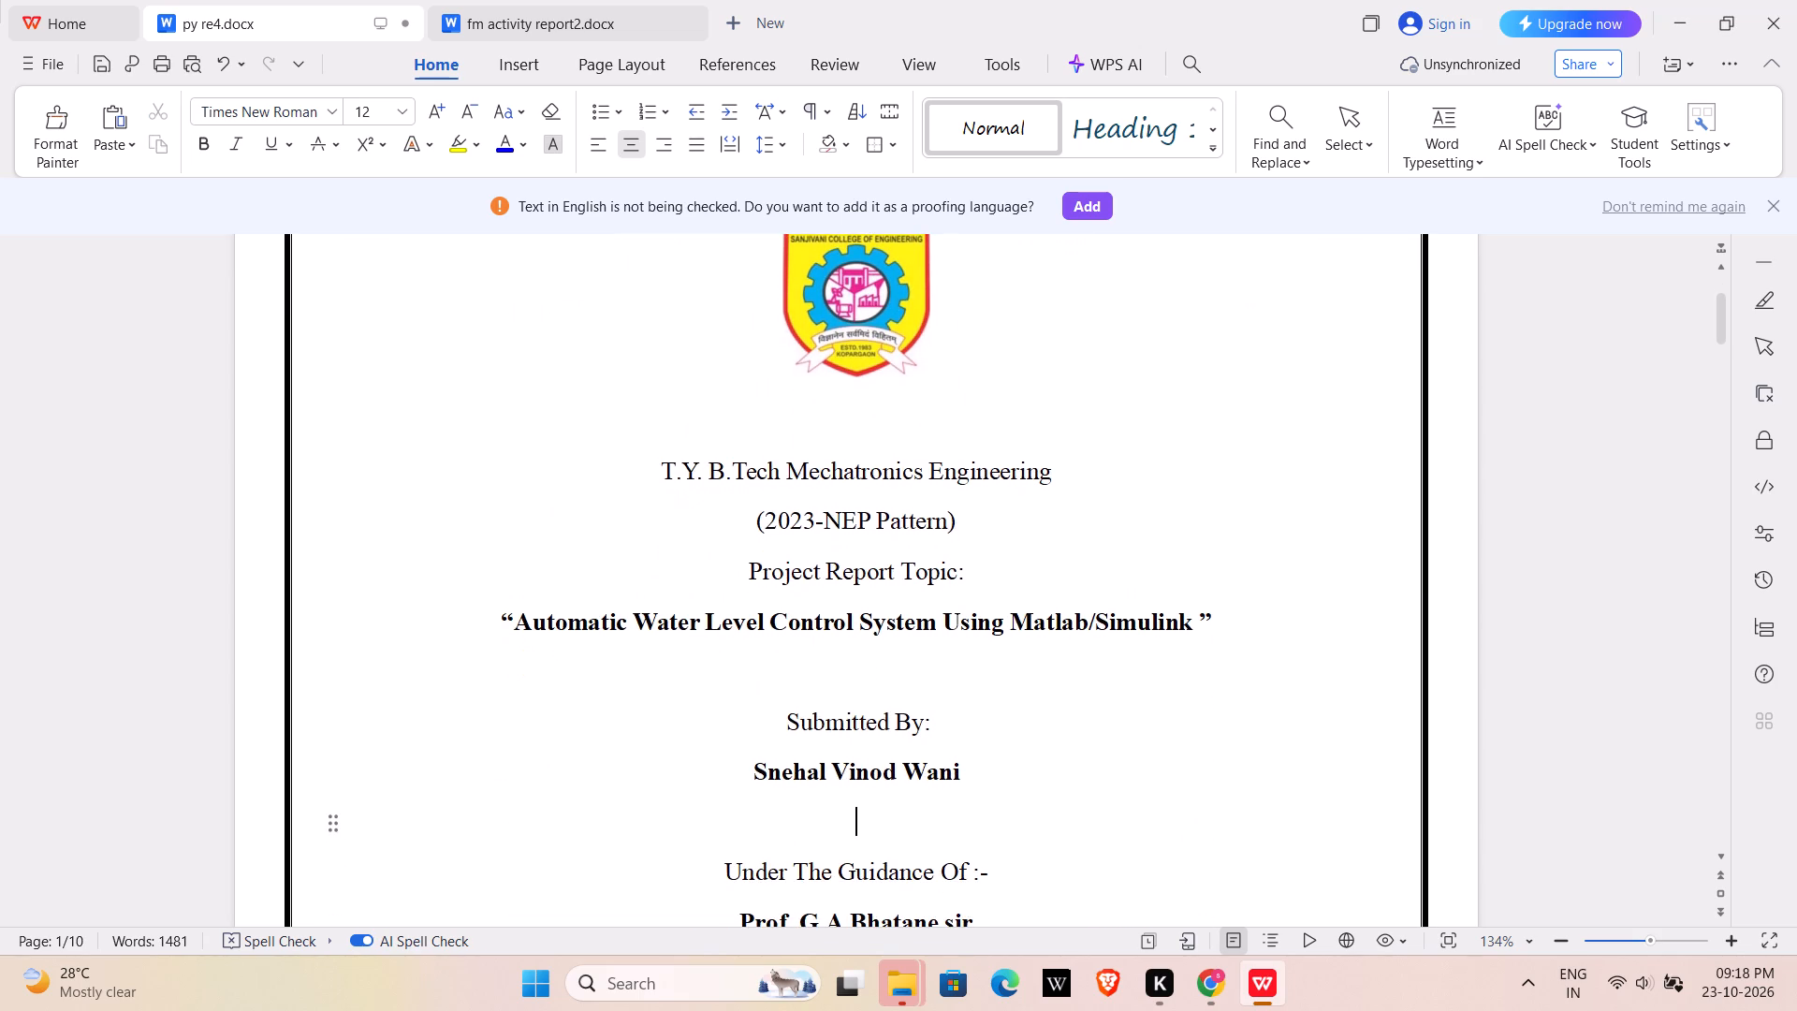
scroll(1014, 589, down, 12)
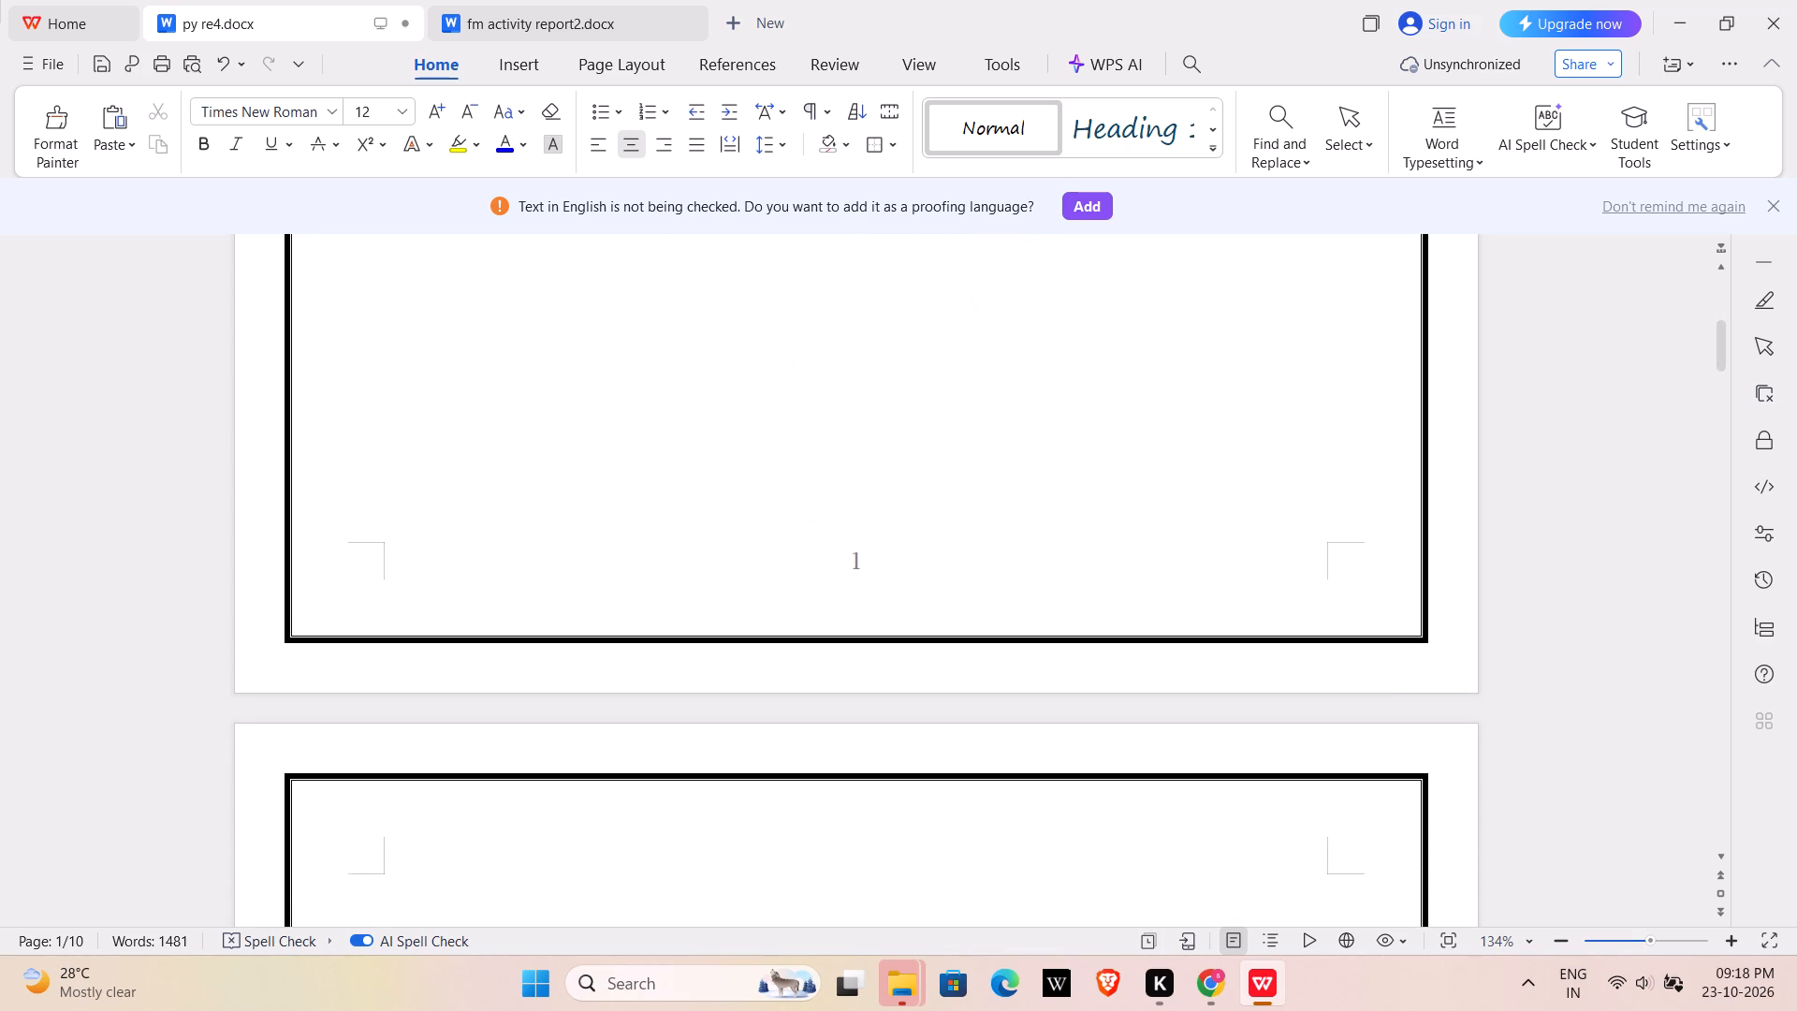
scroll(1026, 647, down, 20)
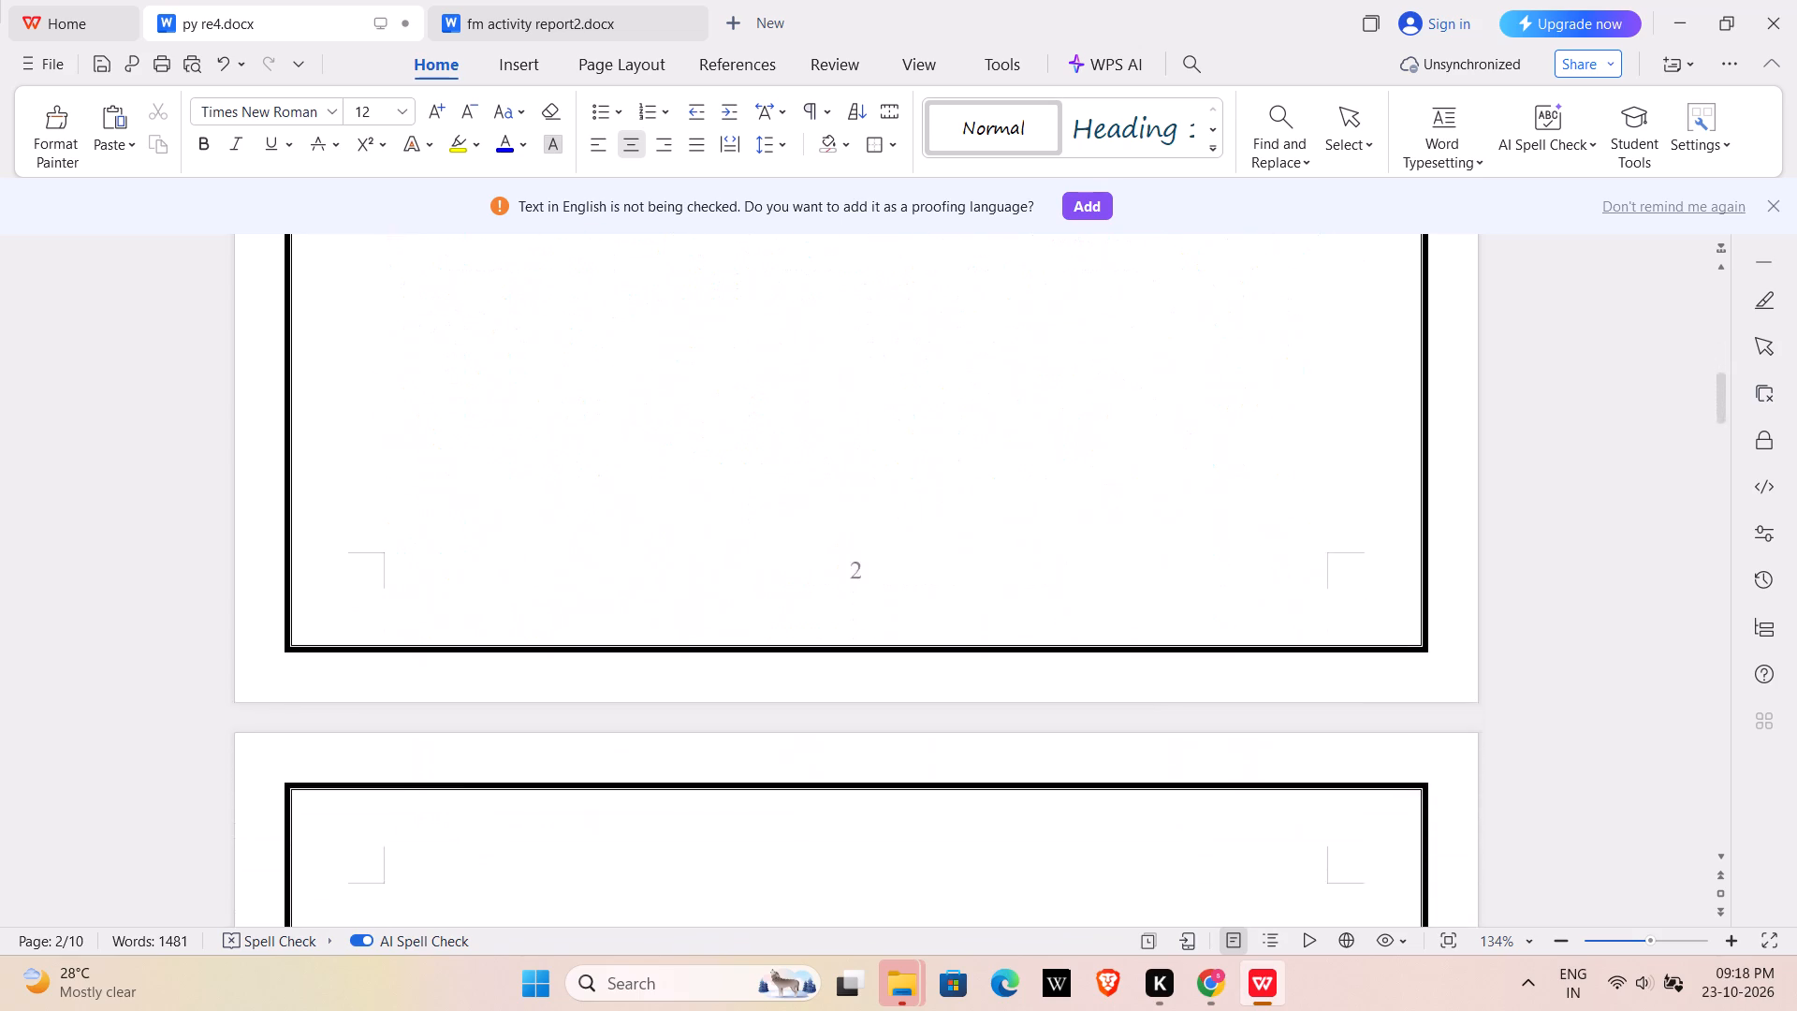
scroll(1026, 647, down, 19)
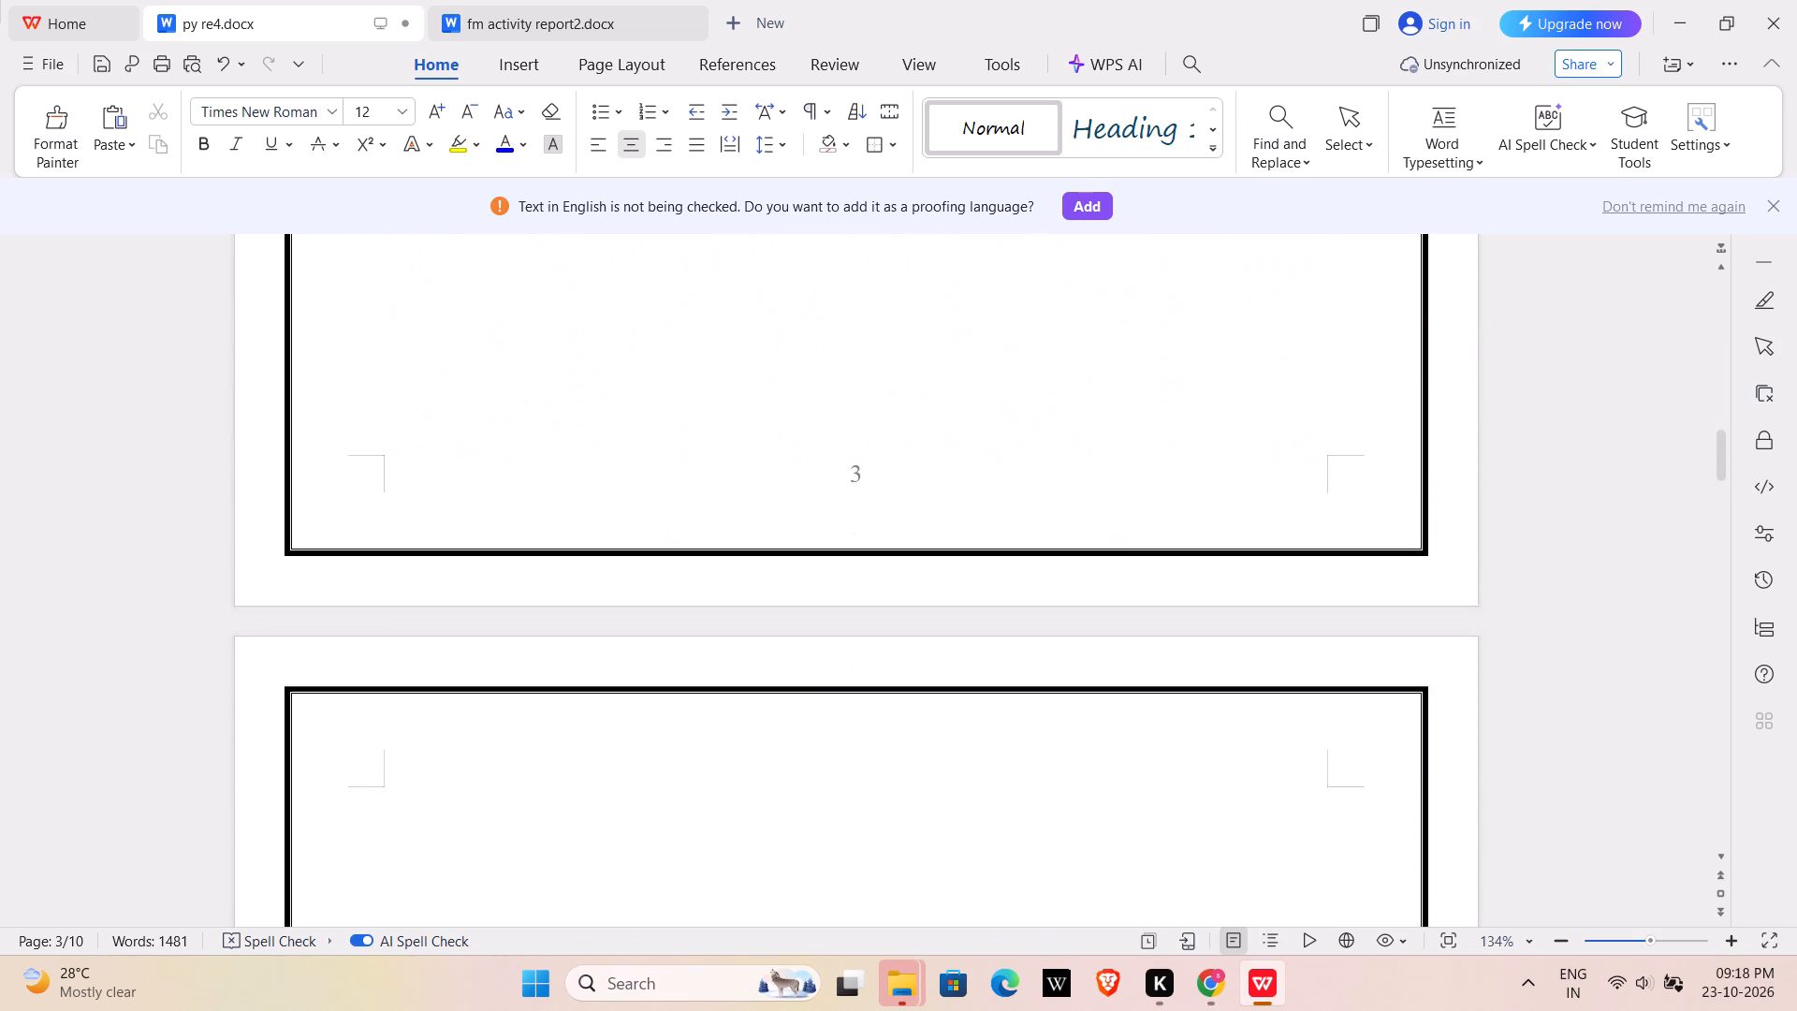